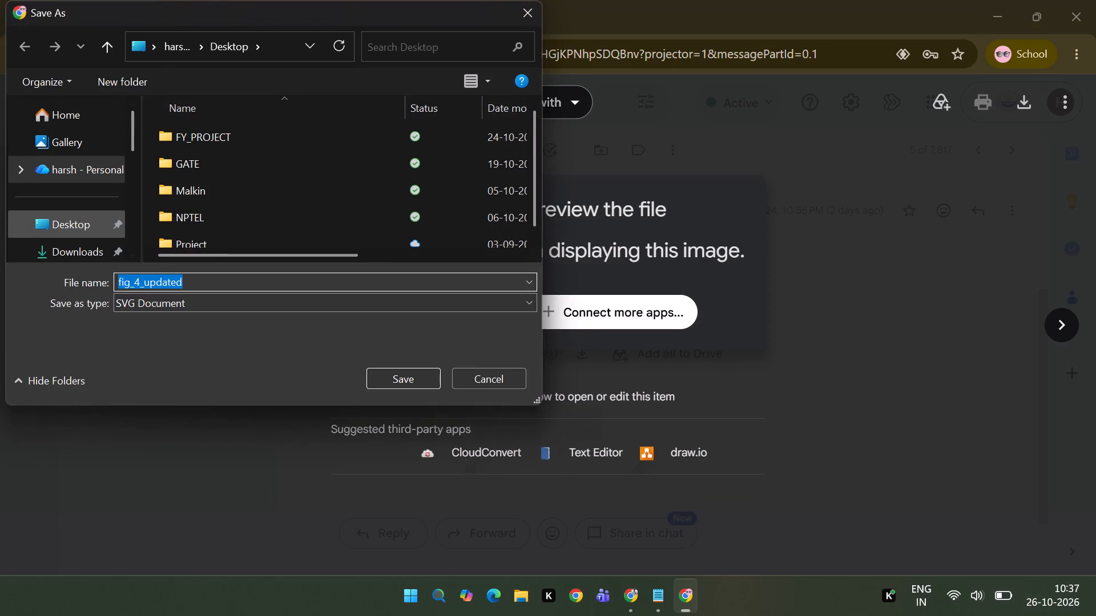
Save the fig_4_updated SVG attachment in the FY_PROJECT folder on the Desktop.
double_click(85, 221)
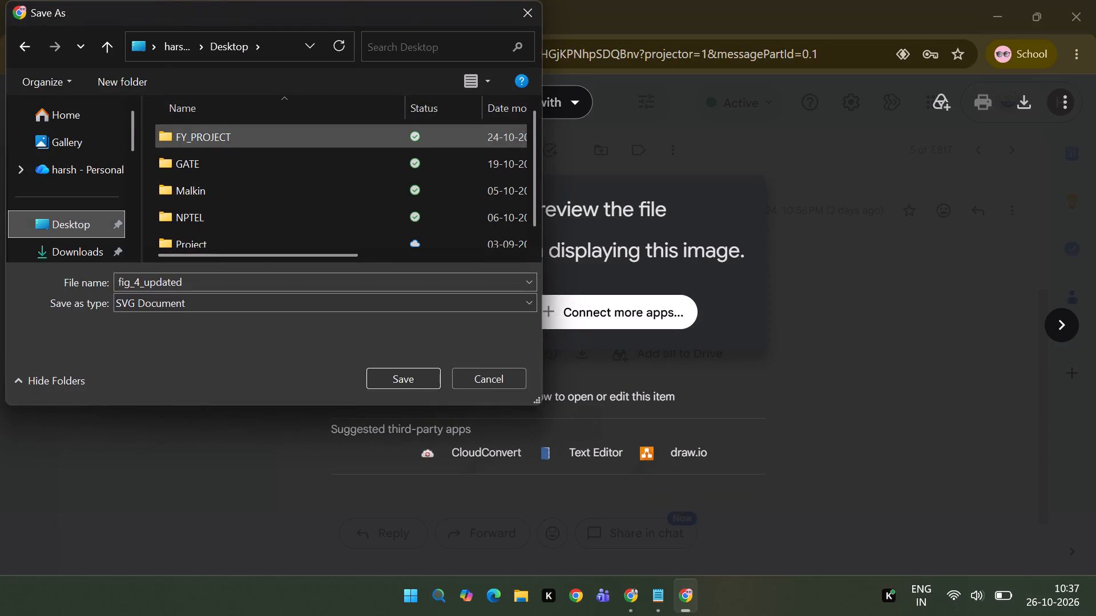
double_click(206, 135)
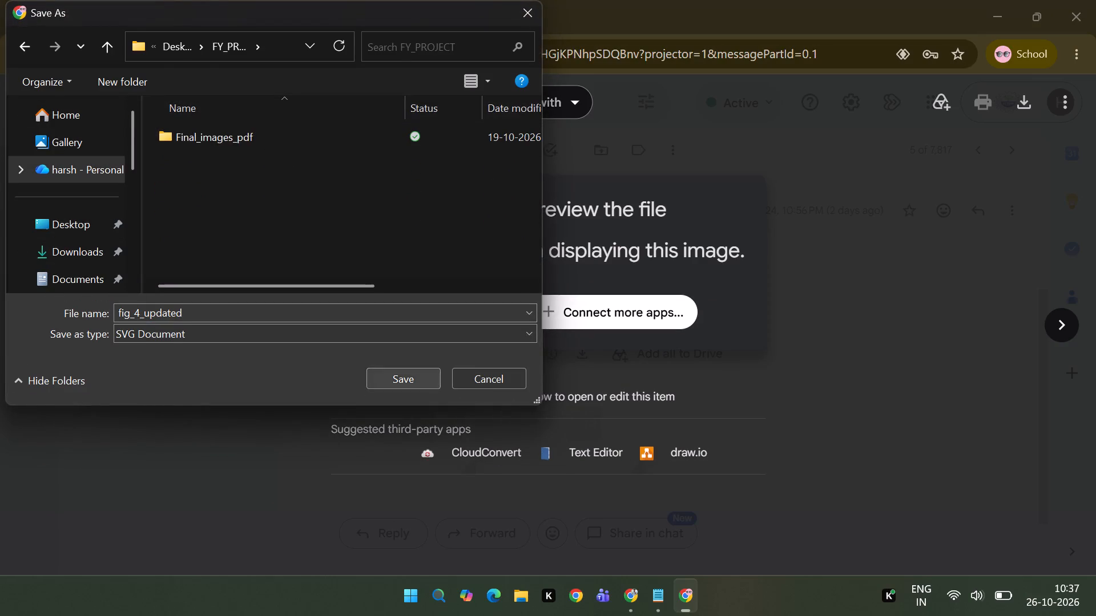
click(399, 379)
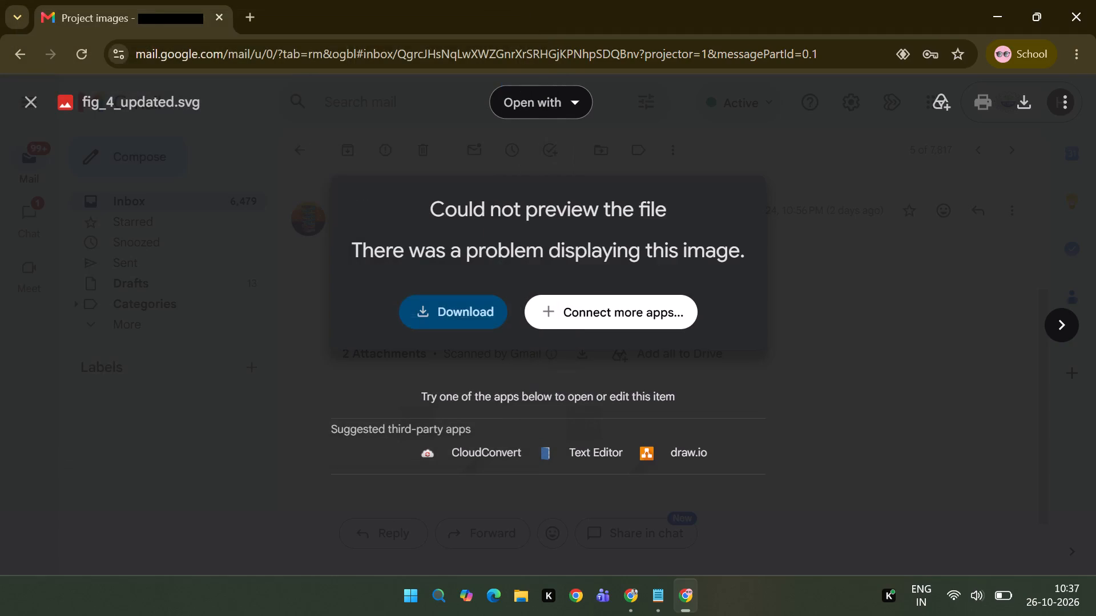
Download the fig_3_updated SVG attachment from the same email and return to the message.
click(30, 102)
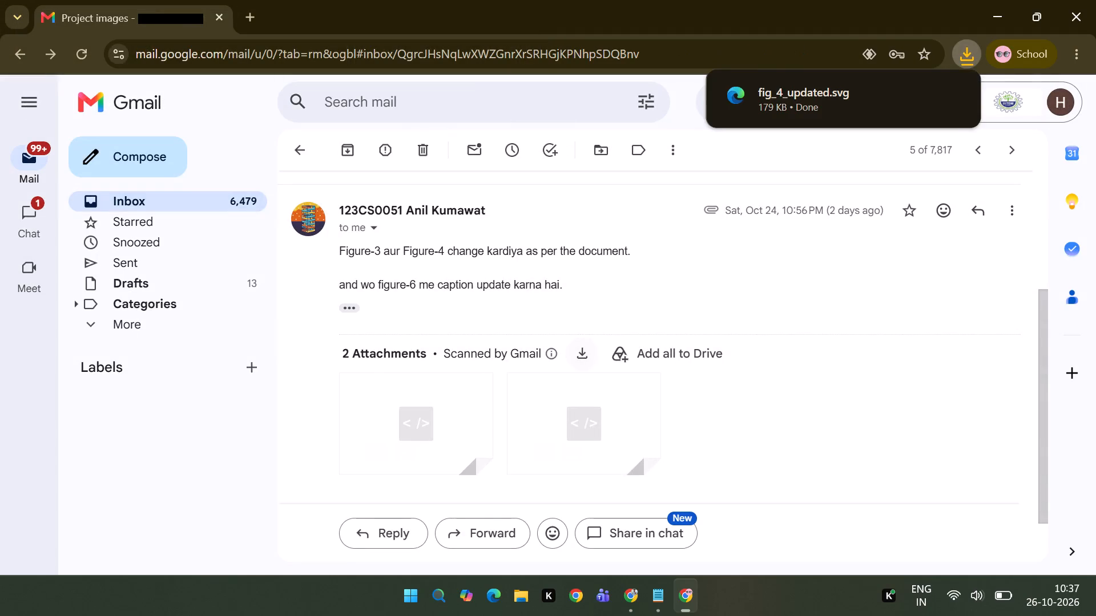
double_click(585, 416)
click(438, 307)
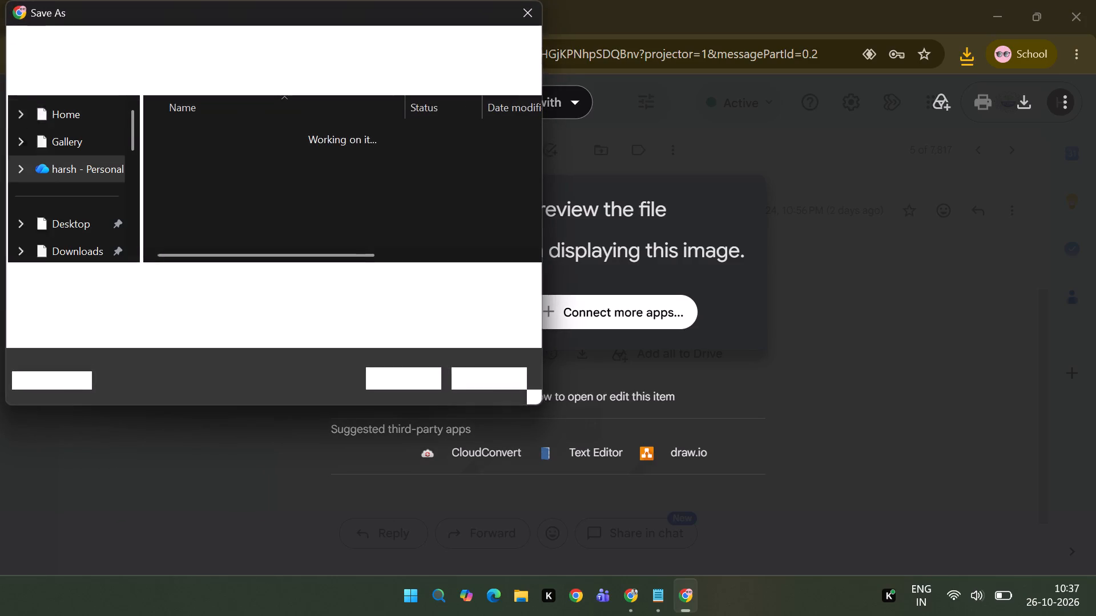
click(409, 383)
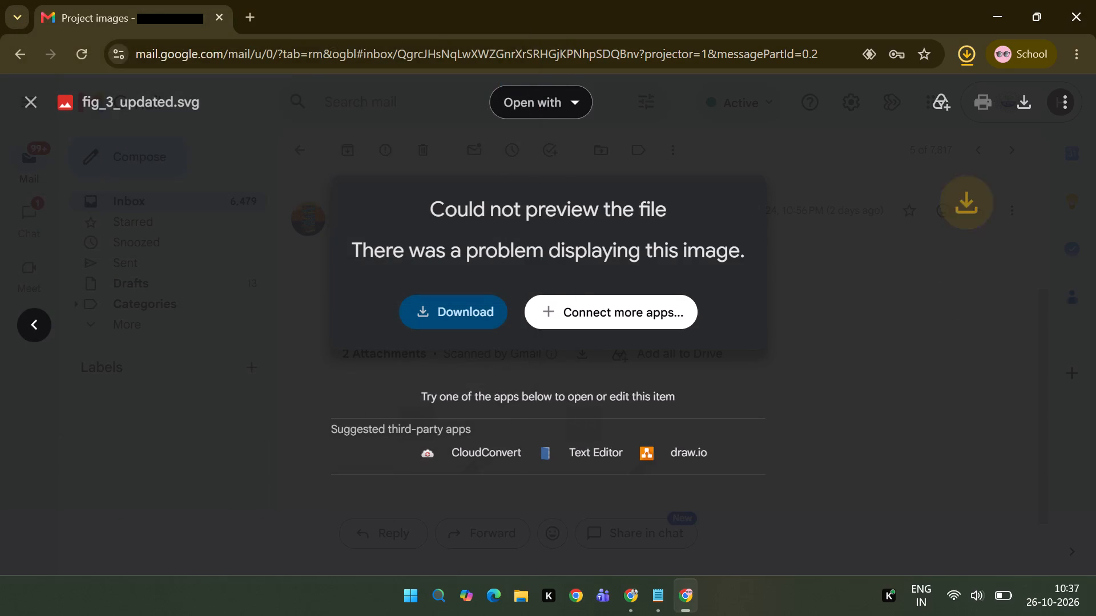
click(31, 100)
scroll(510, 246, up, 1)
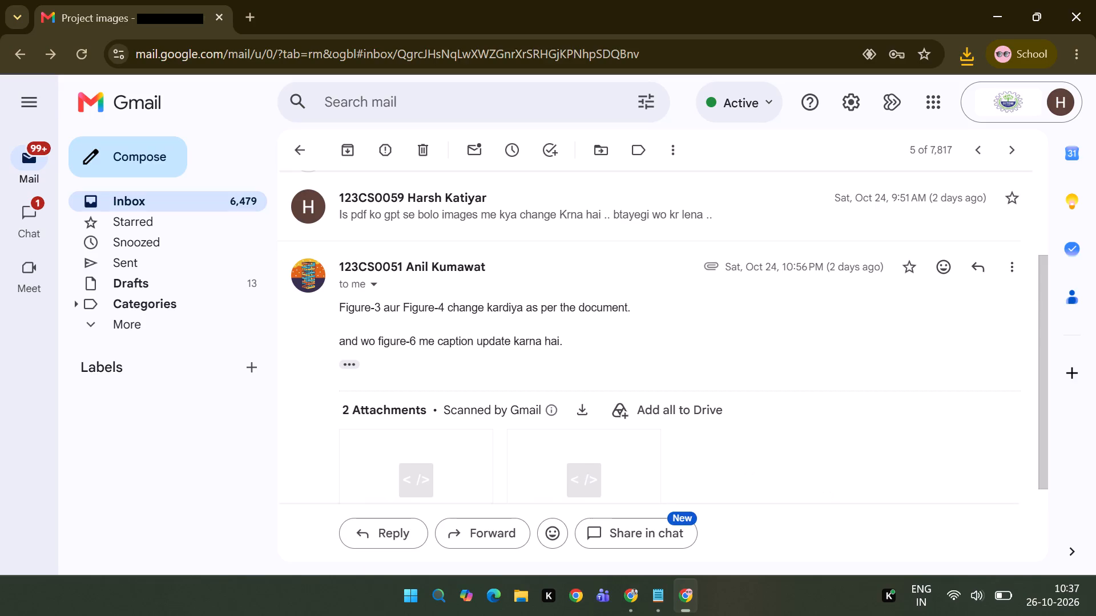
Switch to Notepad, save the GATE exam sources text file and close the Notepad window.
click(631, 583)
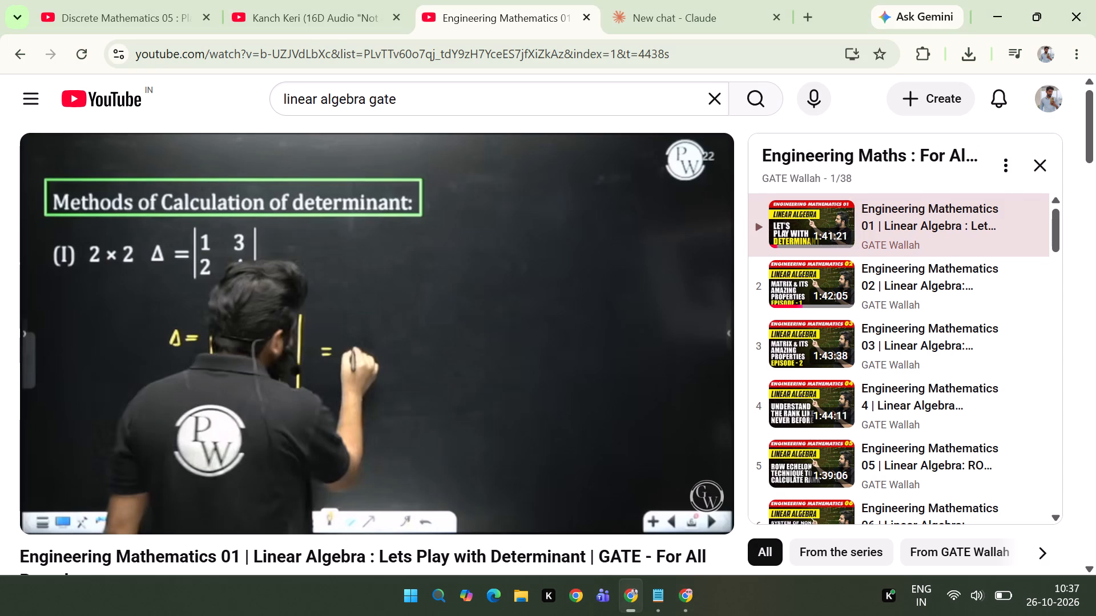
click(663, 597)
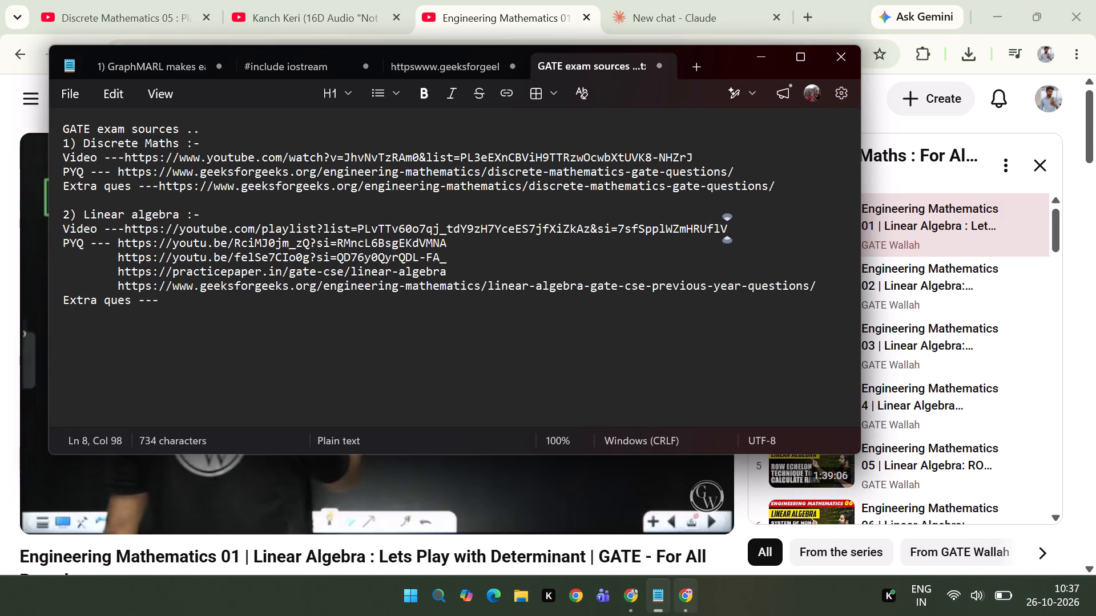
click(694, 597)
click(653, 597)
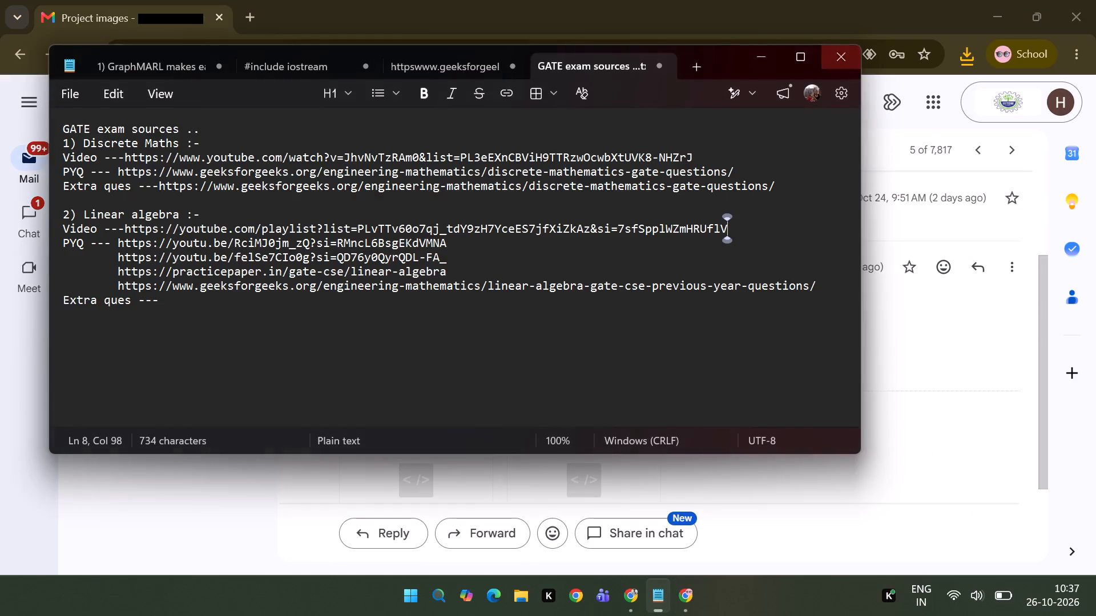
key(ctrl+s)
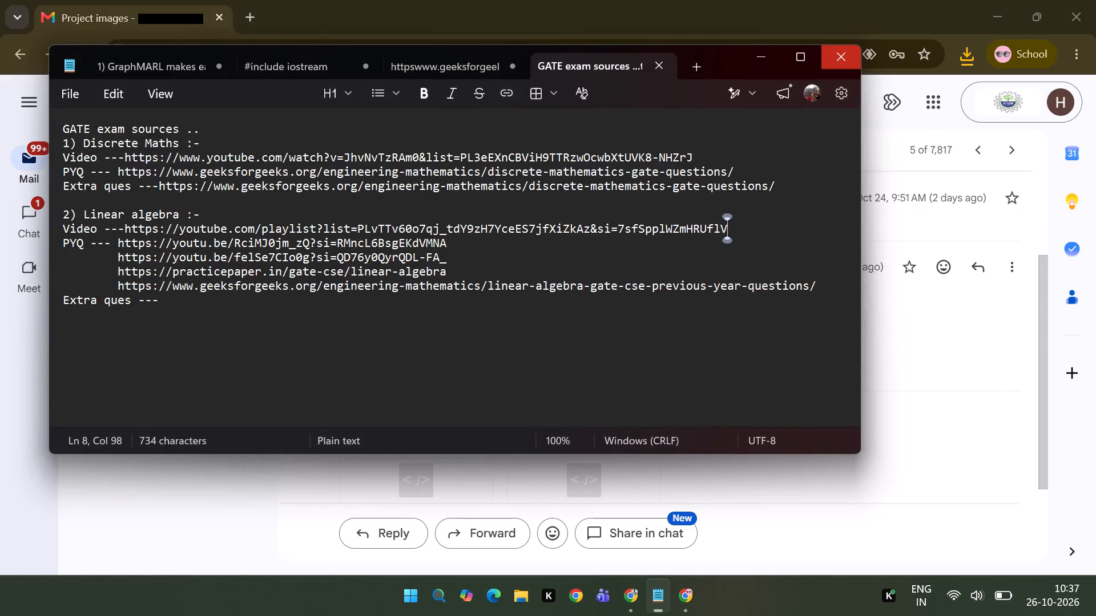
click(851, 58)
Go to Overleaf in a new tab of the School browser window and open the Reseach_paper project.
click(666, 585)
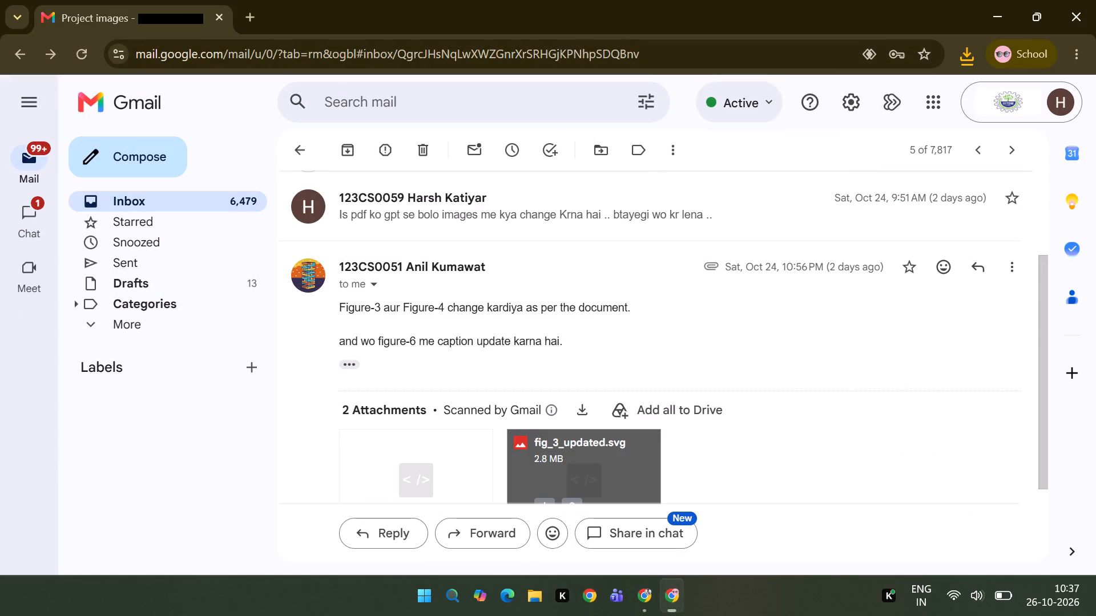
click(667, 614)
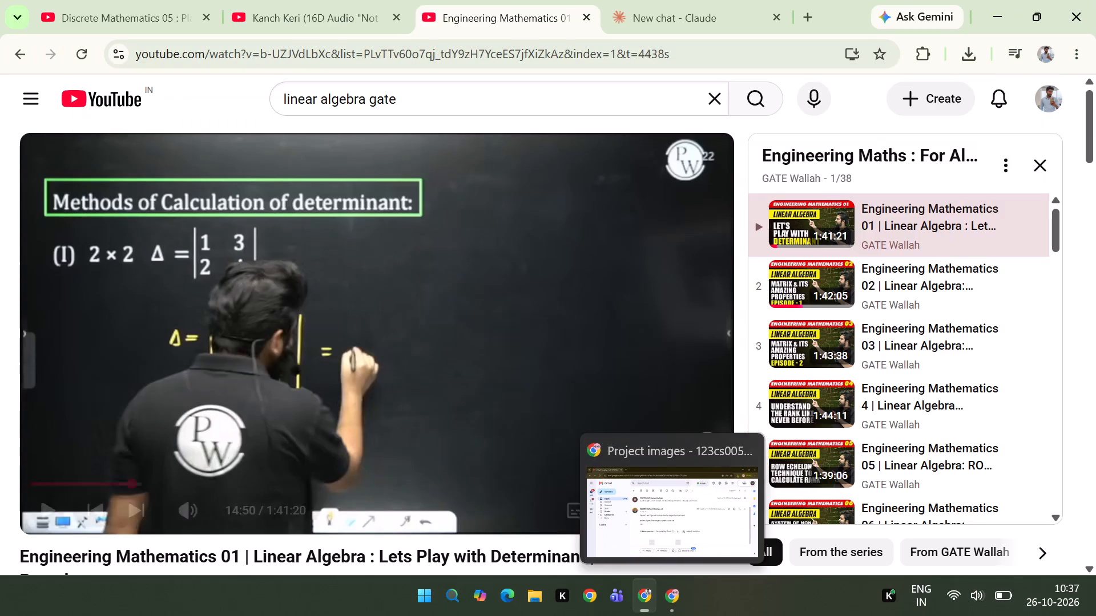
click(675, 587)
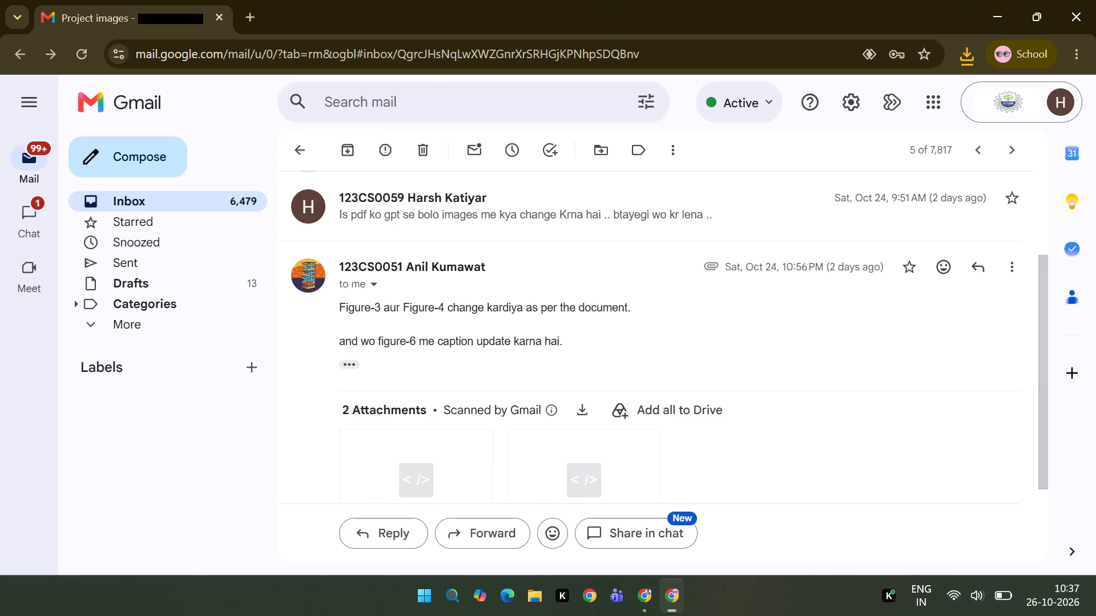
click(249, 13)
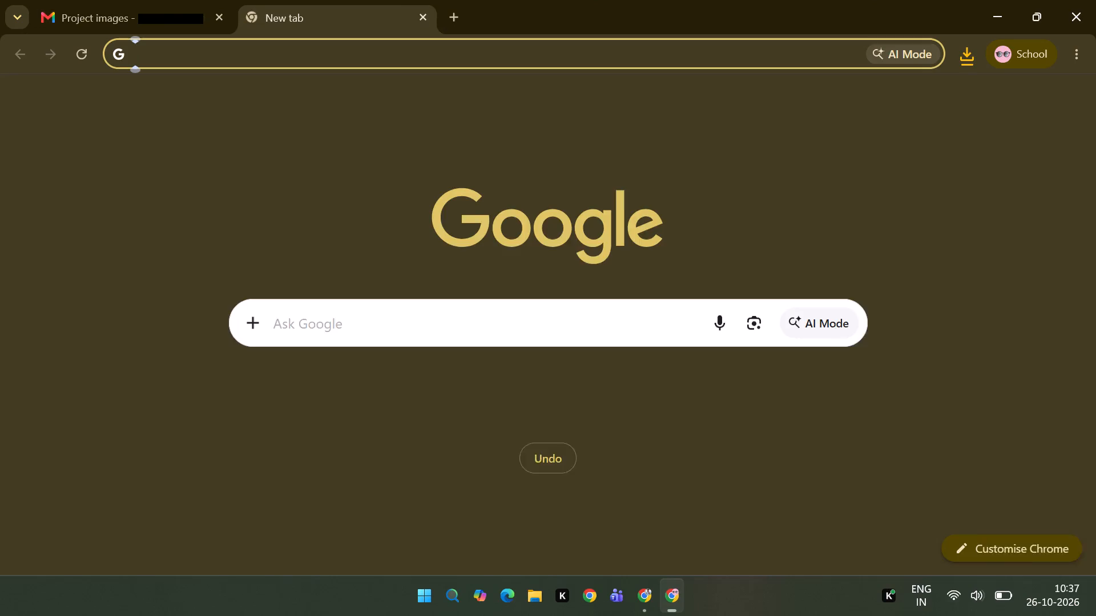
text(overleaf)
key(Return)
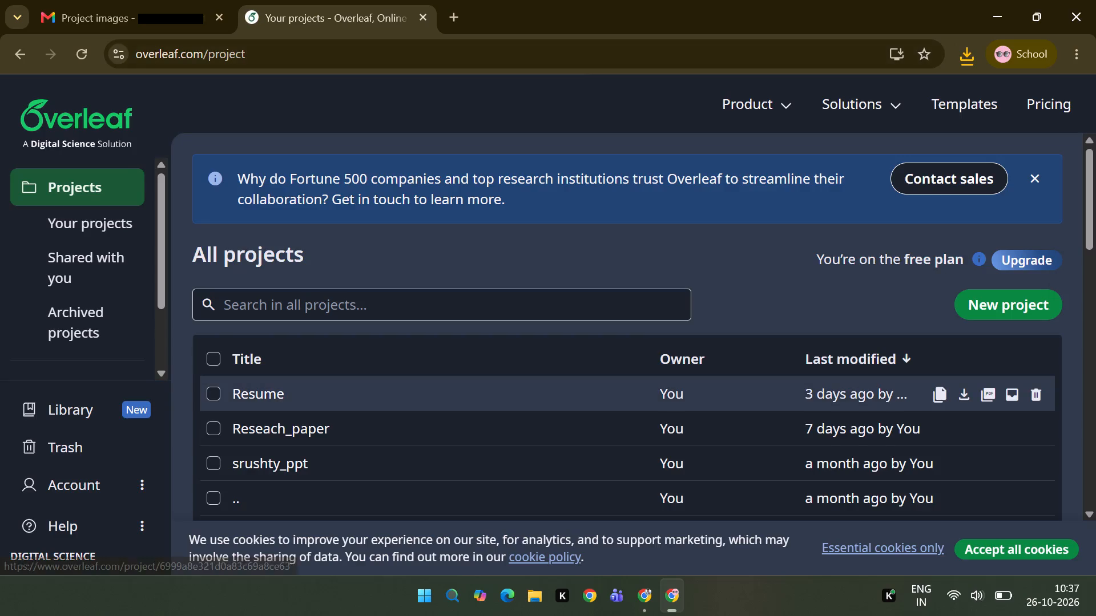
click(282, 422)
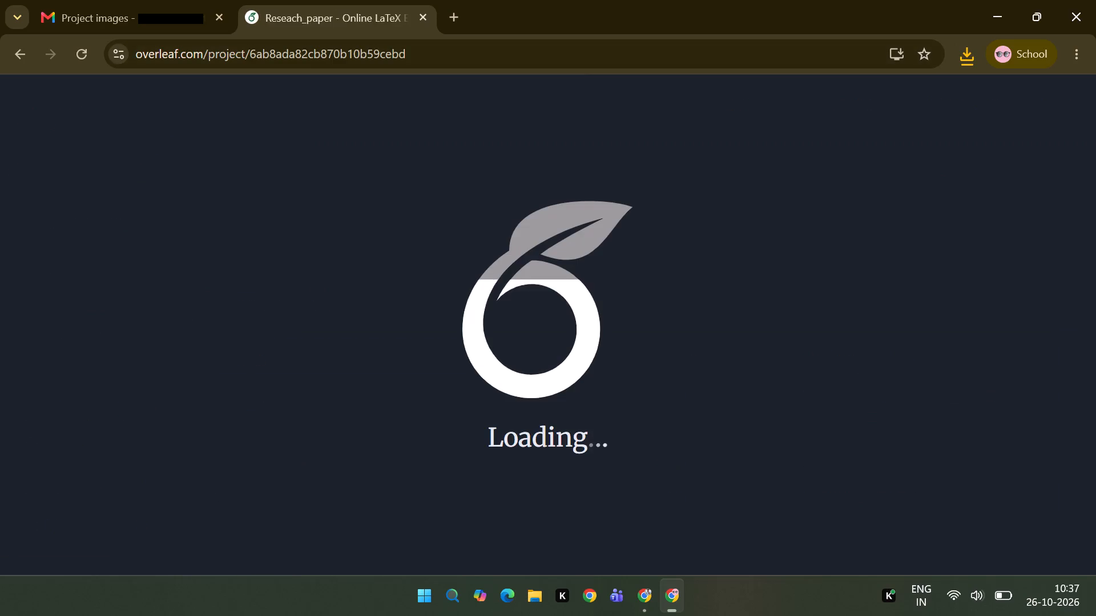
Open test.tex in the project and widen the code editor pane beside the PDF preview.
click(71, 286)
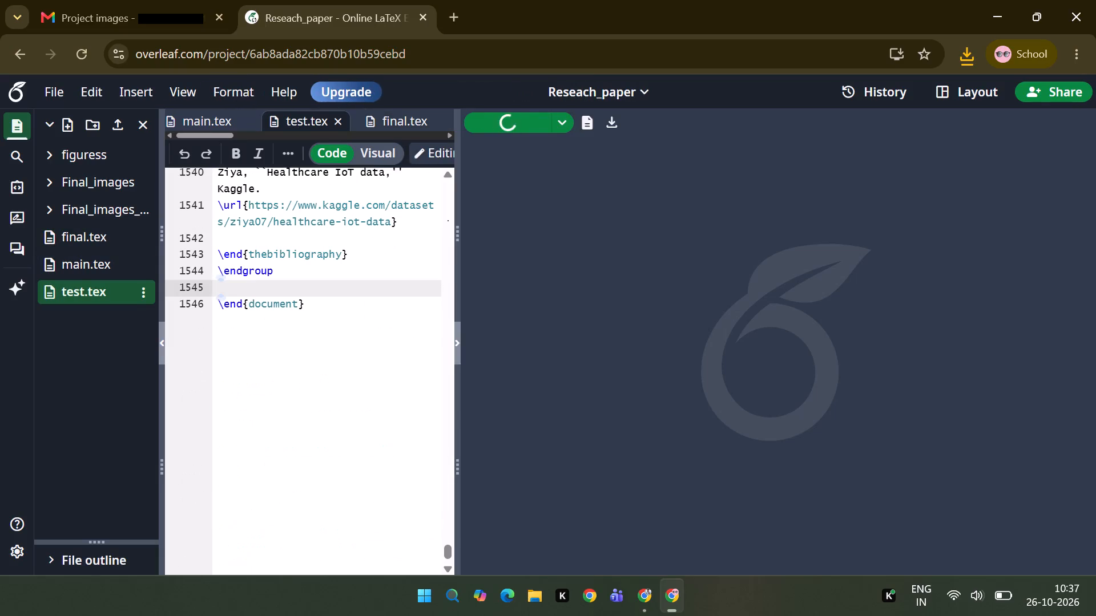
drag(456, 305, 563, 306)
scroll(724, 308, up, 3)
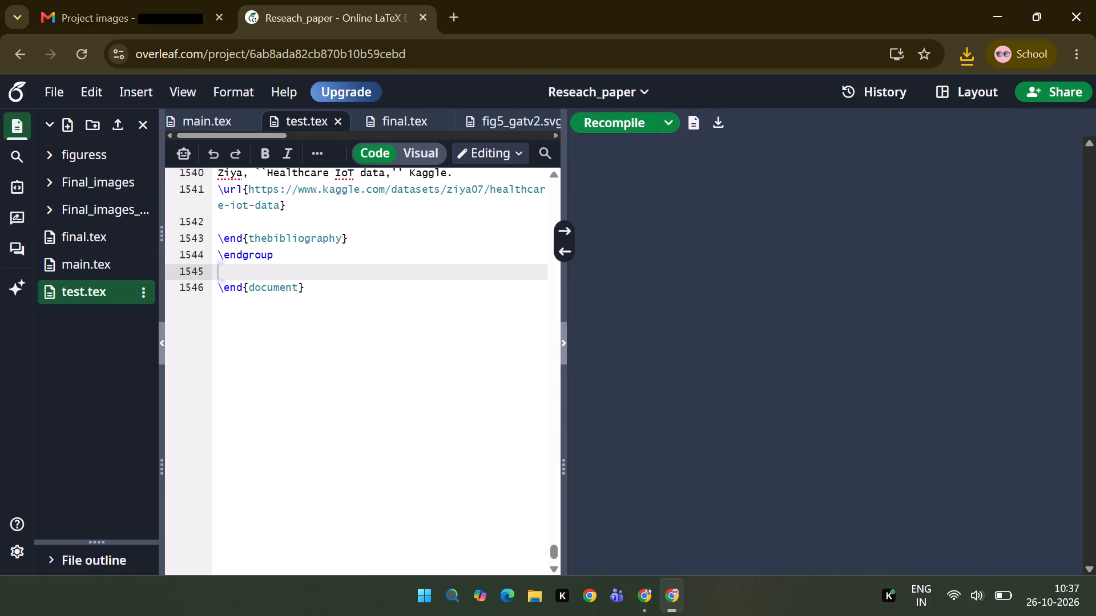
Look through the compiled PDF of test.tex in the Reseach_paper project, from the last pages back to the abstract and introduction.
scroll(724, 308, up, 5)
scroll(376, 261, up, 1)
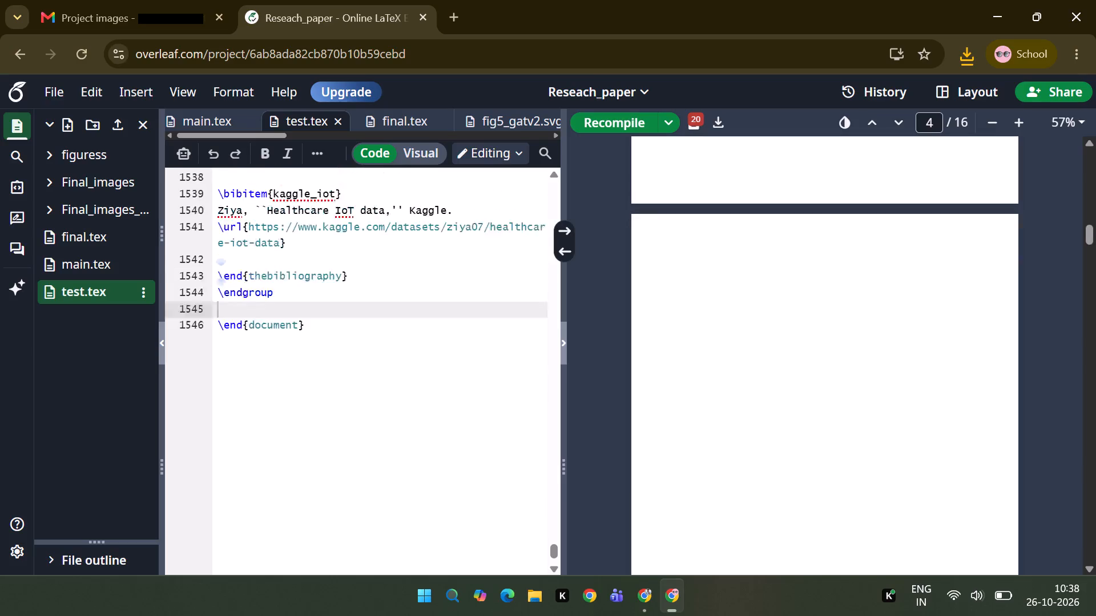
scroll(376, 261, up, 3)
scroll(800, 360, down, 20)
scroll(800, 360, down, 1)
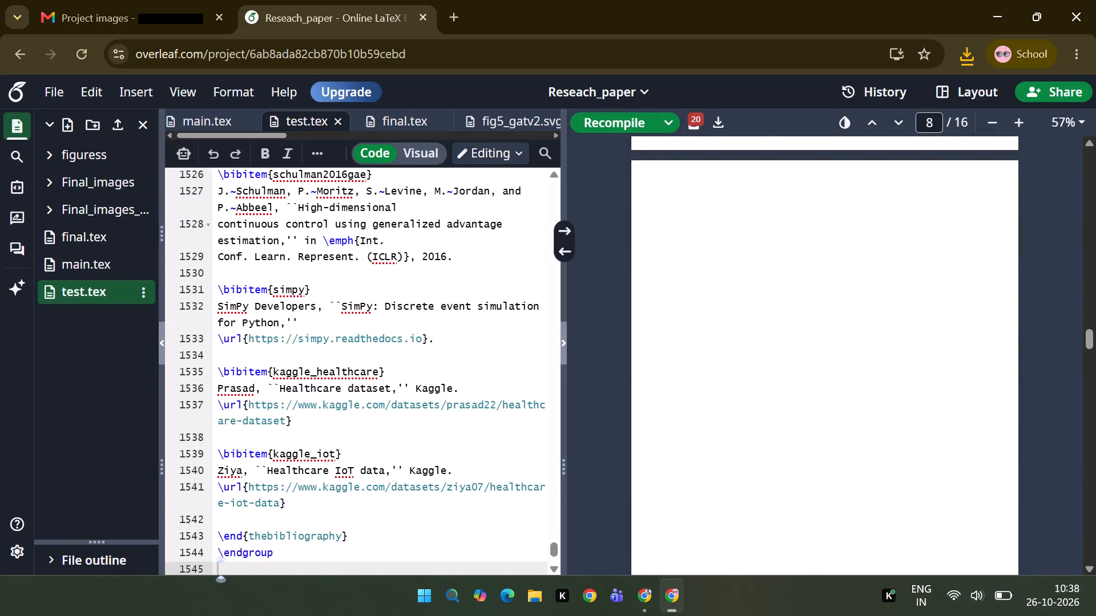
scroll(800, 360, down, 10)
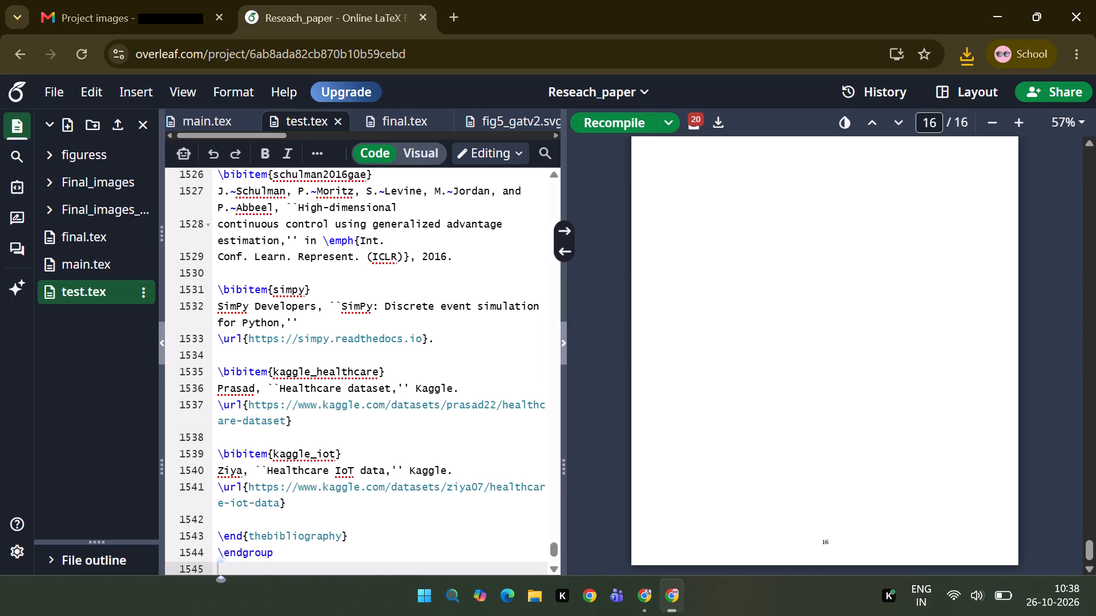
scroll(816, 364, up, 7)
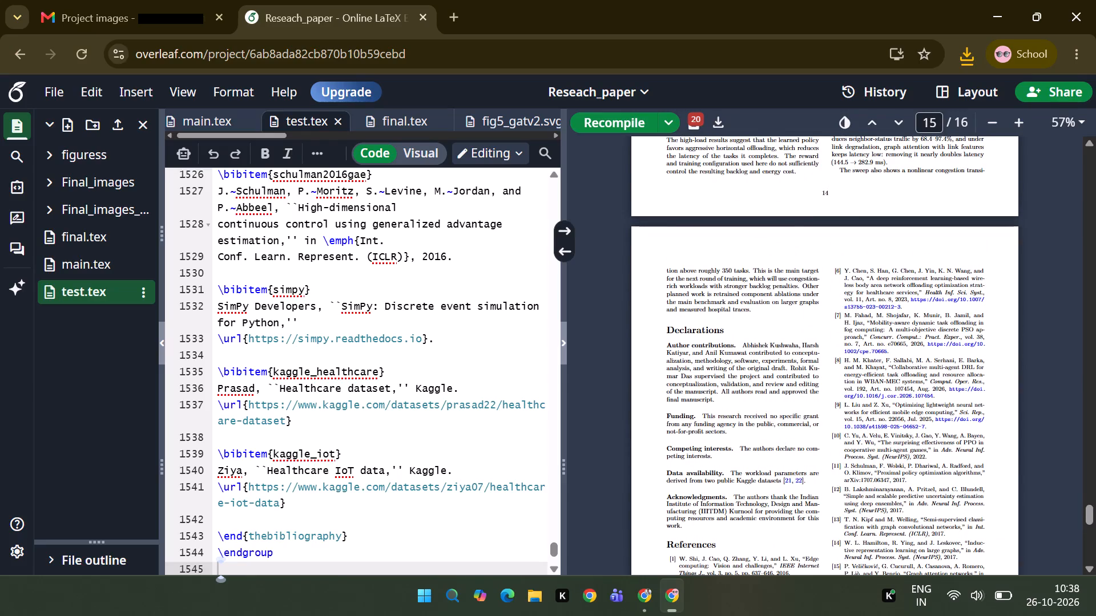
scroll(816, 364, down, 2)
scroll(816, 364, up, 7)
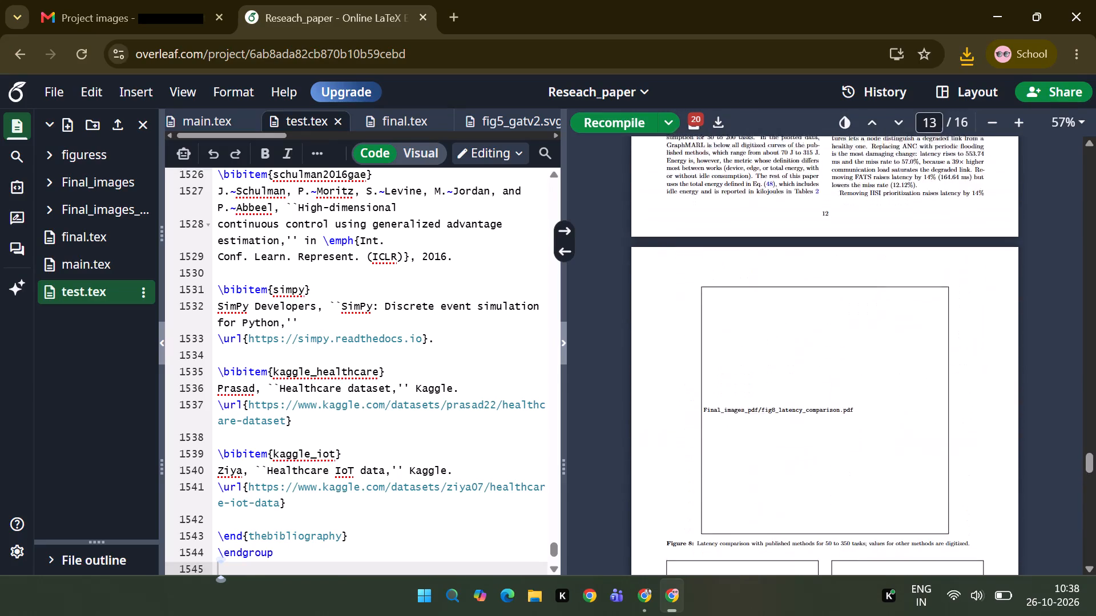
scroll(816, 364, up, 7)
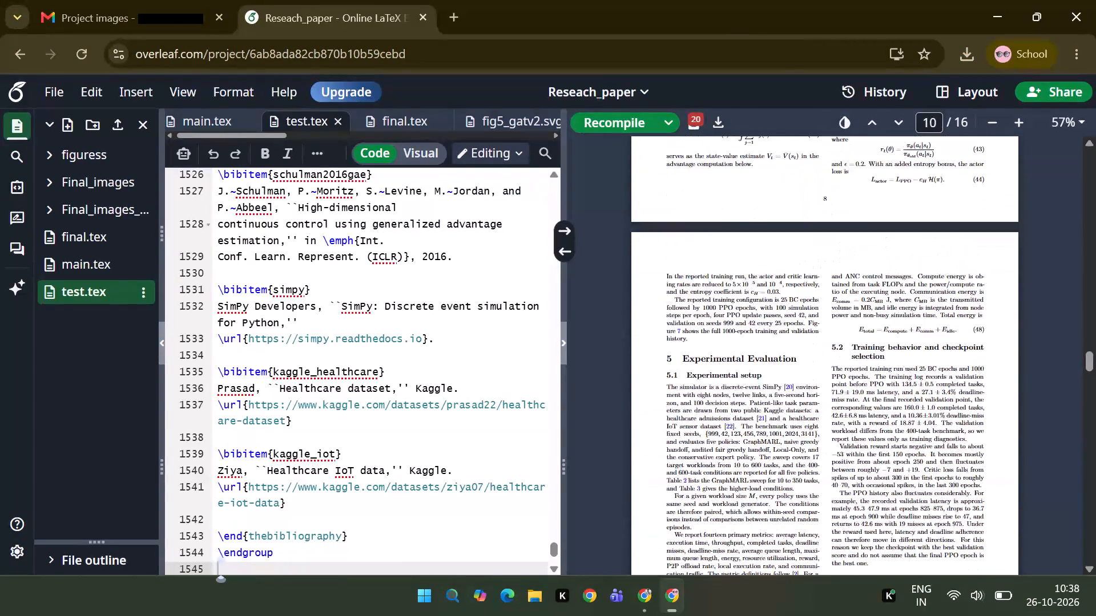
scroll(816, 364, up, 6)
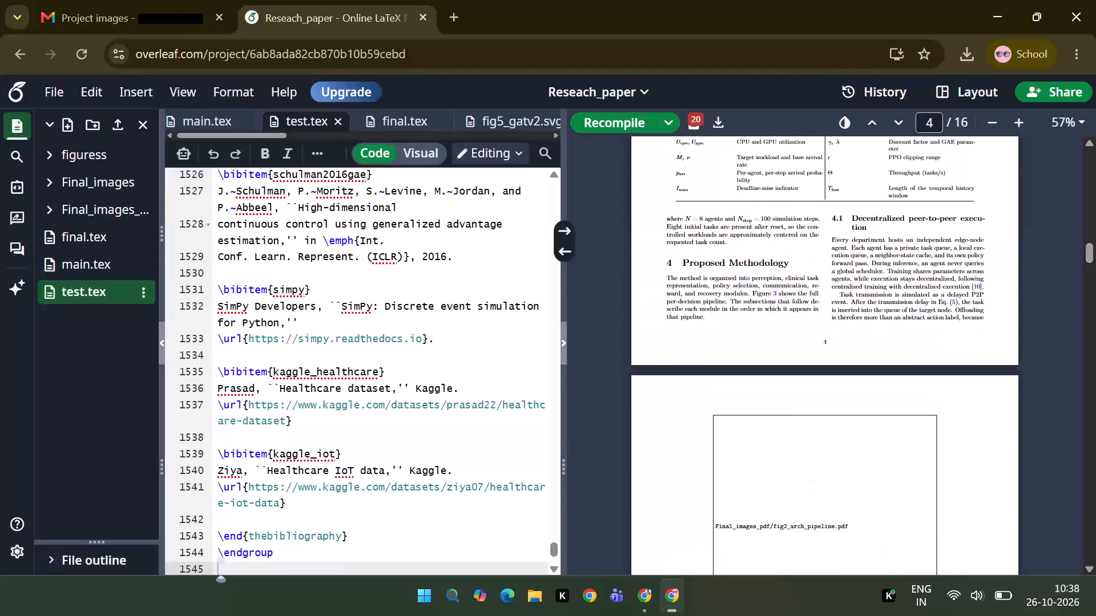
scroll(816, 364, up, 8)
scroll(816, 364, down, 1)
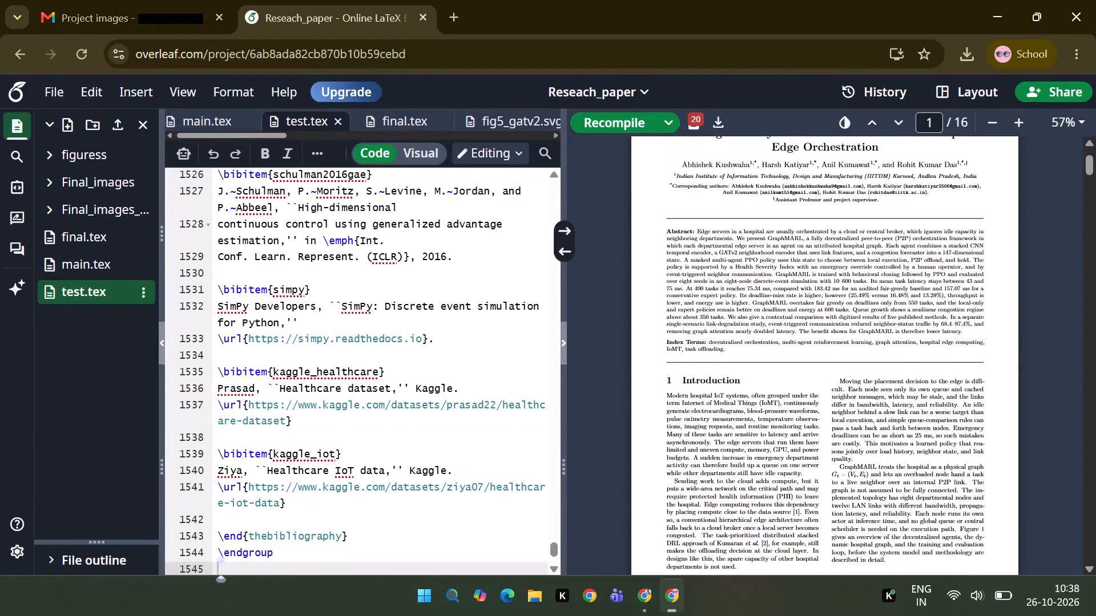
scroll(816, 364, down, 1)
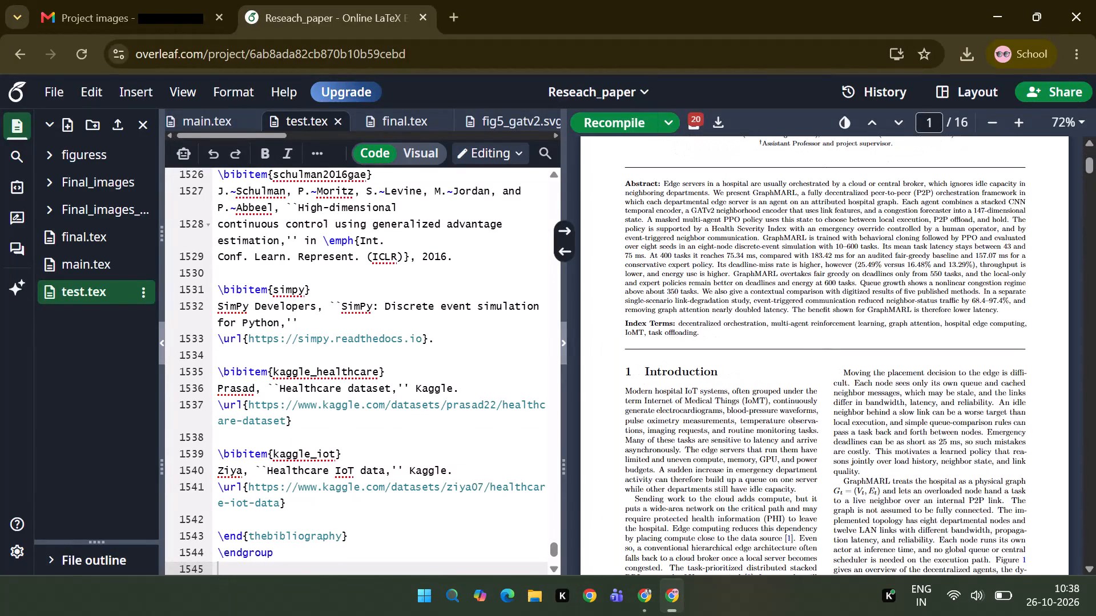
Review the closing pages of the compiled paper: references, declarations, conclusion, and the Discussion and Limitations section.
scroll(816, 364, down, 20)
scroll(816, 364, down, 17)
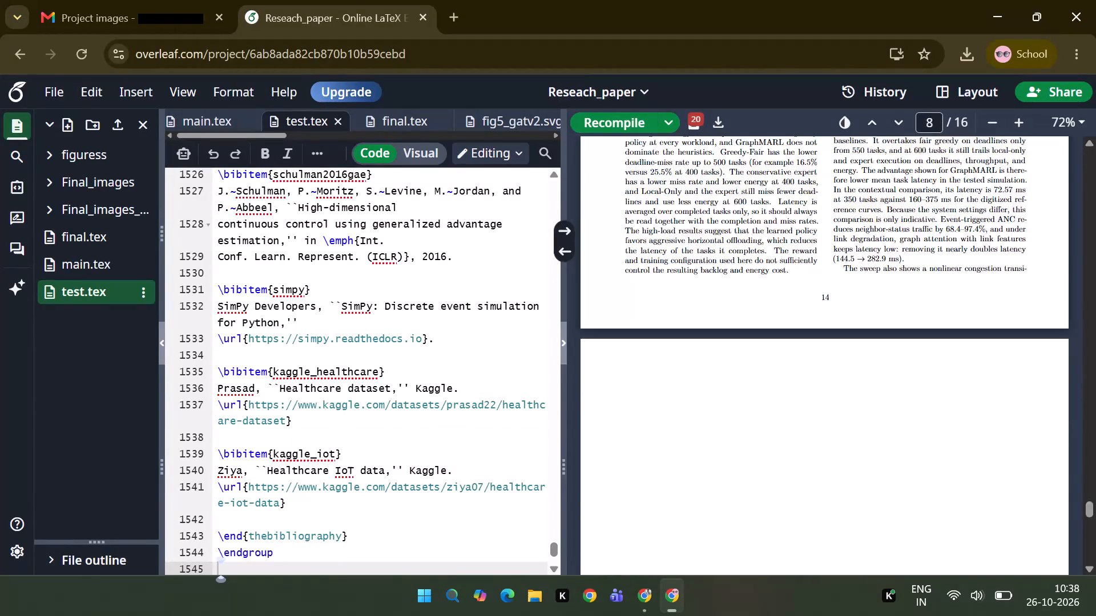
scroll(816, 364, down, 6)
scroll(816, 364, up, 1)
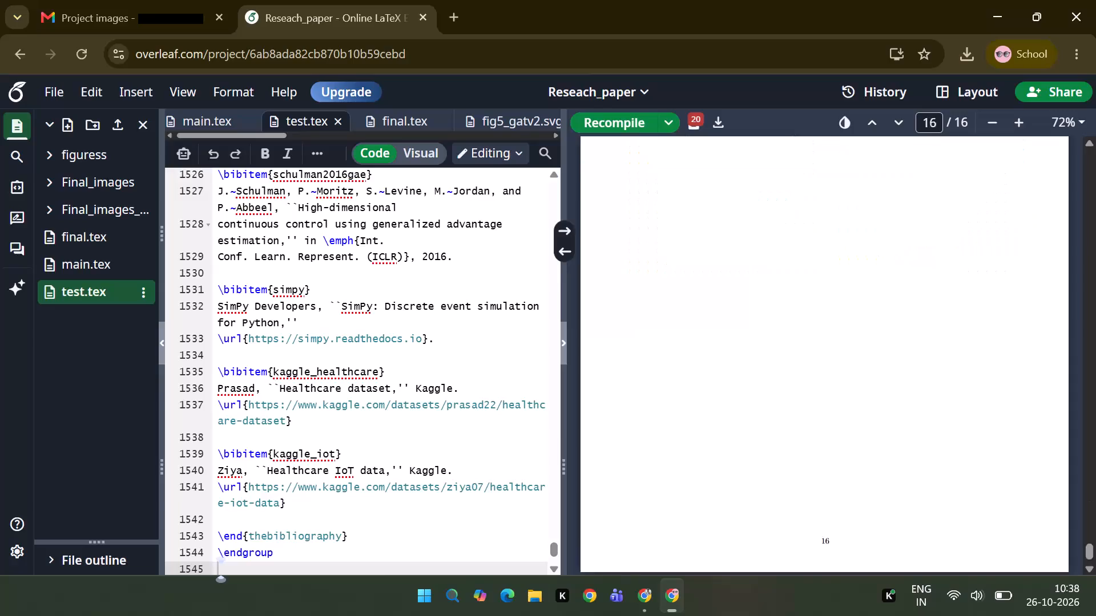
scroll(816, 364, up, 5)
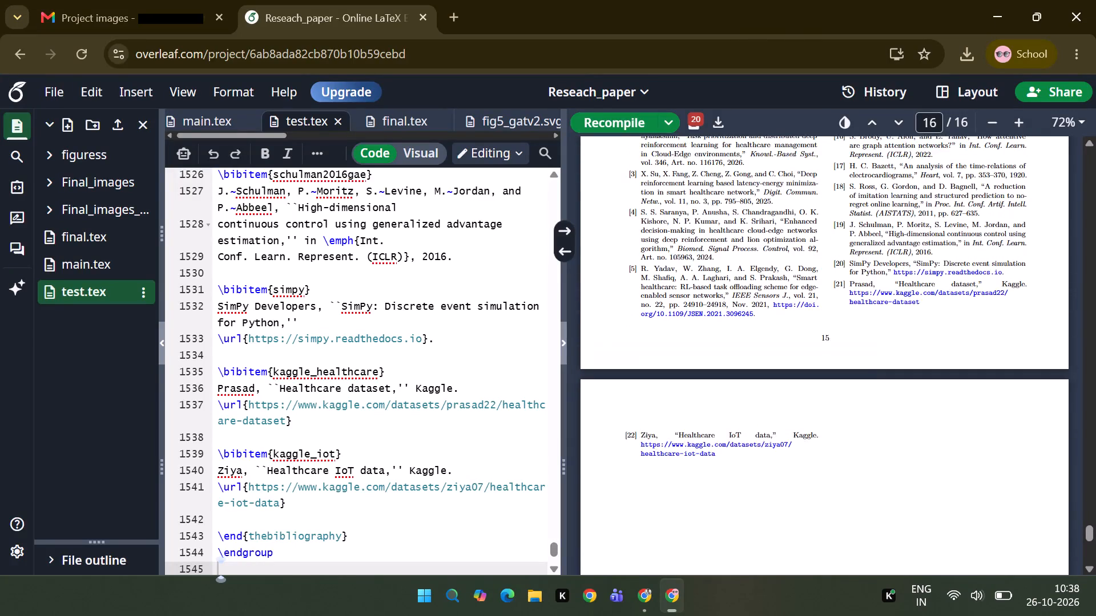
scroll(816, 364, up, 2)
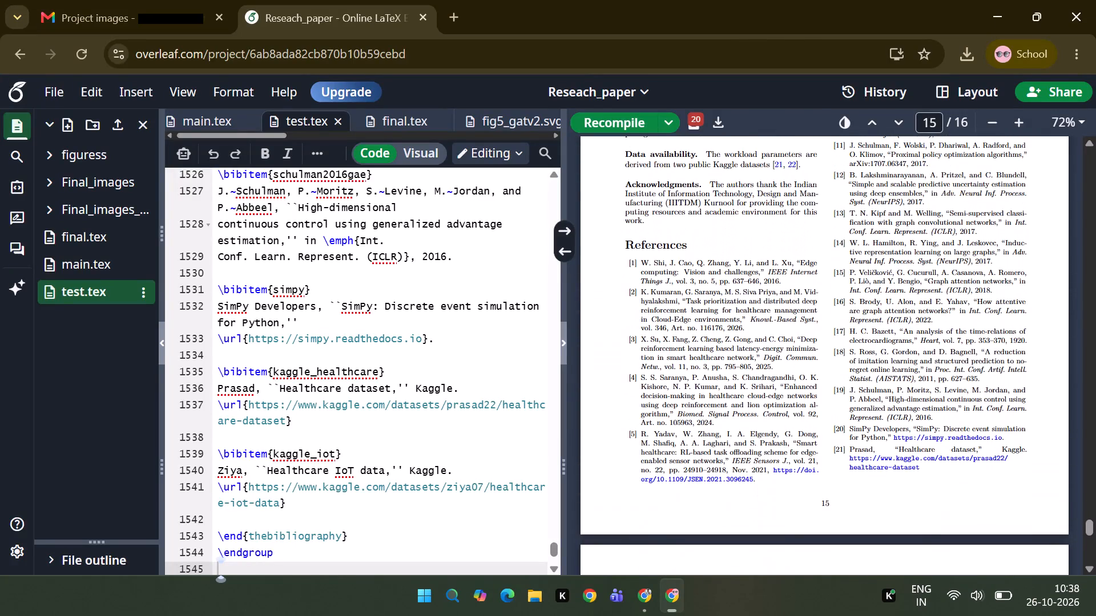
scroll(816, 364, up, 4)
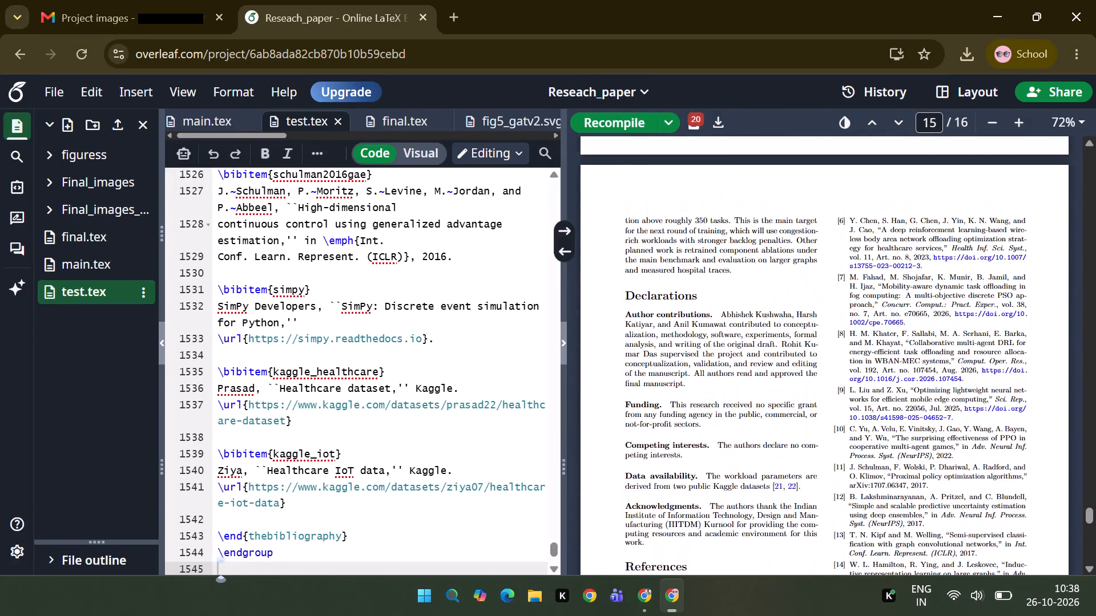
scroll(816, 364, up, 5)
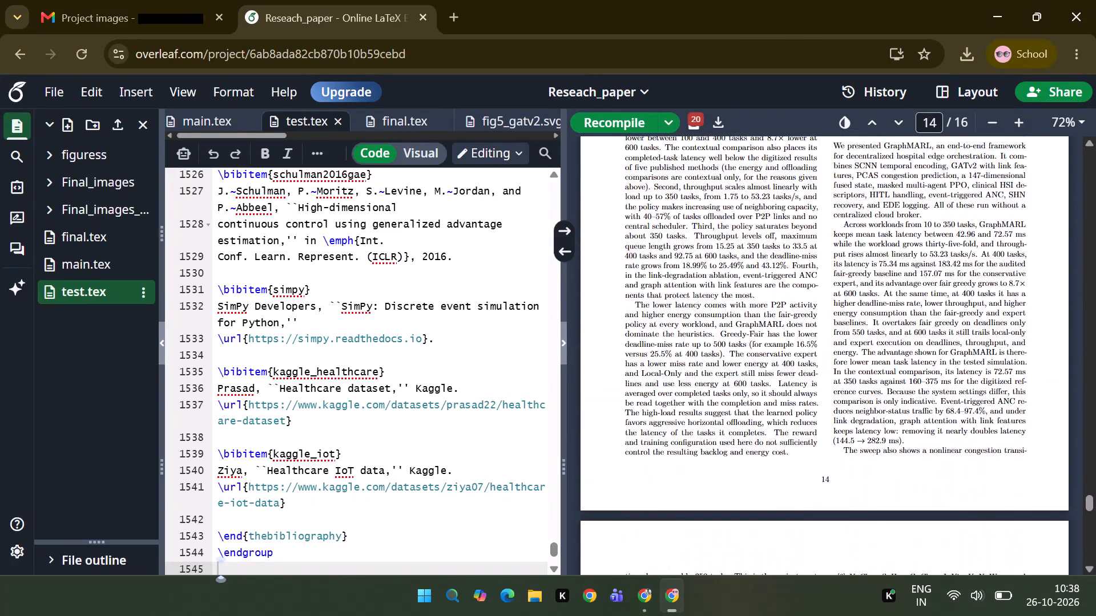
scroll(816, 364, up, 2)
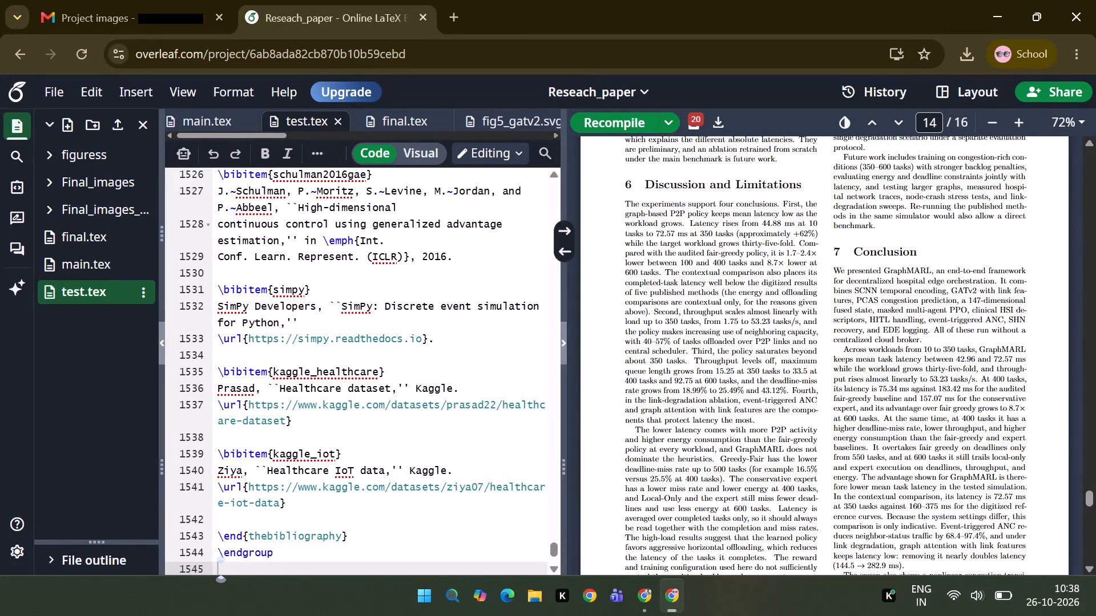
scroll(839, 364, up, 1)
scroll(839, 364, down, 1)
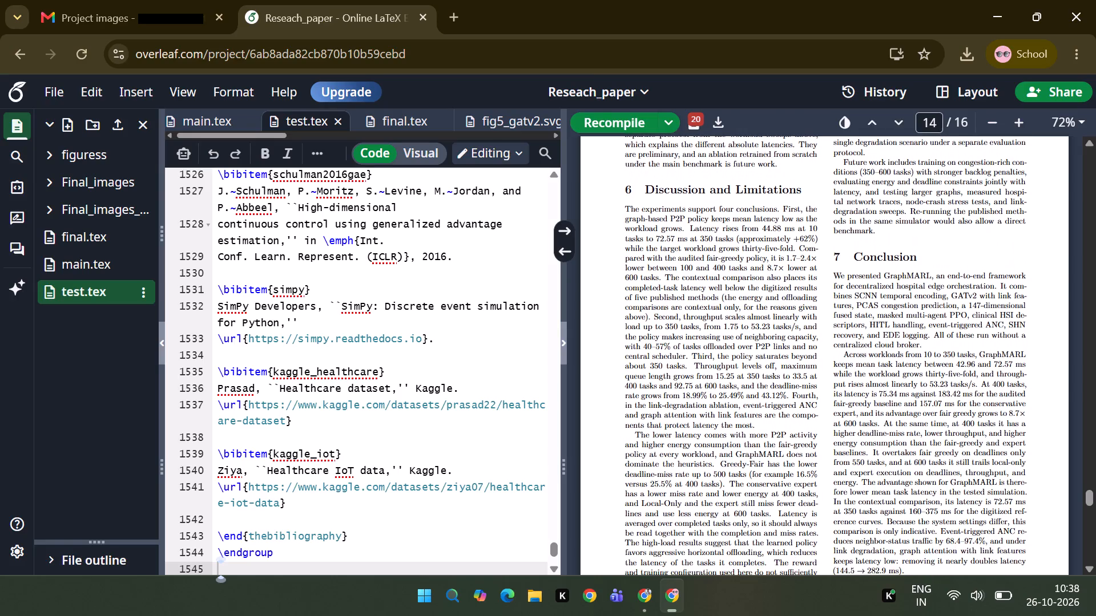
scroll(839, 364, down, 2)
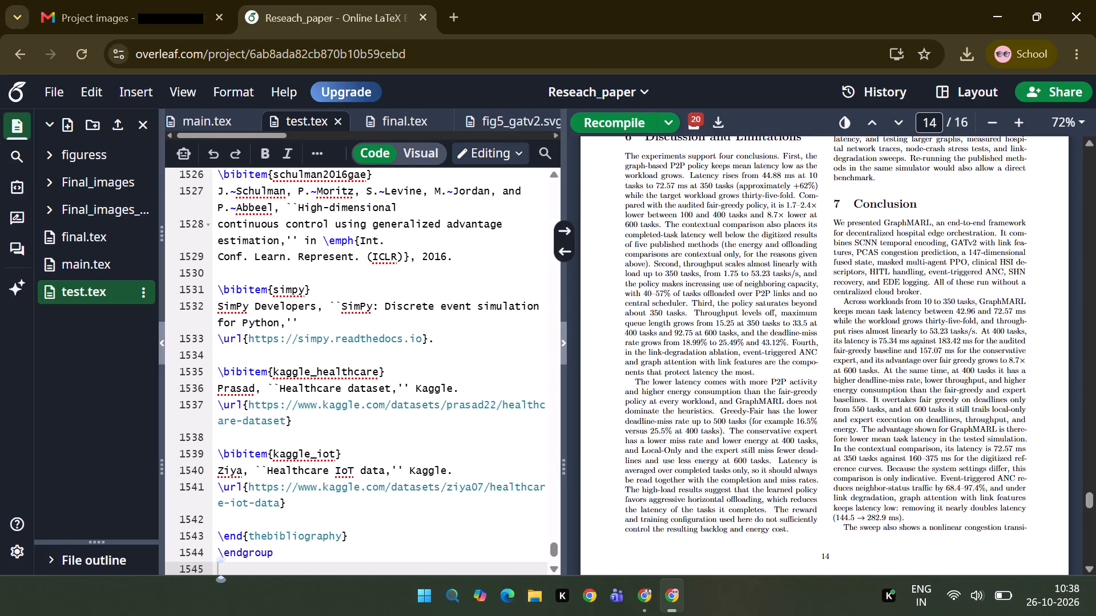
scroll(780, 363, up, 4)
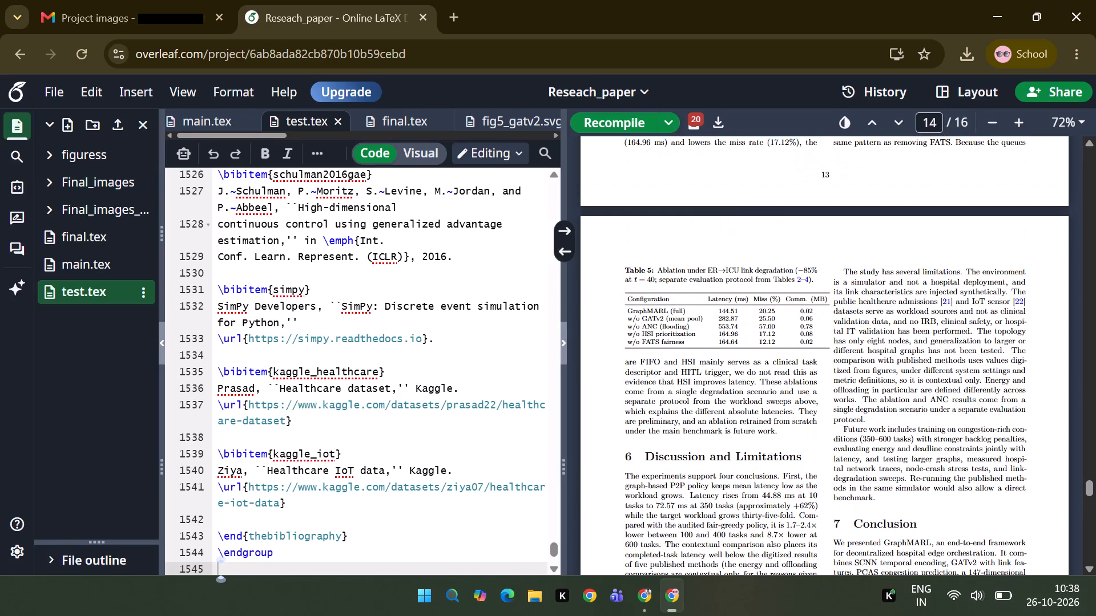
Compare the Discussion and Limitations source in test.tex with the compiled text on page 14, down to the future-work paragraph.
scroll(240, 433, up, 7)
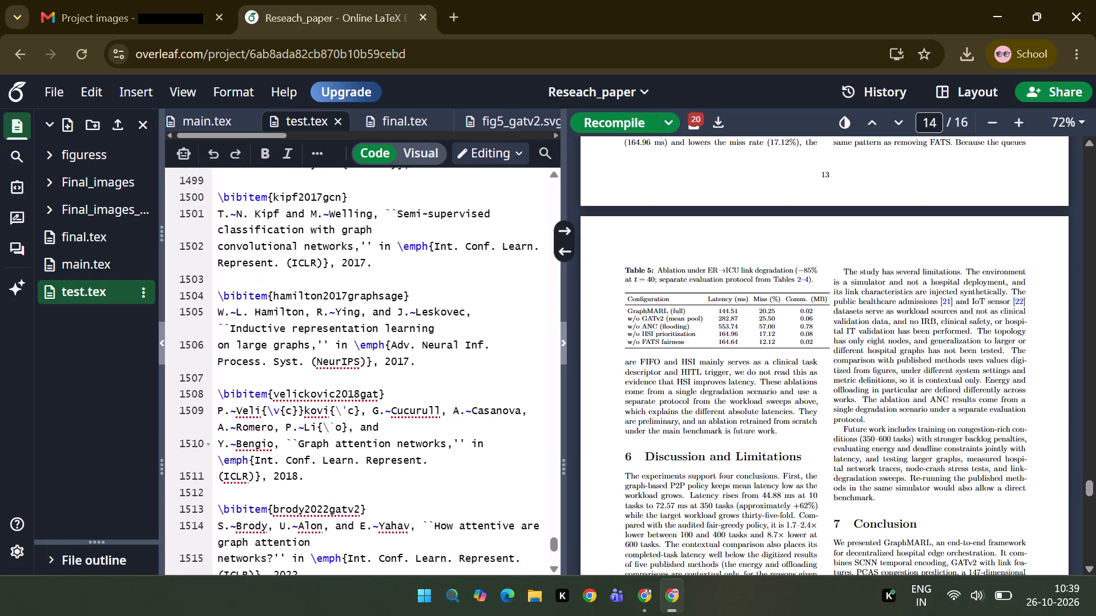
scroll(240, 433, up, 10)
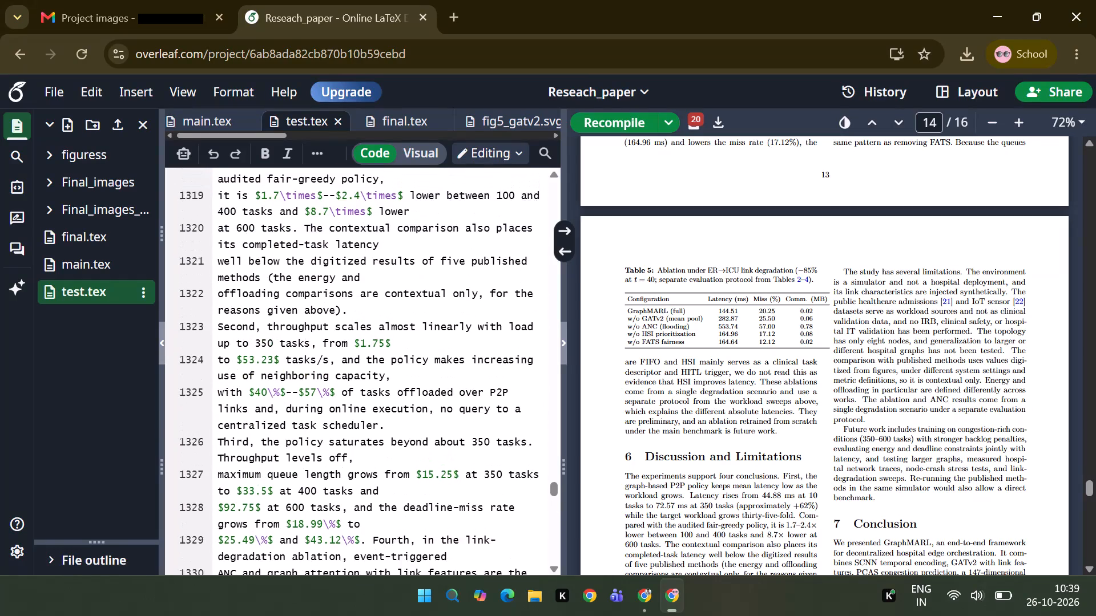
scroll(240, 433, up, 2)
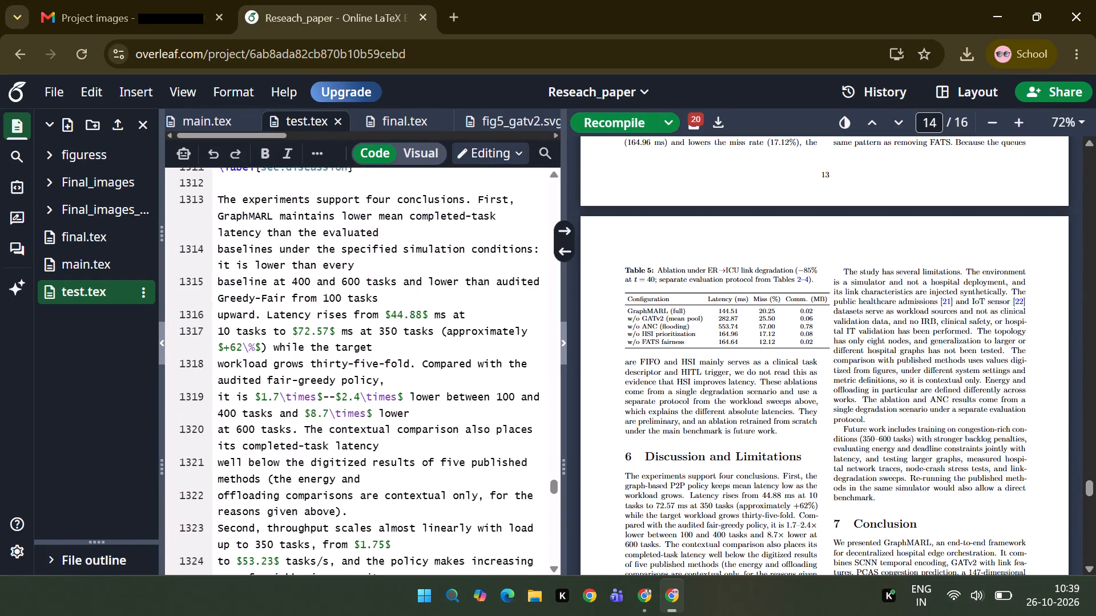
scroll(240, 433, up, 3)
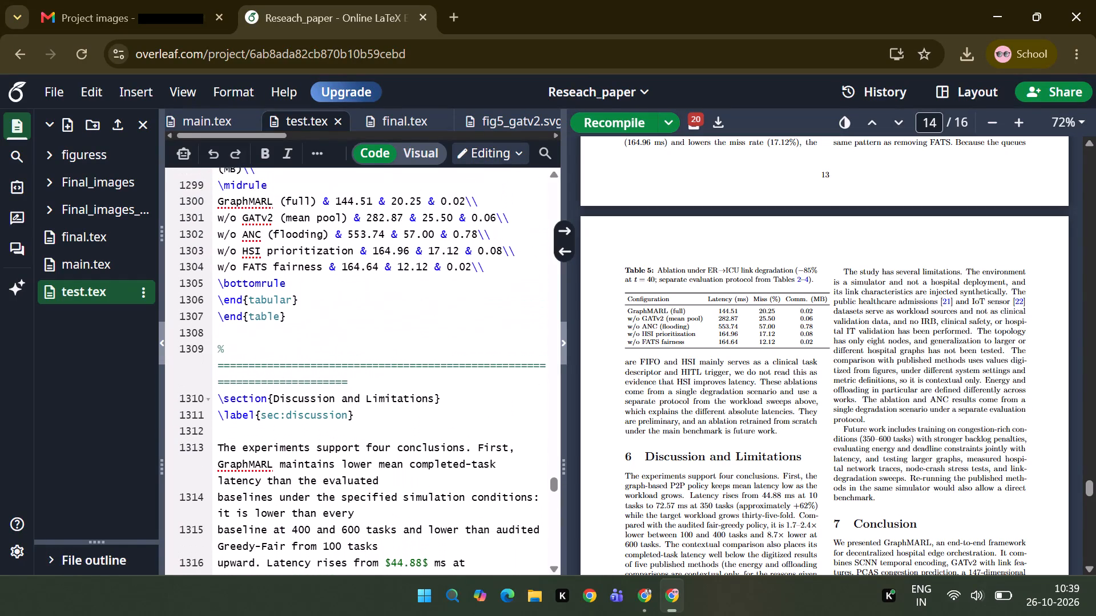
scroll(240, 433, up, 2)
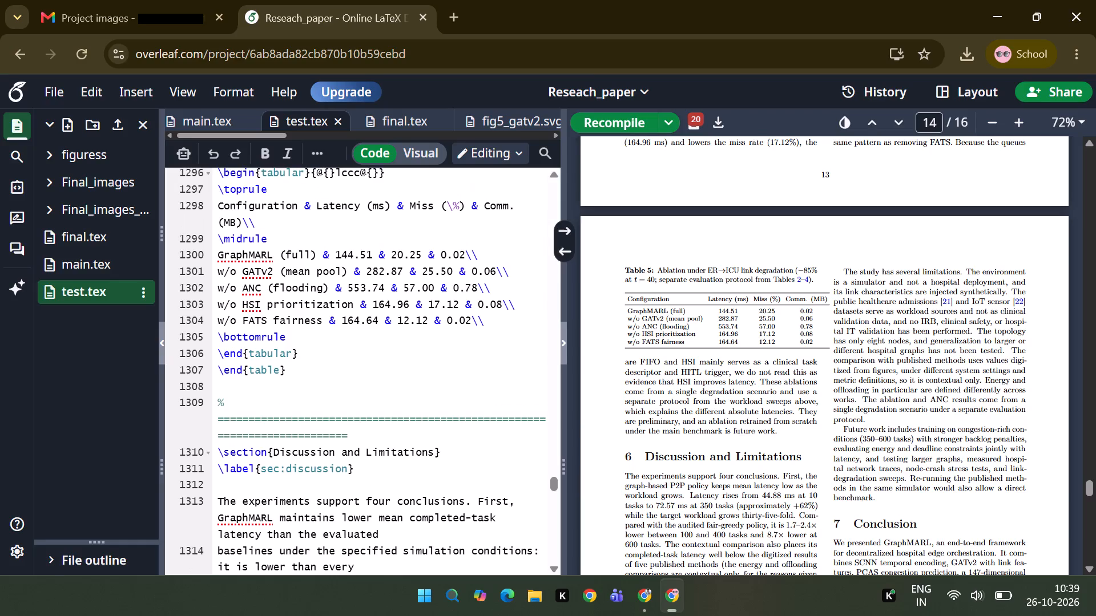
scroll(632, 386, down, 3)
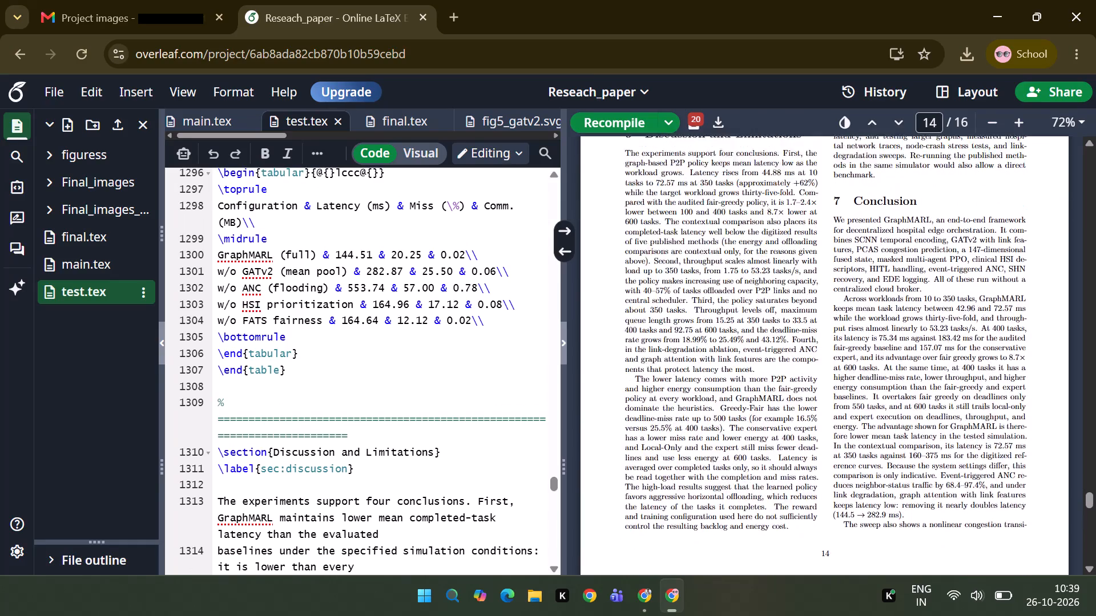
scroll(632, 386, up, 3)
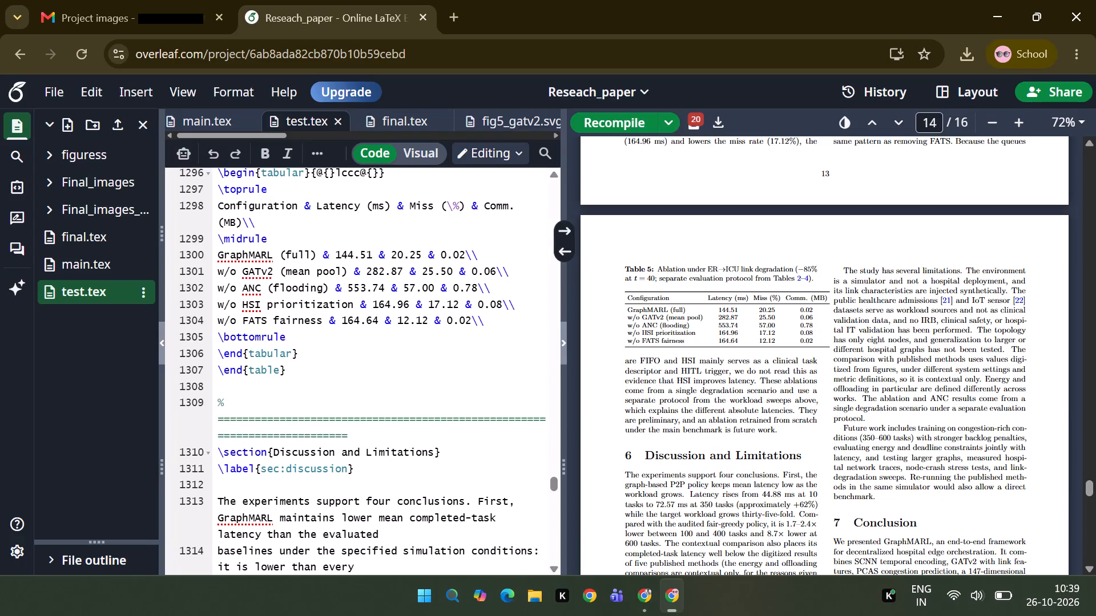
scroll(418, 404, down, 2)
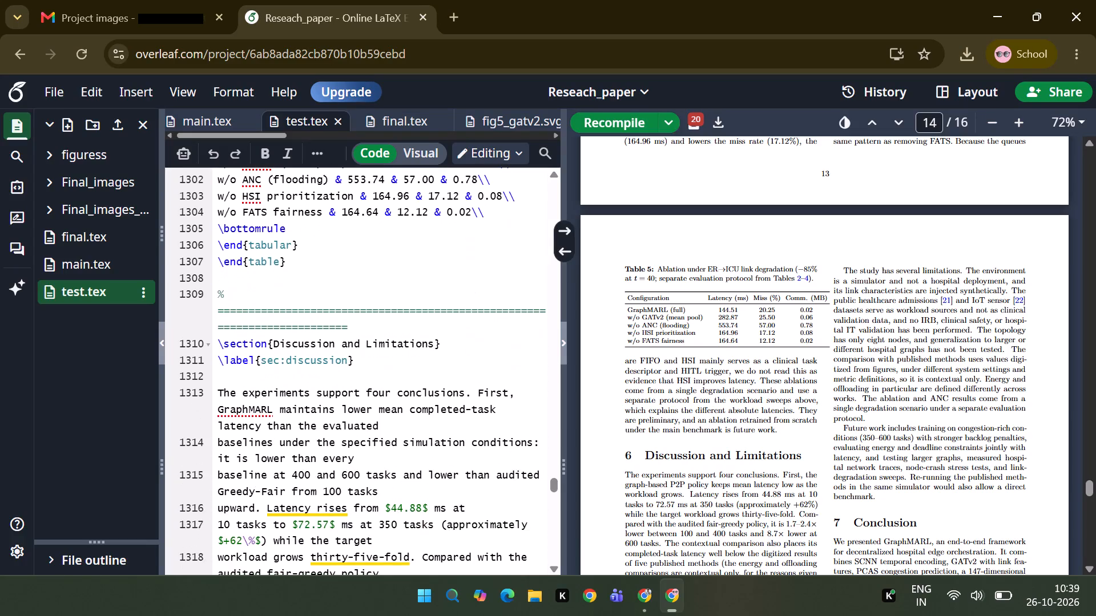
scroll(418, 404, down, 8)
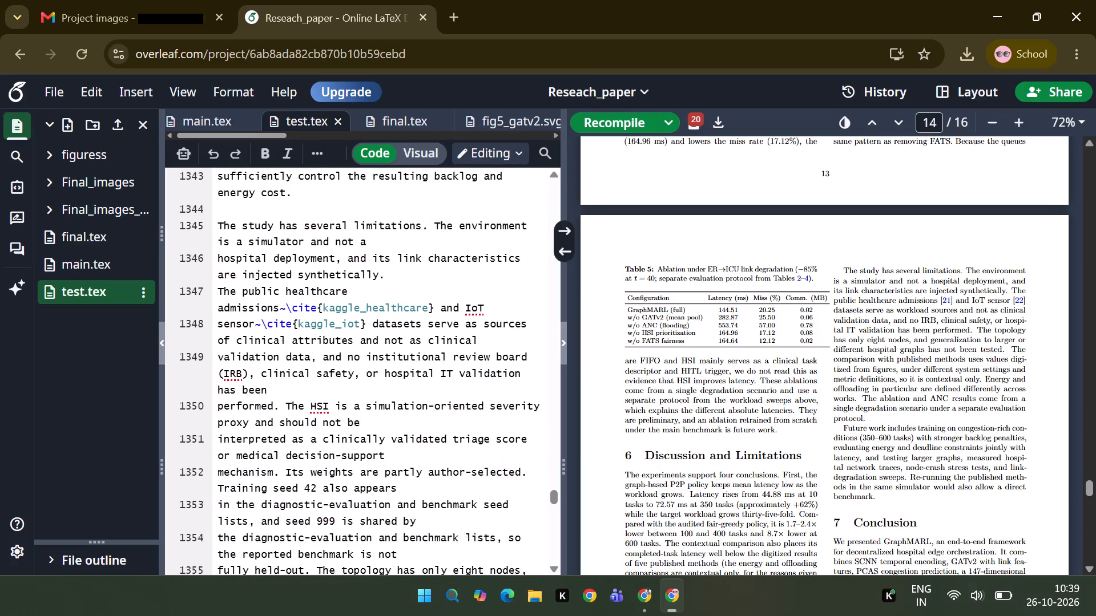
scroll(418, 404, down, 3)
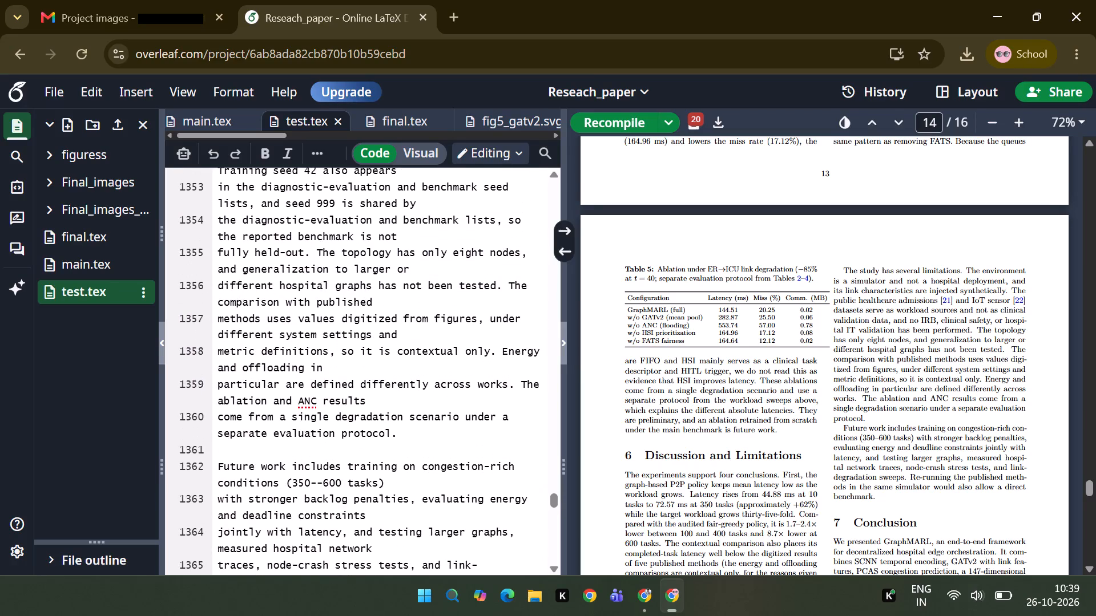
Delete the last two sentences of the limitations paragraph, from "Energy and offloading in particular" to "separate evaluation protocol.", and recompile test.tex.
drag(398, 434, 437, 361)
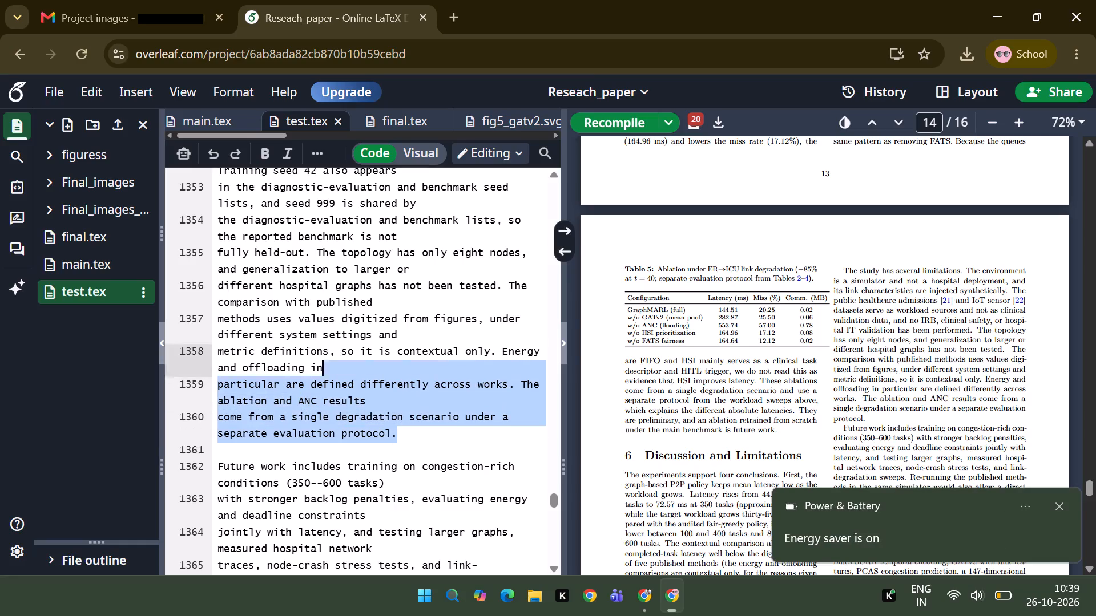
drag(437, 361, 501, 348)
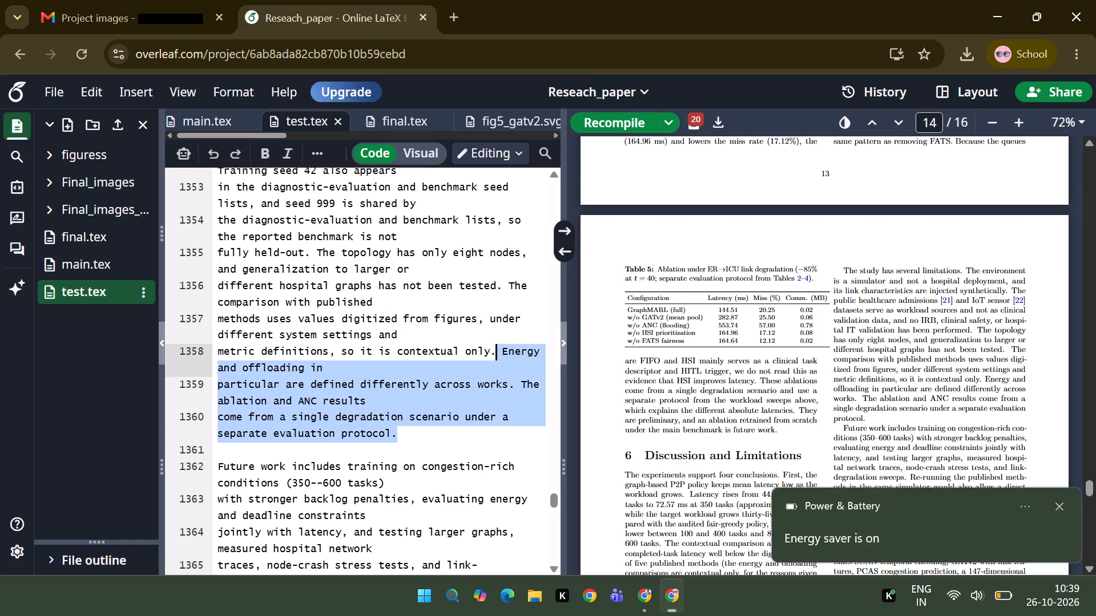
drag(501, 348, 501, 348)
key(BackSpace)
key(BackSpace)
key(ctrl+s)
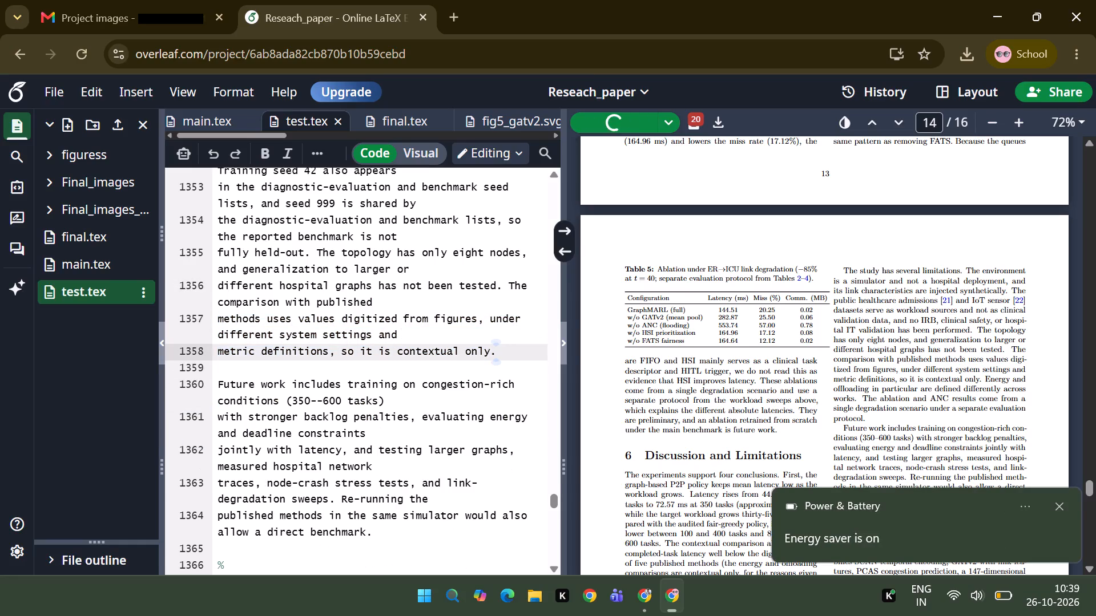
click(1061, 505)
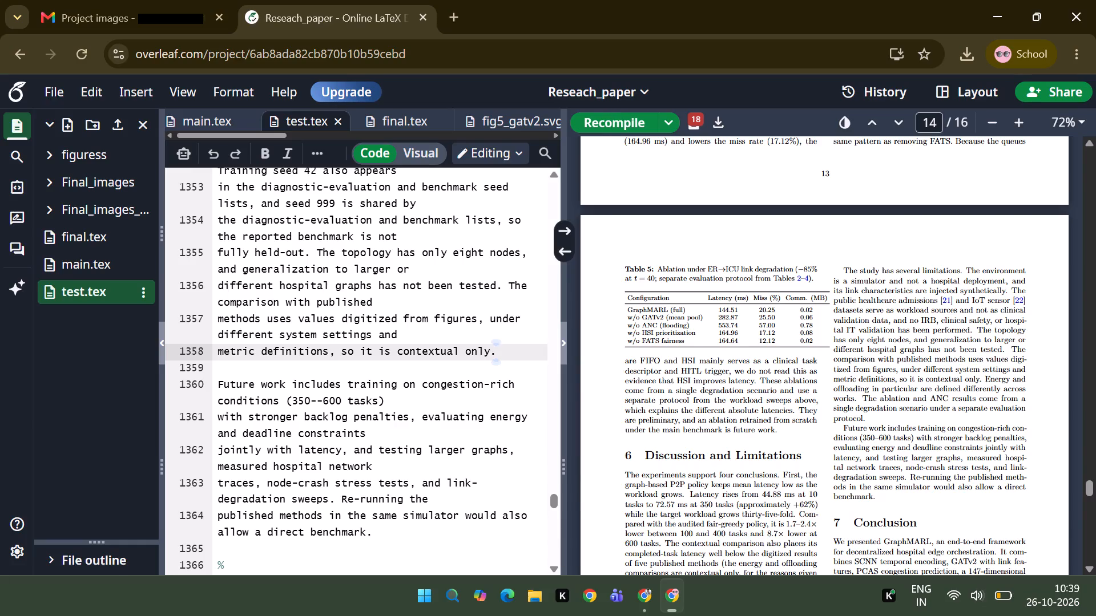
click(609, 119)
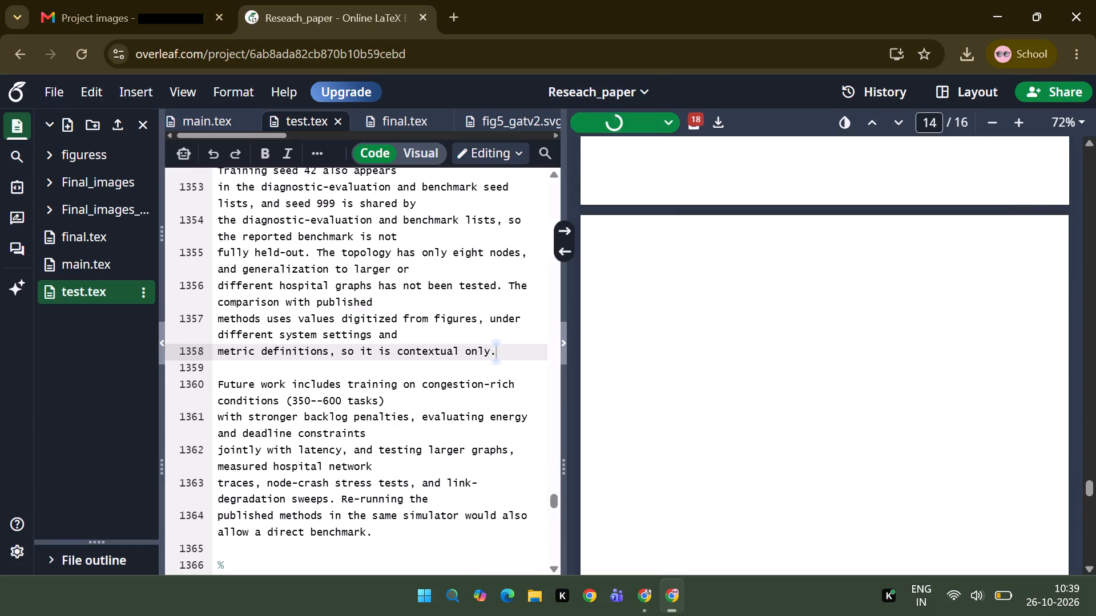
Check the layout of the recompiled paper's closing pages: comparison figures, ablation table, Discussion and Limitations, conclusion and references.
scroll(370, 304, up, 4)
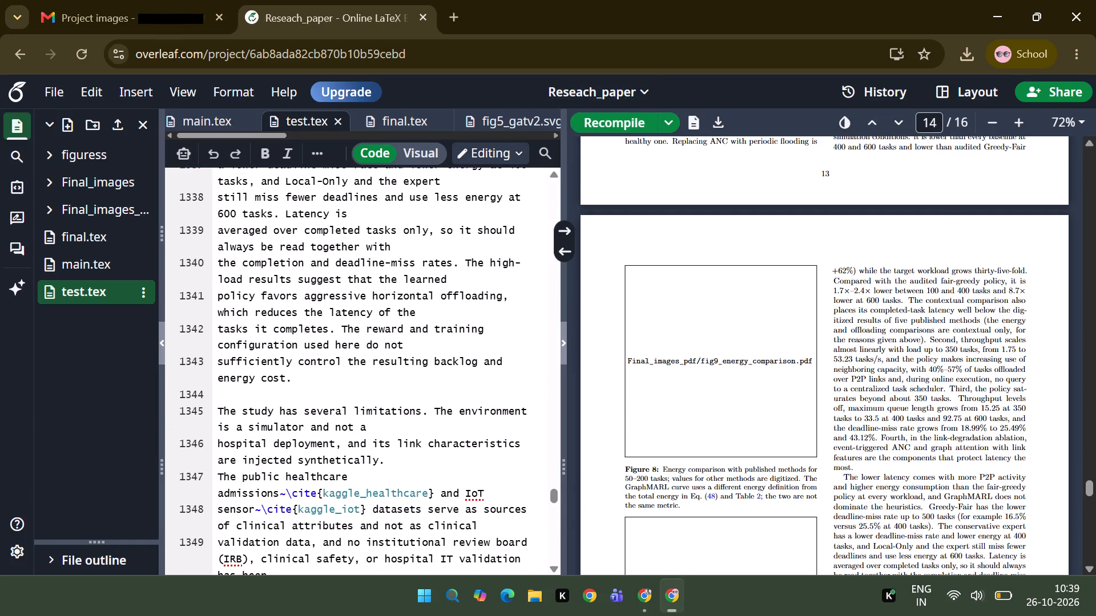
scroll(842, 336, down, 5)
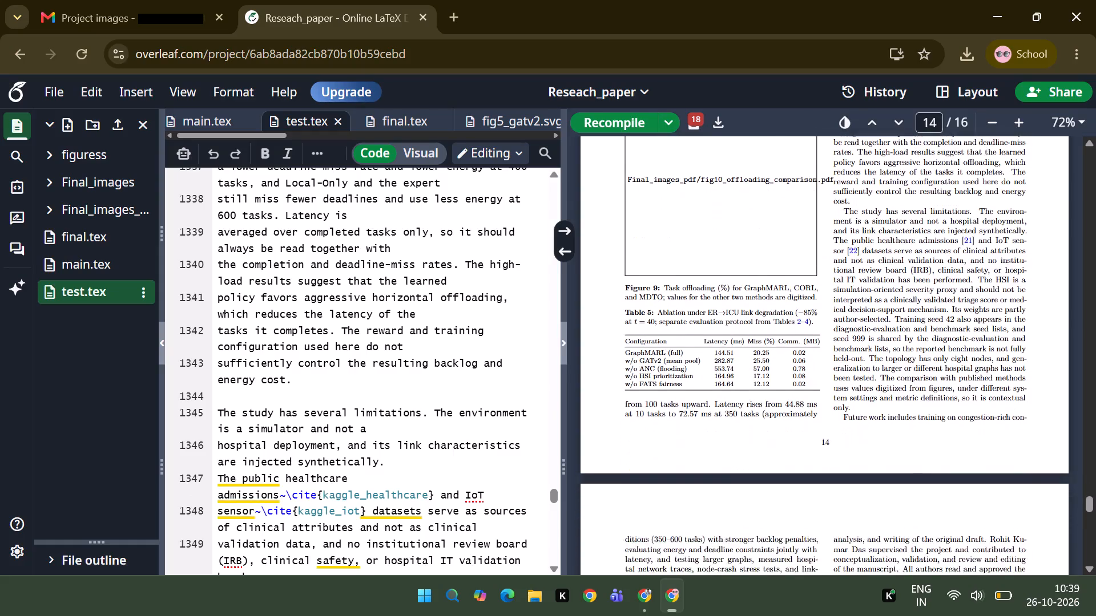
scroll(842, 336, down, 1)
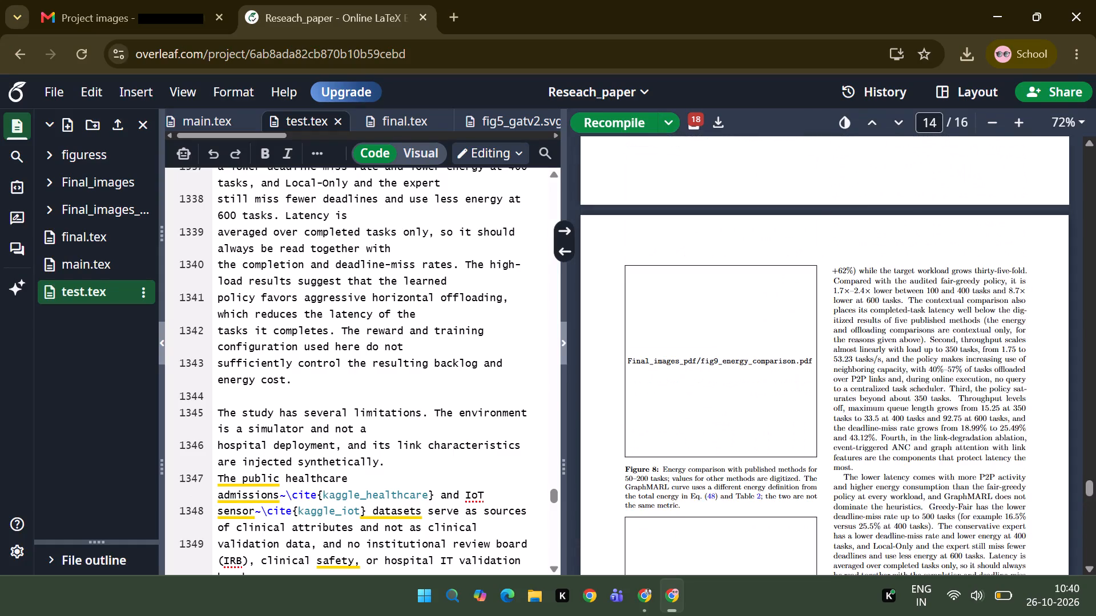
scroll(842, 336, down, 12)
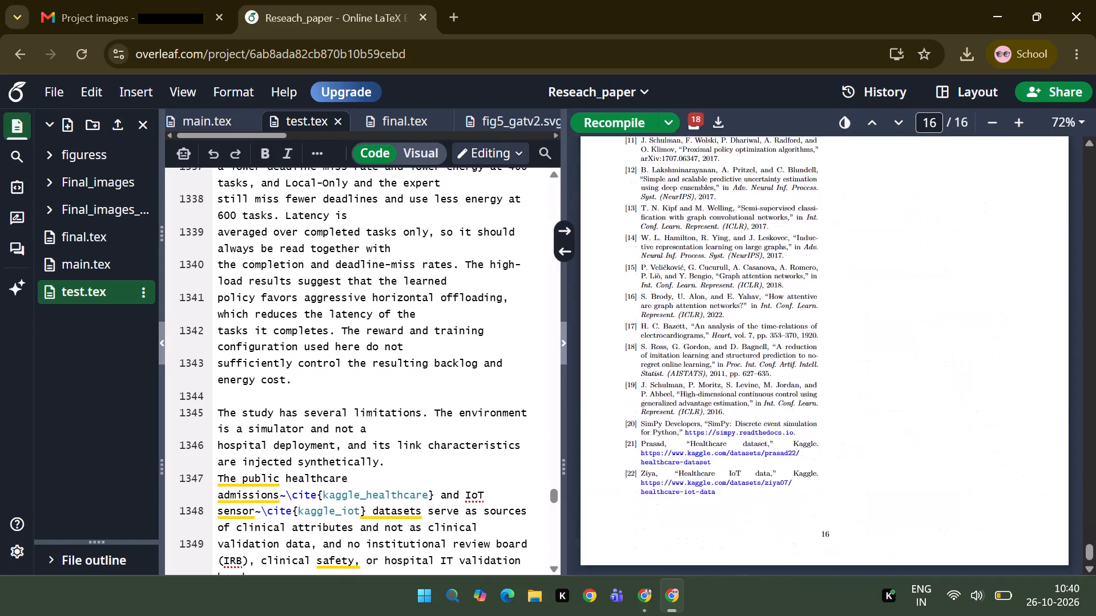
scroll(842, 336, down, 2)
scroll(842, 336, up, 5)
scroll(842, 336, down, 2)
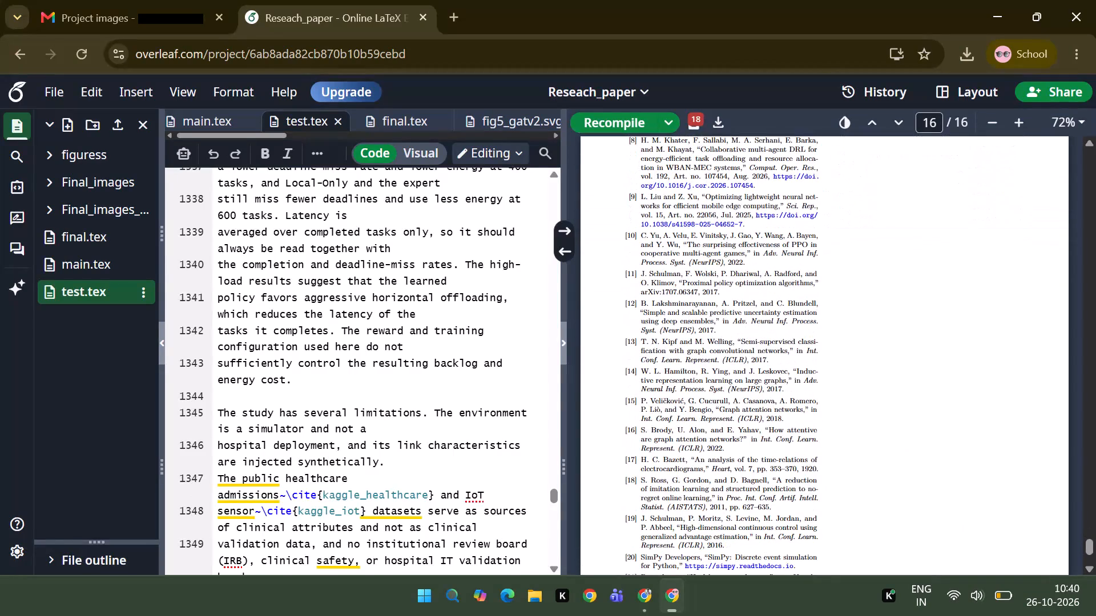
scroll(842, 336, down, 1)
scroll(842, 336, up, 9)
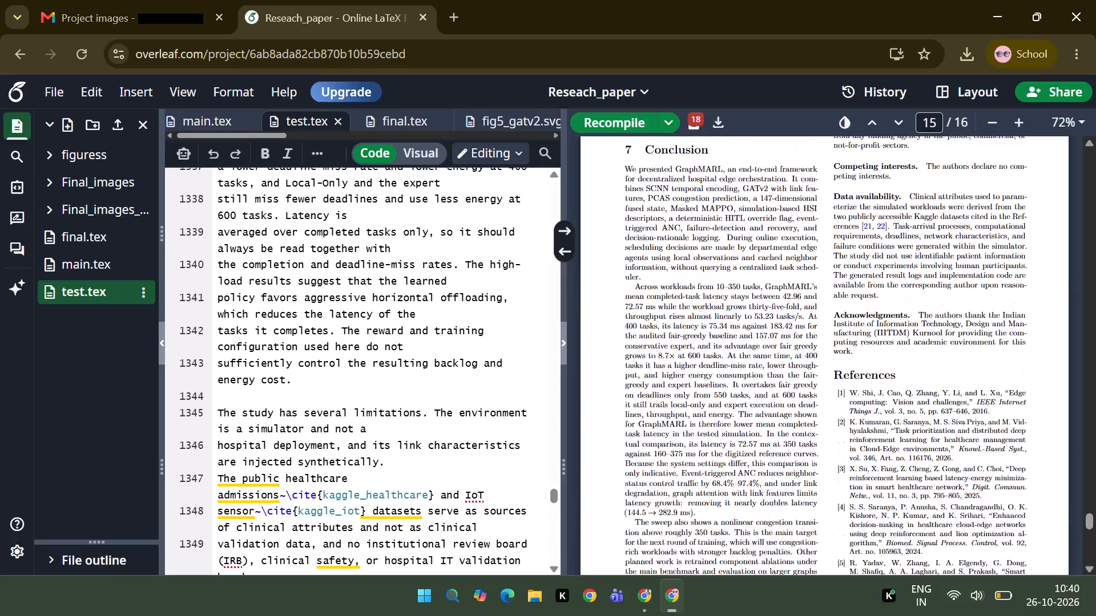
scroll(842, 336, up, 8)
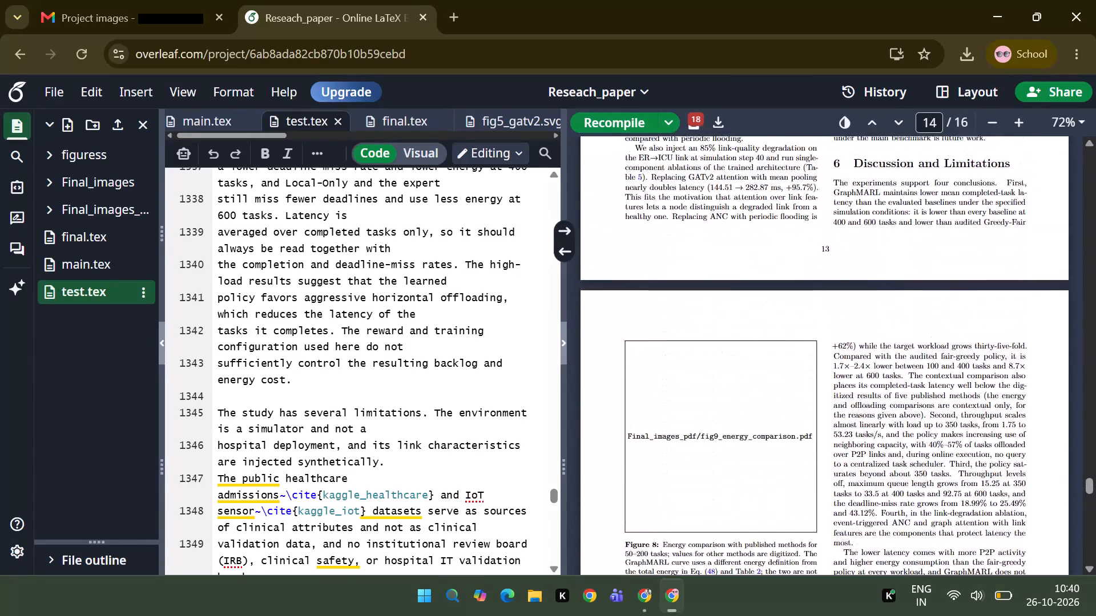
scroll(842, 336, up, 9)
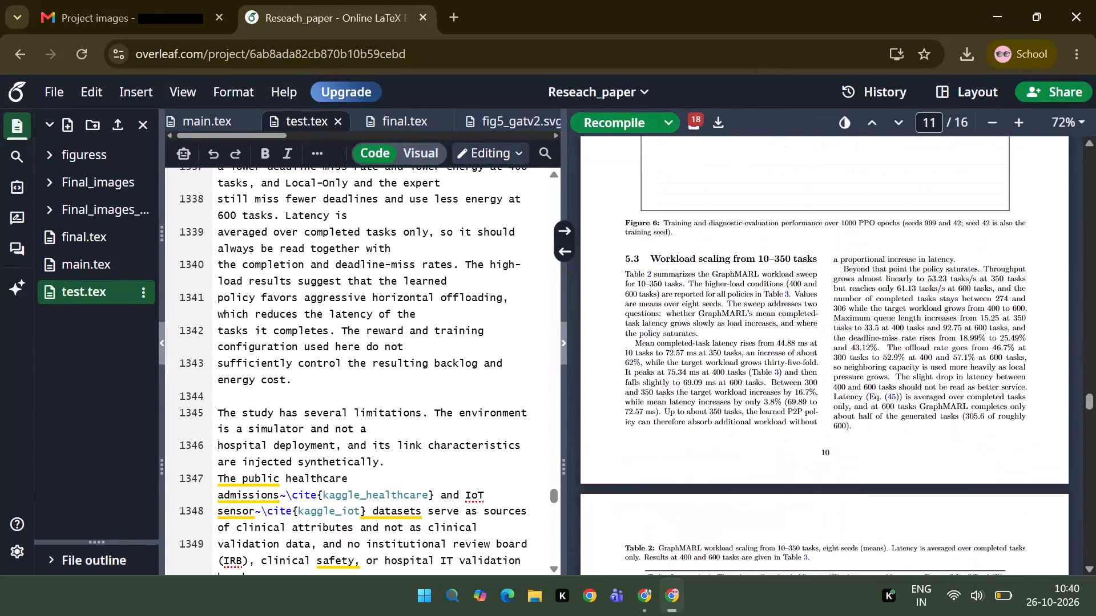
scroll(842, 336, down, 16)
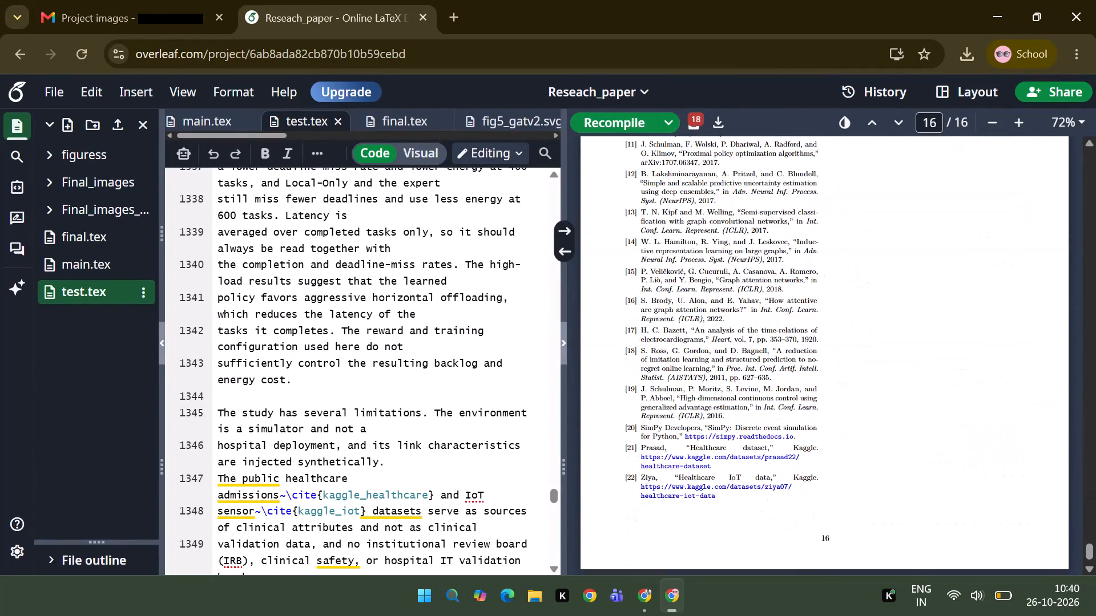
scroll(842, 336, up, 10)
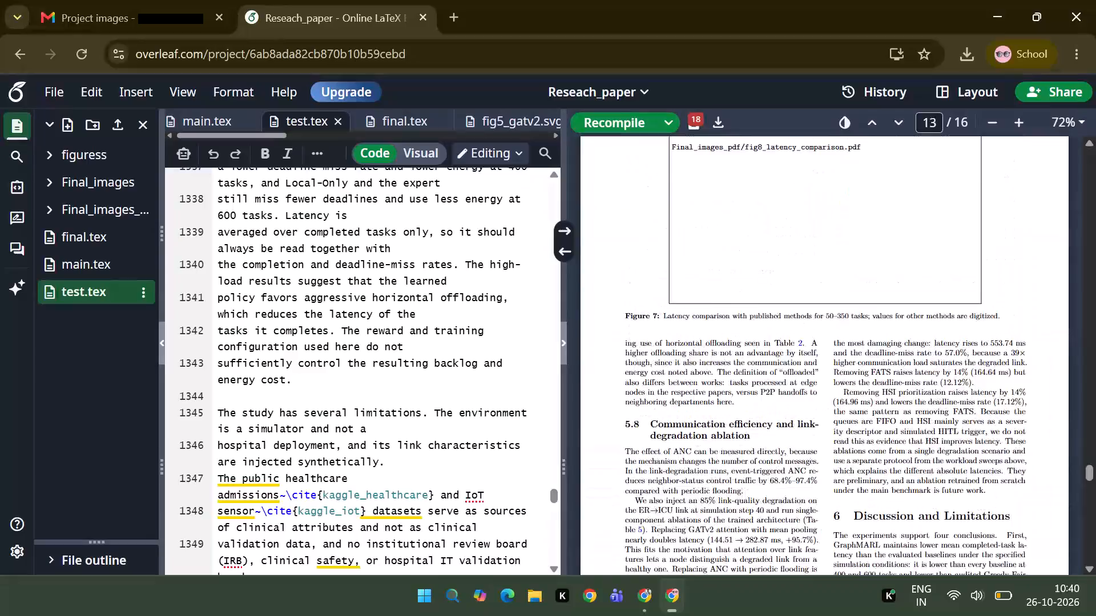
scroll(842, 336, down, 5)
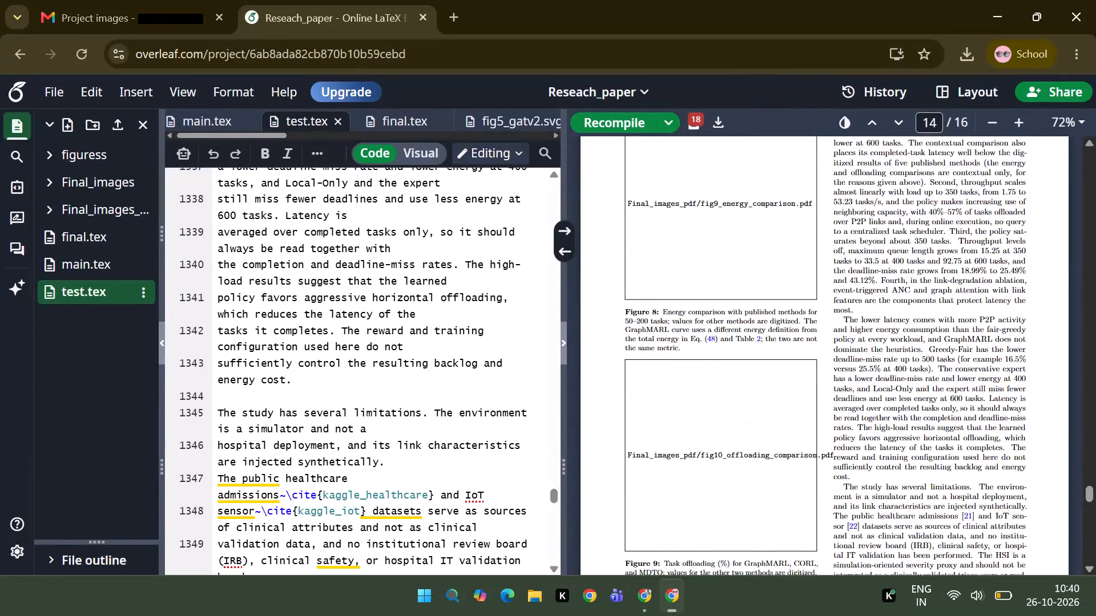
scroll(842, 336, up, 1)
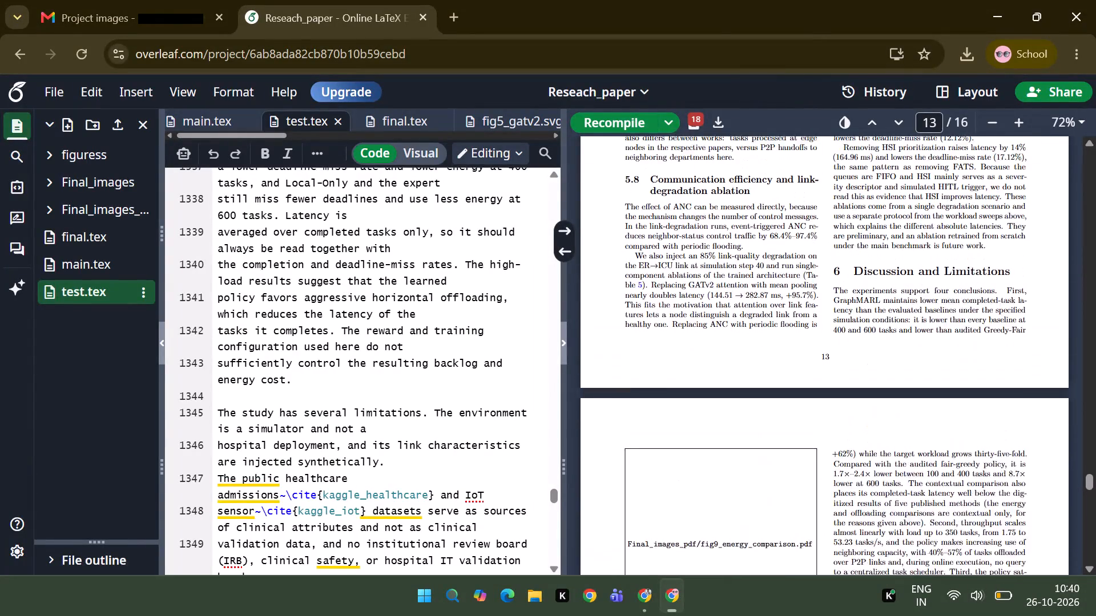
scroll(842, 336, down, 1)
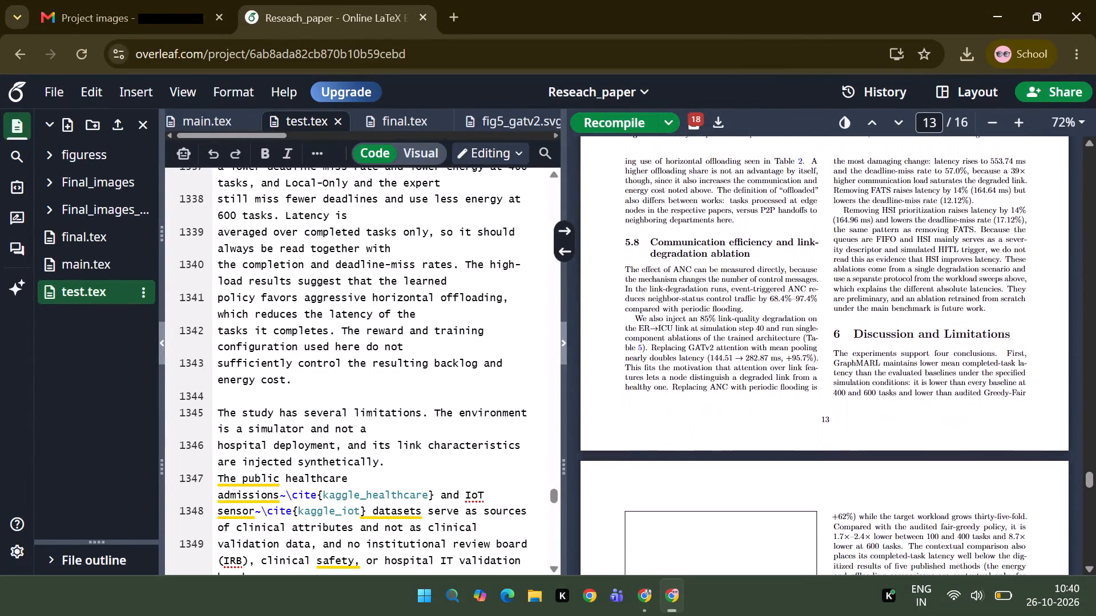
scroll(842, 336, down, 1)
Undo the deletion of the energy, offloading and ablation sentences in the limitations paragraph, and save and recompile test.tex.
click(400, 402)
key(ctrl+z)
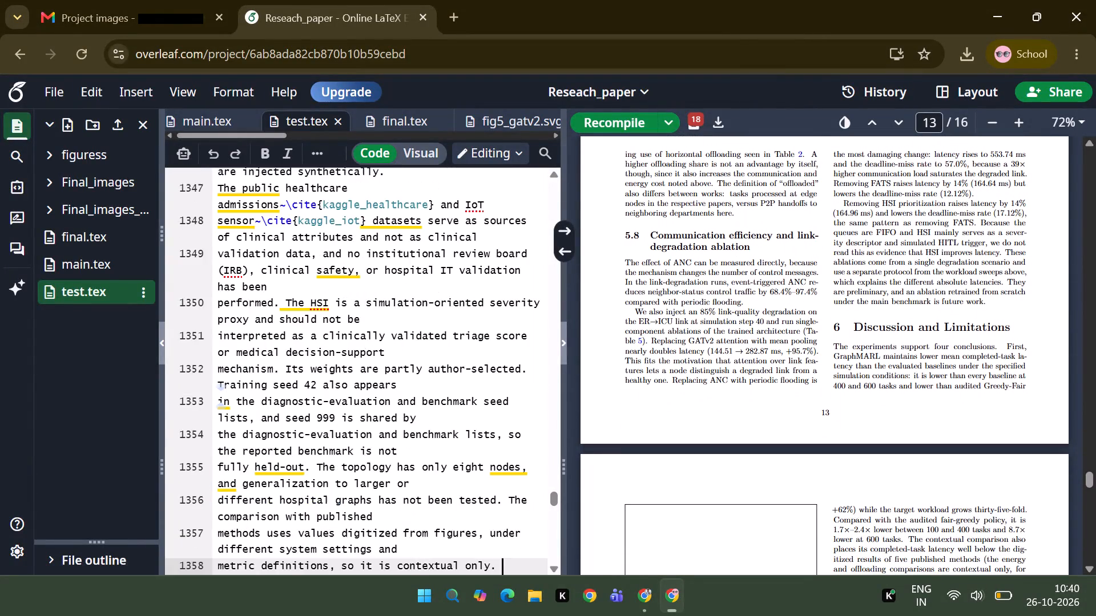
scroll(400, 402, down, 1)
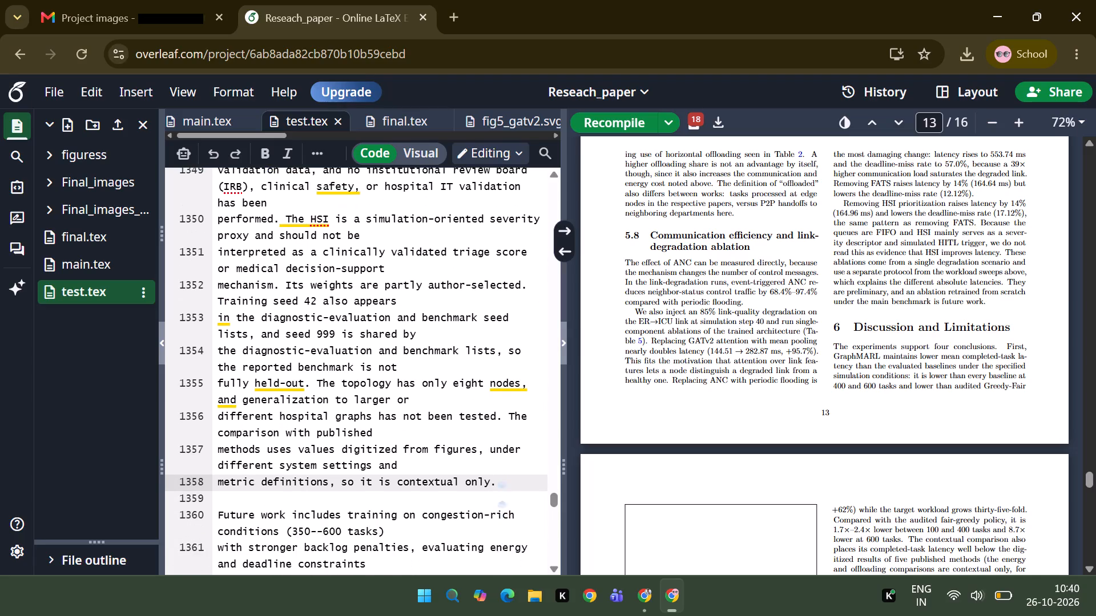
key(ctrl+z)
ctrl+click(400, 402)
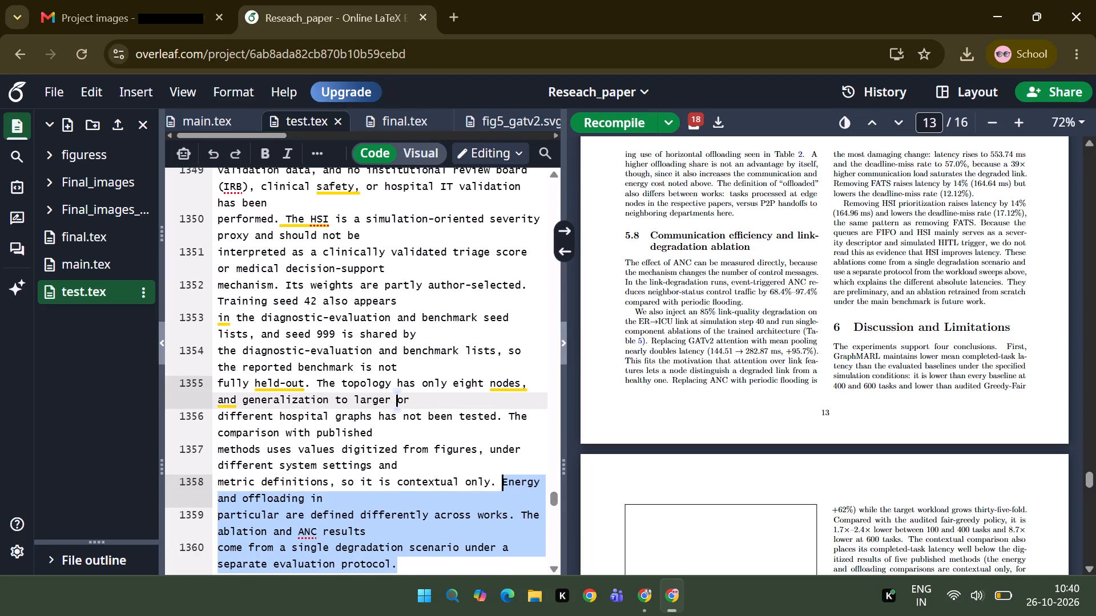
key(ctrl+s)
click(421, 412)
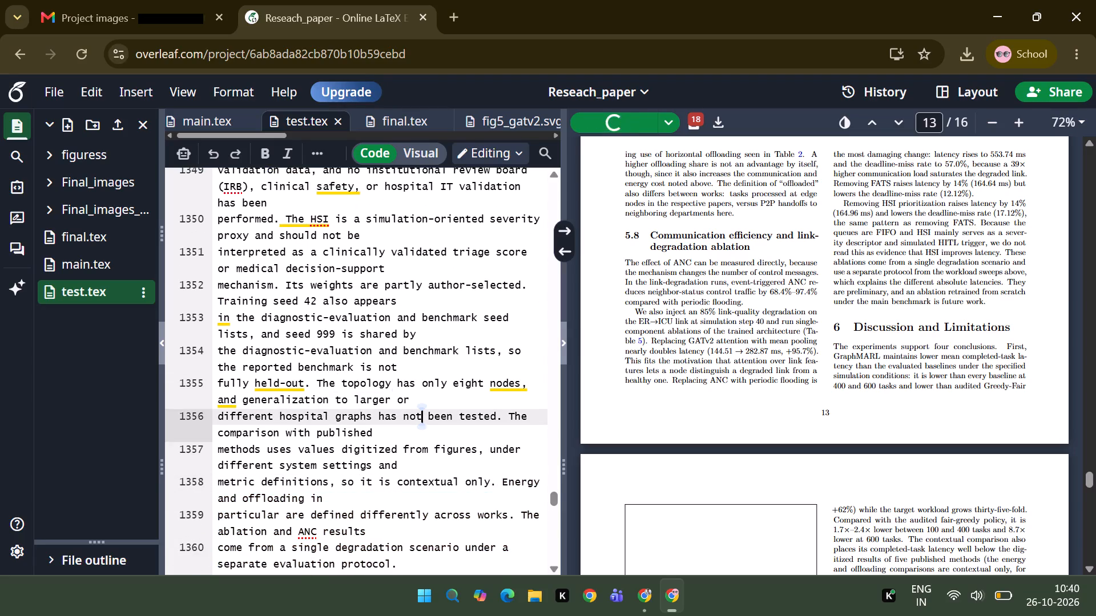
Examine pages 13 to 16 of the recompiled paper with the restored sentences, checking how the limitations text, conclusion, declarations and references flow.
scroll(506, 349, up, 3)
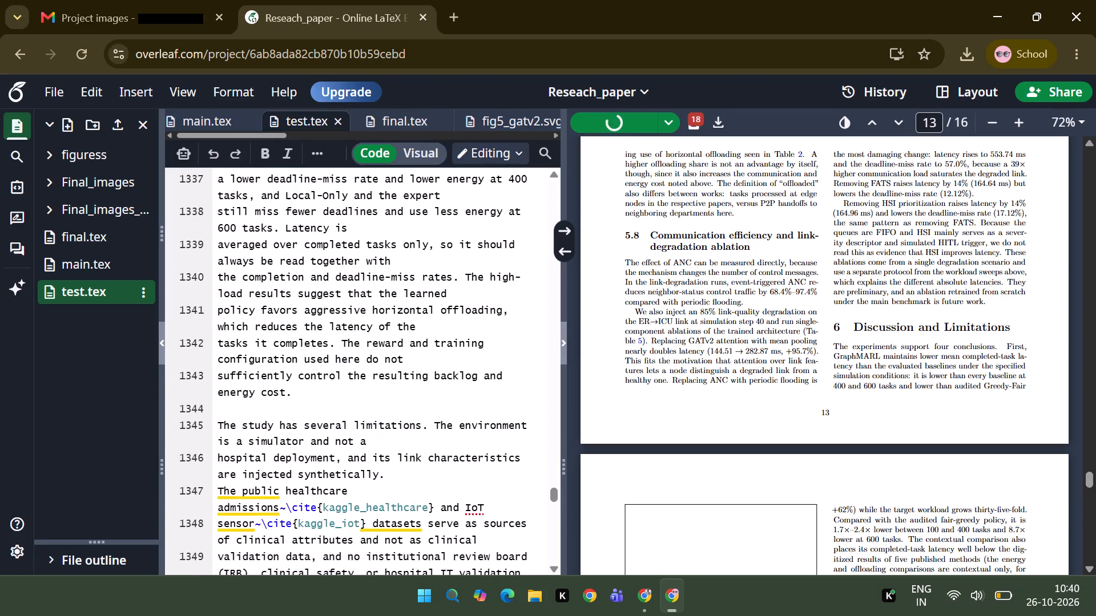
scroll(506, 349, up, 1)
scroll(855, 310, down, 6)
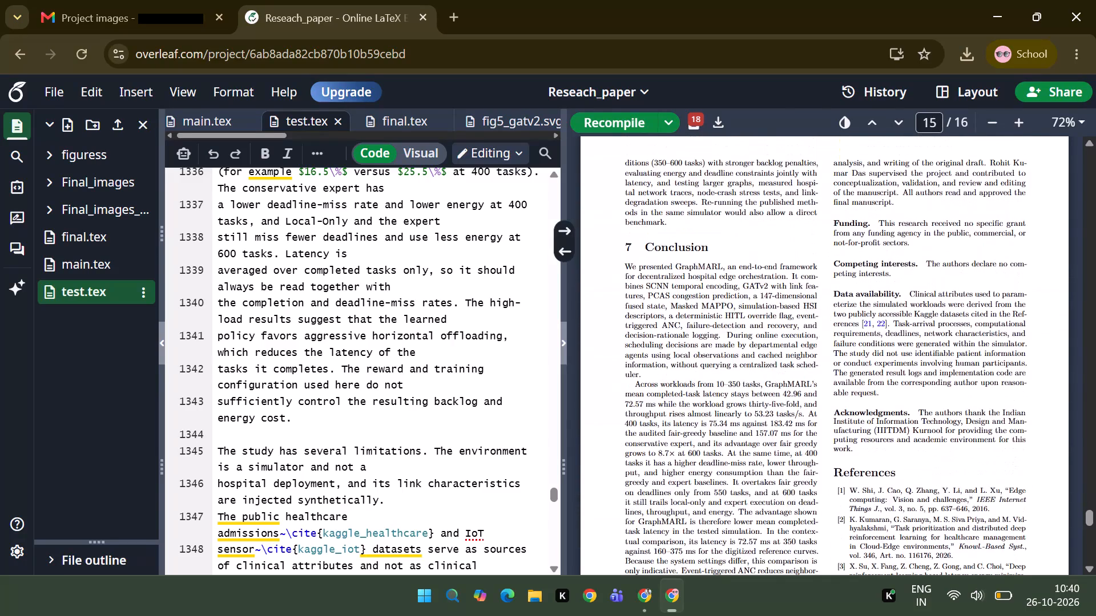
scroll(855, 310, down, 3)
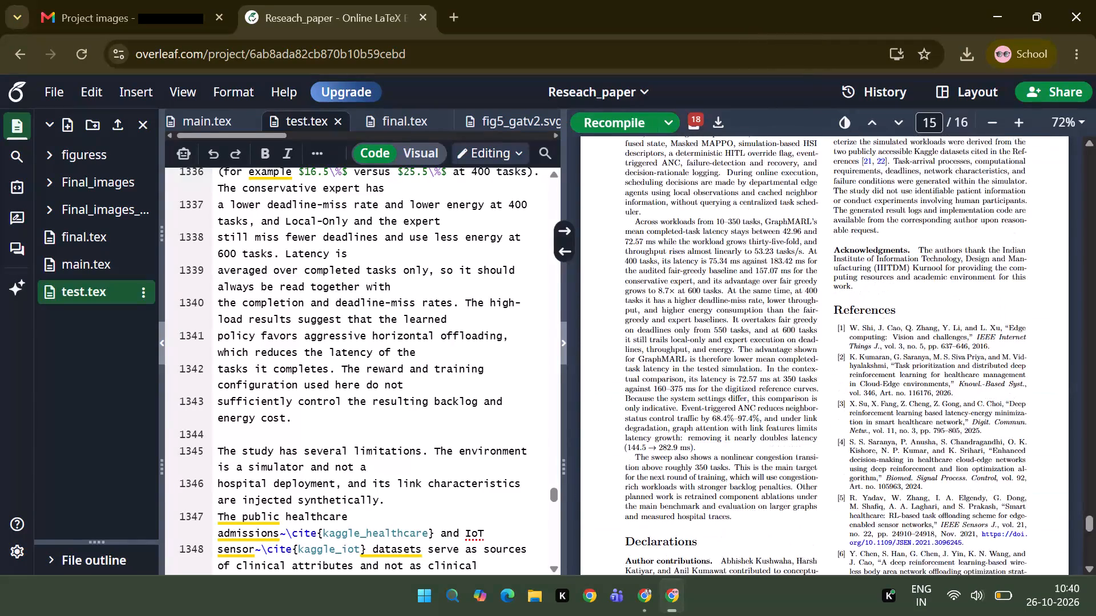
scroll(855, 310, down, 2)
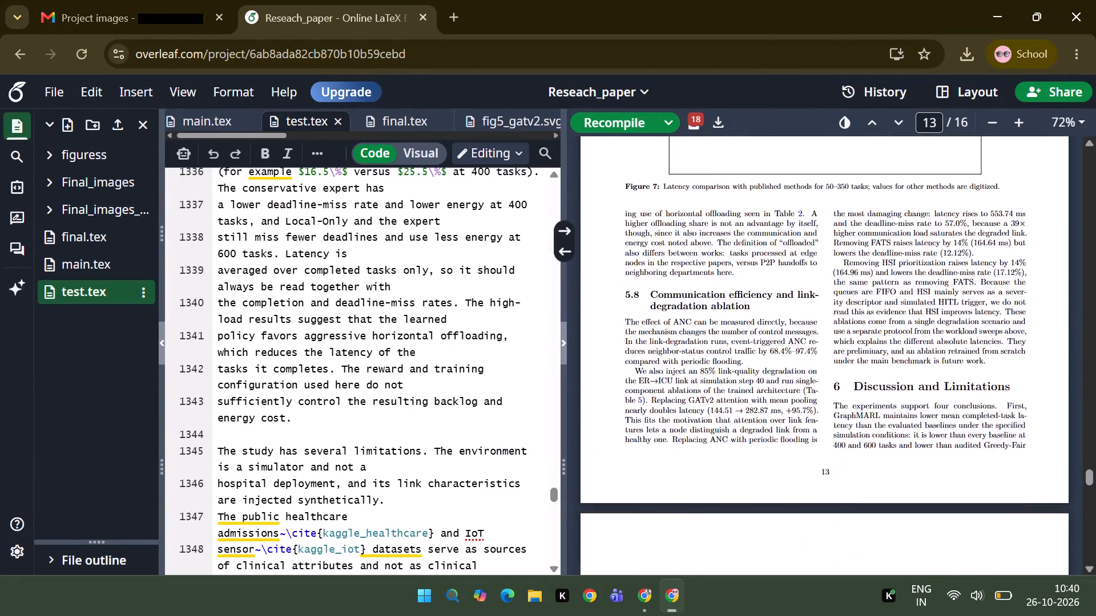
scroll(855, 310, down, 11)
scroll(855, 310, up, 1)
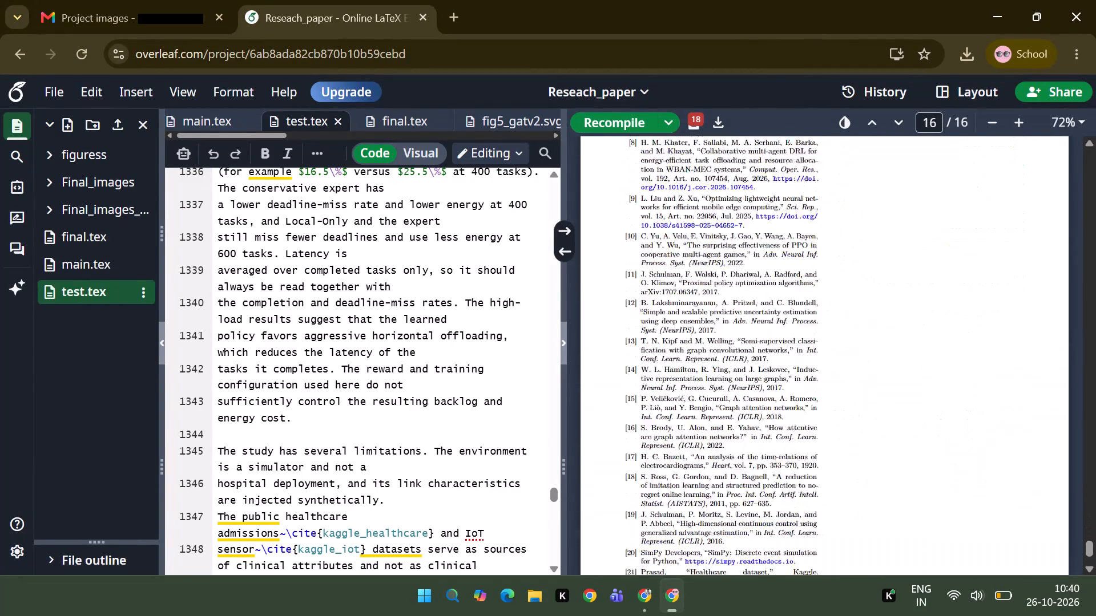
scroll(855, 310, up, 6)
scroll(757, 321, up, 1)
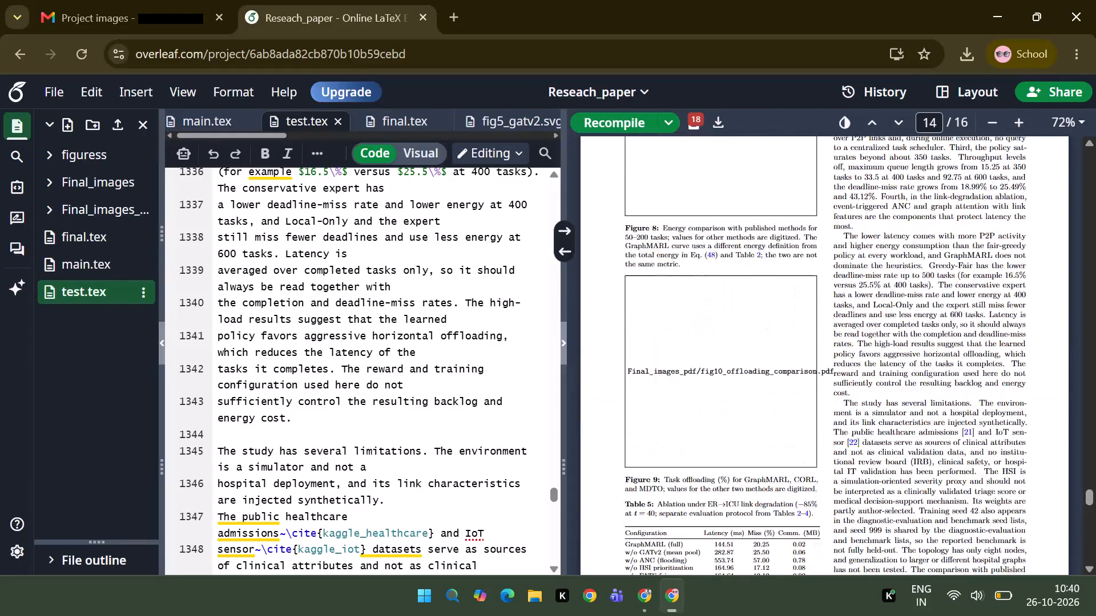
scroll(757, 321, up, 4)
scroll(757, 321, down, 3)
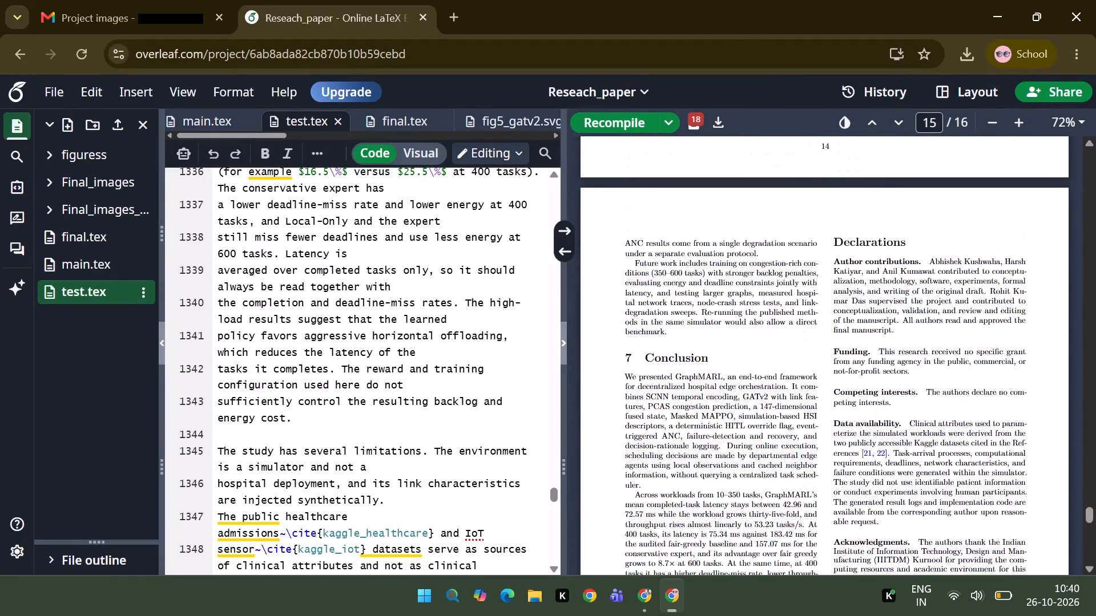
scroll(757, 321, down, 2)
scroll(757, 321, up, 1)
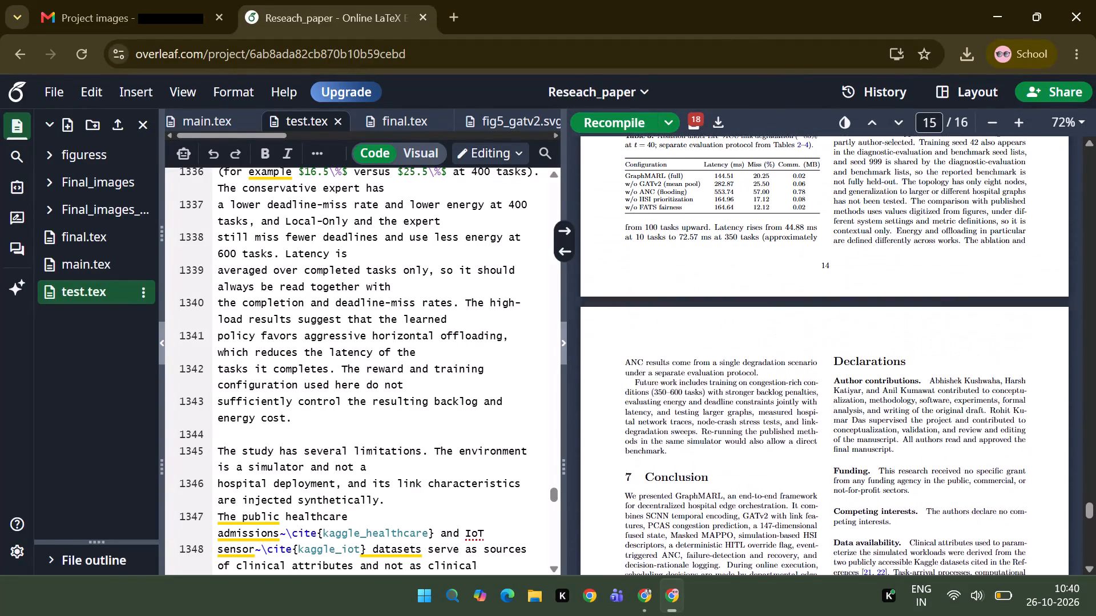
scroll(757, 321, up, 1)
Recompile the paper from test.tex.
click(634, 123)
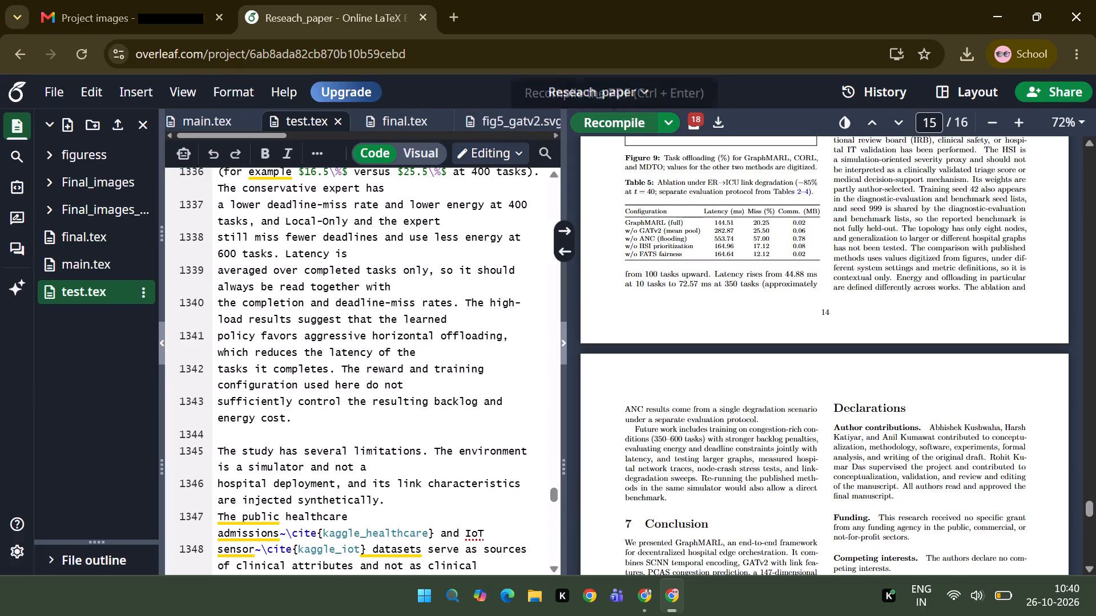
click(324, 414)
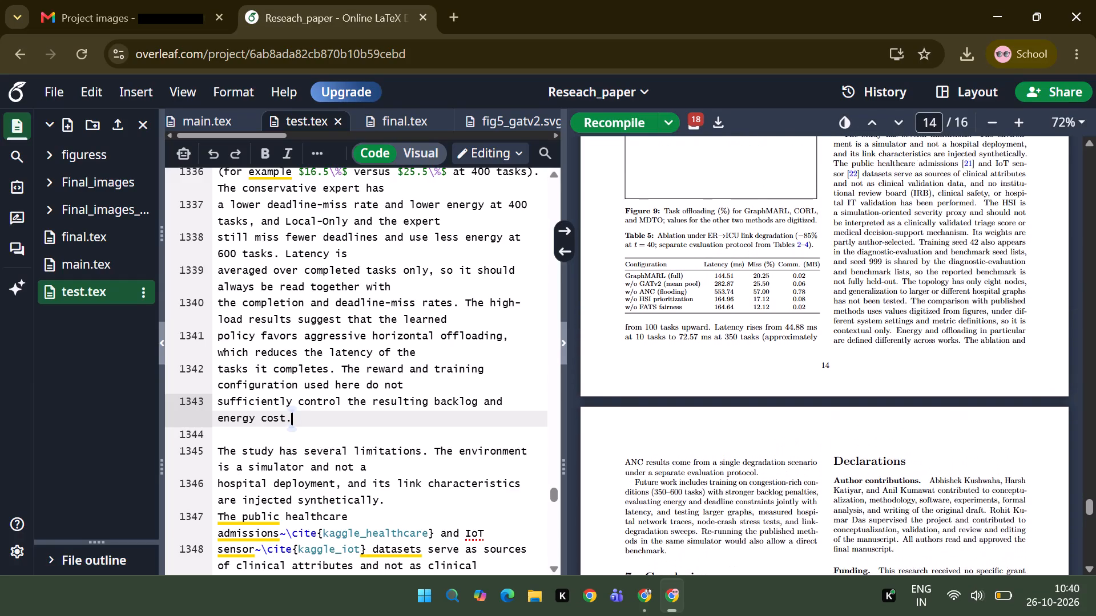
Look over the recompiled paper's title page and abstract, and the conclusion, declarations and references on page 15.
scroll(750, 289, up, 20)
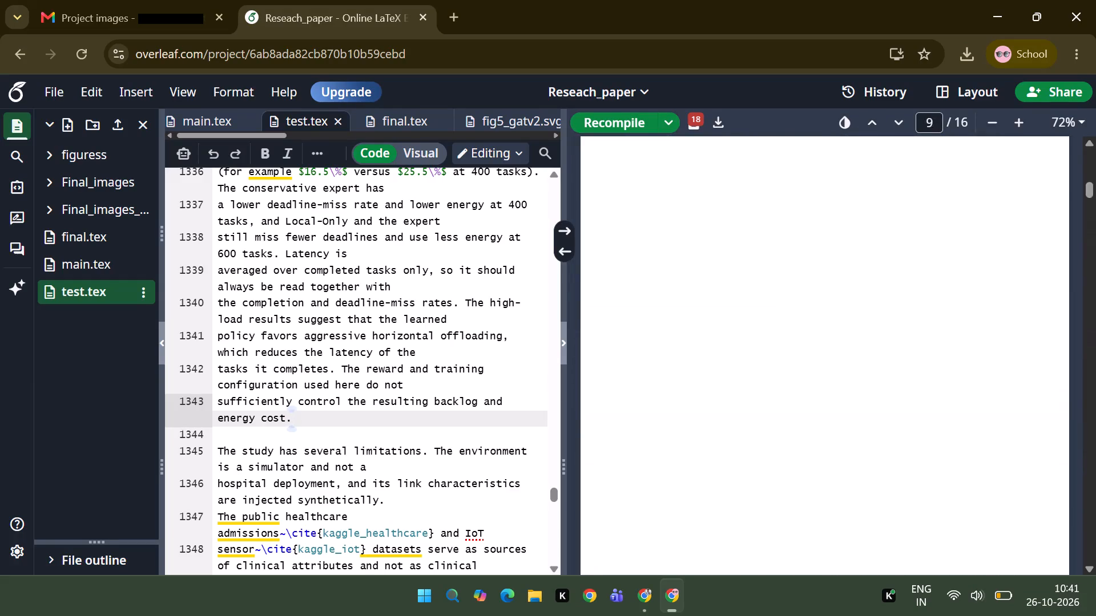
scroll(750, 289, up, 6)
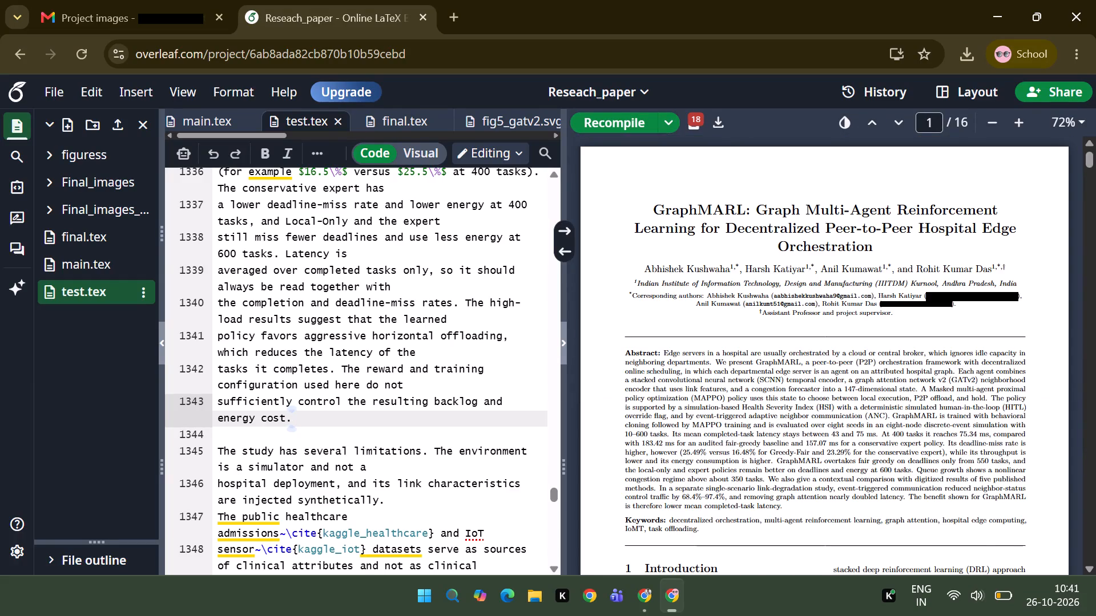
drag(1090, 163, 1095, 516)
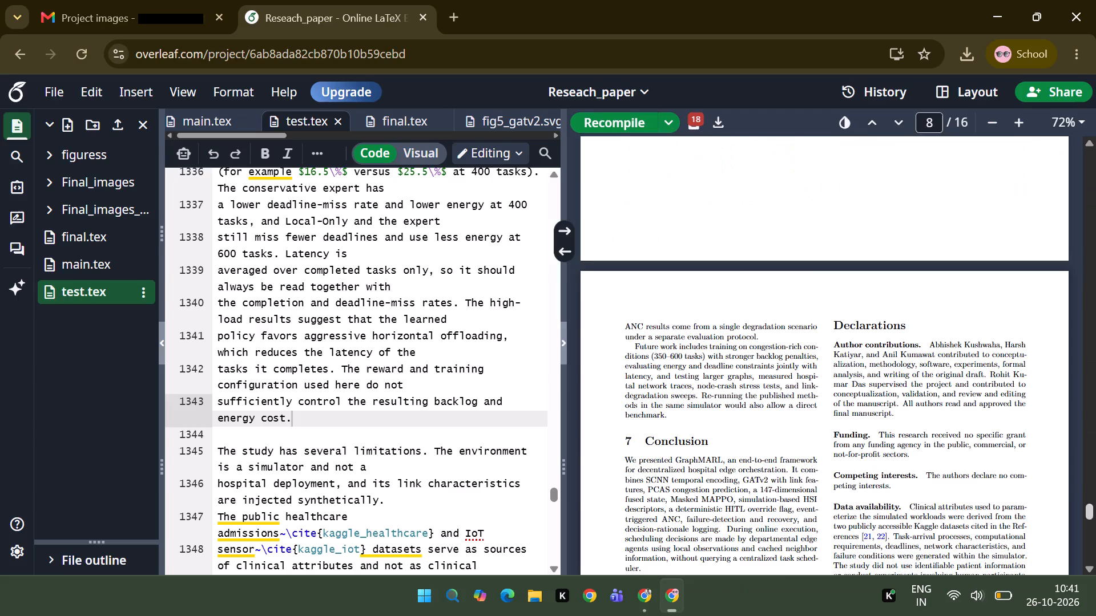
scroll(908, 469, down, 12)
scroll(908, 469, up, 8)
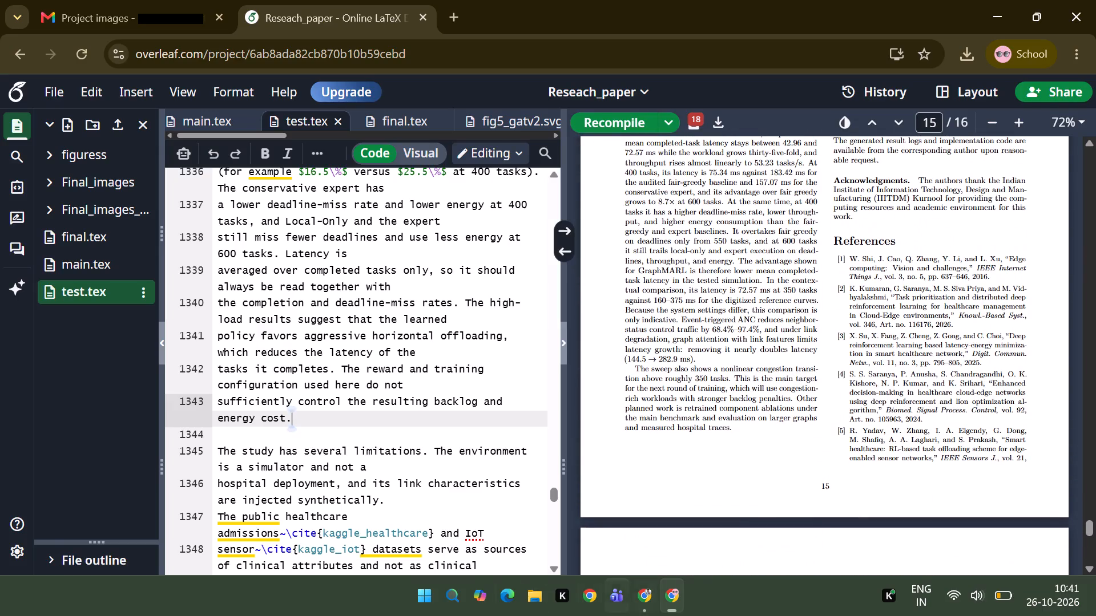
Search the computer for "whats" and open the WhatsApp app.
click(456, 600)
text(whats)
key(Return)
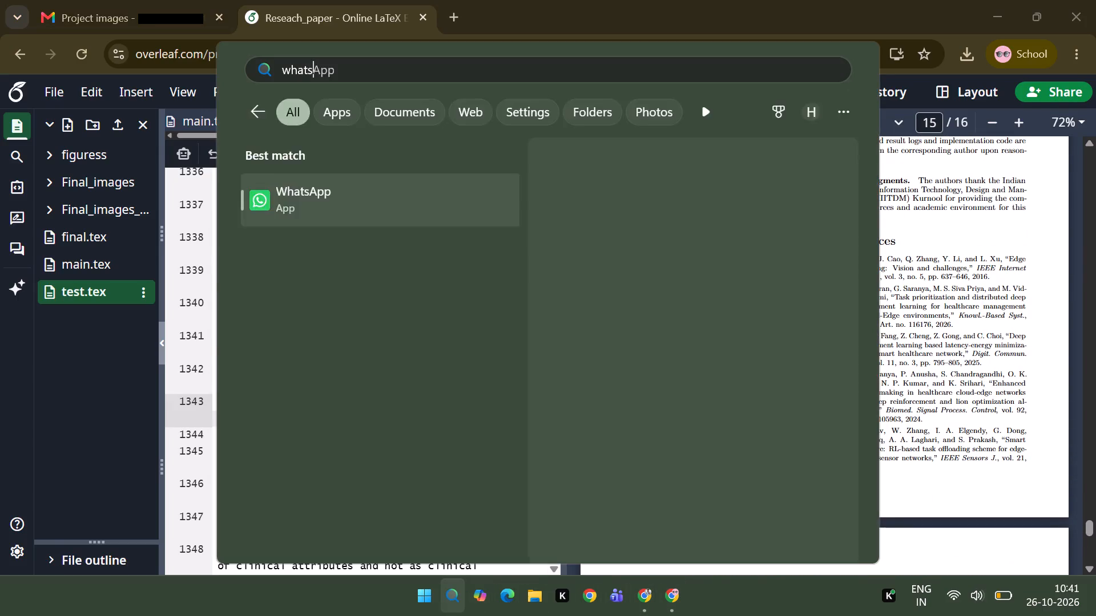
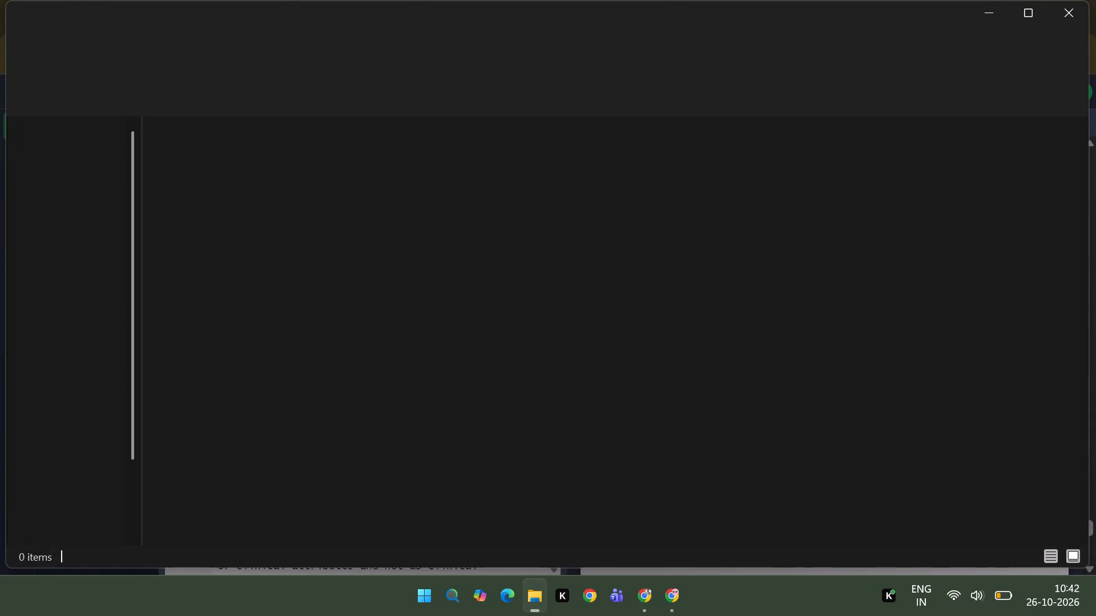
Open the Reseach_paper_final PDF from the Desktop folder and look over its last pages and references.
click(87, 240)
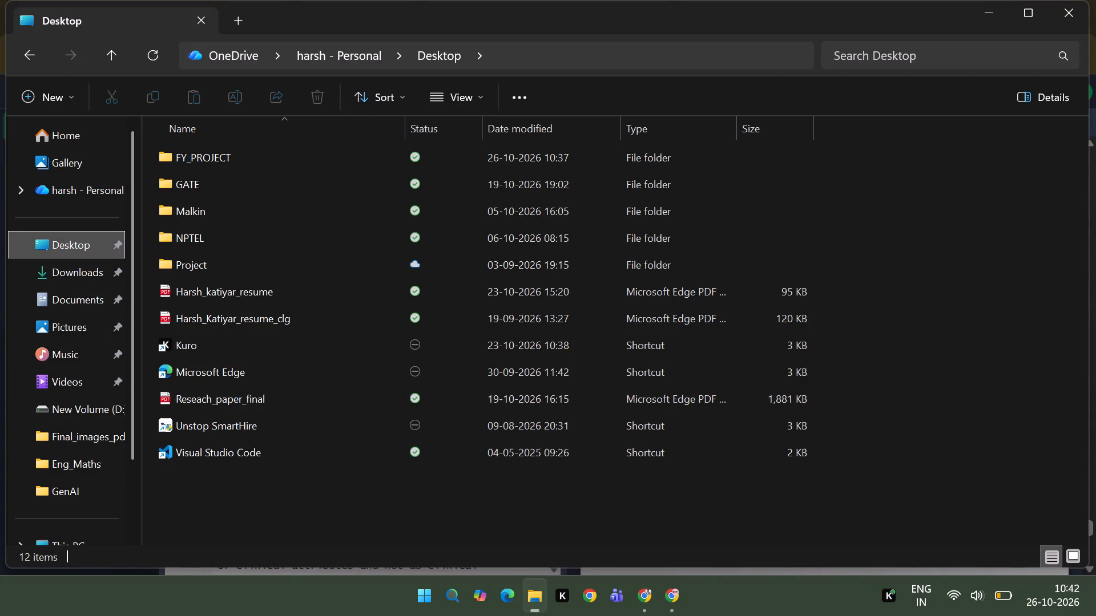
double_click(235, 391)
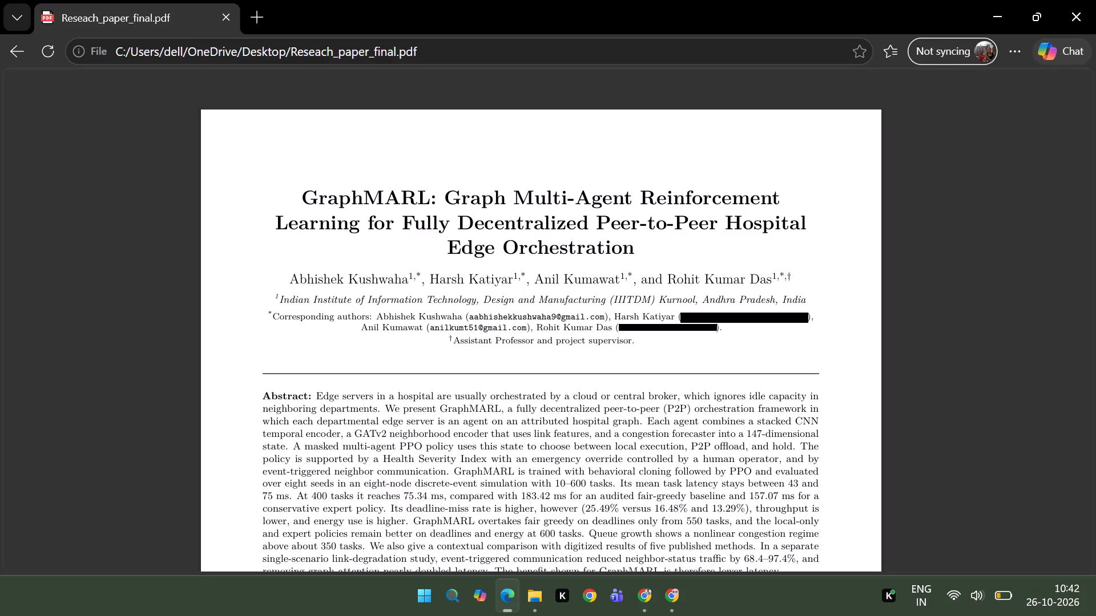
scroll(662, 441, down, 20)
scroll(662, 441, down, 20)
scroll(662, 441, down, 15)
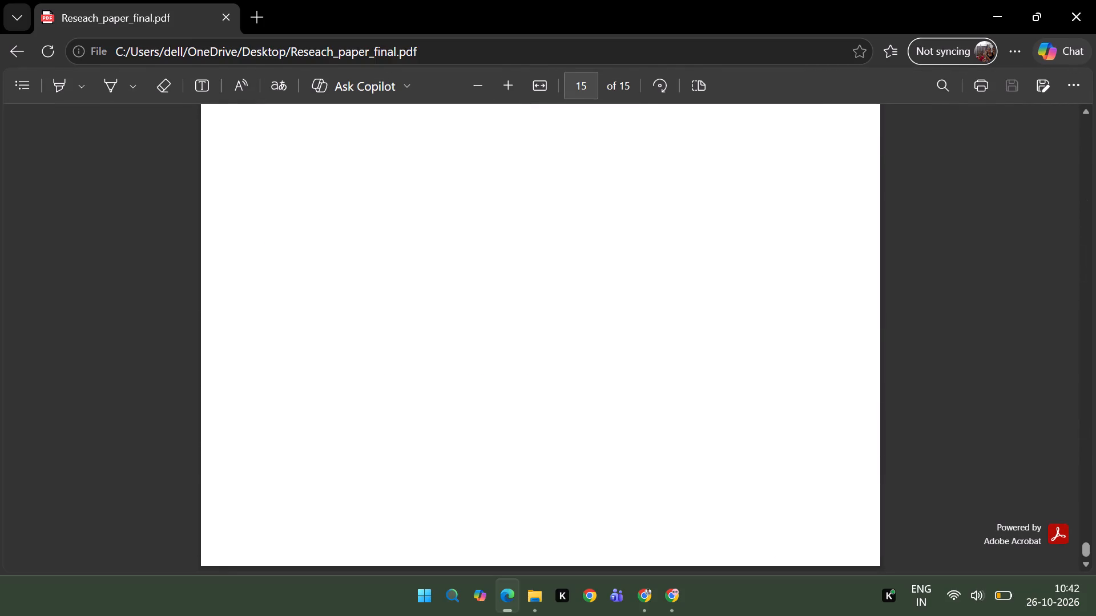
scroll(662, 441, up, 7)
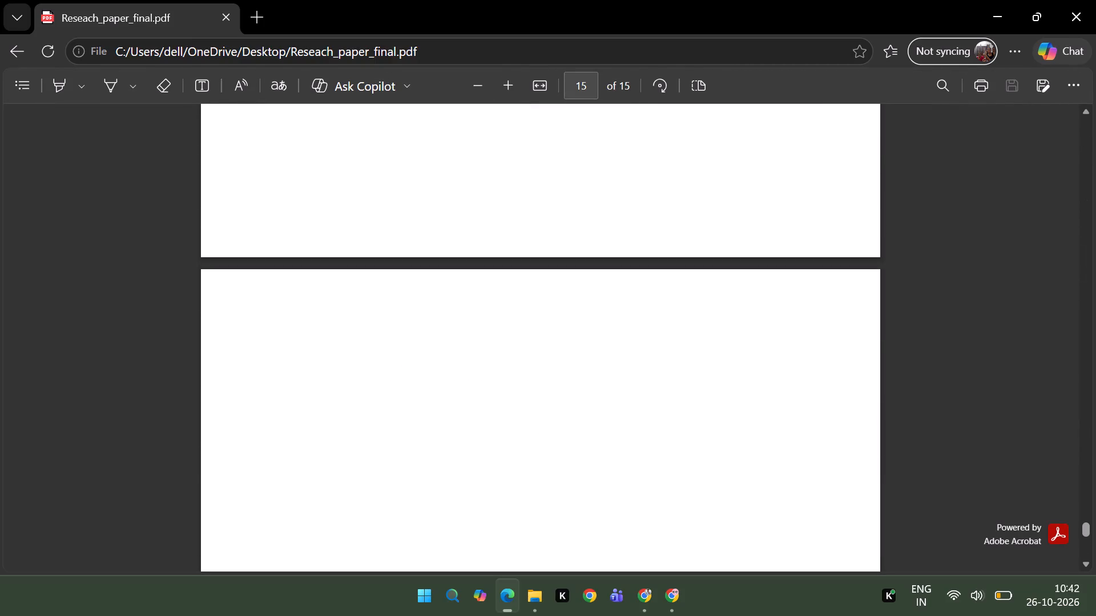
scroll(662, 441, down, 7)
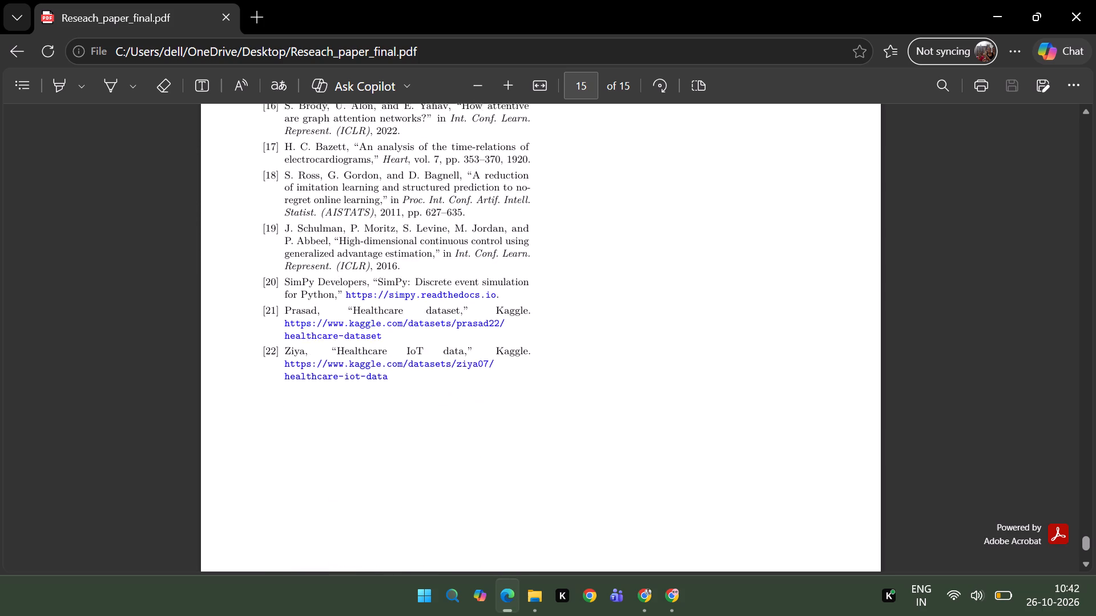
scroll(662, 441, down, 1)
scroll(662, 441, up, 2)
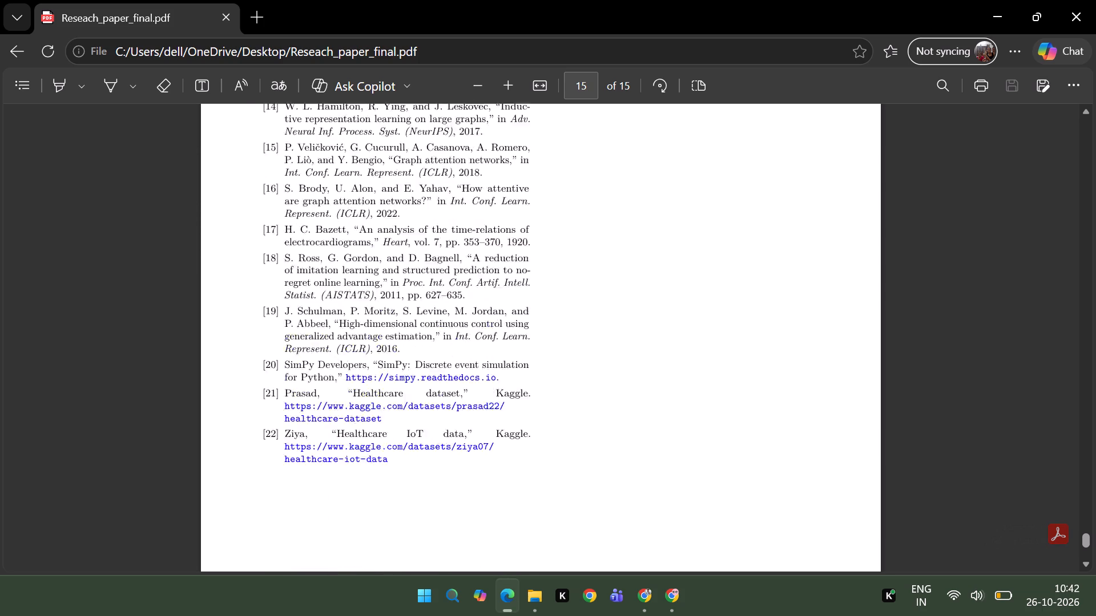
scroll(662, 441, up, 7)
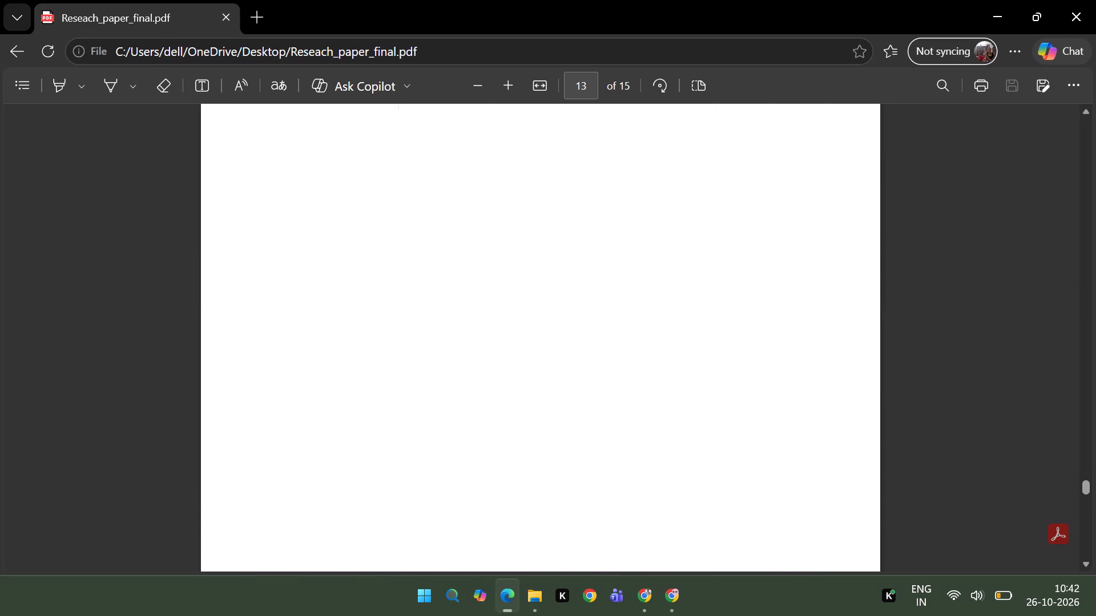
click(999, 17)
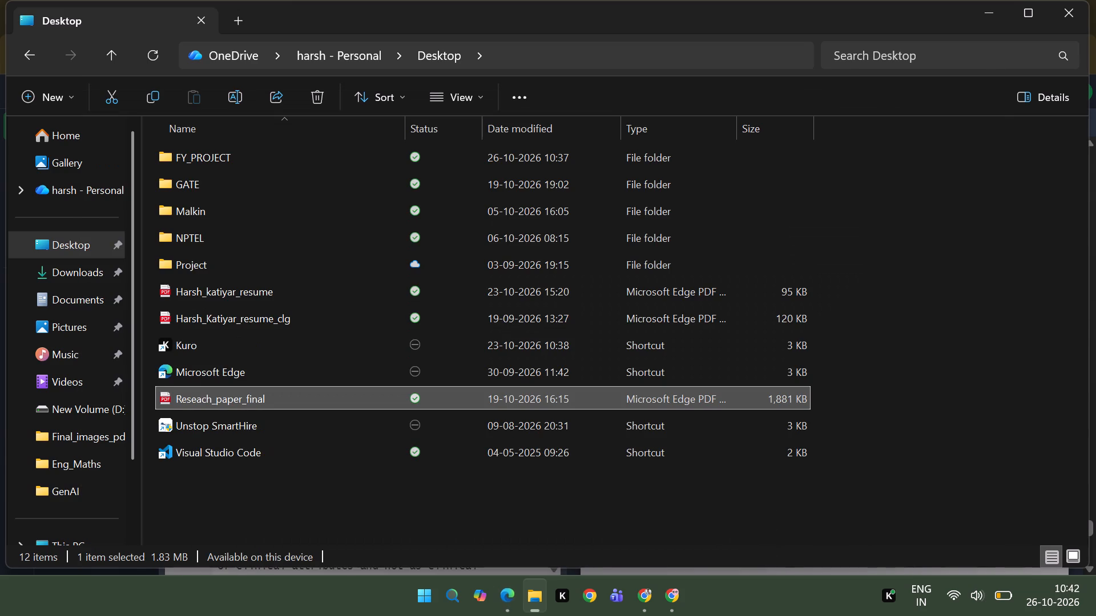
Switch to the Overleaf project in Chrome, open final.tex and reload the page so it compiles.
click(671, 599)
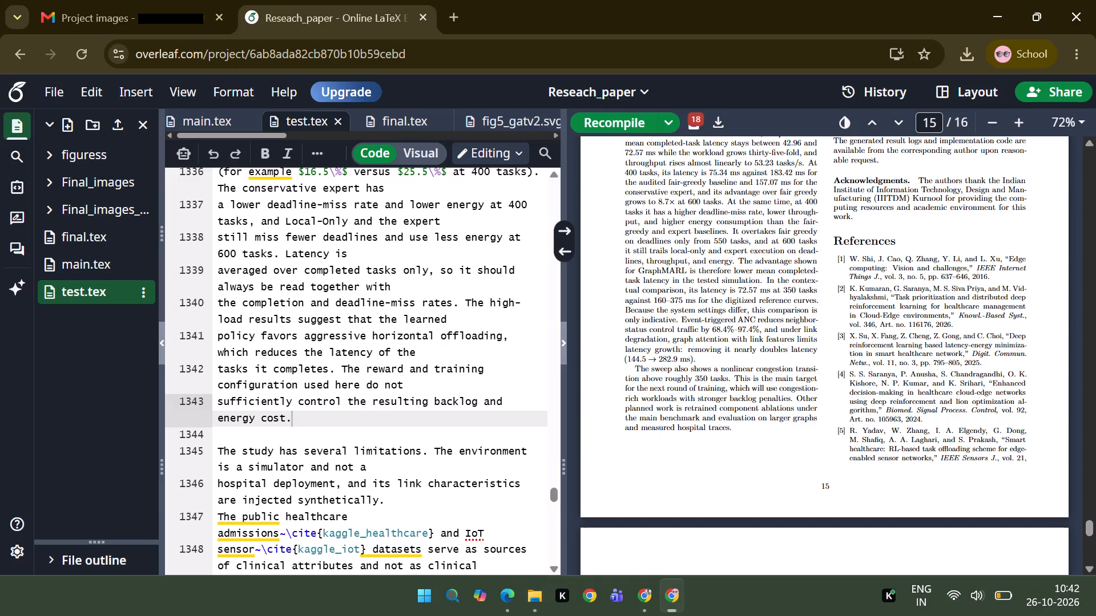
click(93, 240)
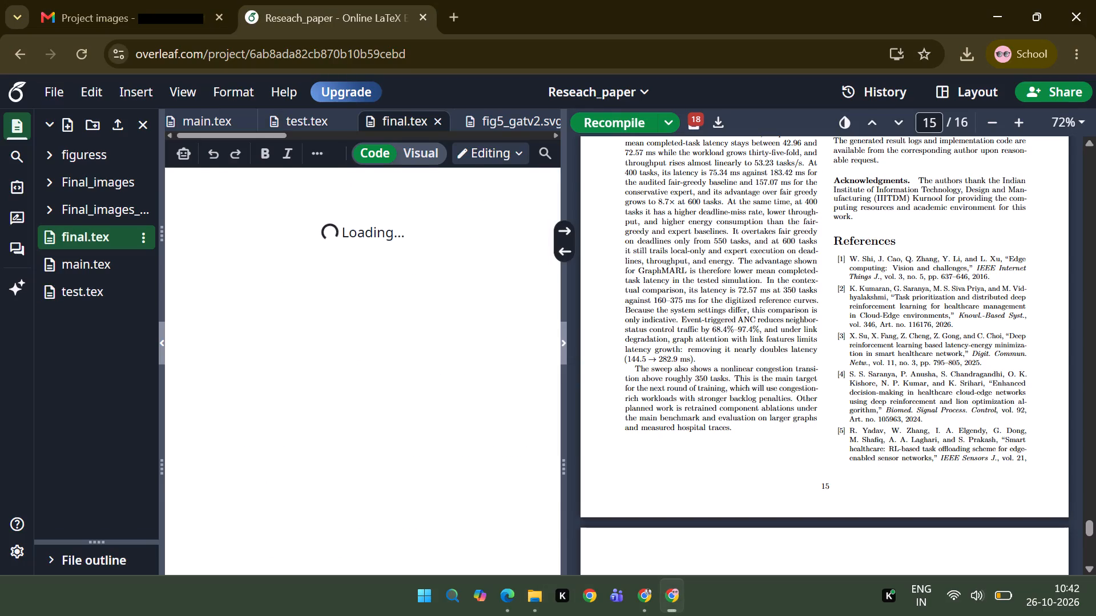
click(84, 55)
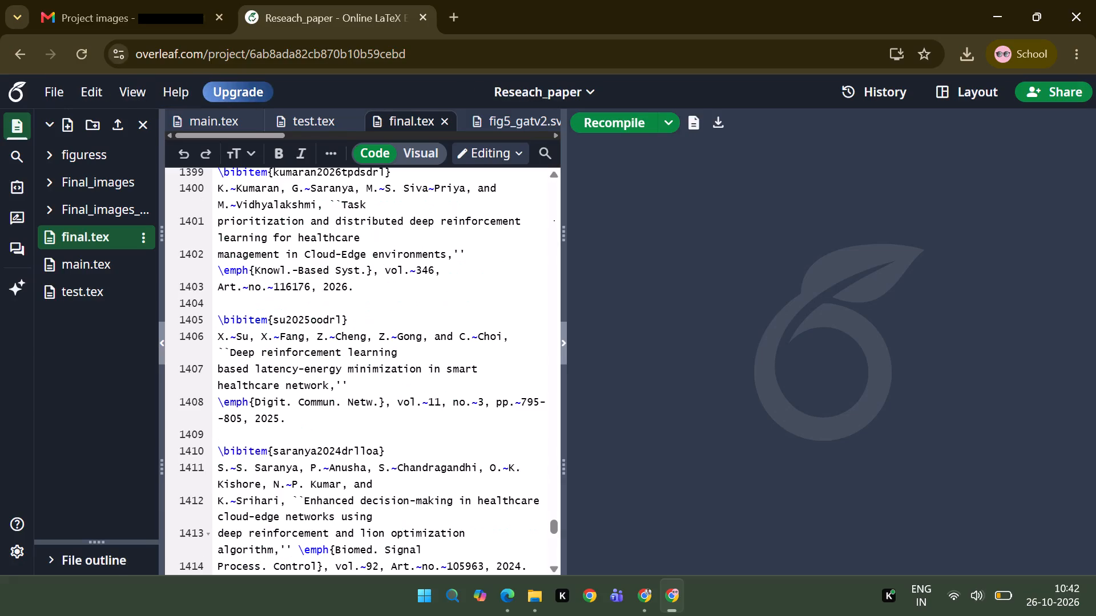
scroll(338, 333, up, 20)
scroll(338, 333, up, 4)
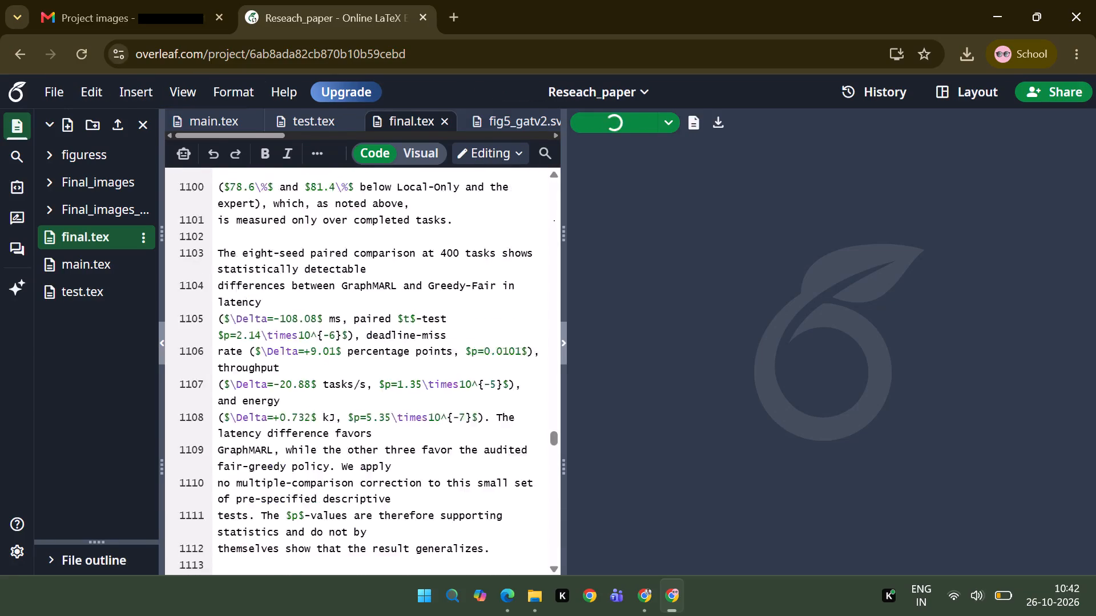
scroll(338, 333, up, 16)
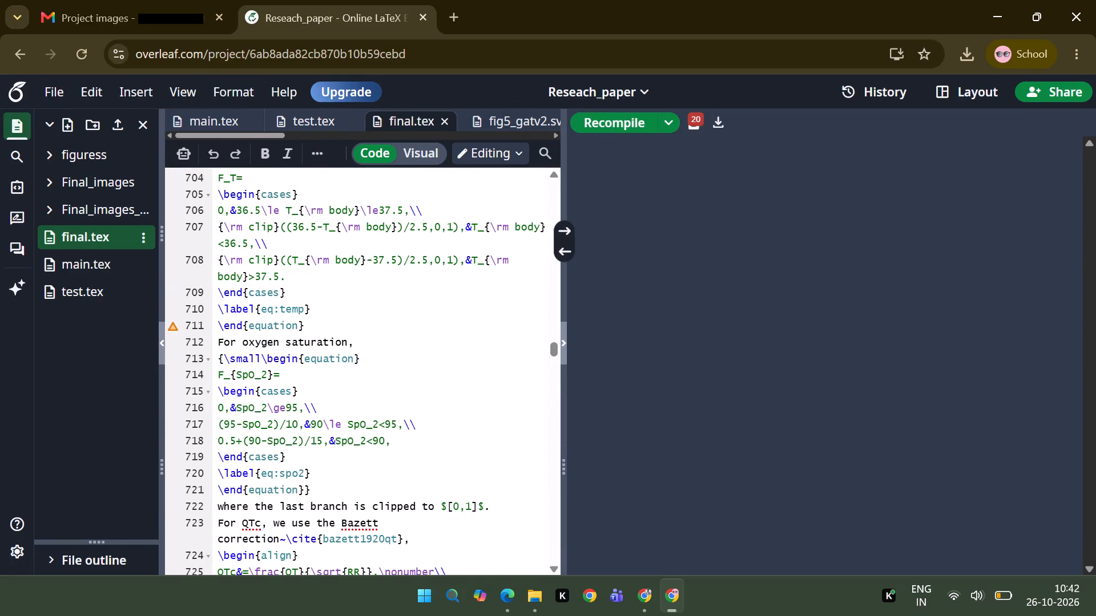
Examine final.tex's compiled pages 10 to 16, checking the declarations, references, discussion and figure placement.
scroll(839, 456, down, 5)
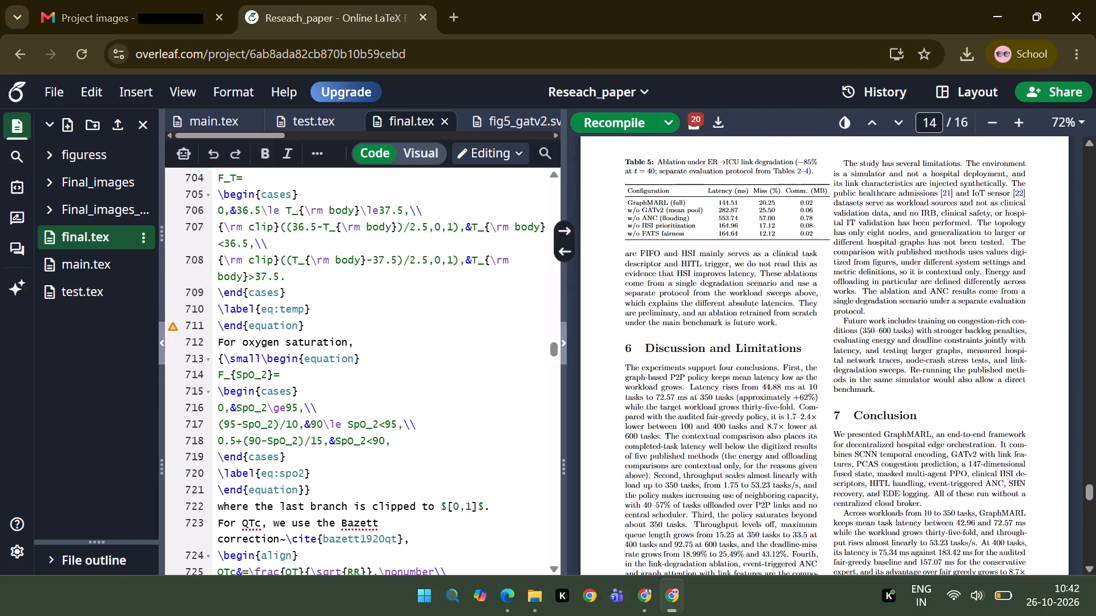
scroll(839, 456, down, 18)
scroll(839, 456, up, 3)
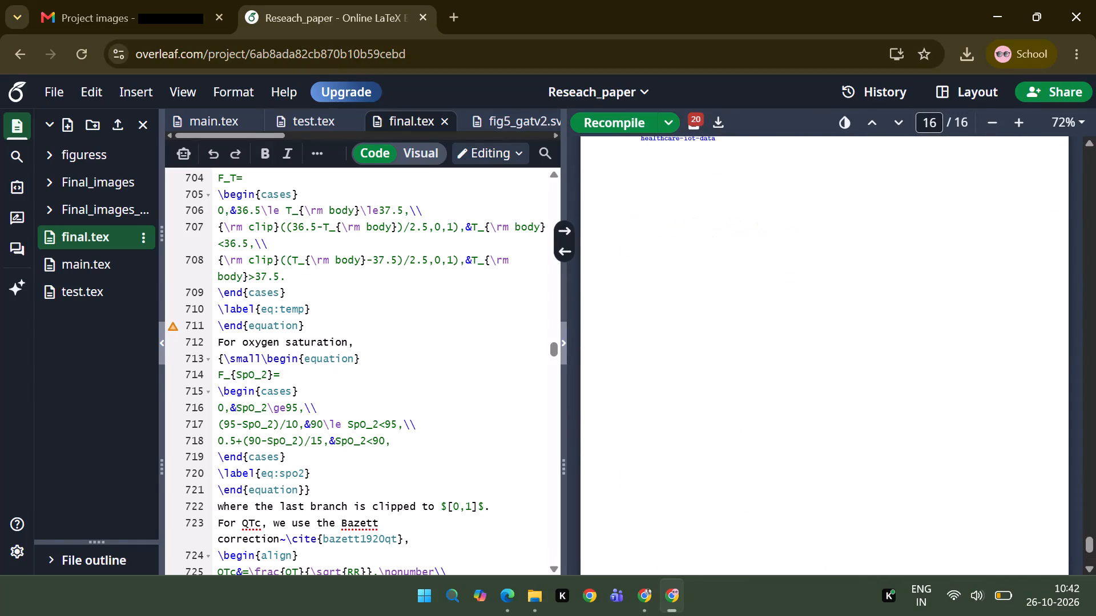
scroll(839, 456, up, 6)
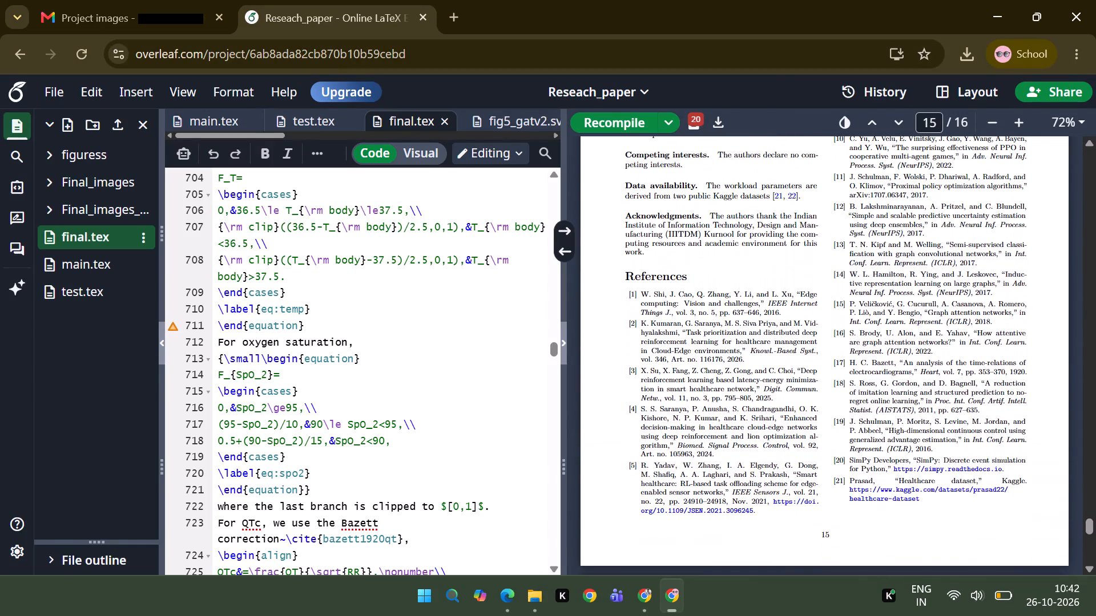
scroll(828, 380, up, 4)
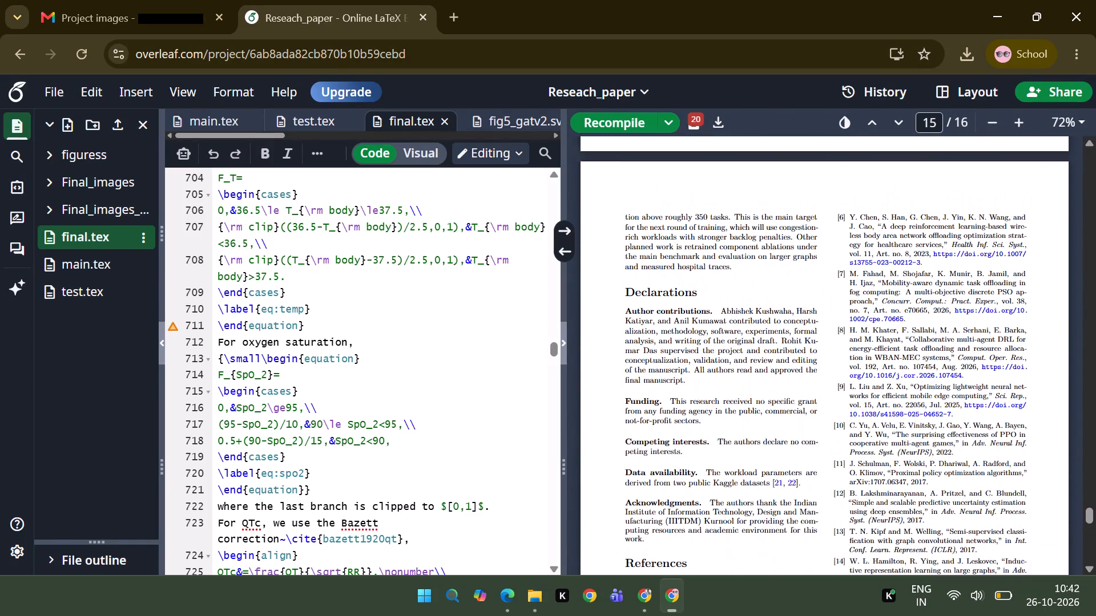
scroll(828, 380, up, 11)
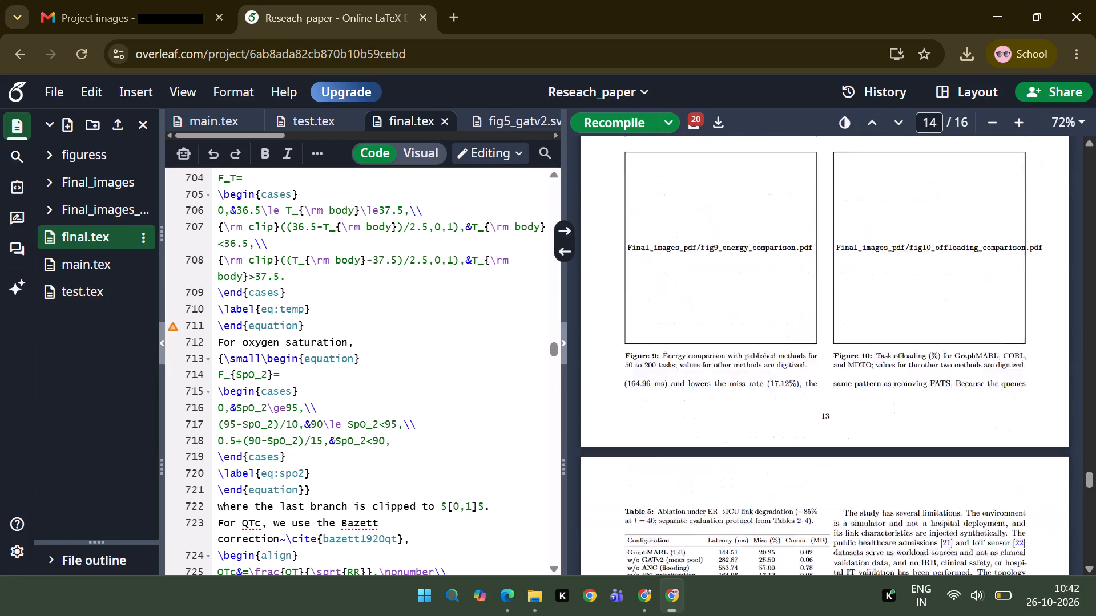
scroll(828, 380, up, 6)
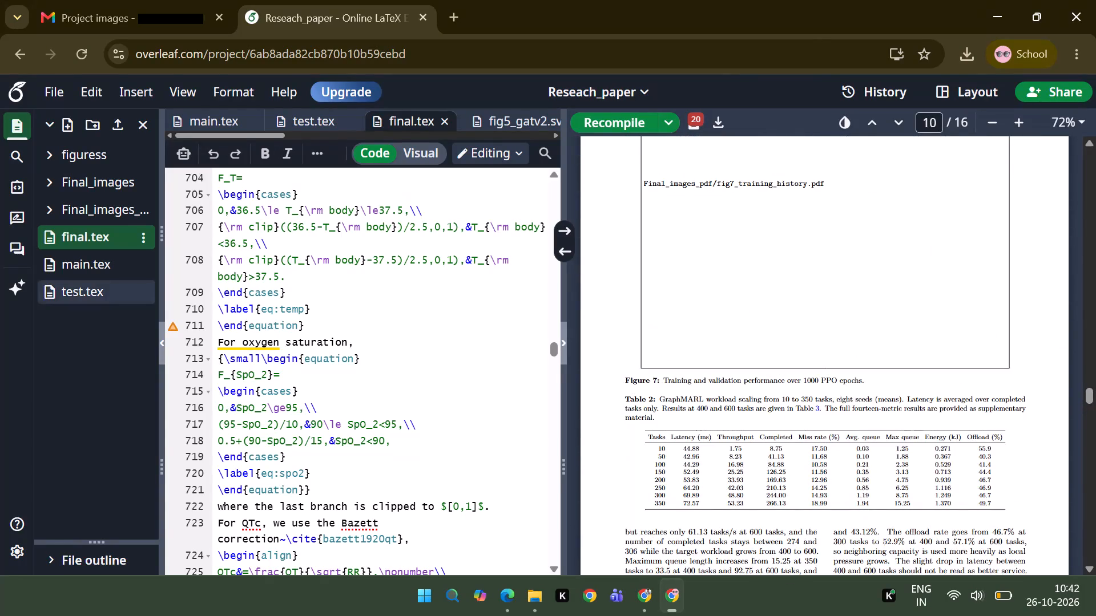
Open test.tex and recompile the paper from it.
click(92, 301)
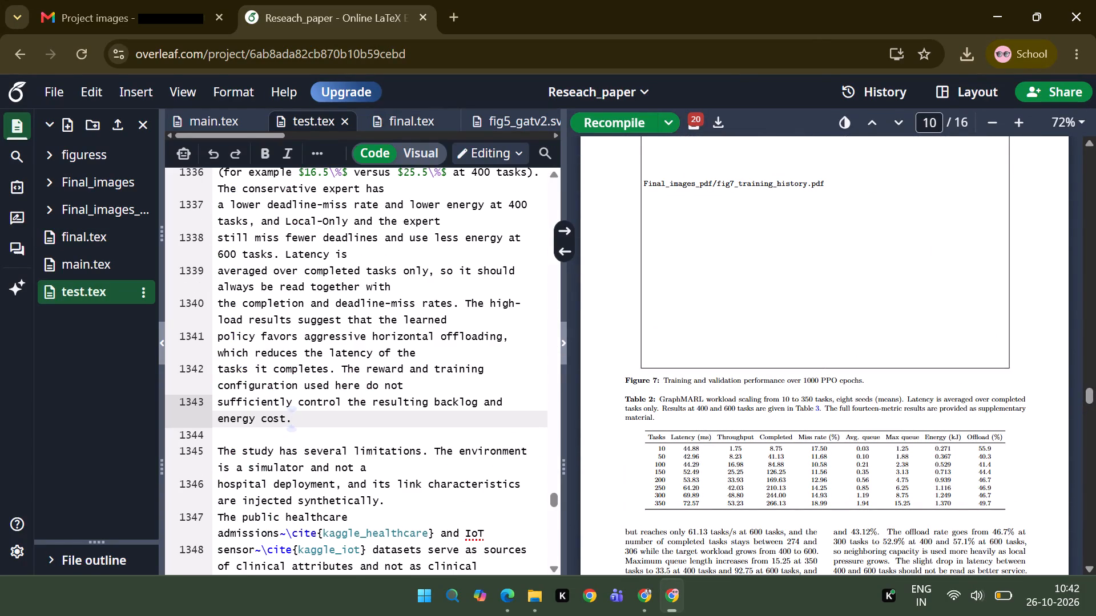
click(450, 358)
key(ctrl+s)
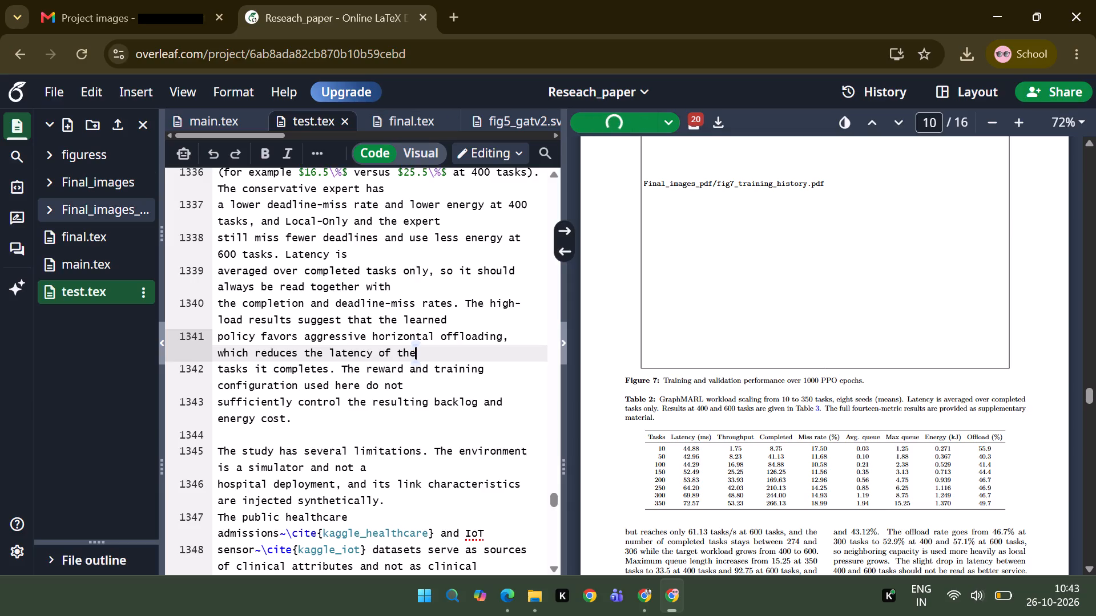
Examine test.tex's source from the discussion back to the task-offloading figure, checking its image path.
scroll(357, 364, up, 3)
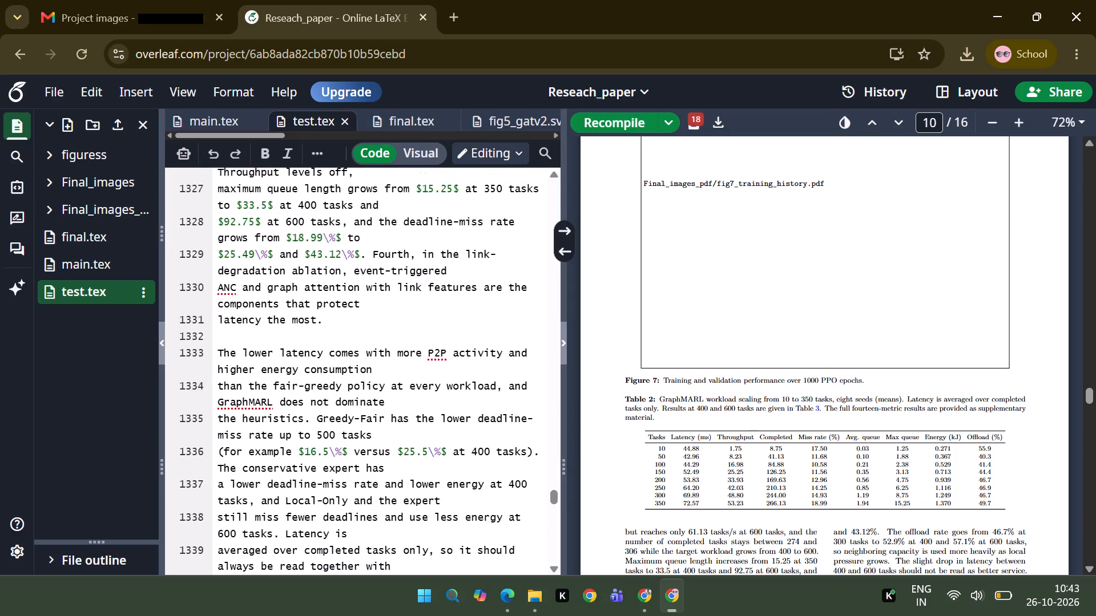
scroll(357, 364, up, 8)
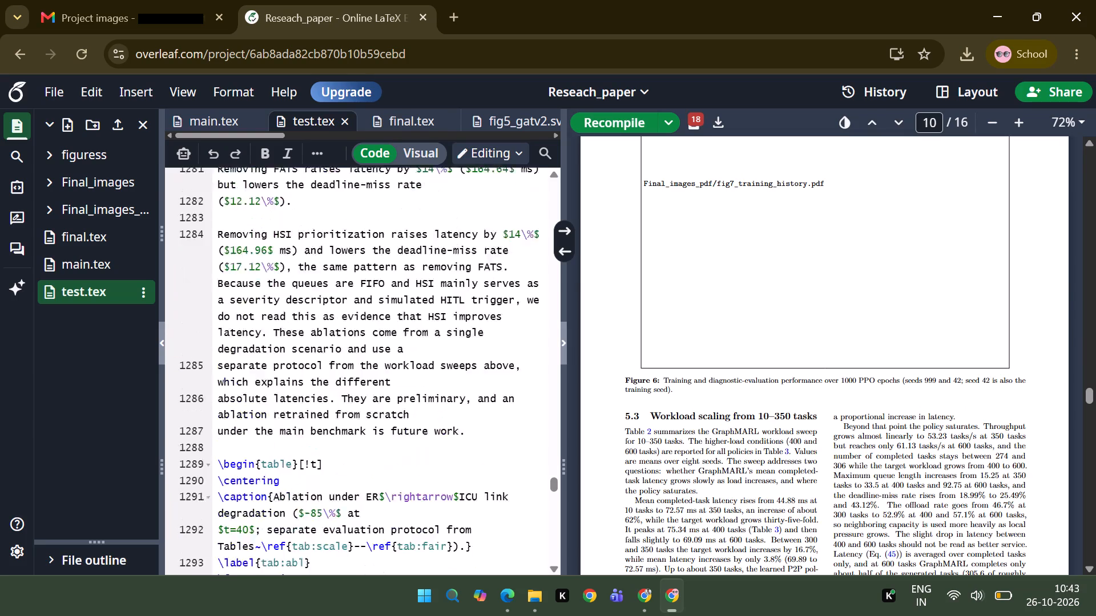
scroll(357, 364, up, 2)
scroll(357, 364, down, 3)
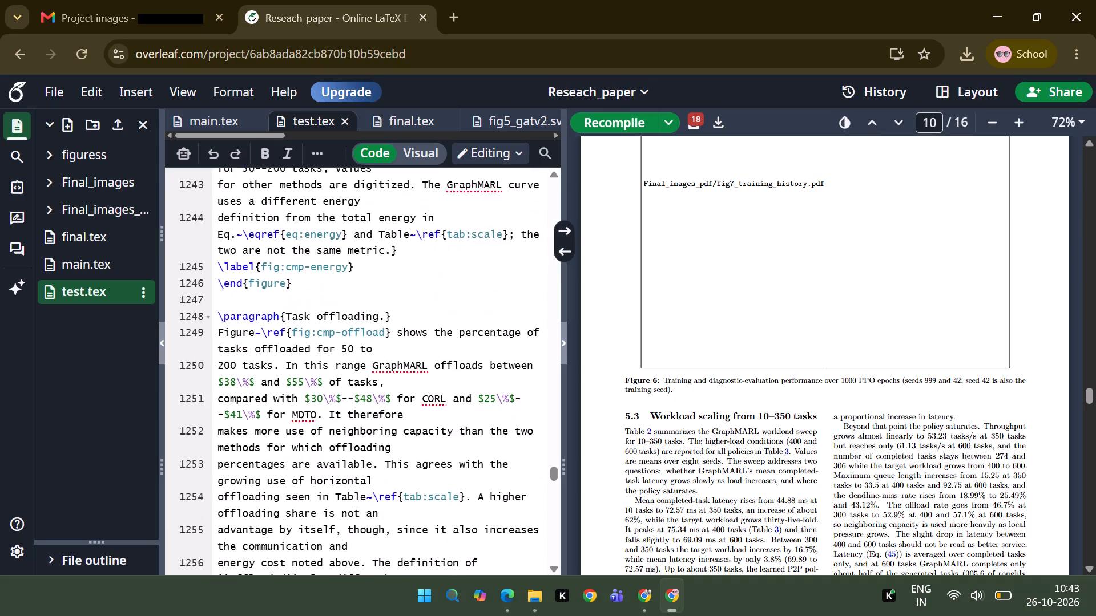
scroll(357, 364, down, 2)
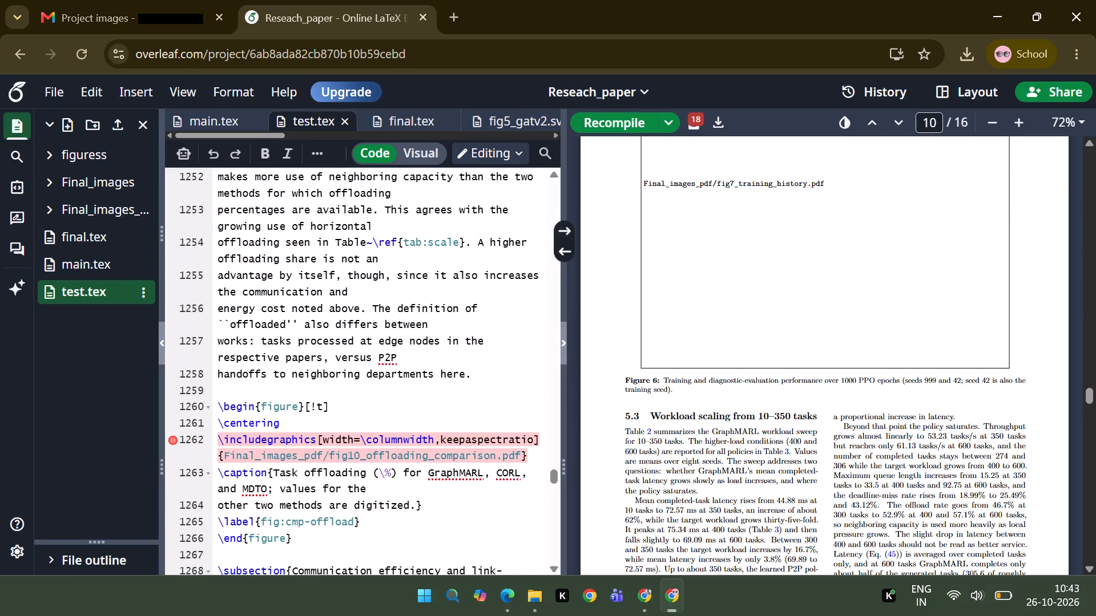
Check the contents of the project's two Final_images folders and view fig1_overview.svg, then close that file and collapse both folders.
click(99, 208)
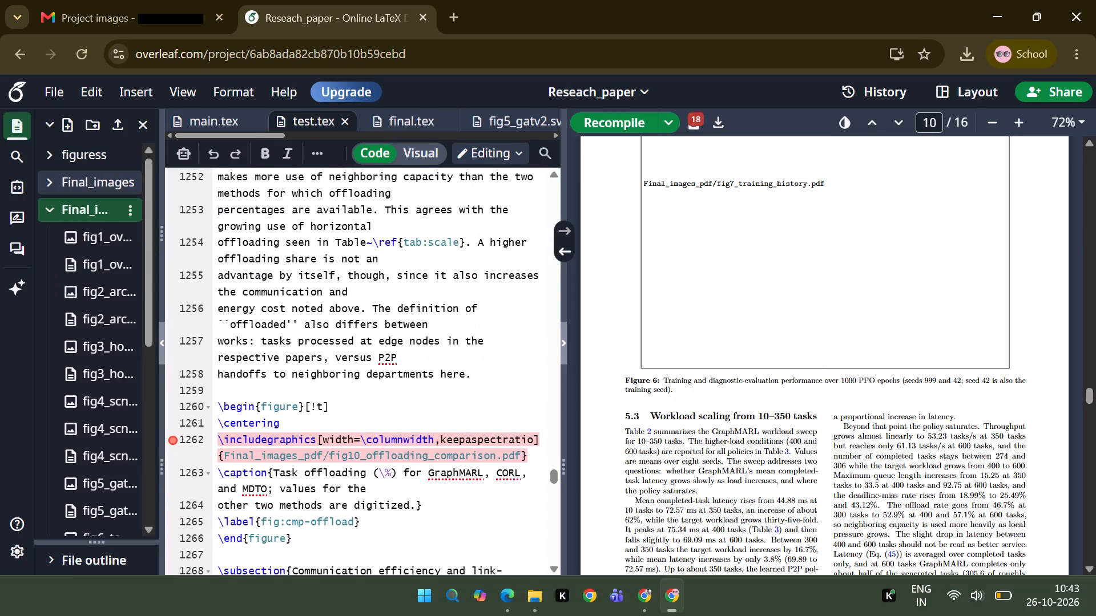
click(90, 176)
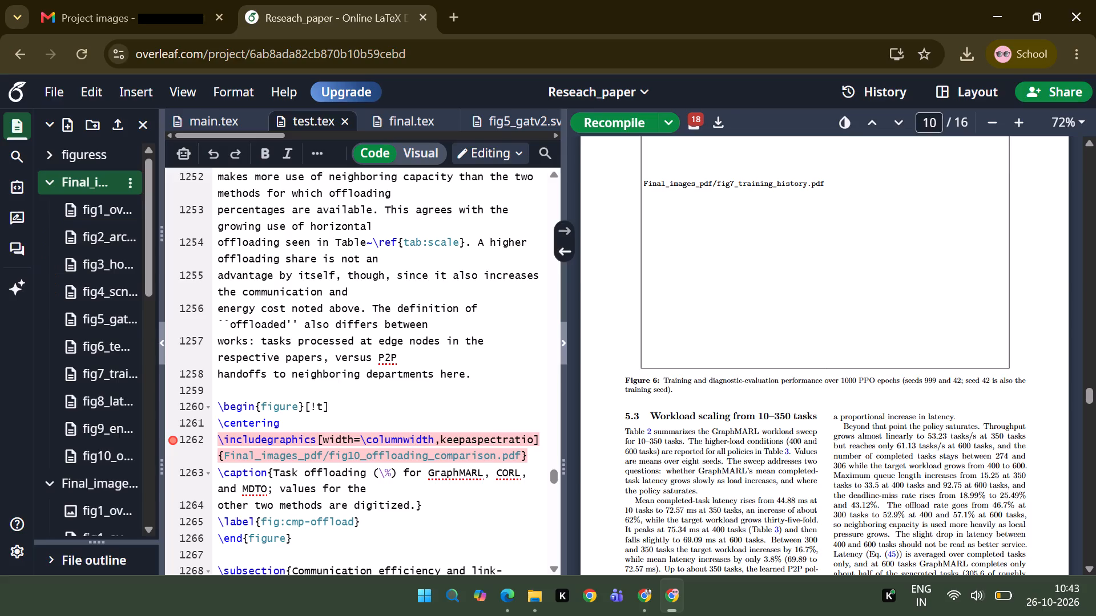
click(96, 204)
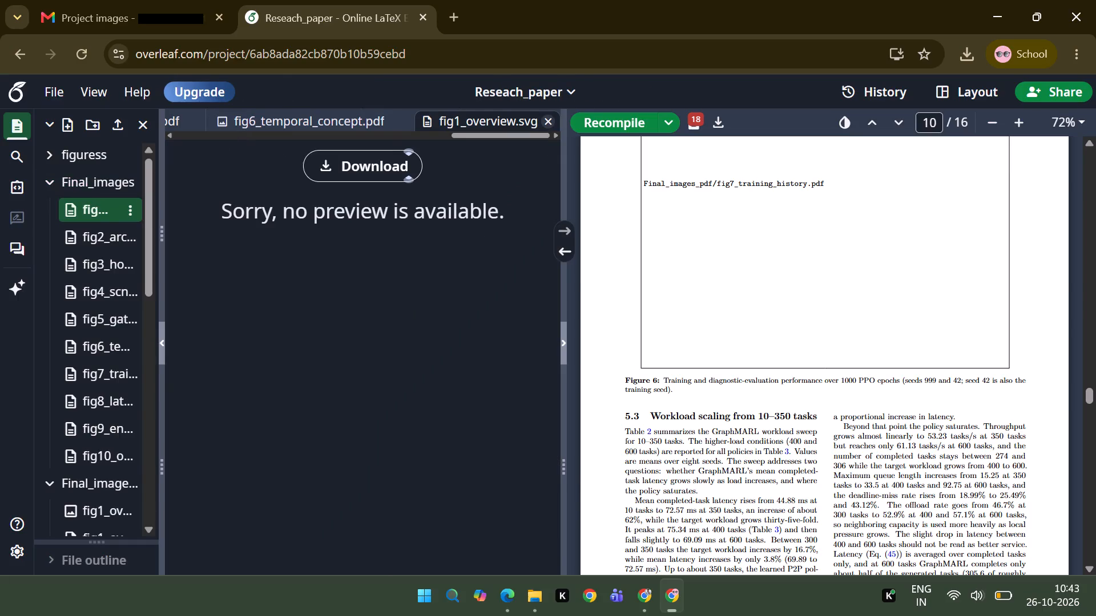
click(550, 118)
scroll(92, 240, up, 4)
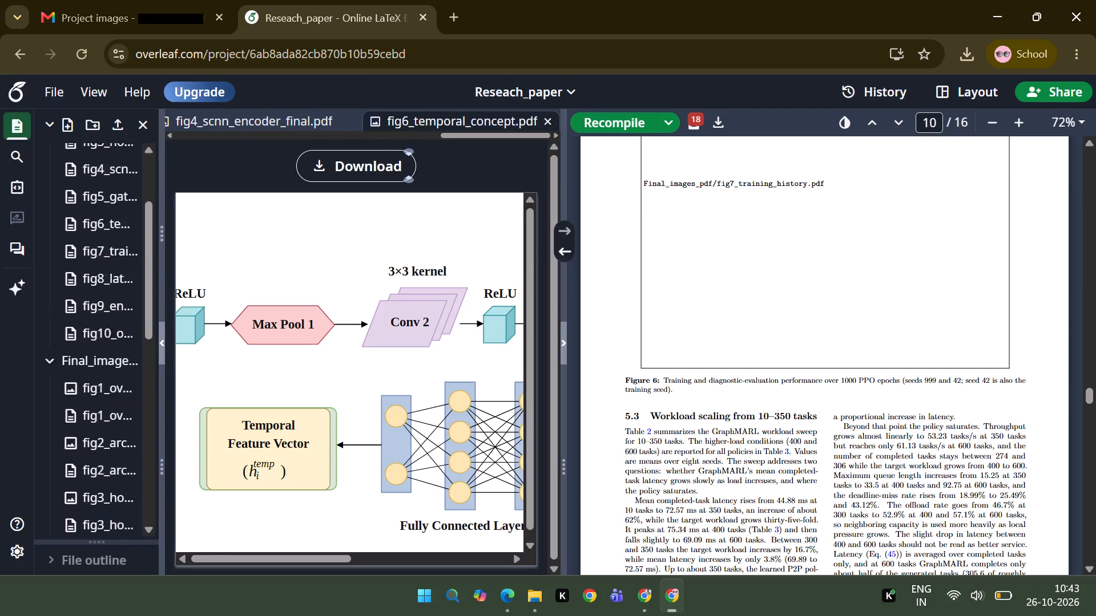
click(80, 161)
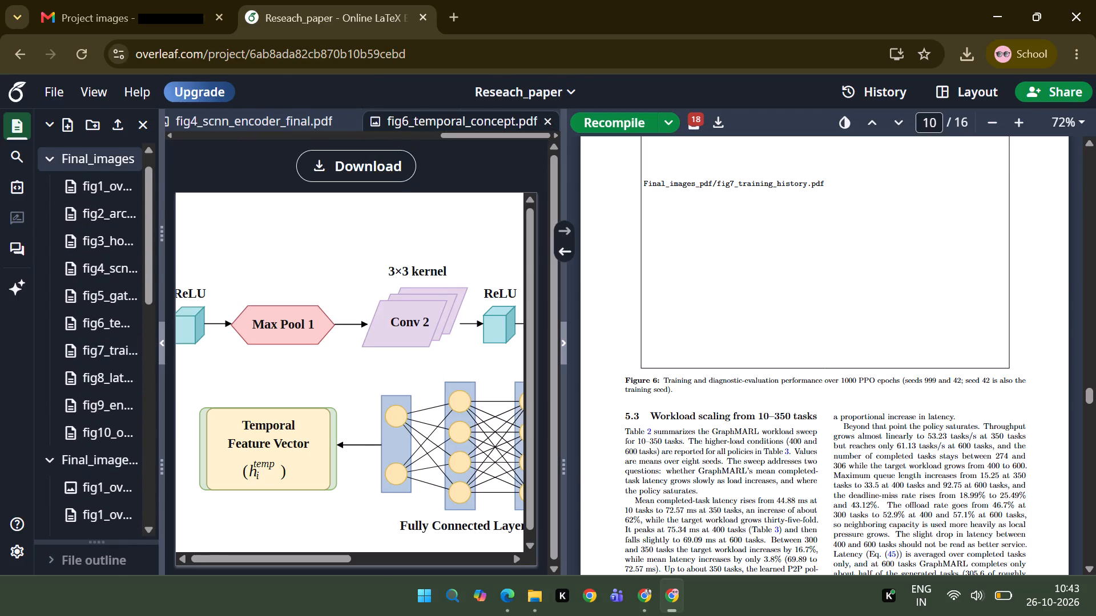
click(116, 182)
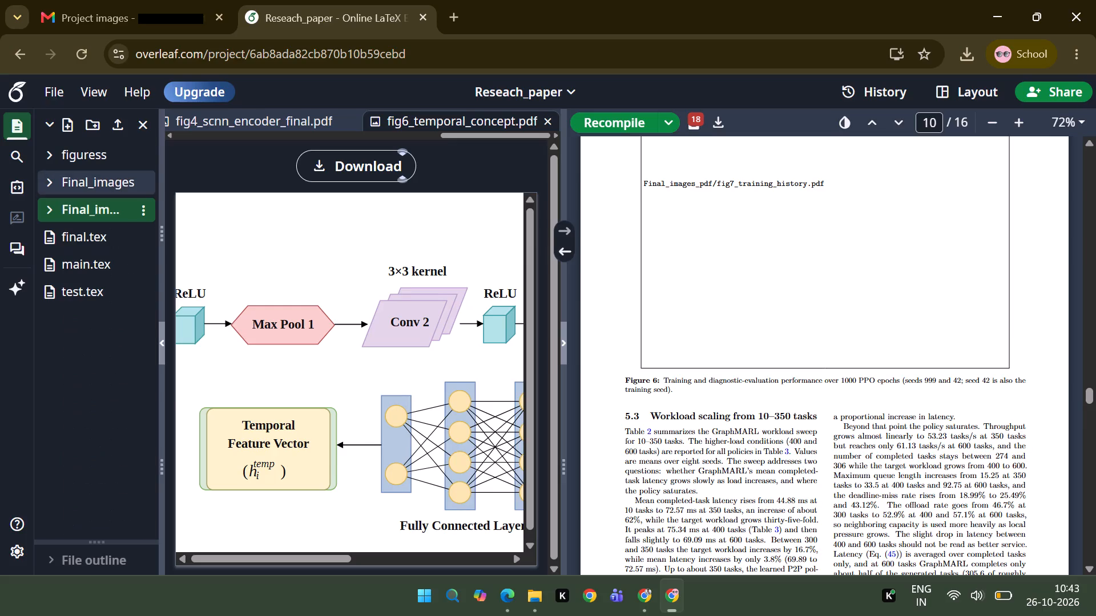
Rename the image folder with the _OLD suffix to Final_images_pdf, matching the path used by the paper's figures.
click(144, 204)
click(196, 246)
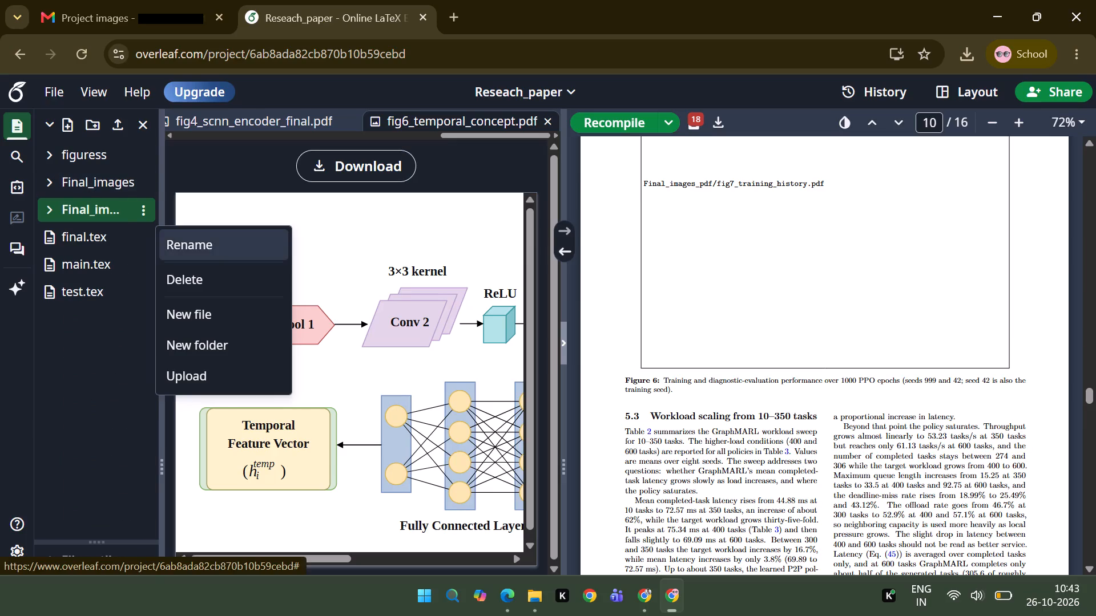
click(124, 208)
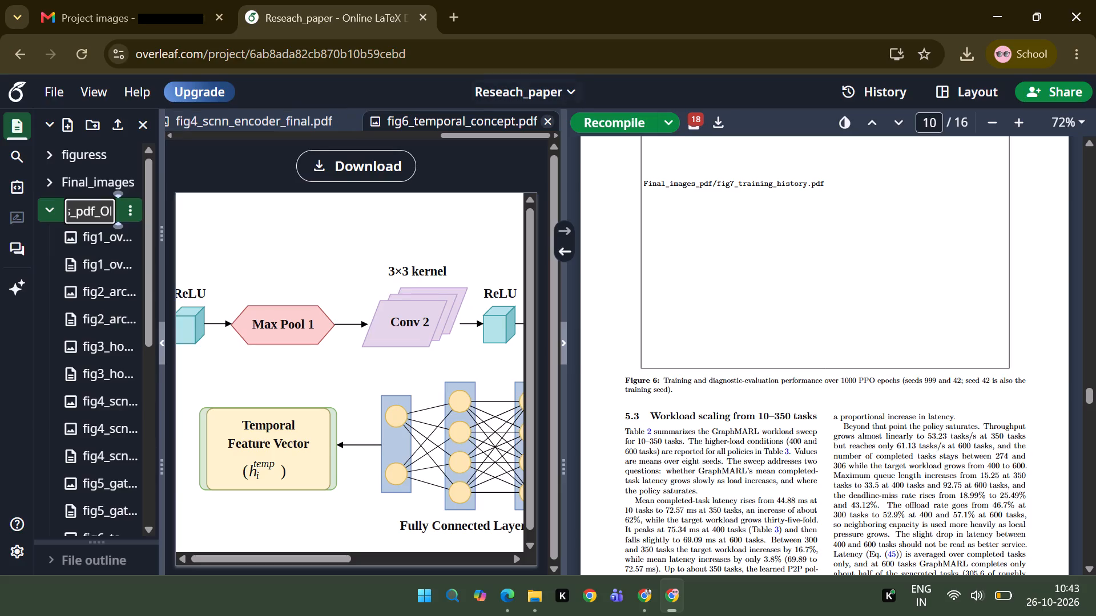
key(BackSpace)
key(BackSpace)
key(BackSpace)
key(BackSpace)
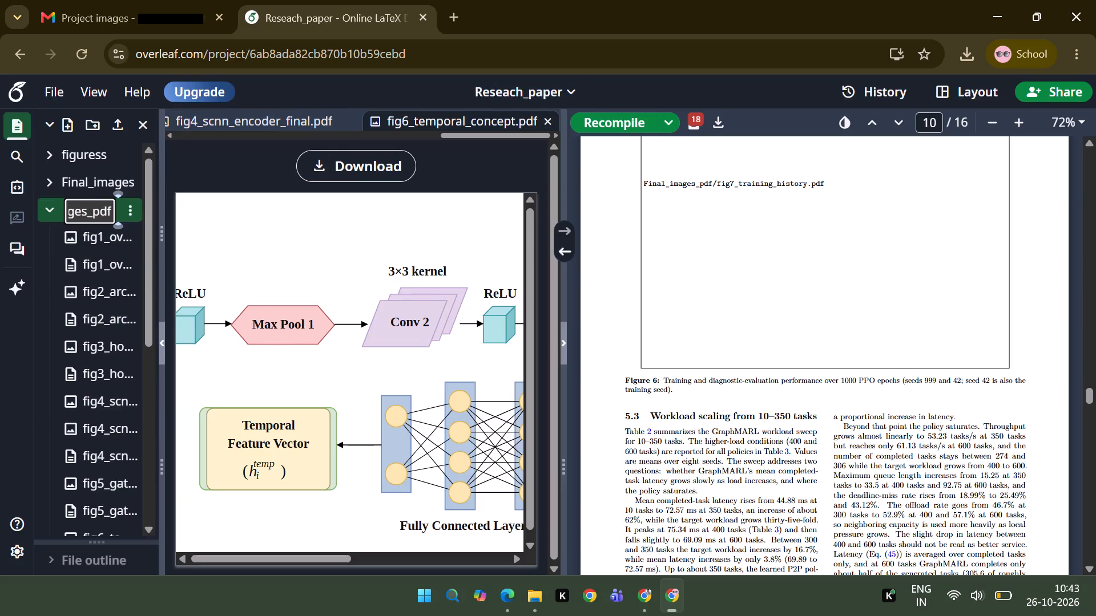
key(Return)
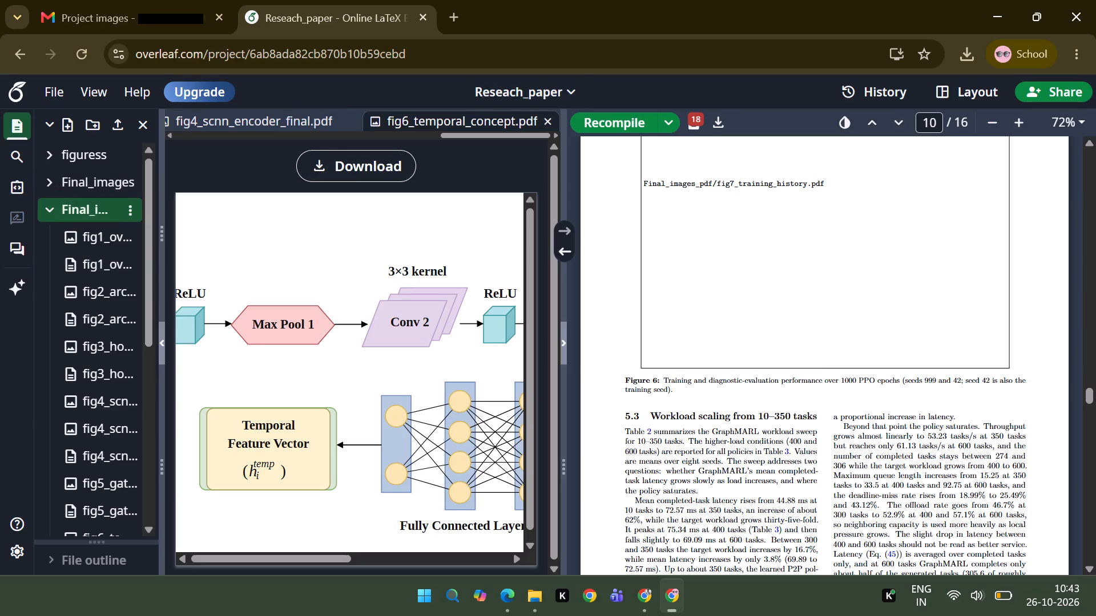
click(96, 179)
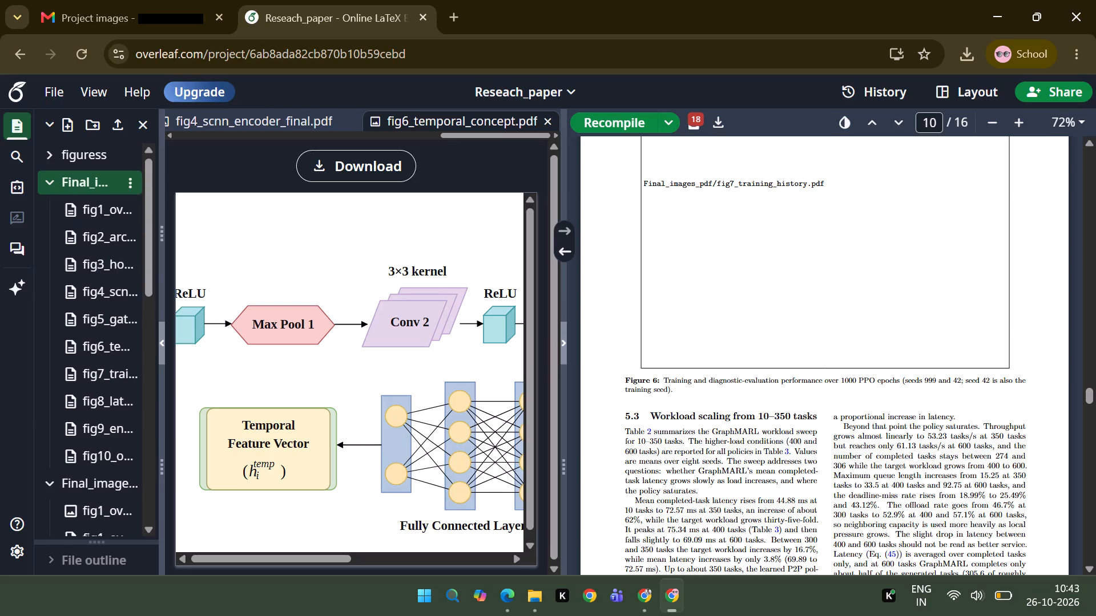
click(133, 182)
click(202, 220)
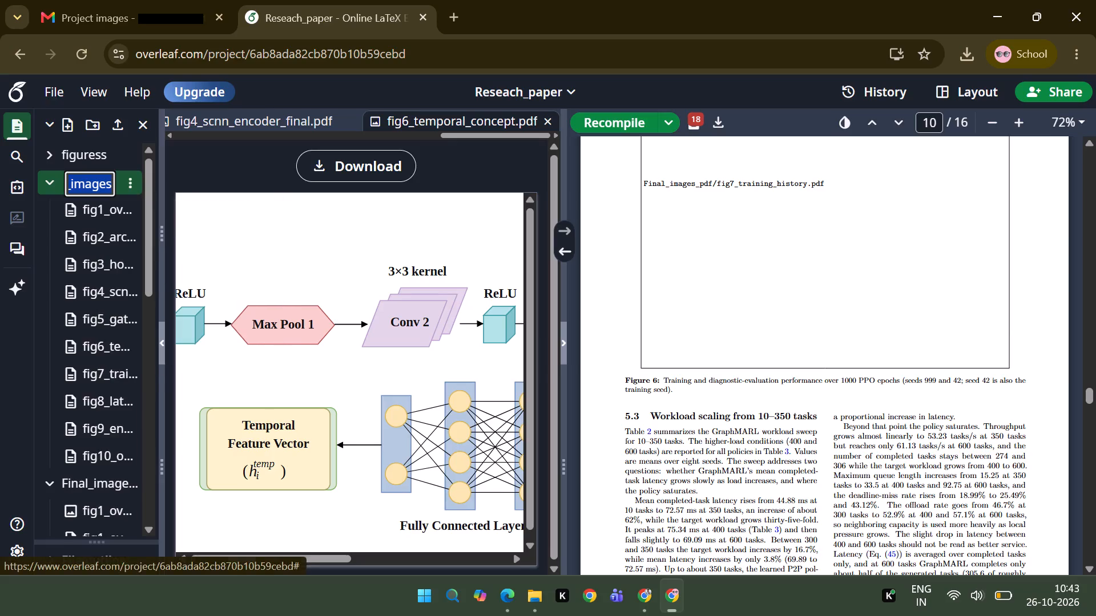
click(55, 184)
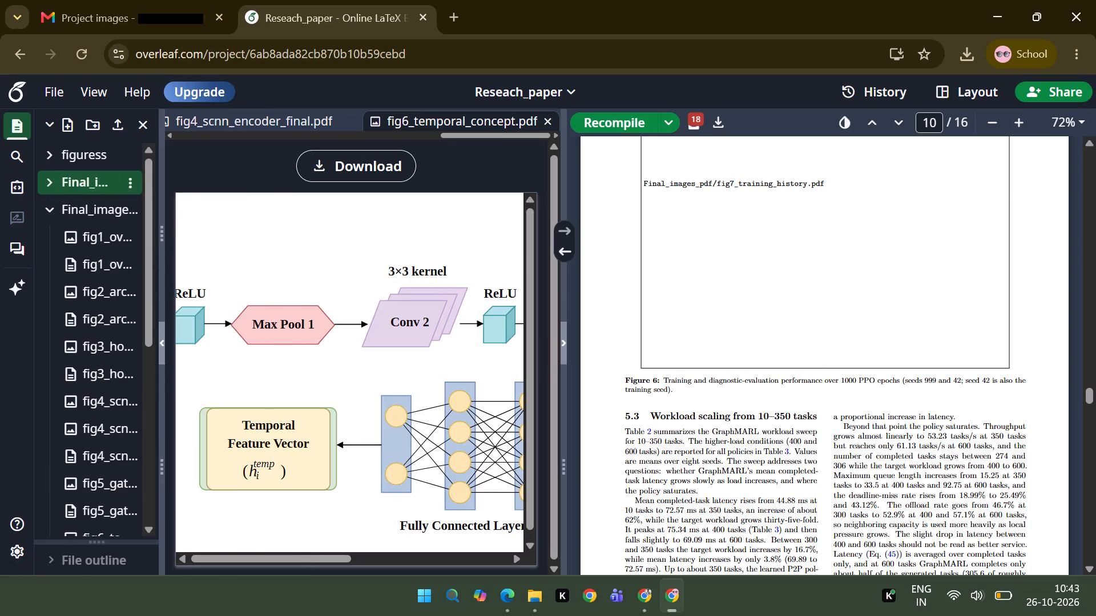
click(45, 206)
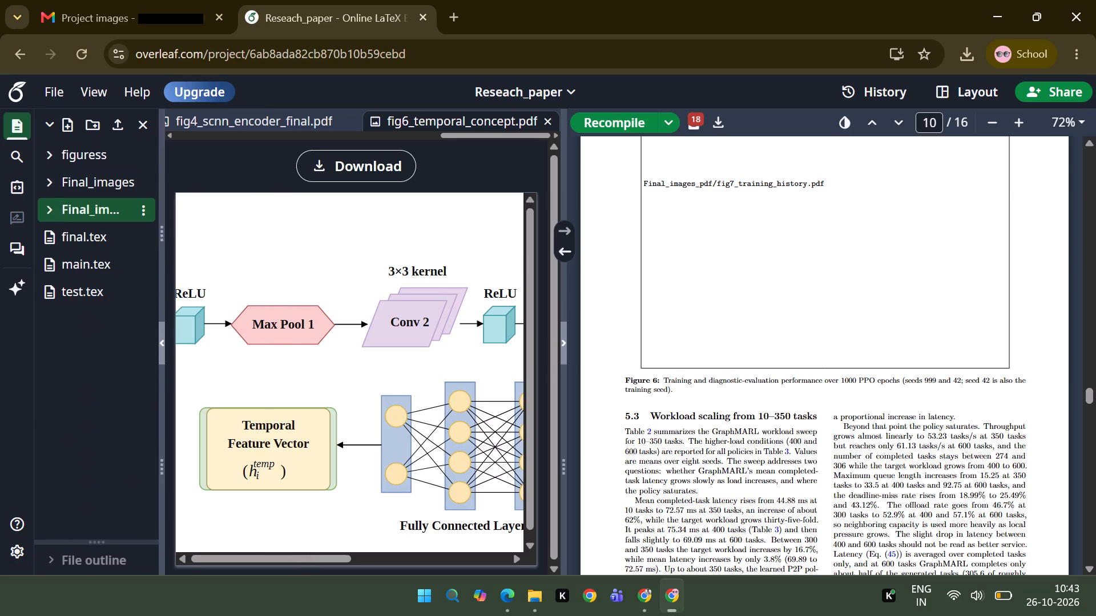
Open test.tex and recompile the paper from it.
click(117, 290)
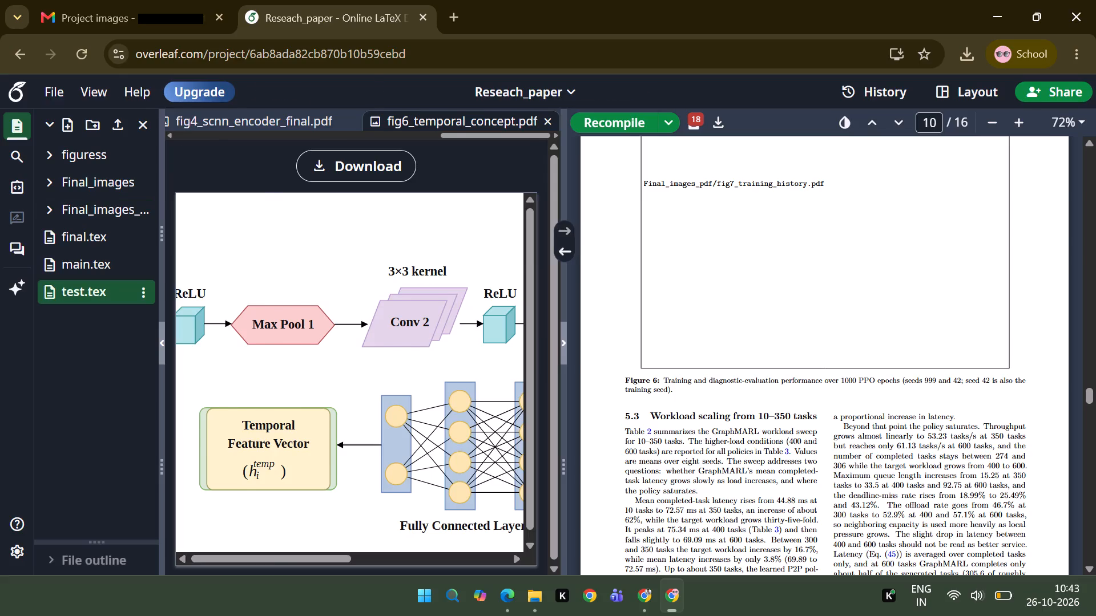
click(370, 351)
key(ctrl+s)
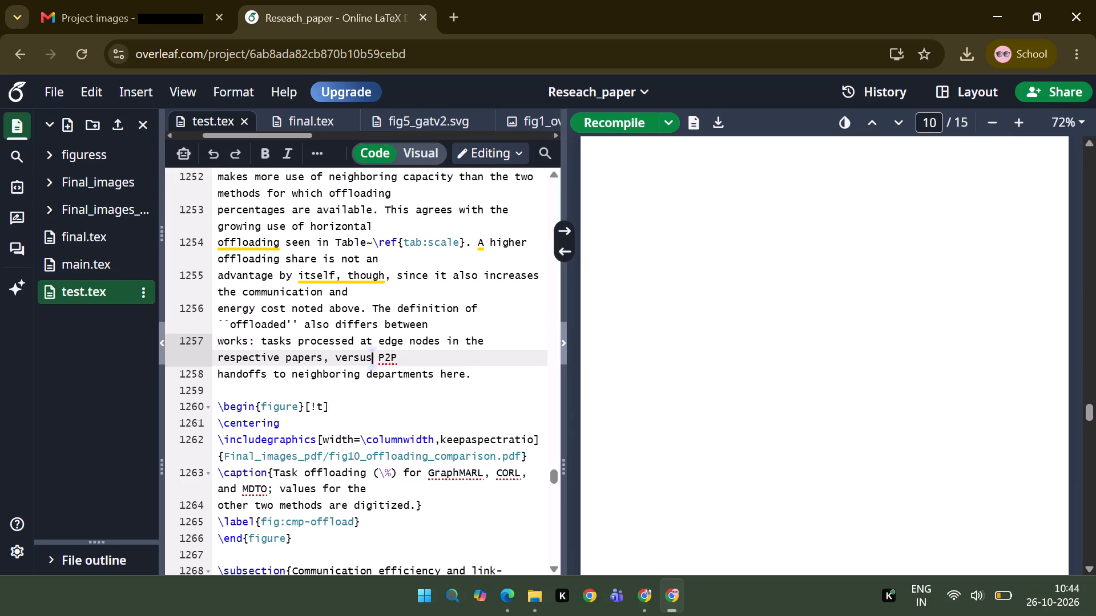
Examine the recompiled paper's training-history figure, title page and Figure 1 overview on page 2, checking that the images render legibly.
scroll(776, 360, up, 5)
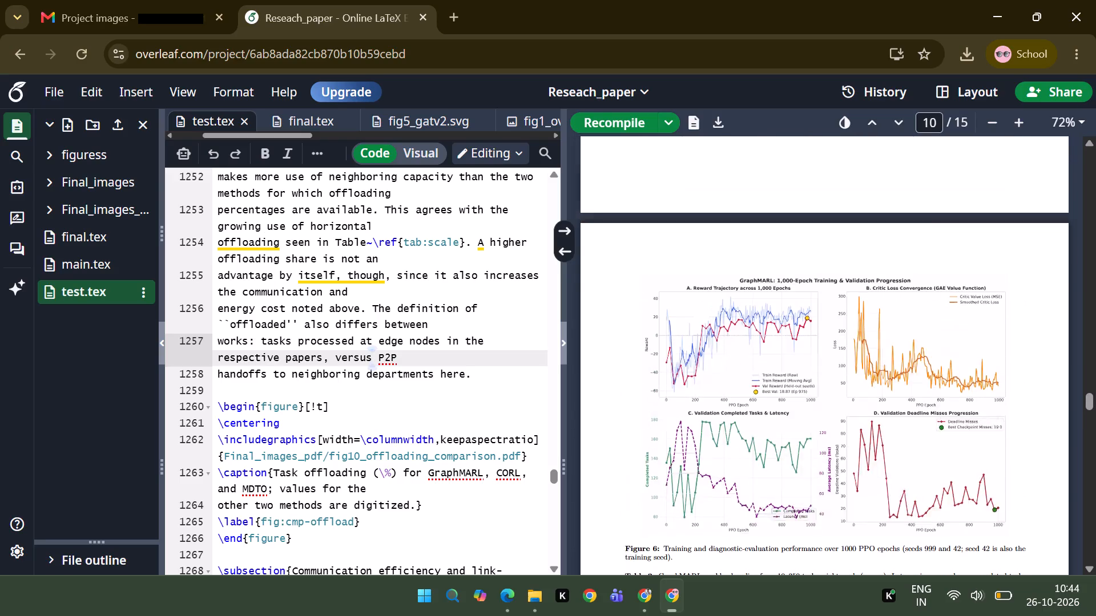
scroll(776, 360, up, 20)
scroll(776, 360, up, 12)
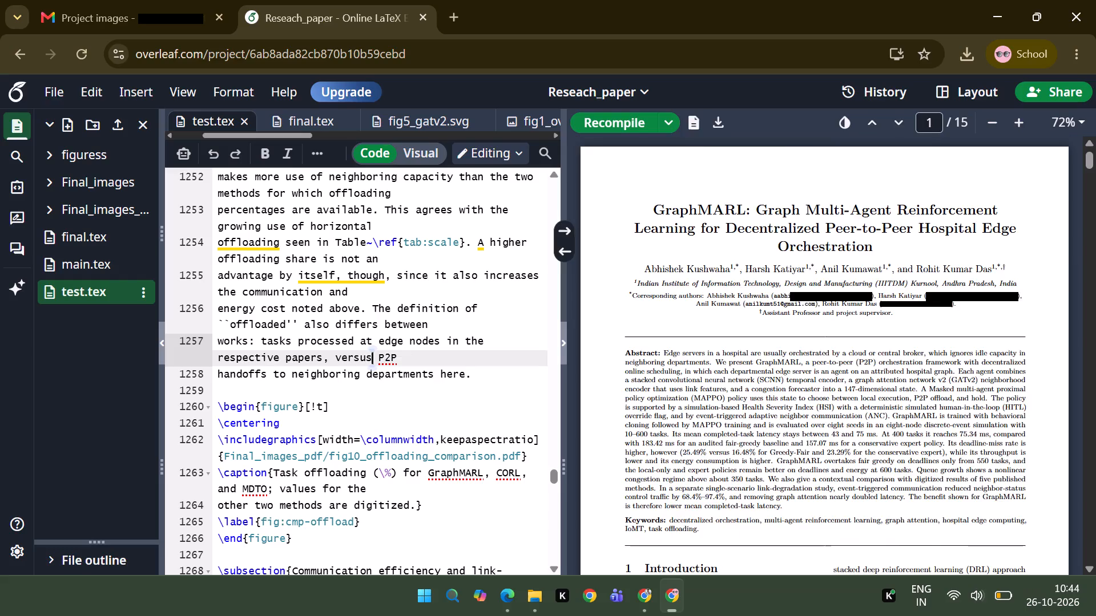
scroll(776, 360, down, 7)
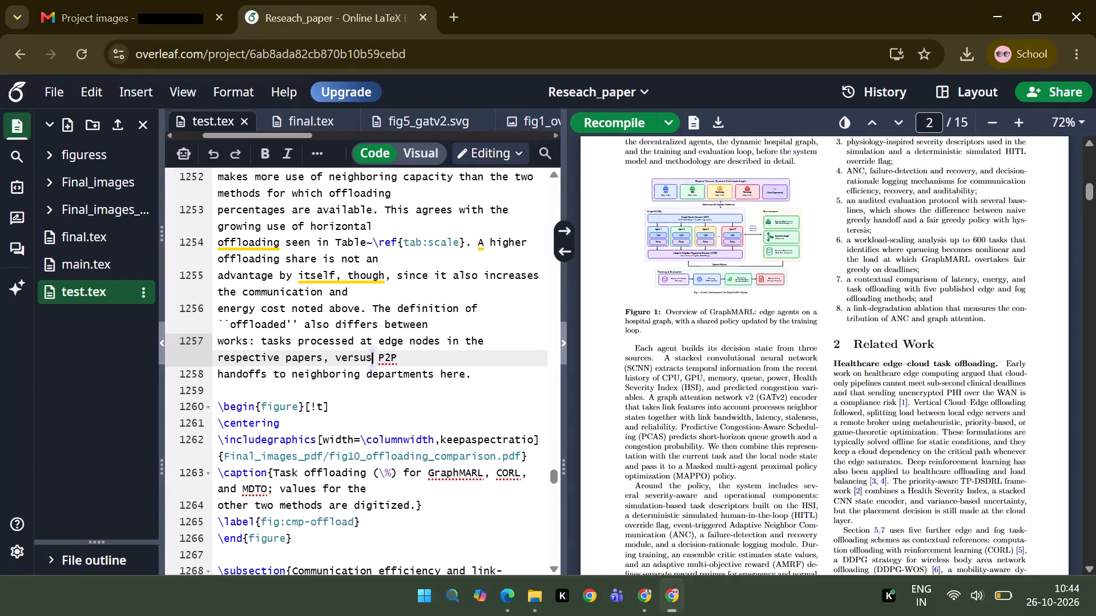
scroll(776, 360, up, 2)
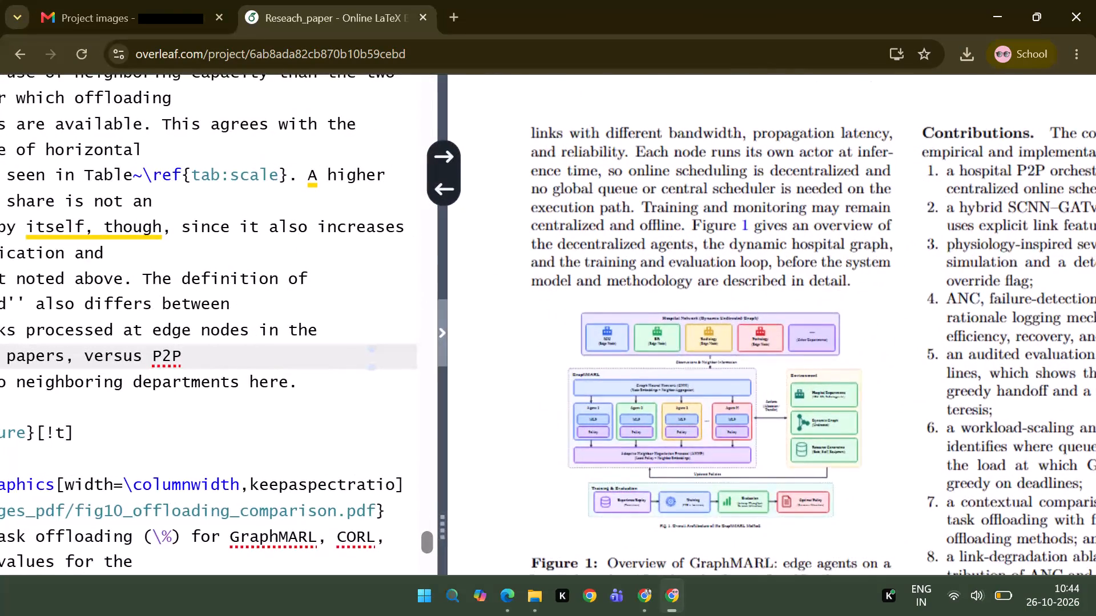
scroll(776, 360, down, 2)
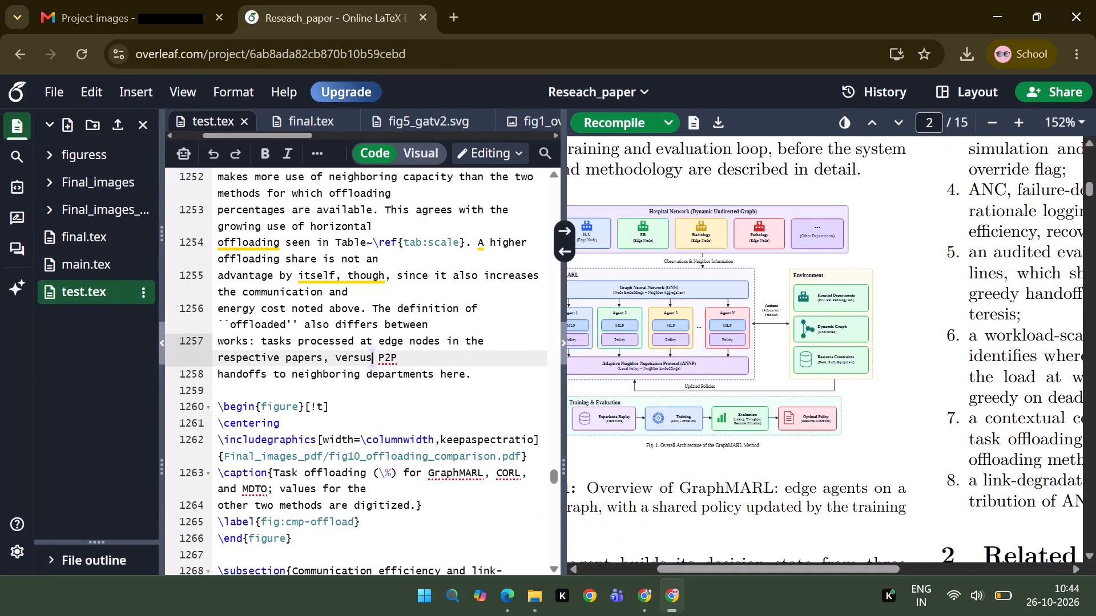
scroll(765, 349, down, 1)
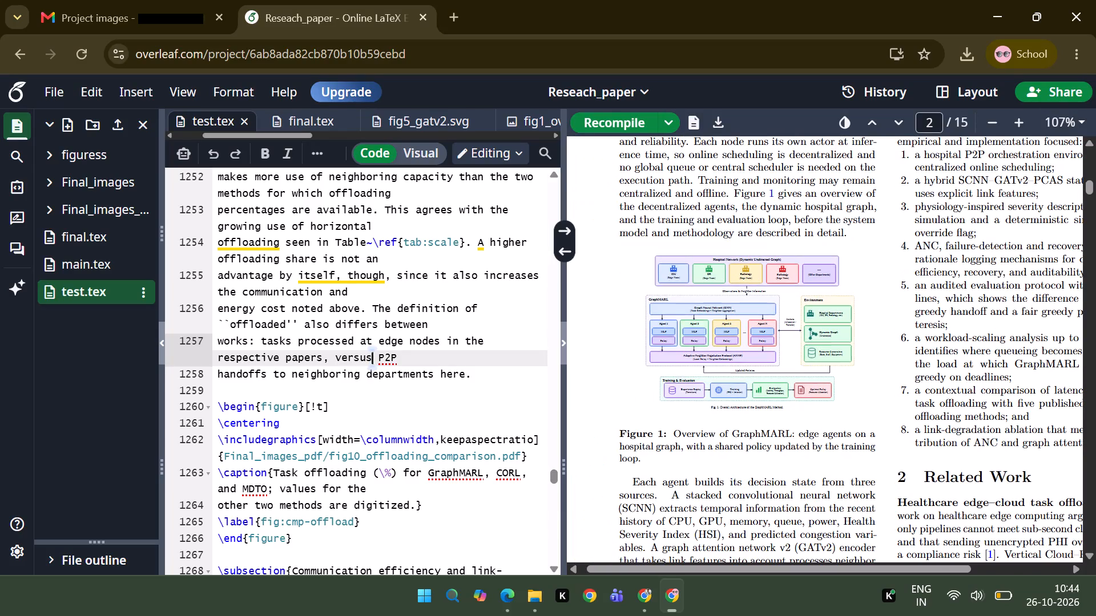
scroll(932, 382, left, 1)
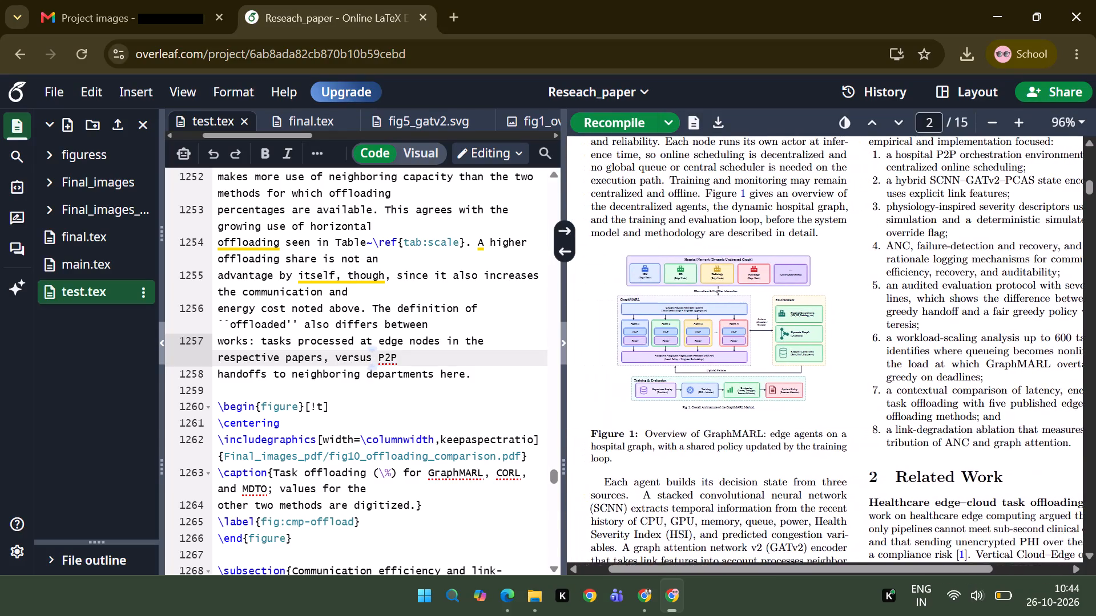
scroll(963, 374, left, 1)
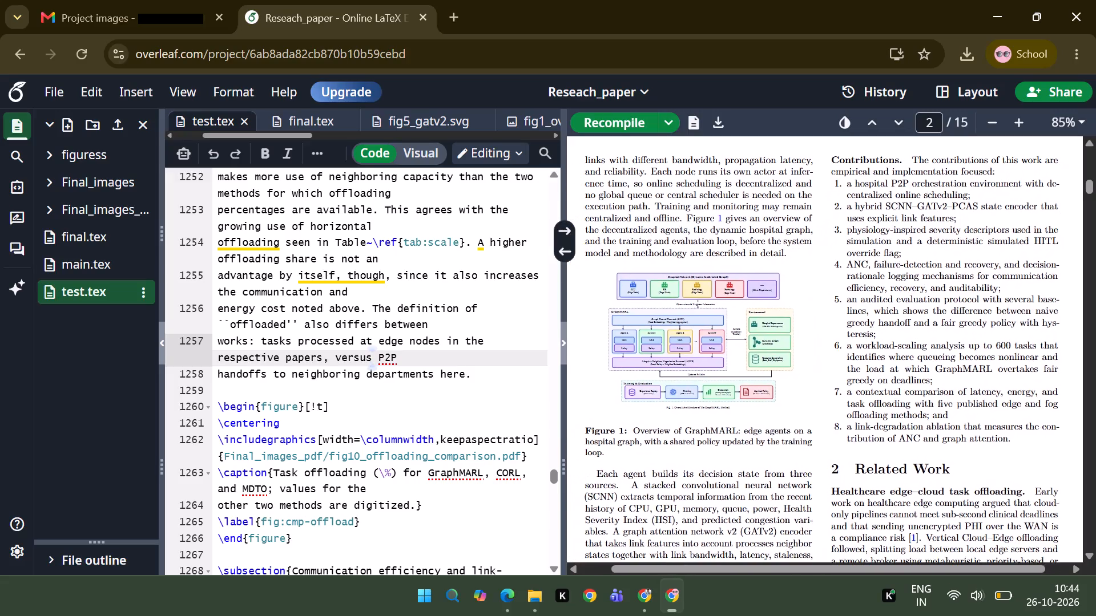
scroll(963, 374, left, 1)
Skim the compiled paper from the system model on page 3 through the conclusion, declarations and references on page 15.
scroll(963, 374, down, 6)
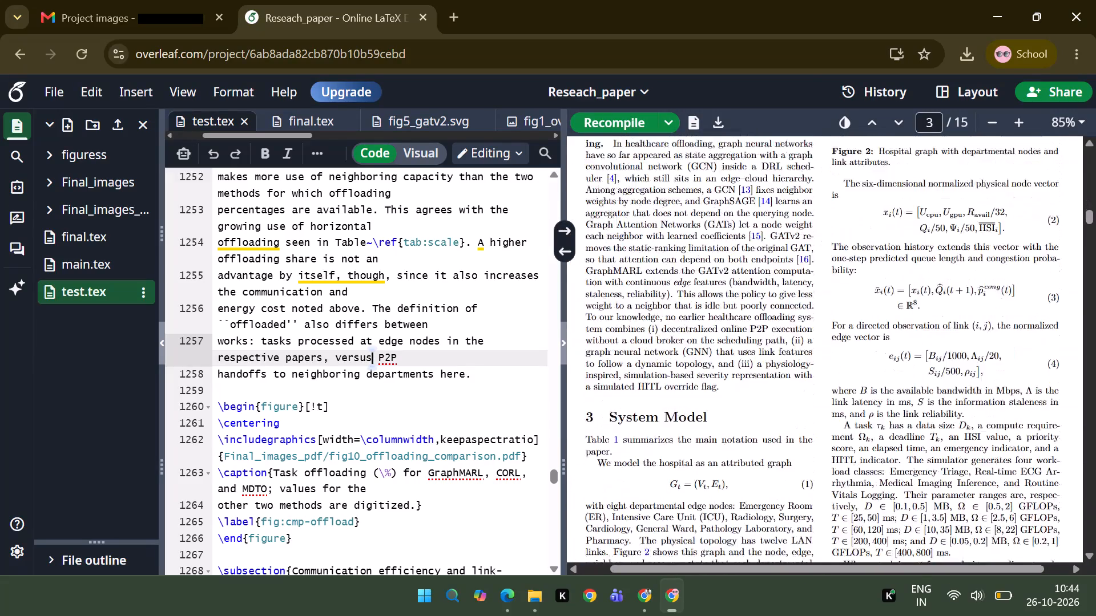
scroll(963, 374, down, 10)
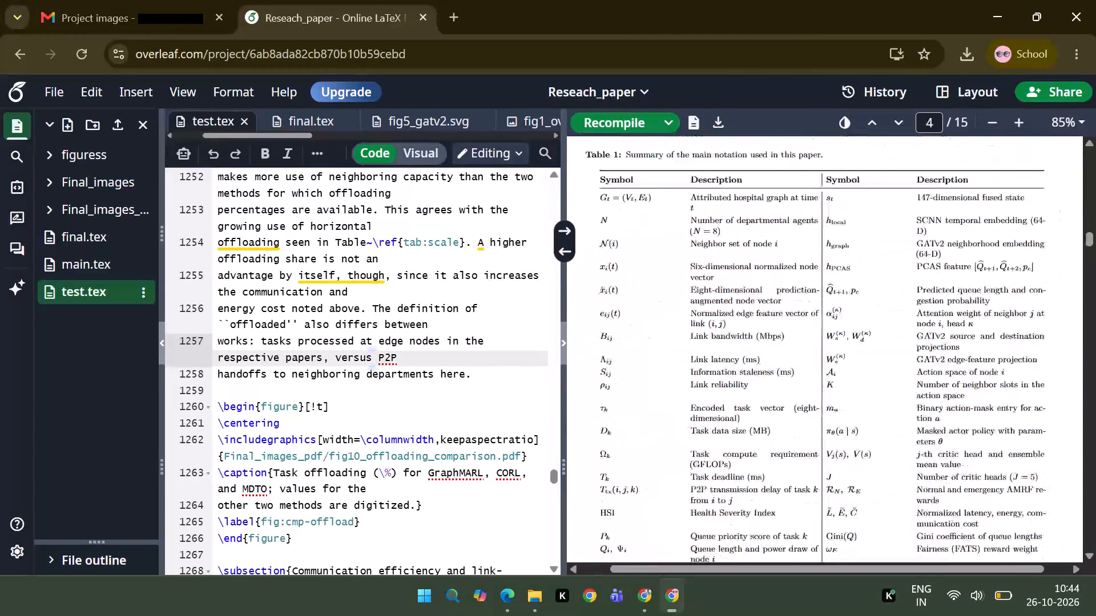
scroll(963, 374, down, 16)
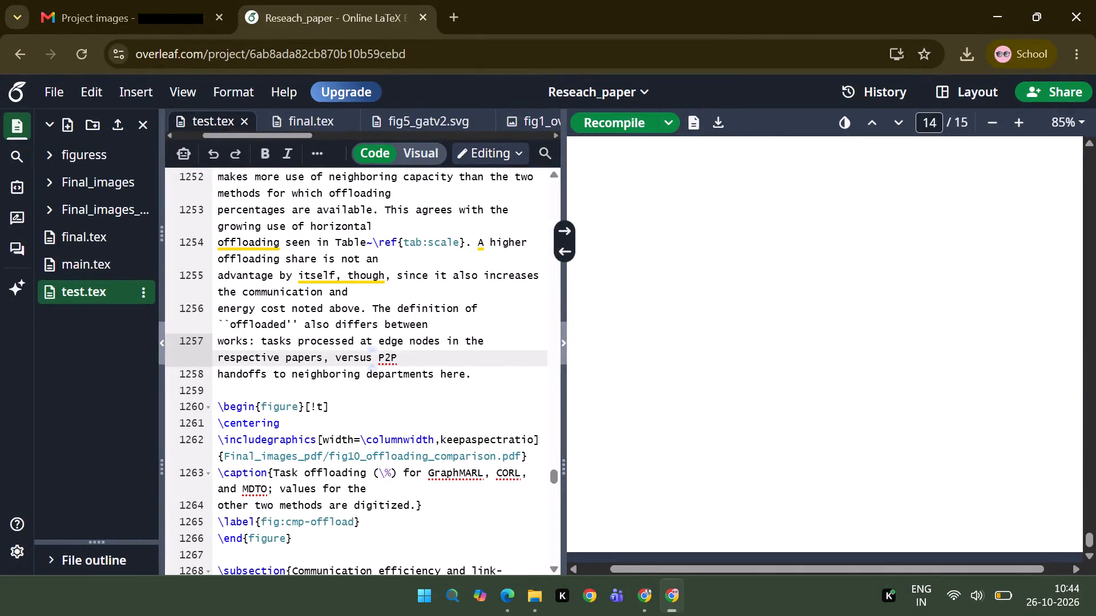
scroll(963, 374, down, 2)
scroll(963, 374, up, 3)
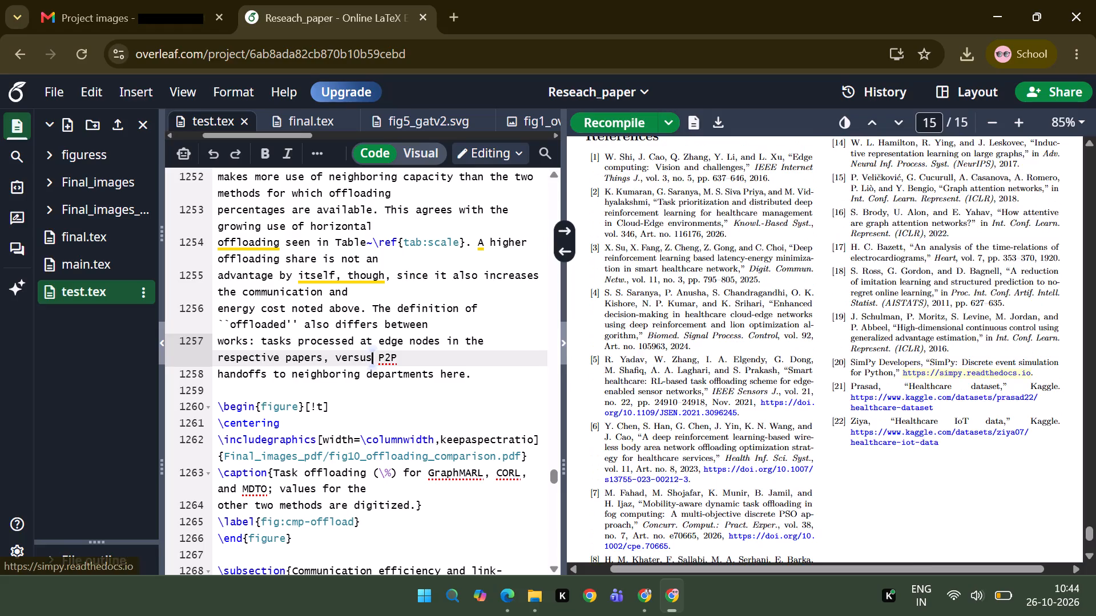
scroll(963, 374, up, 5)
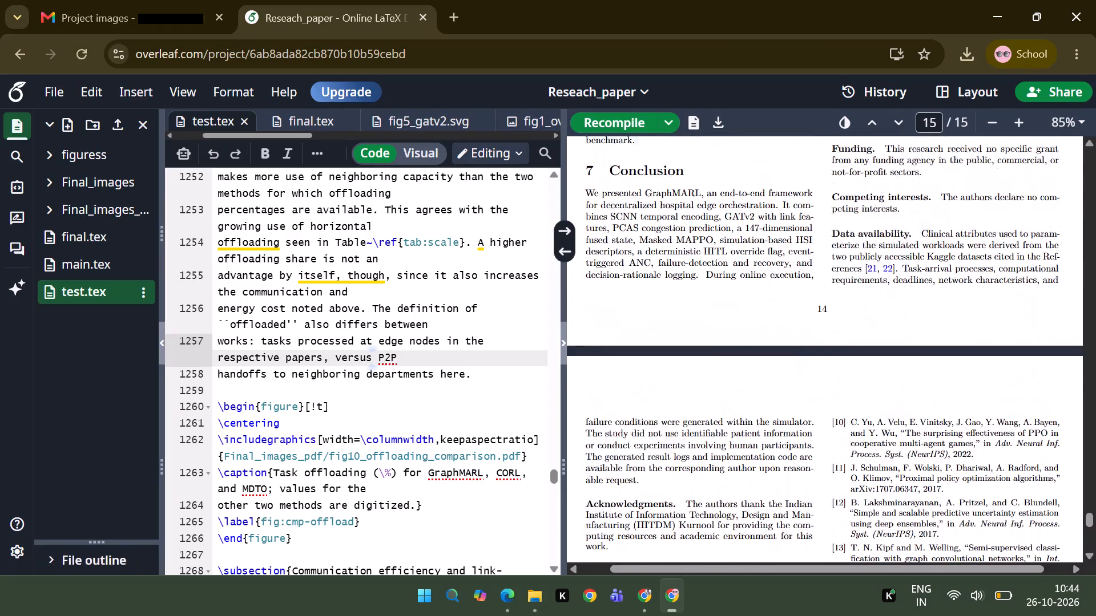
scroll(963, 374, up, 1)
scroll(963, 374, down, 5)
scroll(963, 374, up, 2)
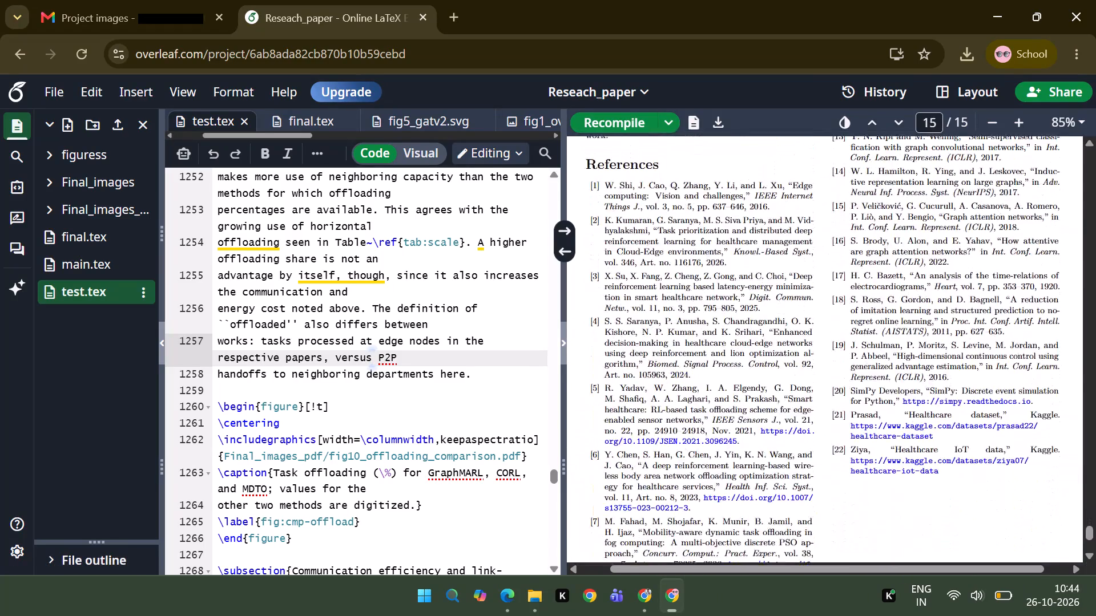
Examine the compiled figures and tables between pages 6 and 13, including the SCNN encoder, training history and method-comparison plots.
scroll(963, 374, up, 8)
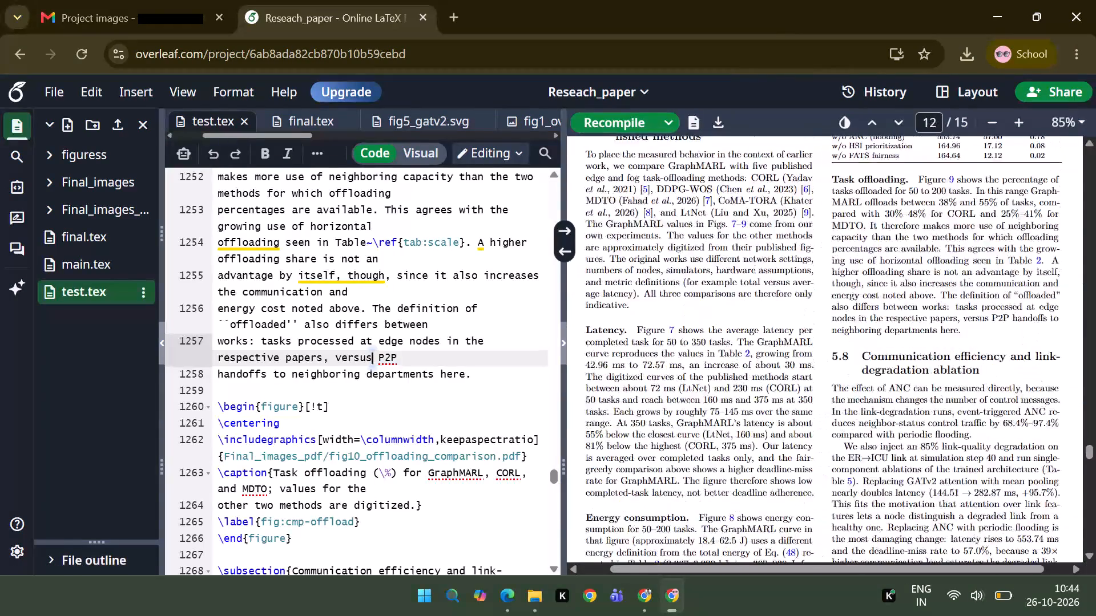
scroll(963, 374, up, 8)
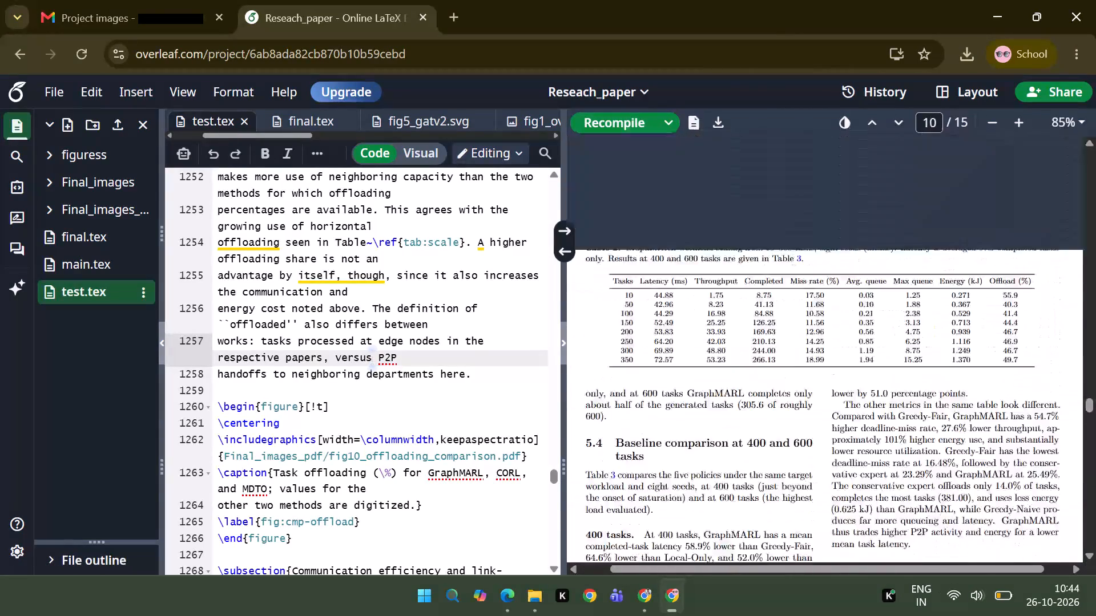
scroll(963, 374, up, 3)
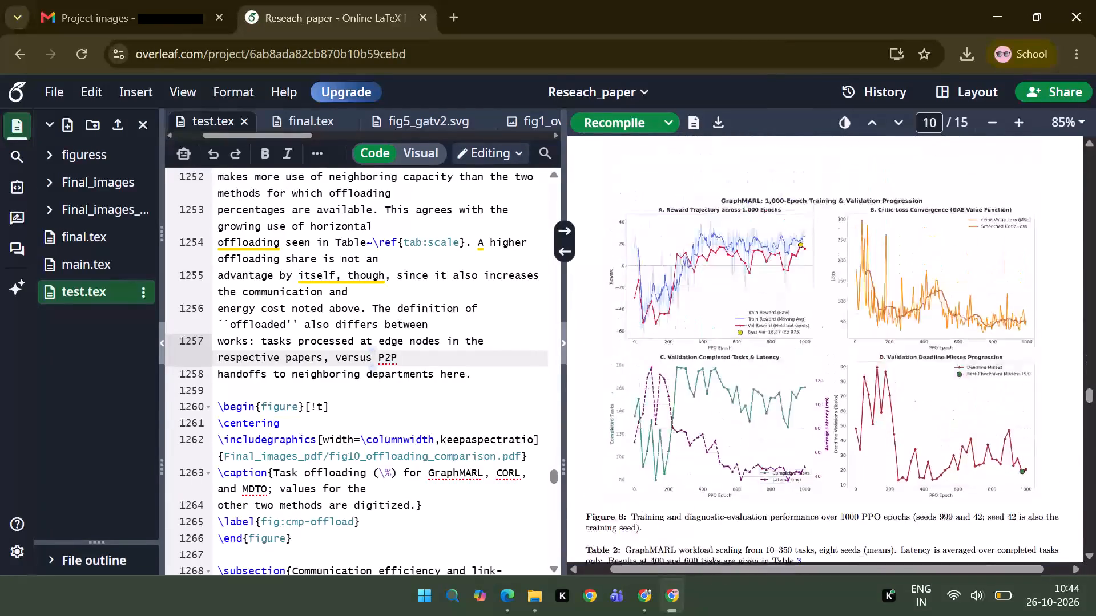
scroll(963, 374, up, 5)
scroll(963, 374, down, 1)
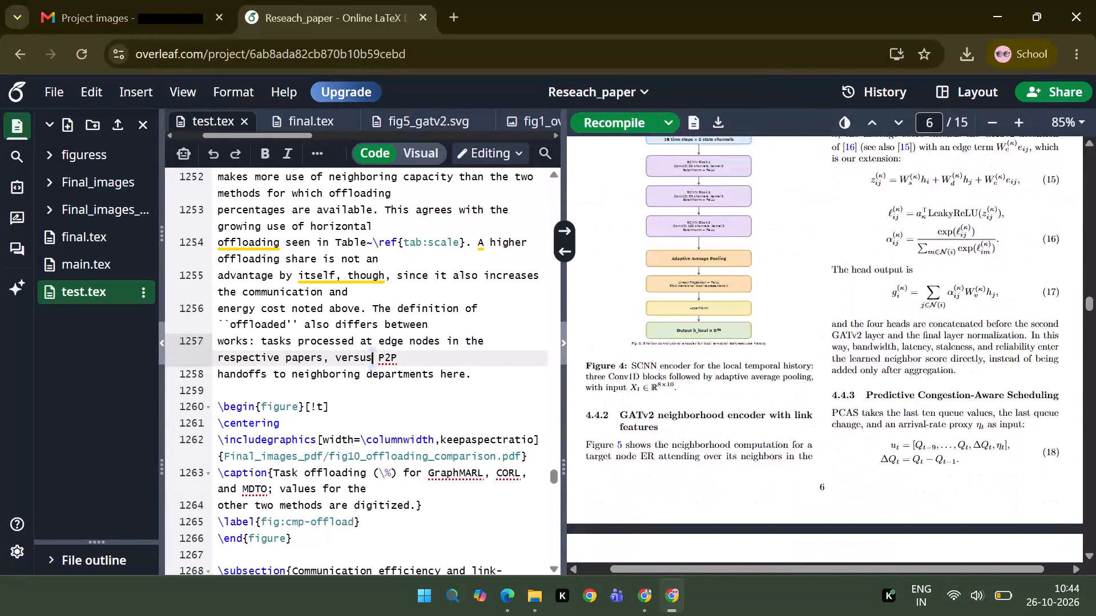
scroll(963, 374, down, 8)
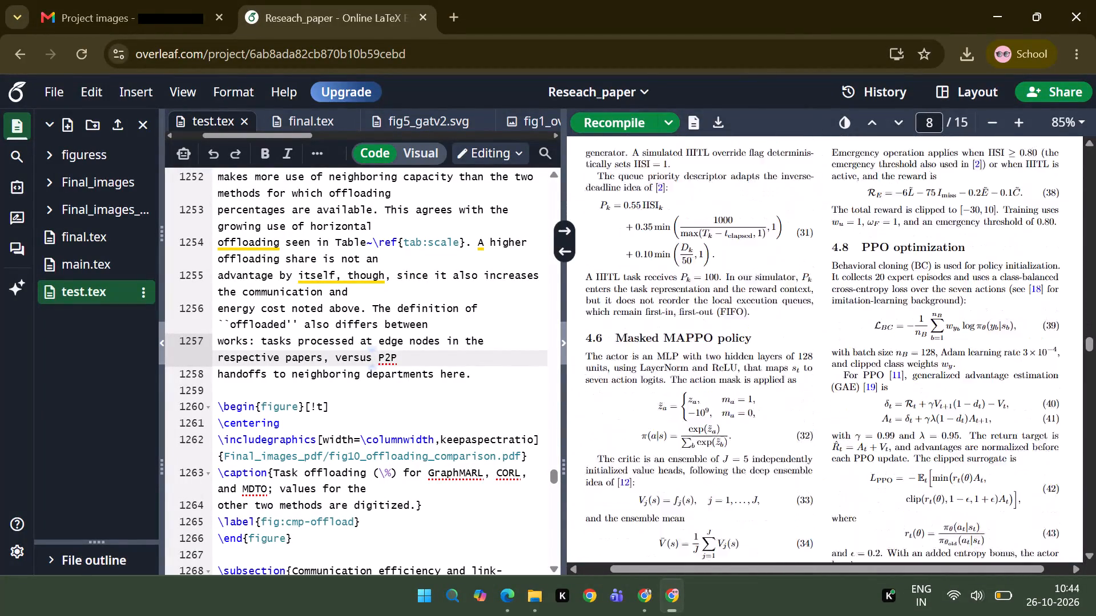
scroll(963, 374, down, 5)
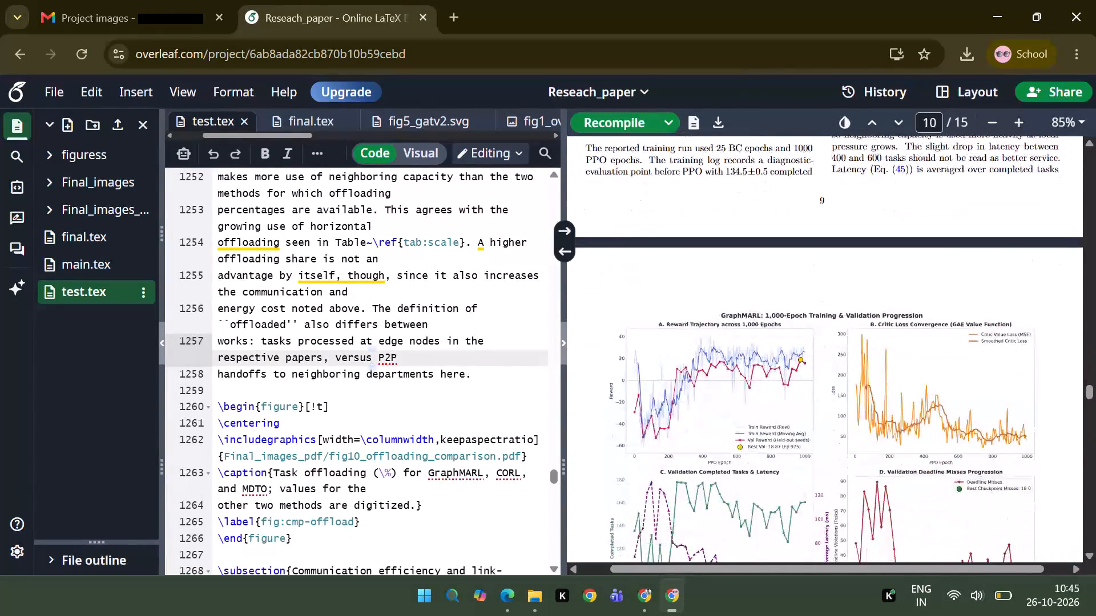
scroll(963, 374, down, 9)
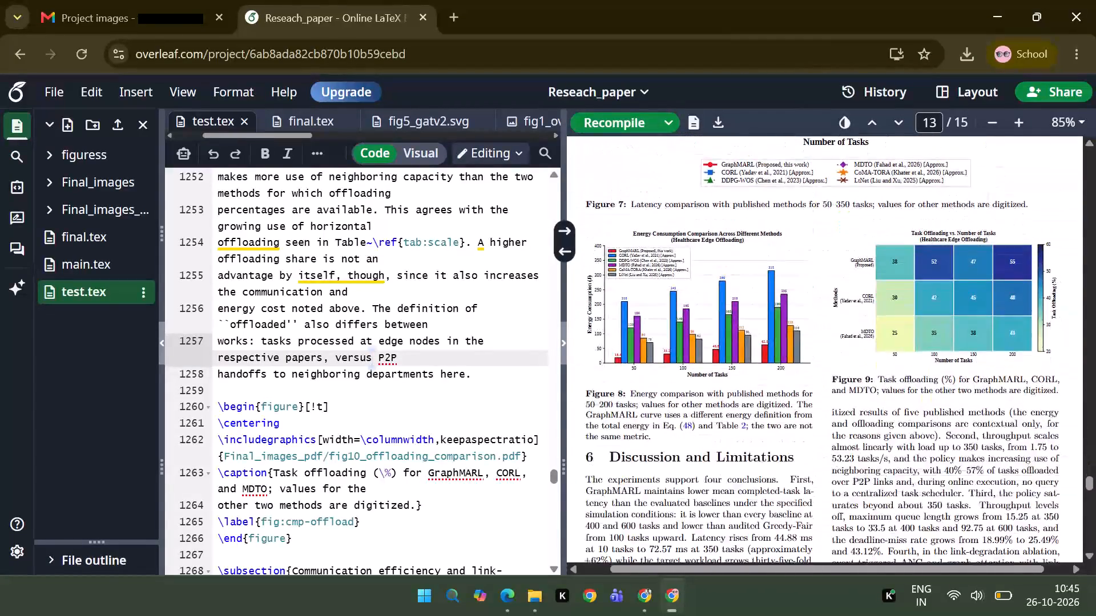
scroll(963, 374, down, 1)
Examine the compiled pages from the comparison plots back to the processing pipeline, checking Figure 5 and Figure 3.
scroll(963, 374, up, 13)
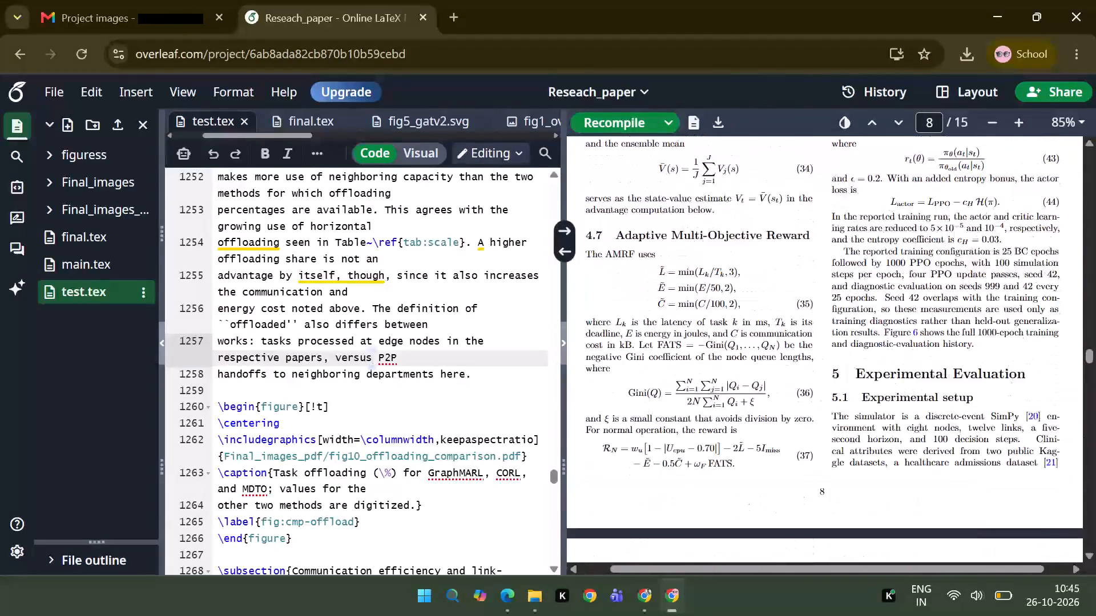
scroll(963, 374, up, 4)
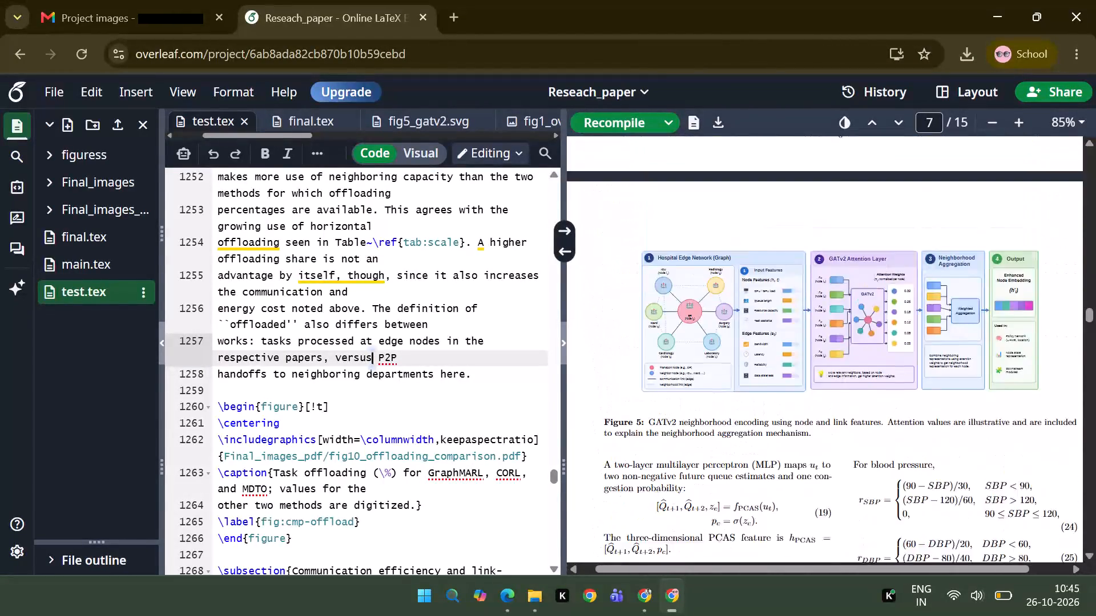
scroll(963, 374, up, 4)
scroll(963, 374, down, 1)
scroll(963, 374, left, 1)
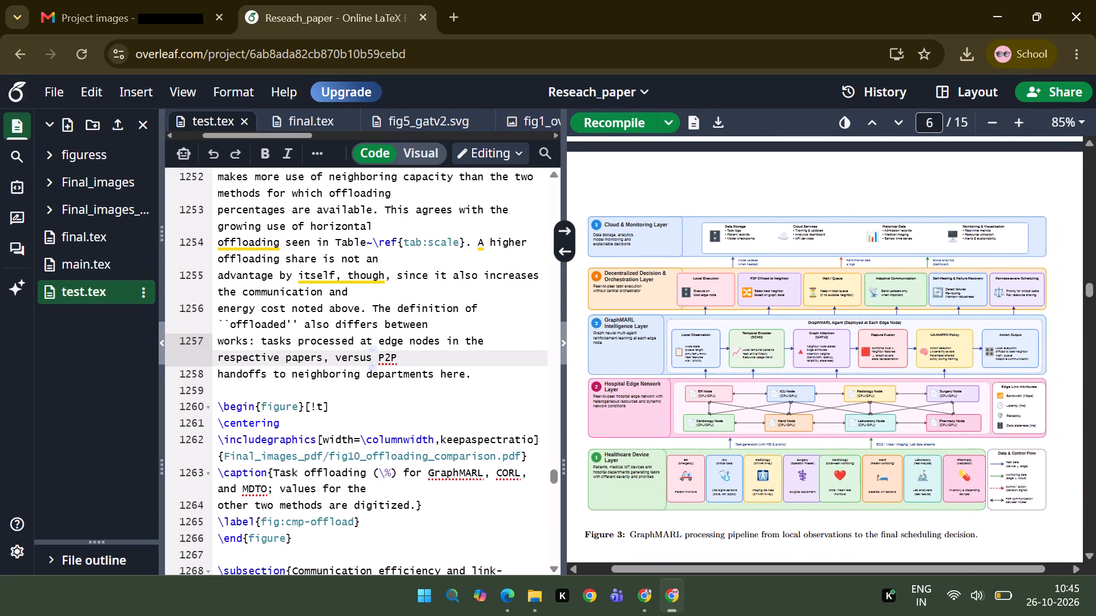
Open fig_3_updated from the desktop's FY_PROJECT folder in Edge and examine all five layers of the updated architecture diagram.
scroll(963, 374, left, 1)
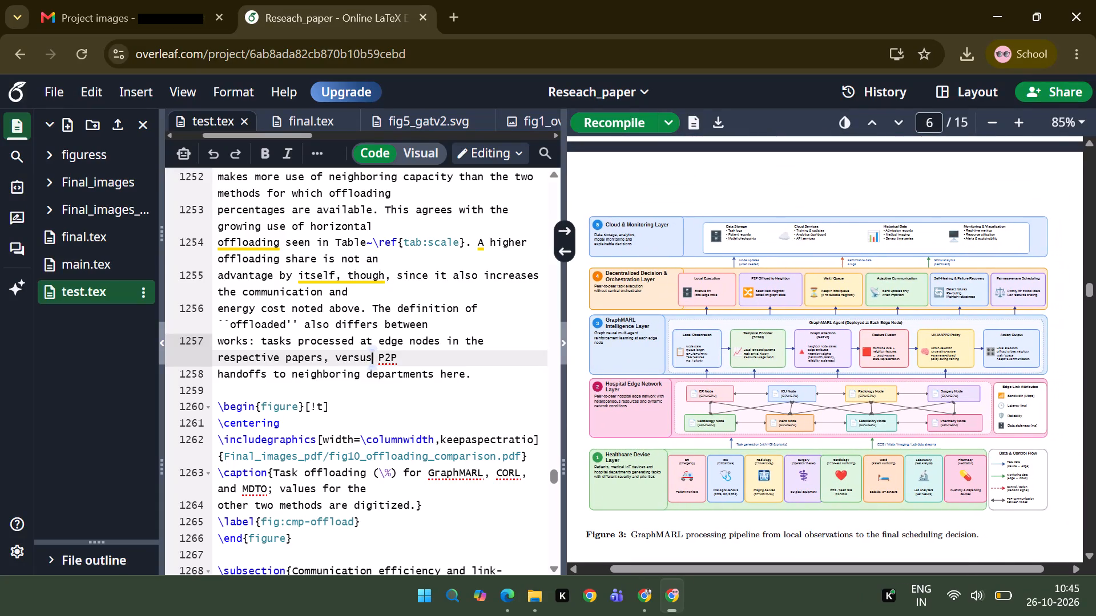
click(530, 586)
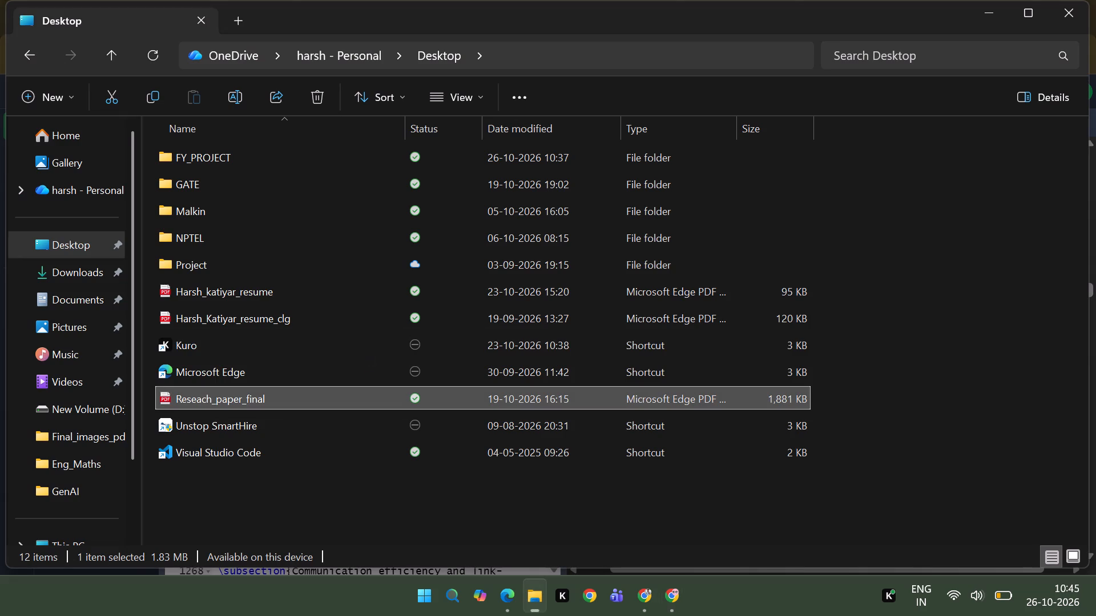
double_click(219, 154)
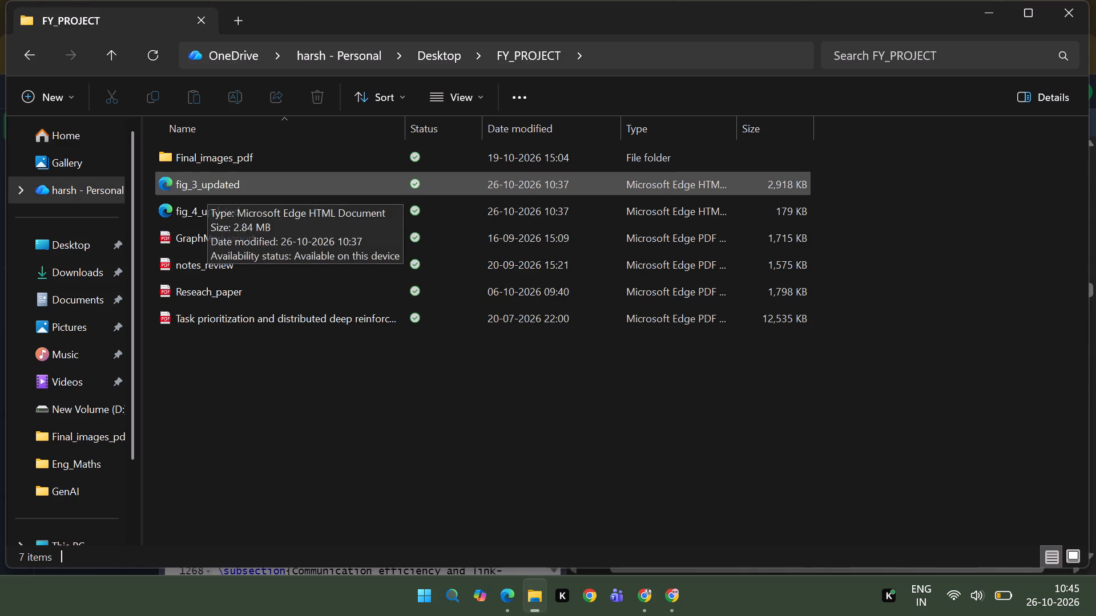
double_click(207, 188)
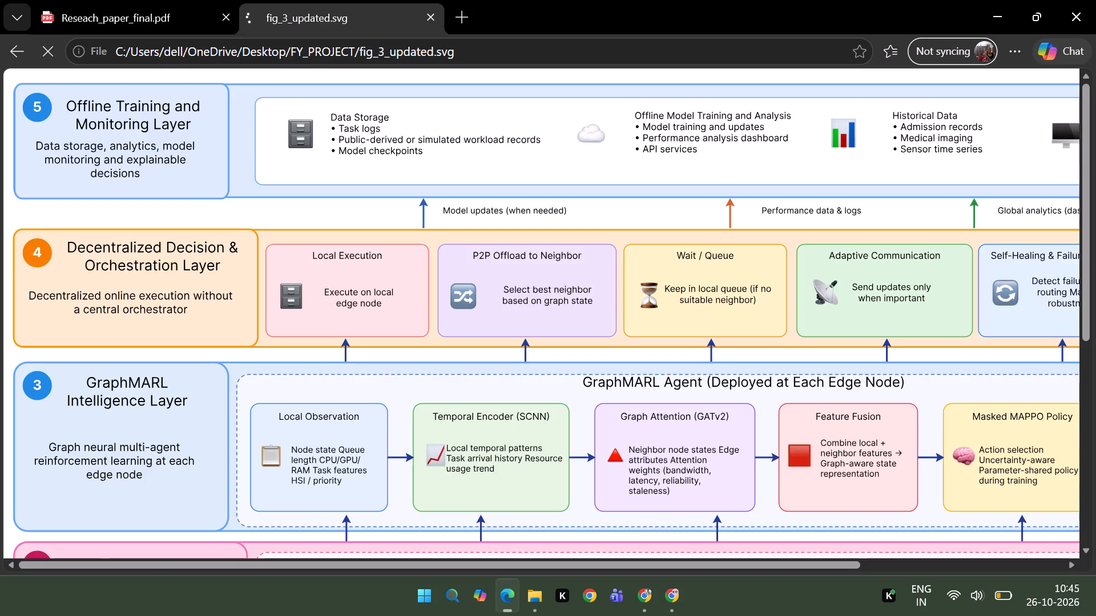
scroll(804, 323, left, 5)
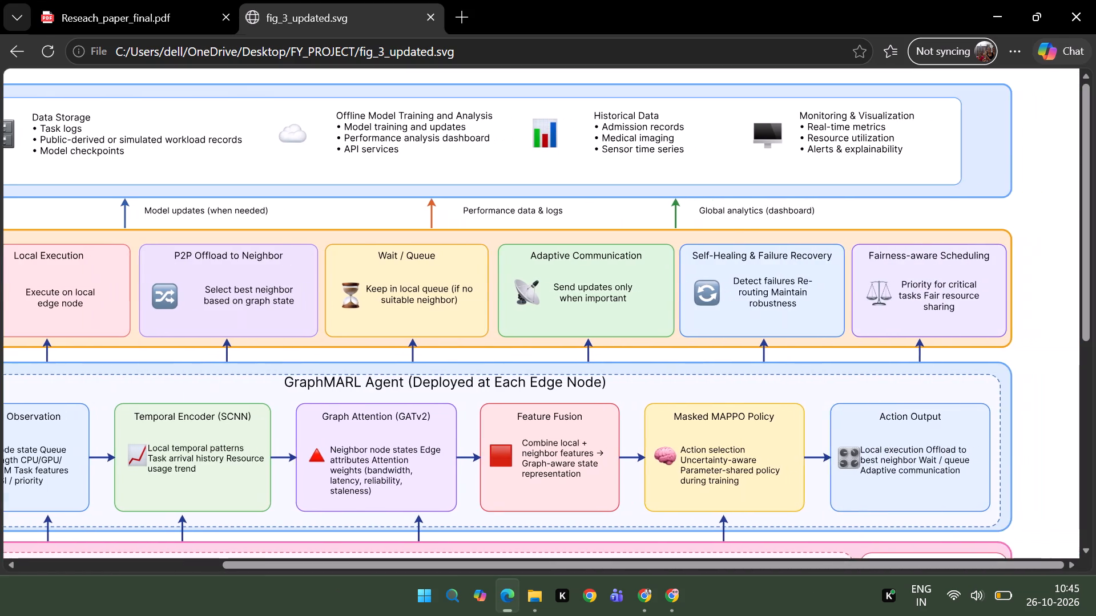
scroll(804, 323, right, 5)
scroll(804, 323, down, 4)
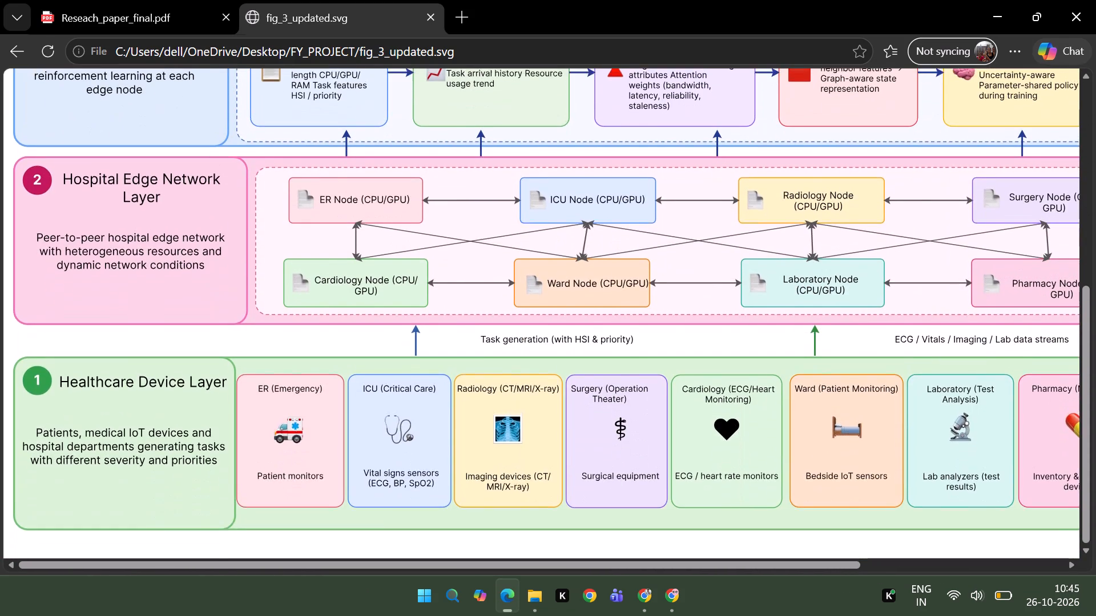
scroll(804, 323, left, 5)
scroll(804, 323, up, 2)
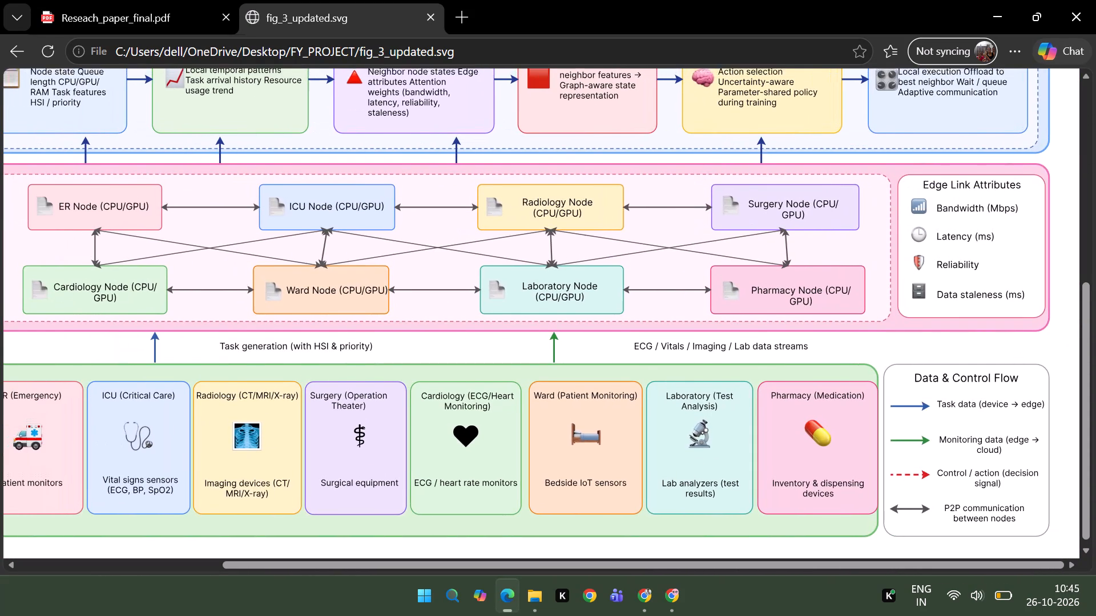
scroll(804, 323, up, 5)
scroll(804, 323, right, 11)
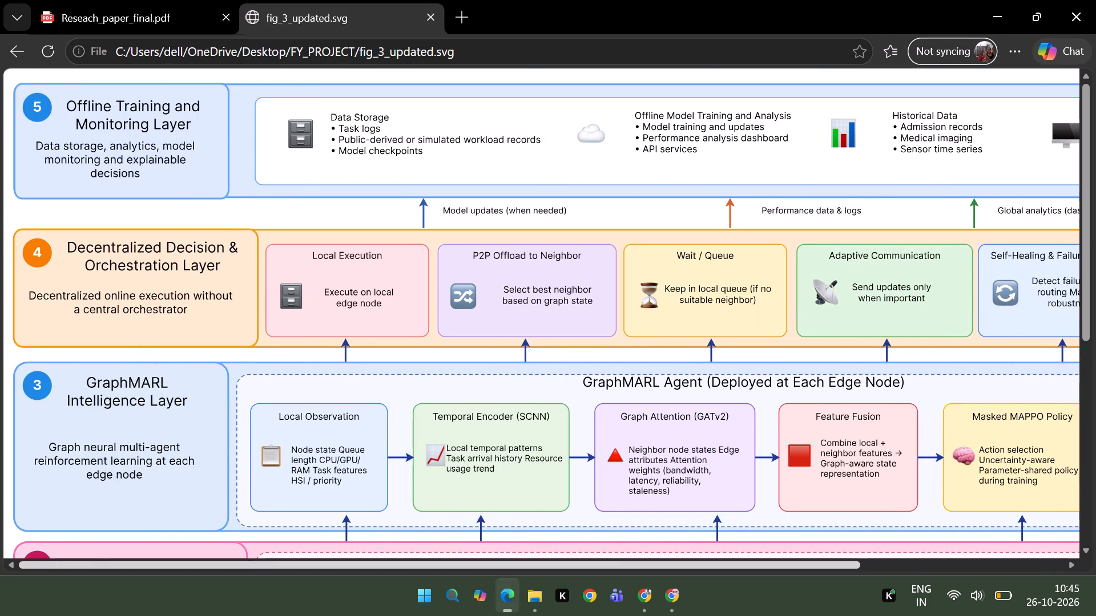
Open fig_4_updated from the FY_PROJECT folder, examine the updated encoder diagram across its width, and close the Edge window.
click(534, 585)
double_click(253, 212)
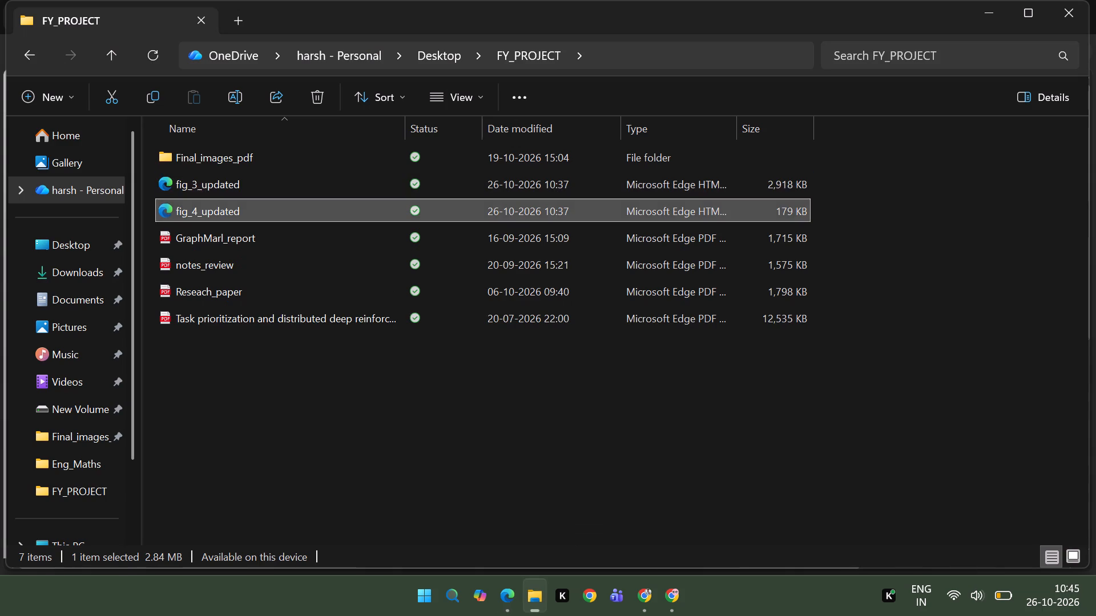
scroll(742, 337, left, 4)
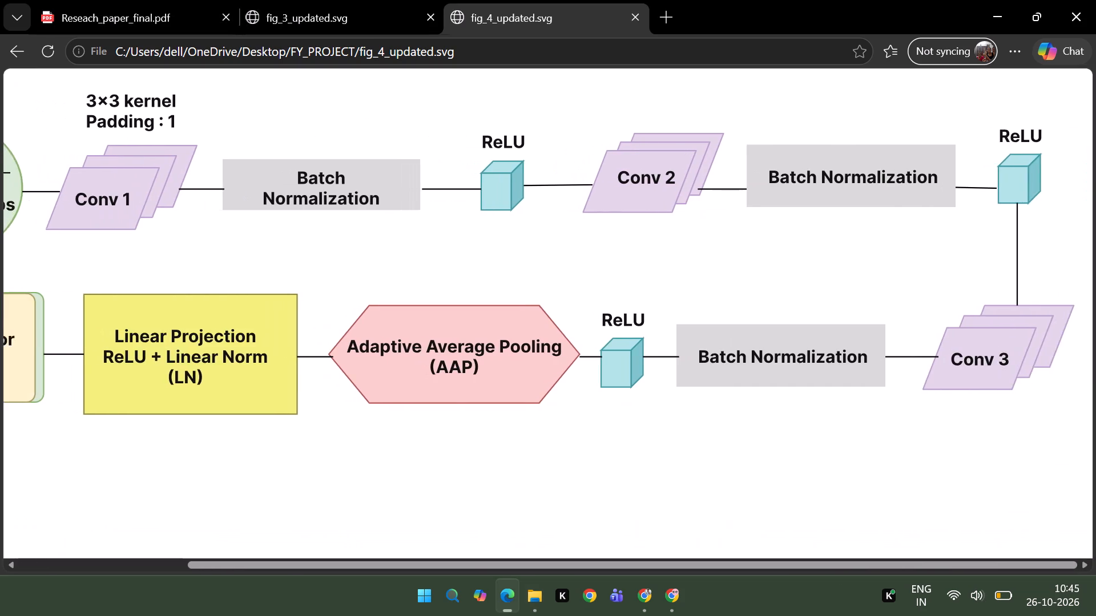
scroll(742, 337, right, 5)
scroll(742, 337, left, 3)
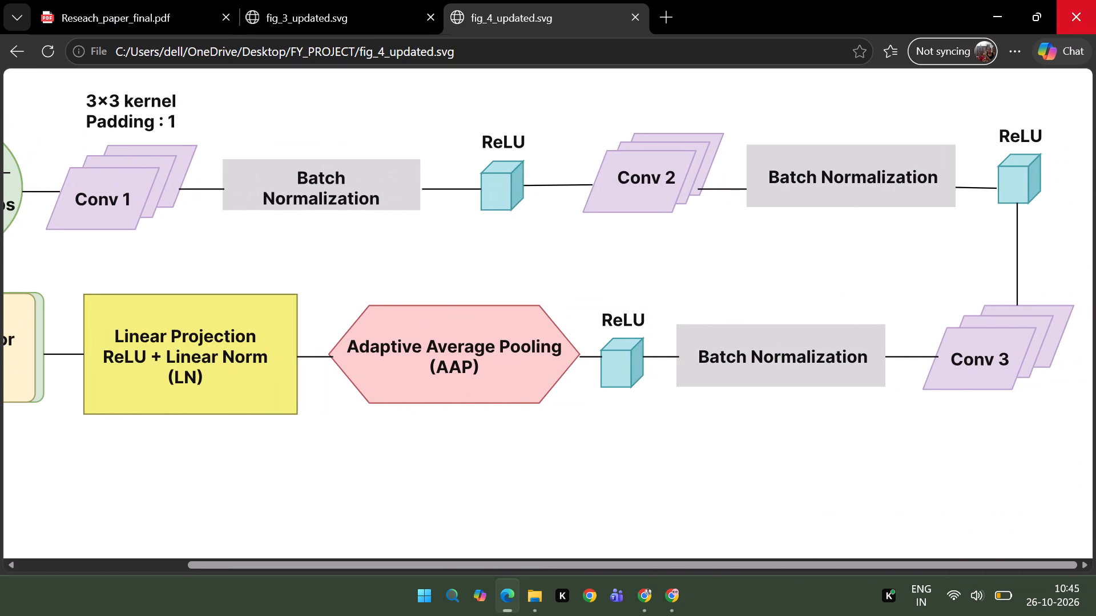
click(1067, 13)
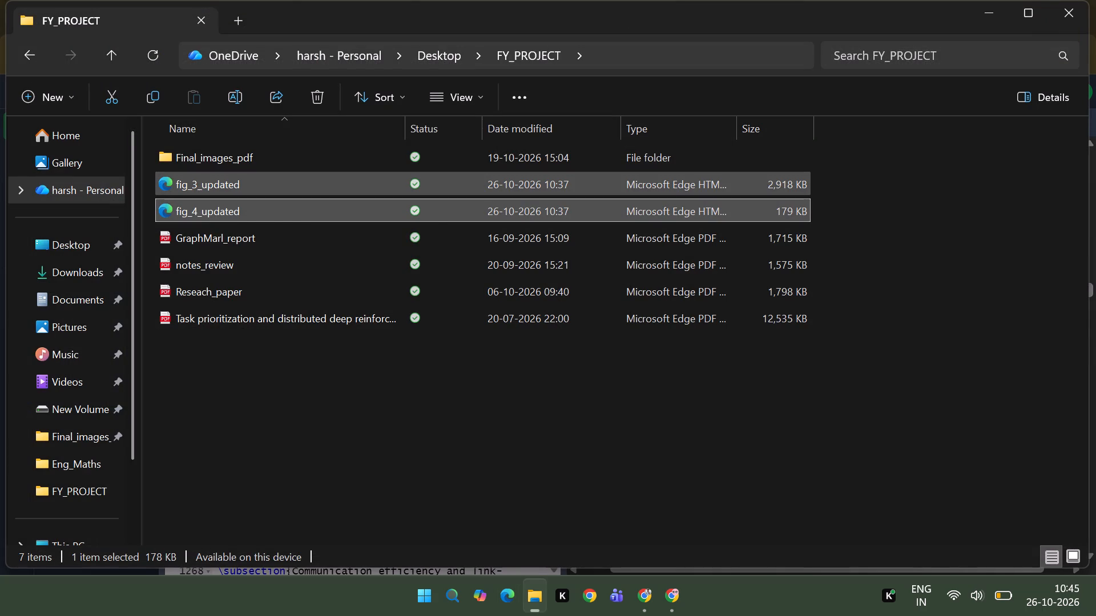
Check the image files in the local Final_images_pdf folder and in the Overleaf project's Final_images and Final_images_pdf folders.
double_click(224, 152)
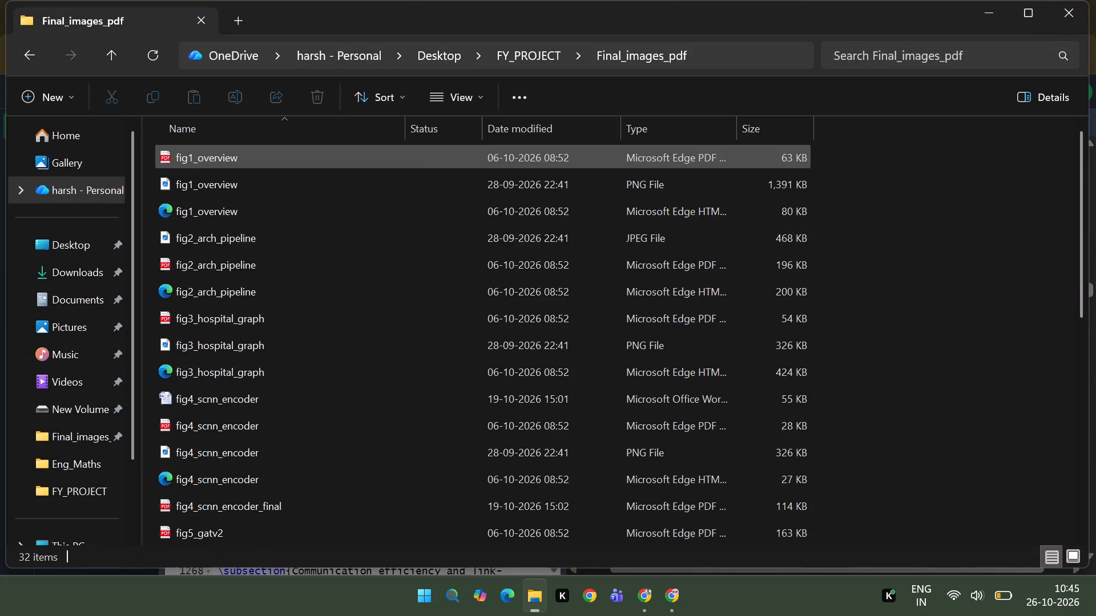
click(37, 56)
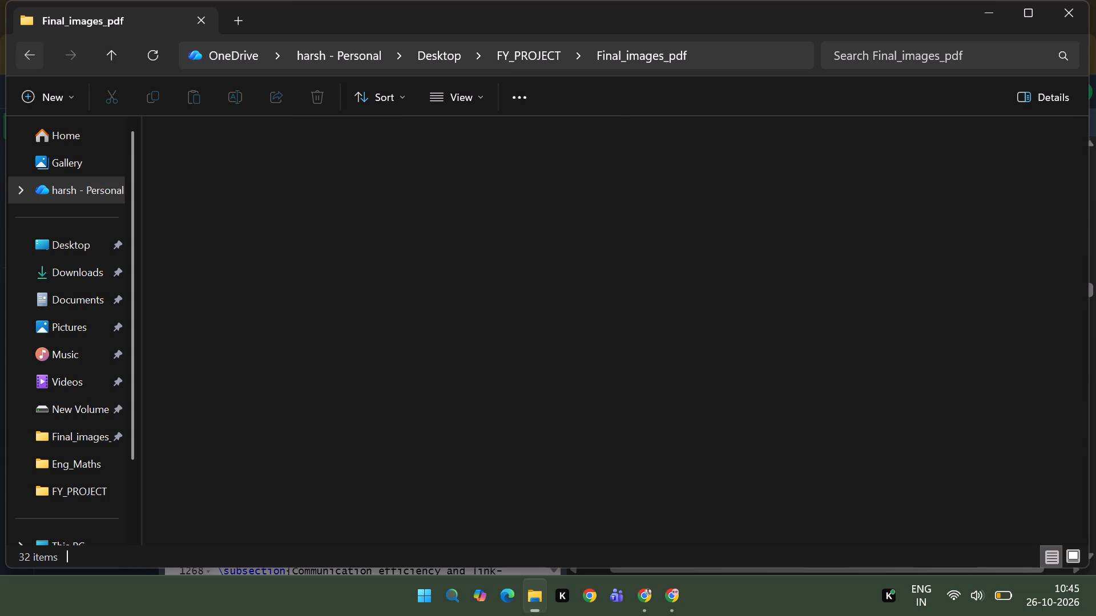
click(682, 615)
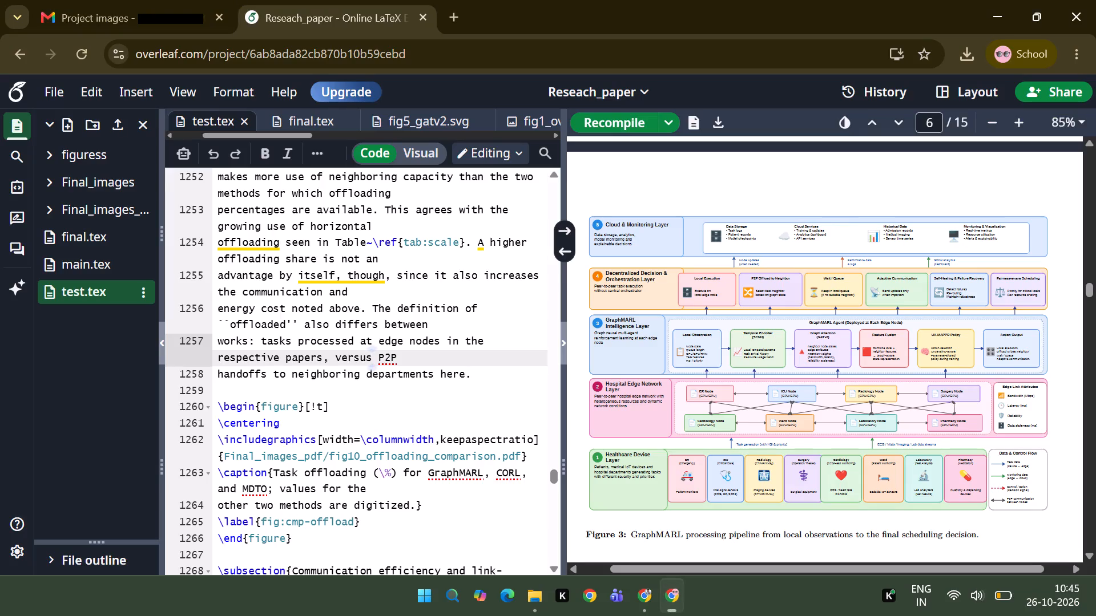
click(79, 179)
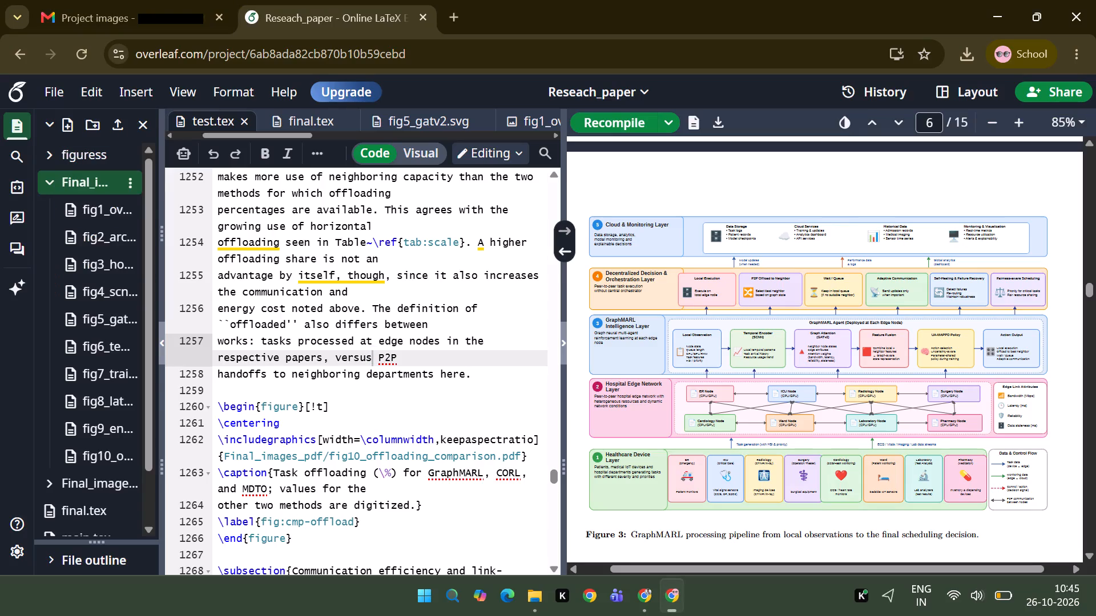
click(72, 180)
click(72, 201)
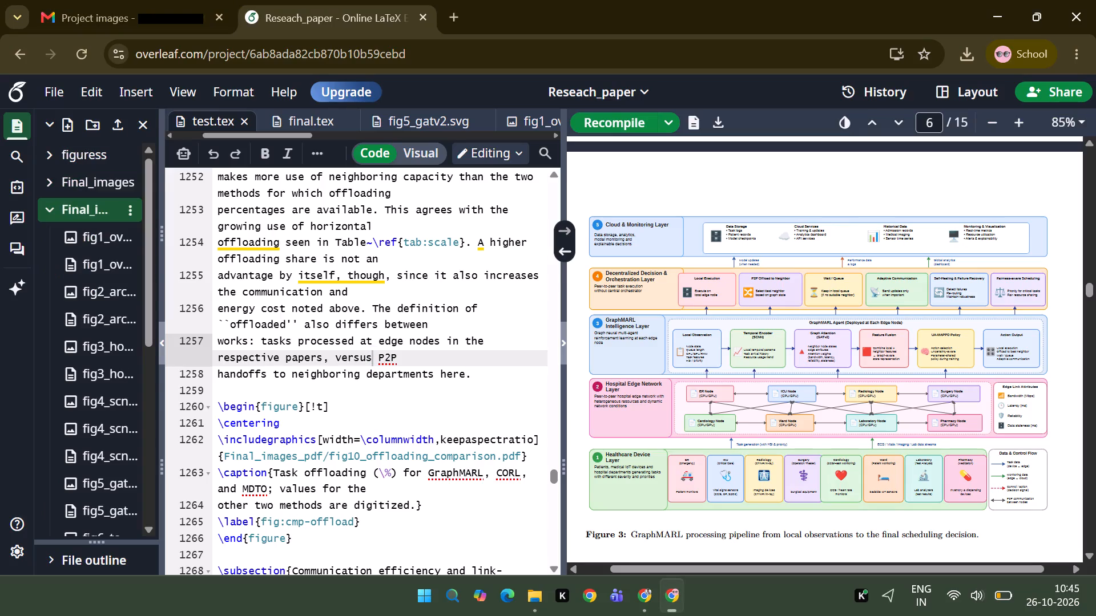
Examine the compiled paper between pages 3 and 9 in Overleaf, finishing with an enlarged view of Figure 4's SCNN encoder on page 6.
scroll(726, 338, up, 5)
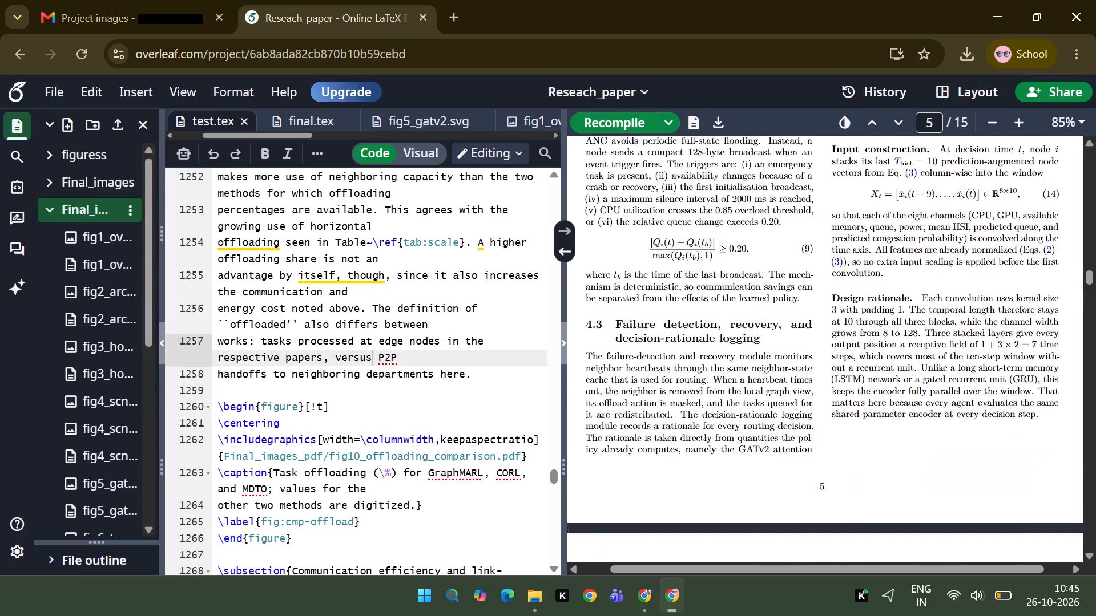
scroll(726, 338, up, 3)
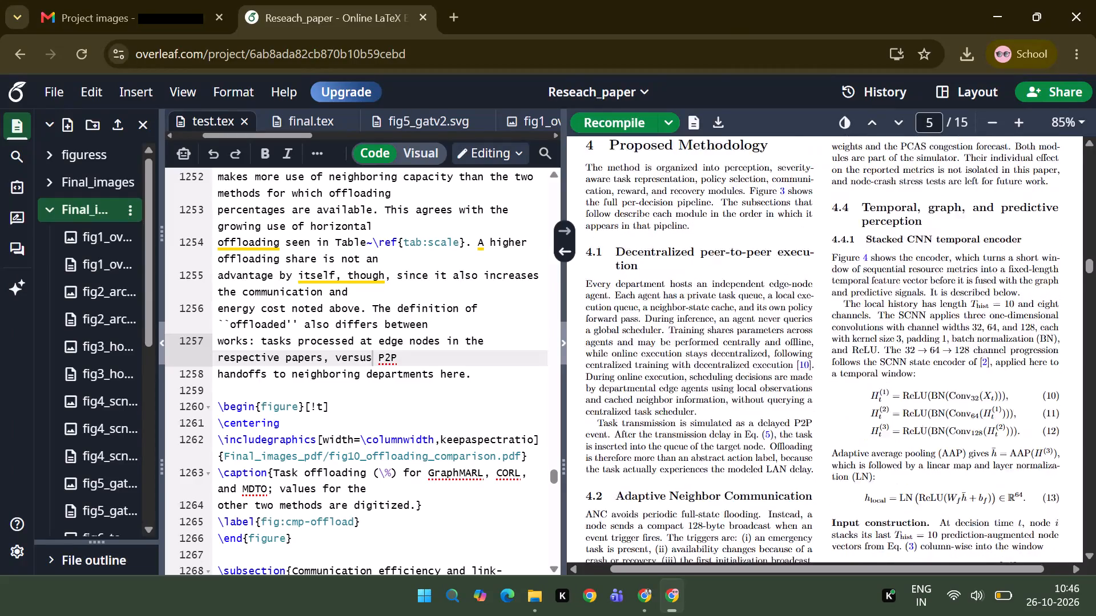
scroll(726, 338, up, 10)
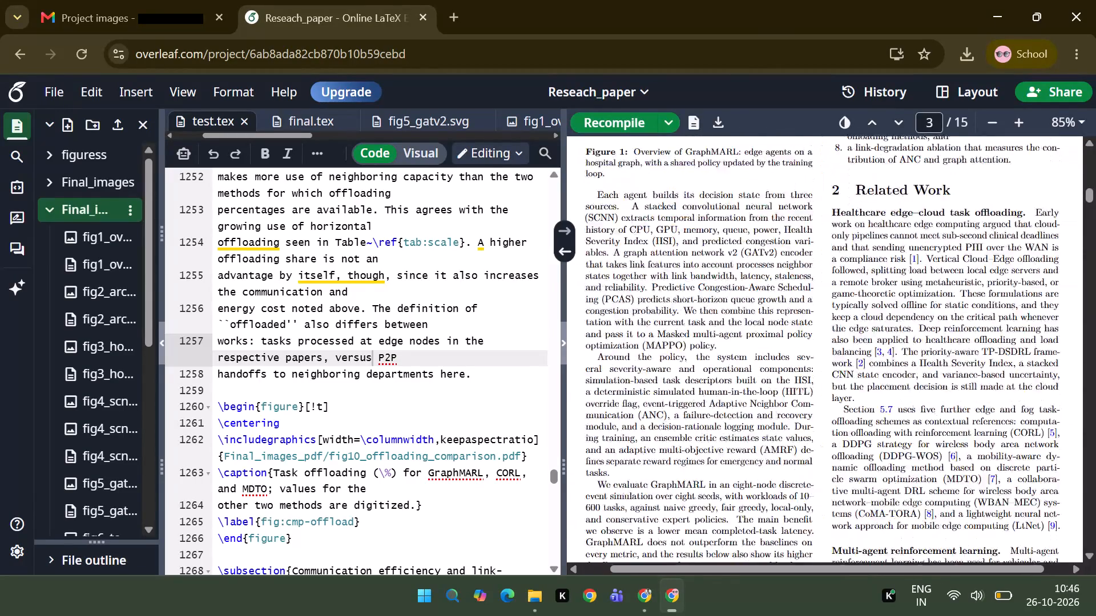
scroll(726, 338, down, 7)
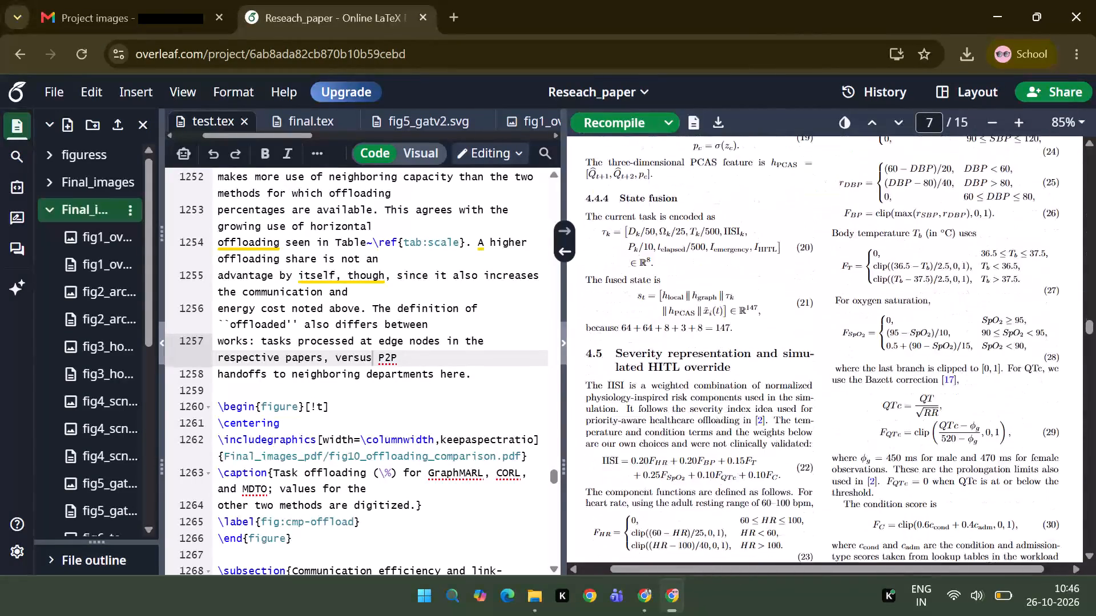
scroll(726, 338, down, 4)
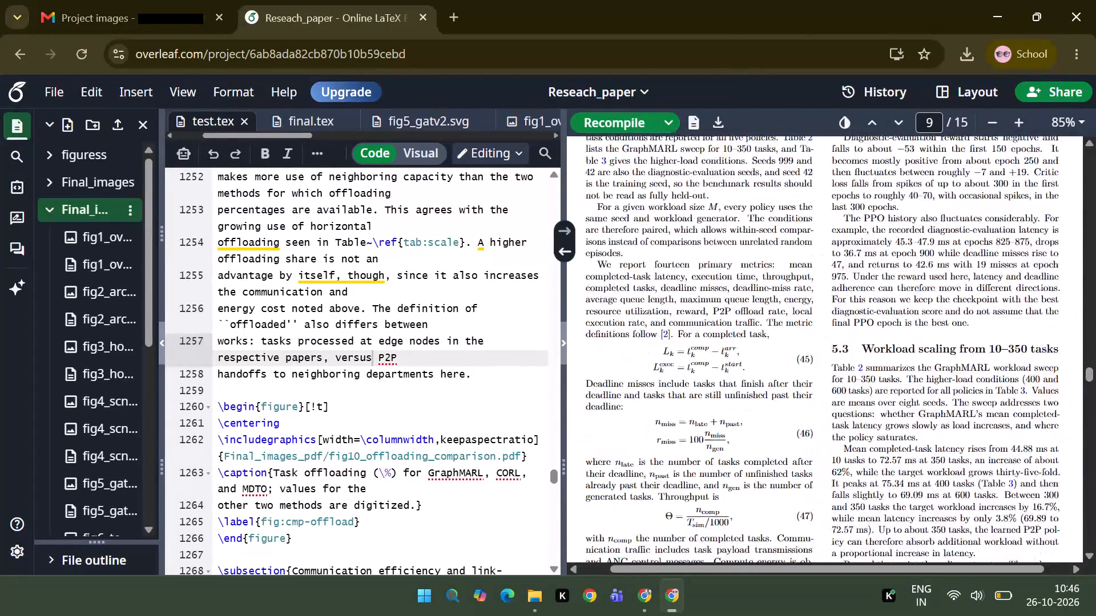
scroll(726, 338, up, 5)
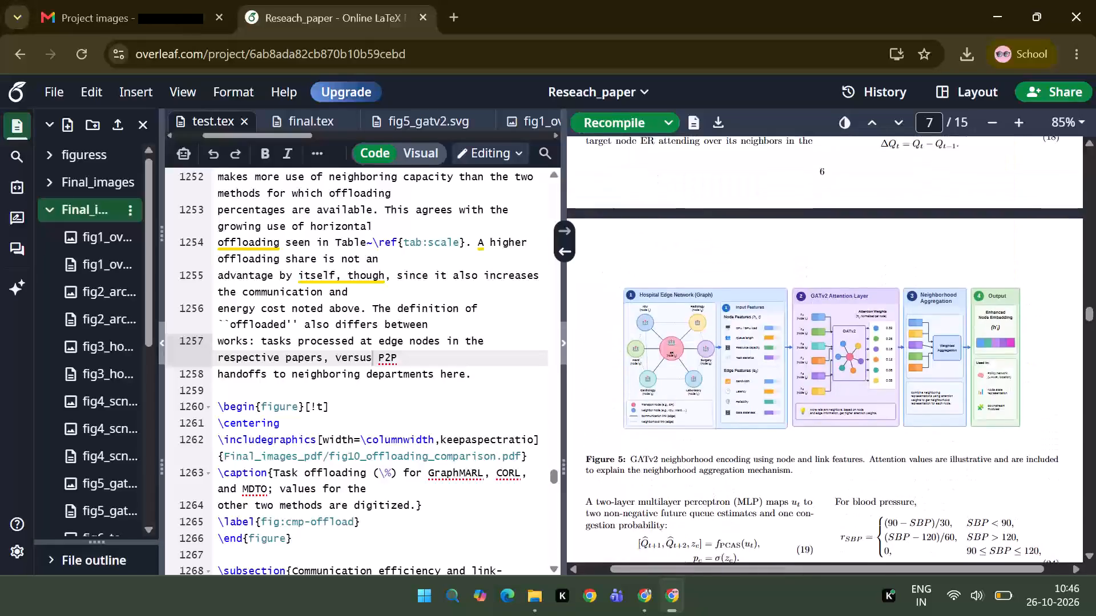
scroll(726, 338, up, 3)
scroll(726, 338, right, 1)
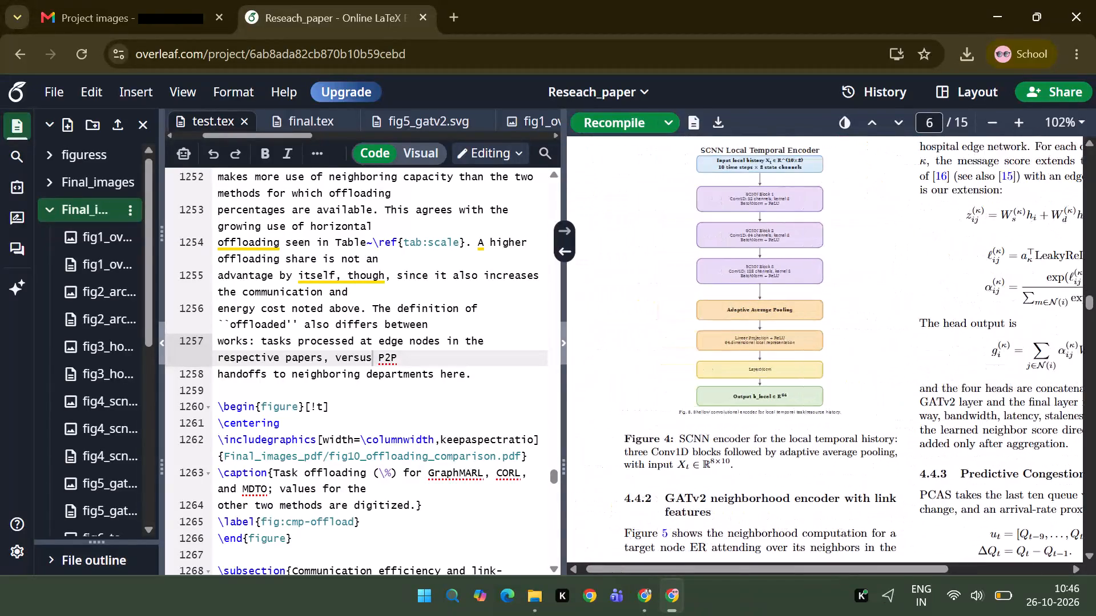
scroll(726, 338, right, 1)
scroll(726, 338, up, 3)
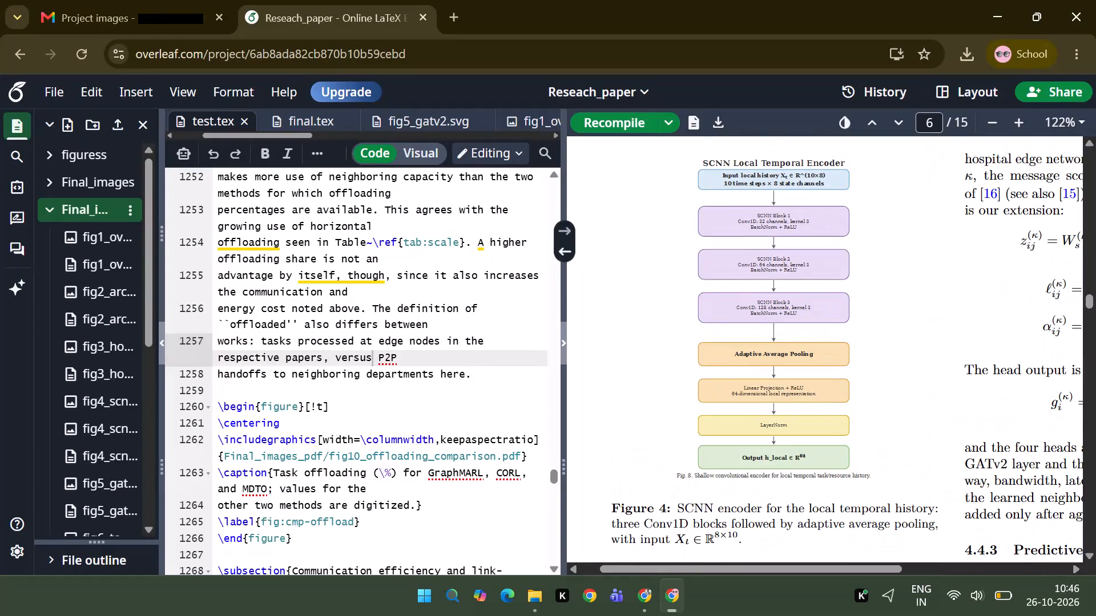
Collapse the project's Final_images_pdf folder, inspect the enlarged Figure 4 and check the contents of the figuress folder.
click(47, 210)
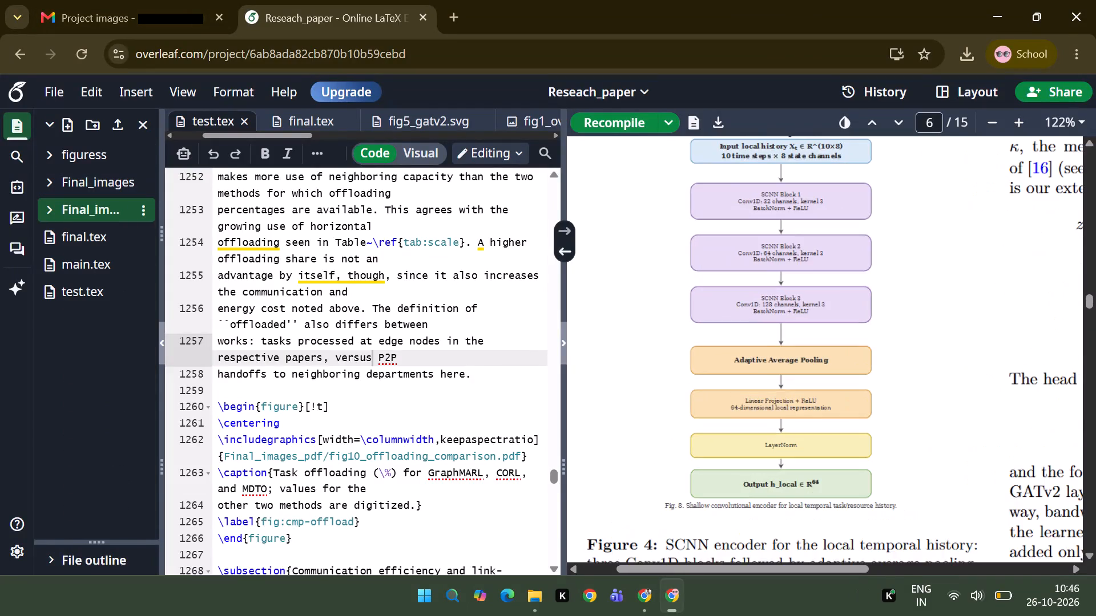
scroll(736, 325, up, 1)
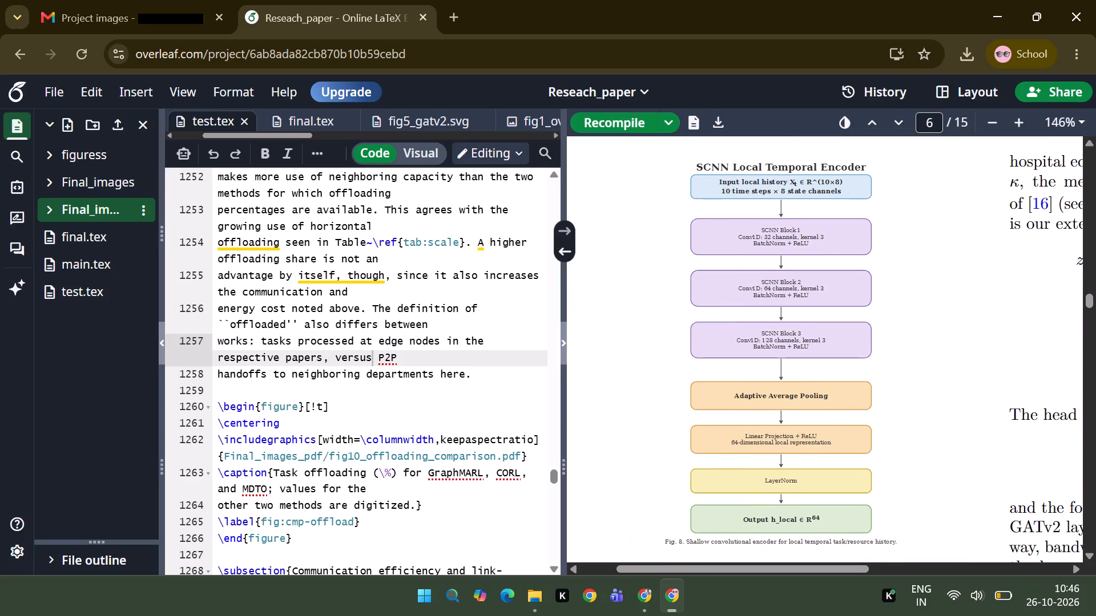
click(74, 154)
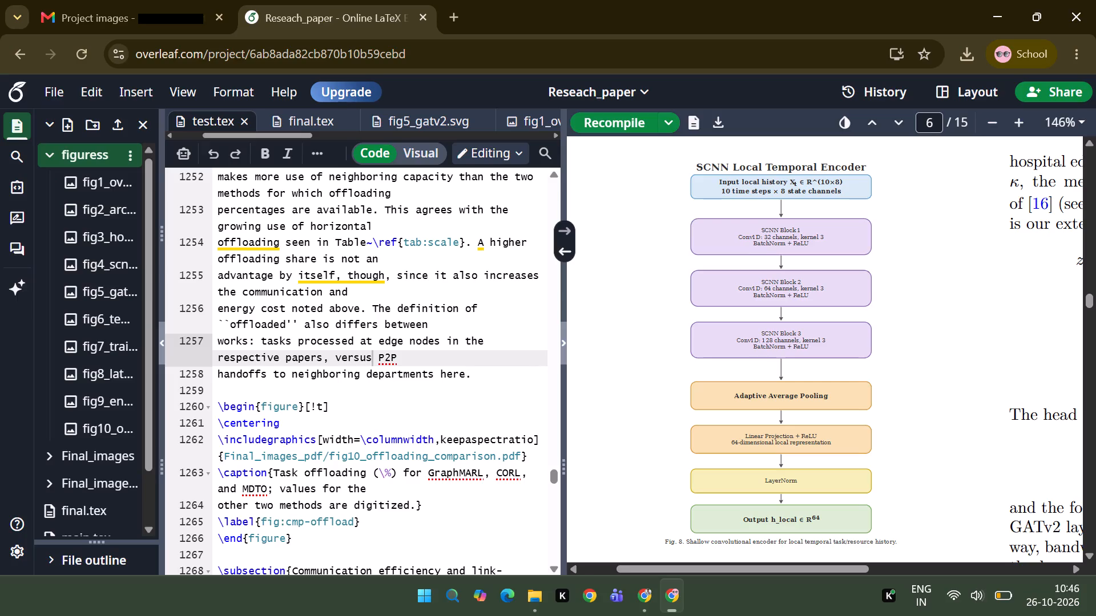
click(82, 157)
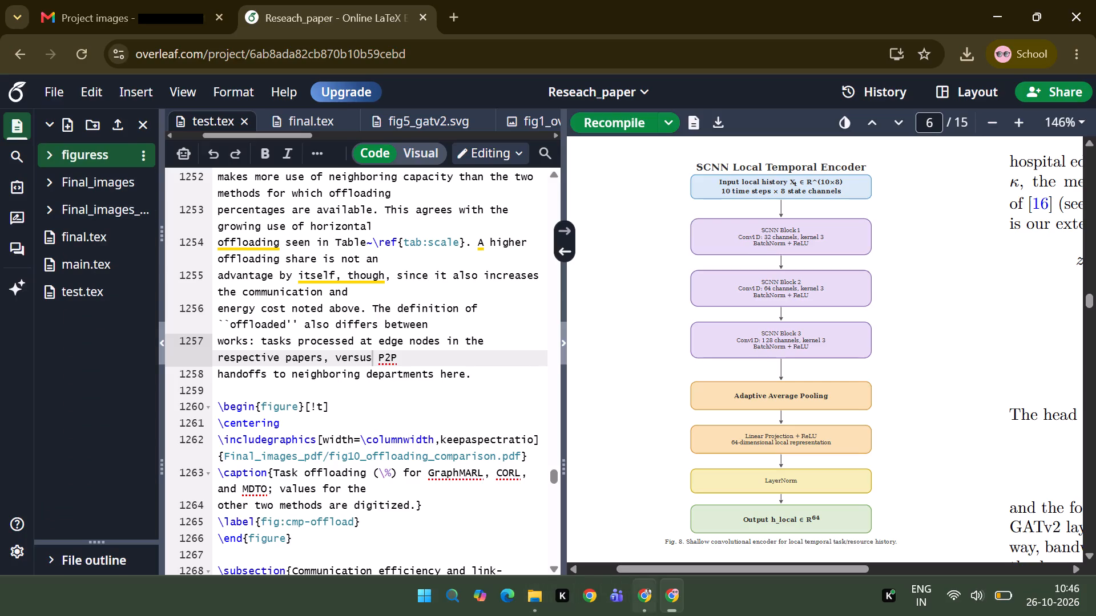
Open Reseach_paper_final from the Desktop folder and examine the enlarged SCNN local temporal encoder figure on page 6.
click(544, 584)
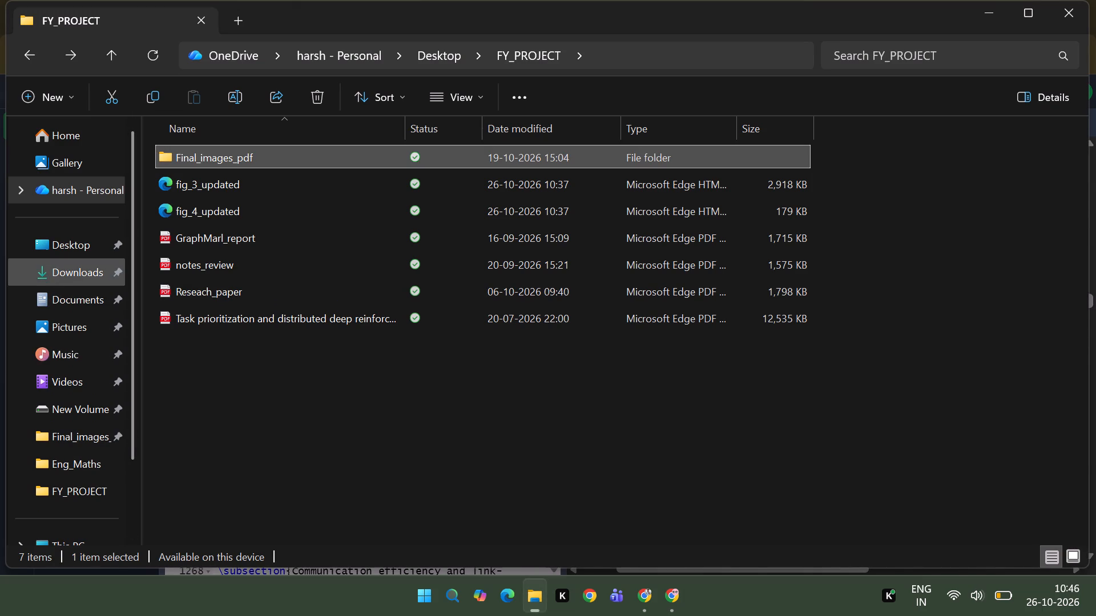
click(70, 238)
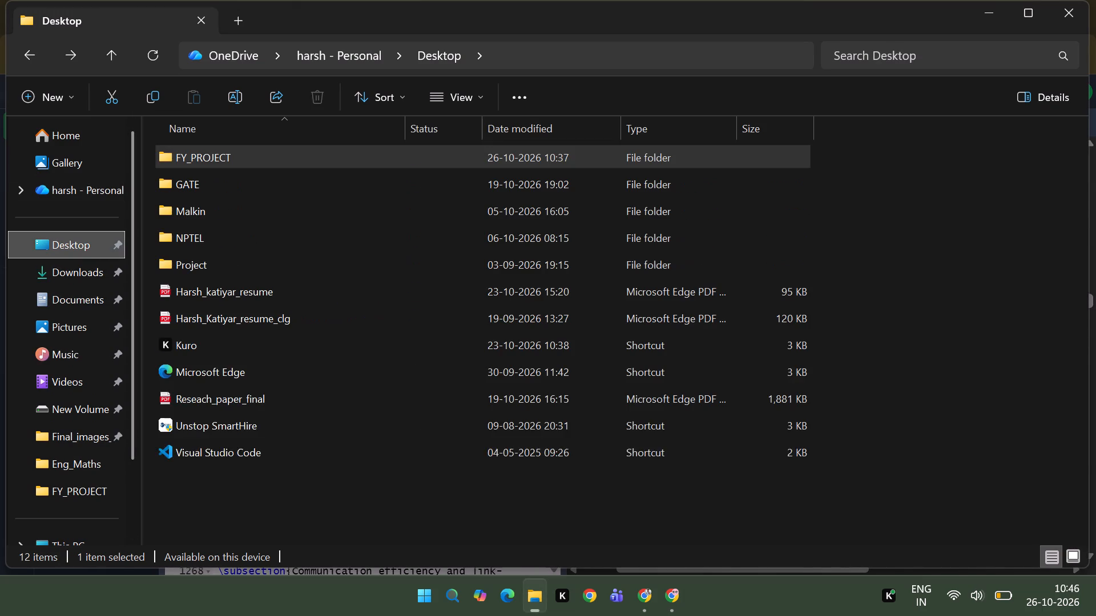
double_click(223, 403)
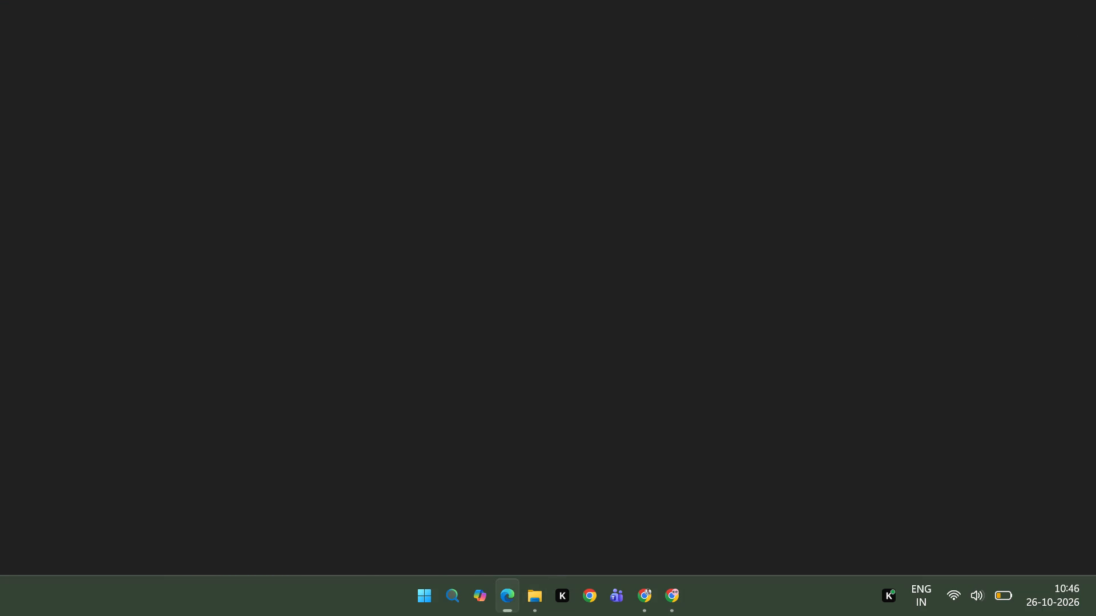
scroll(592, 404, down, 13)
scroll(592, 404, up, 13)
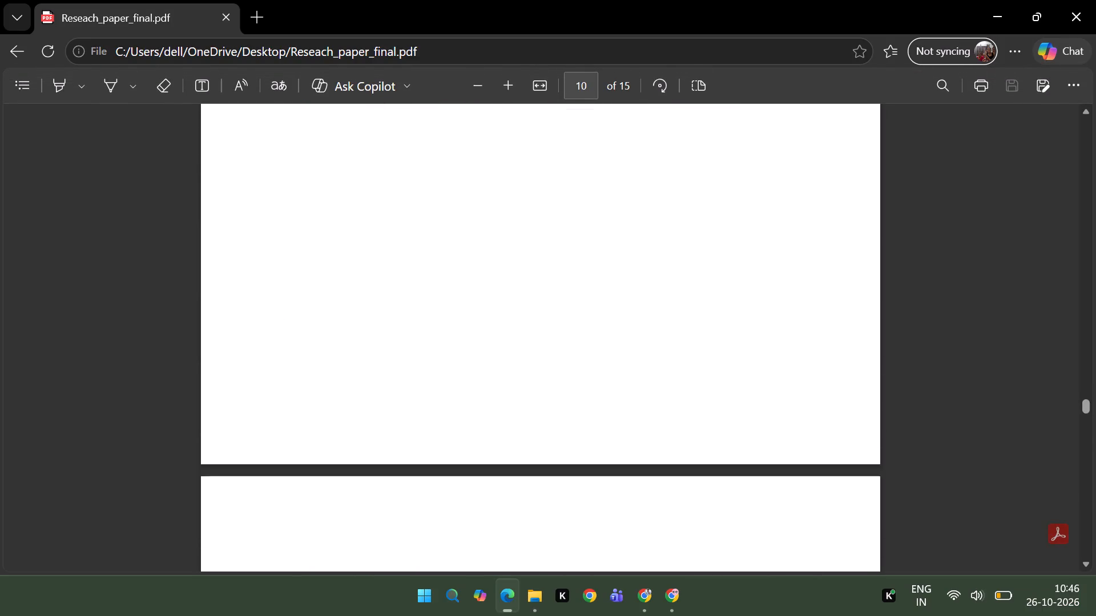
scroll(592, 404, up, 2)
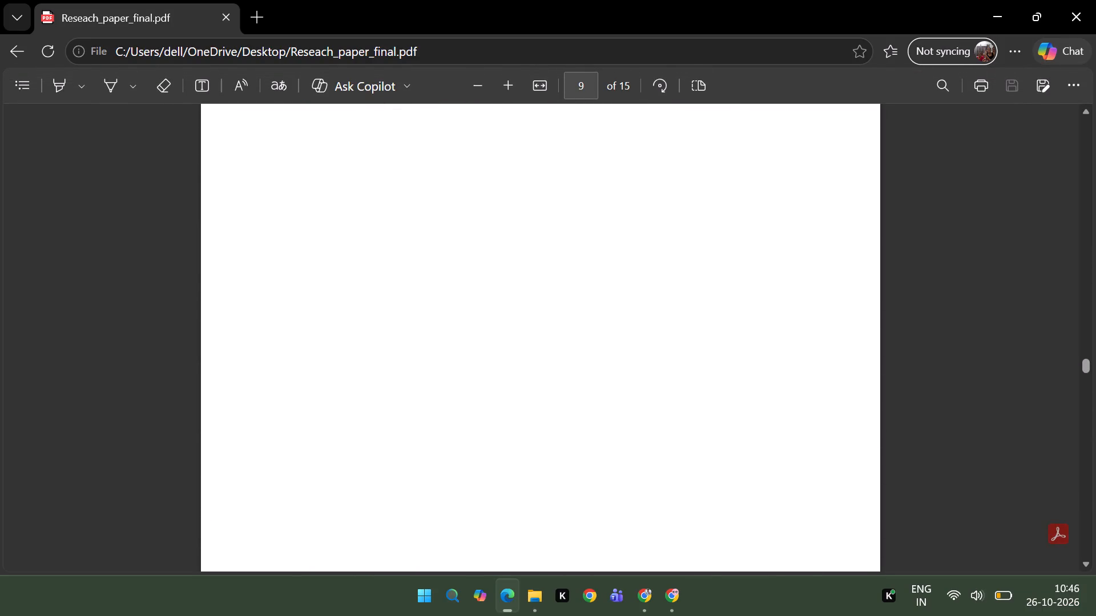
scroll(592, 404, up, 2)
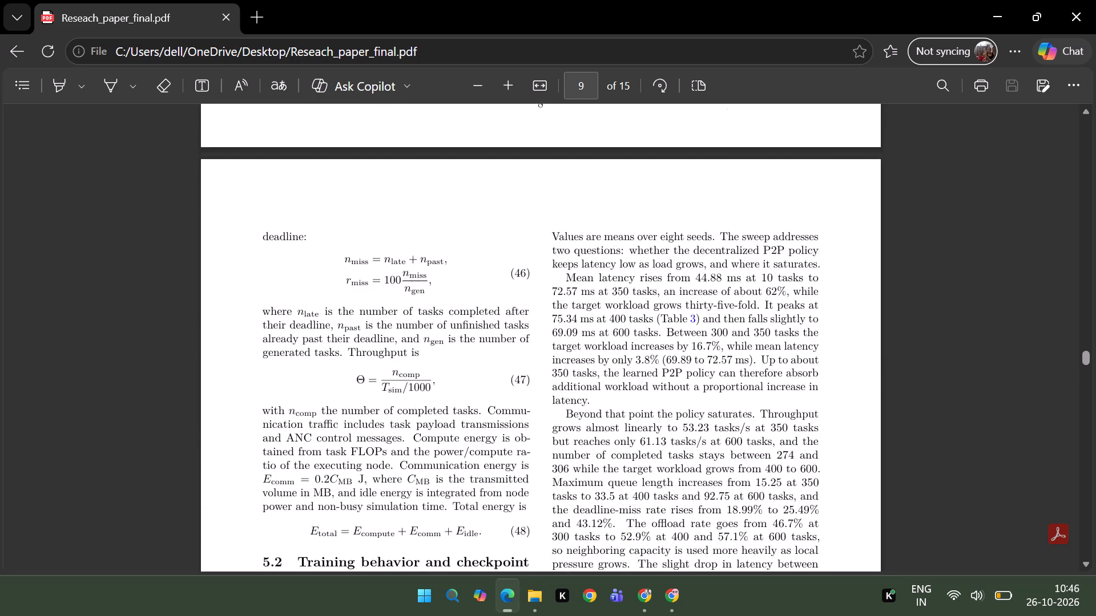
scroll(592, 404, up, 9)
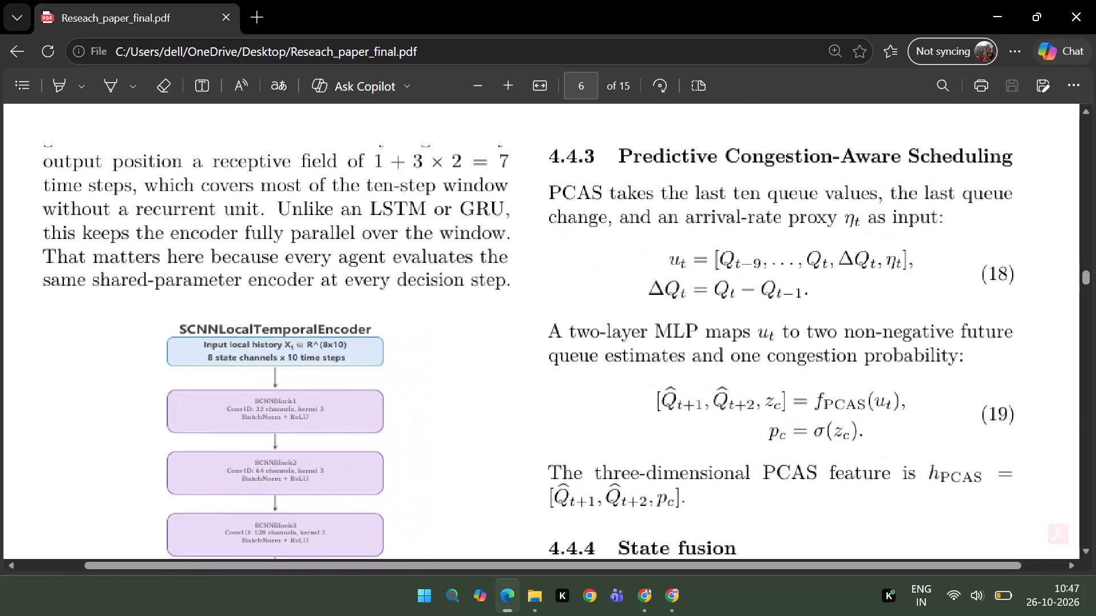
scroll(592, 404, right, 2)
scroll(592, 404, down, 2)
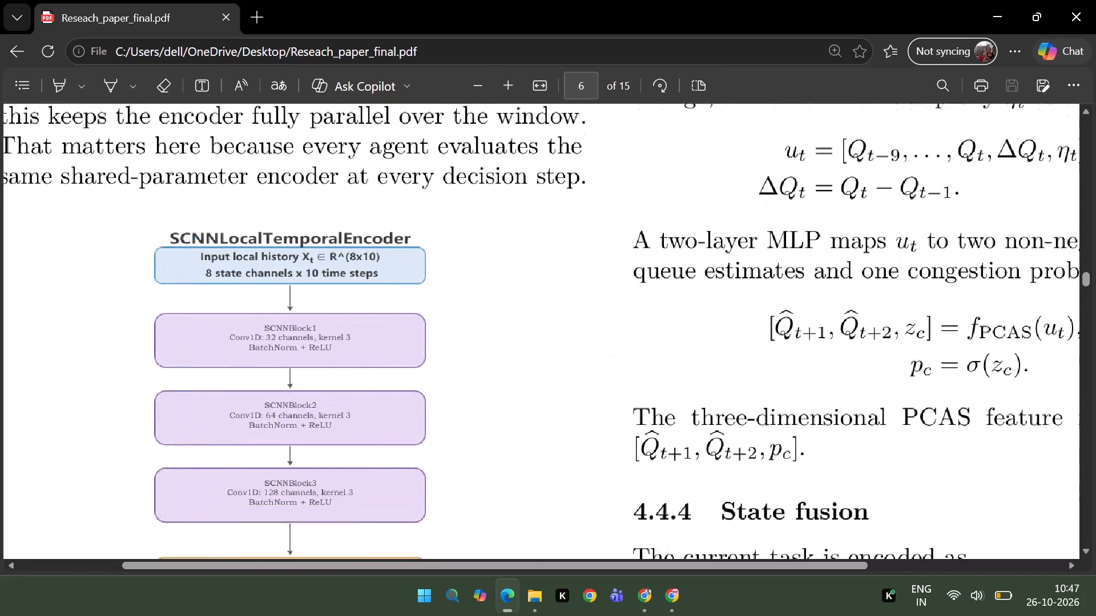
scroll(592, 404, right, 1)
scroll(583, 364, down, 2)
scroll(583, 364, up, 1)
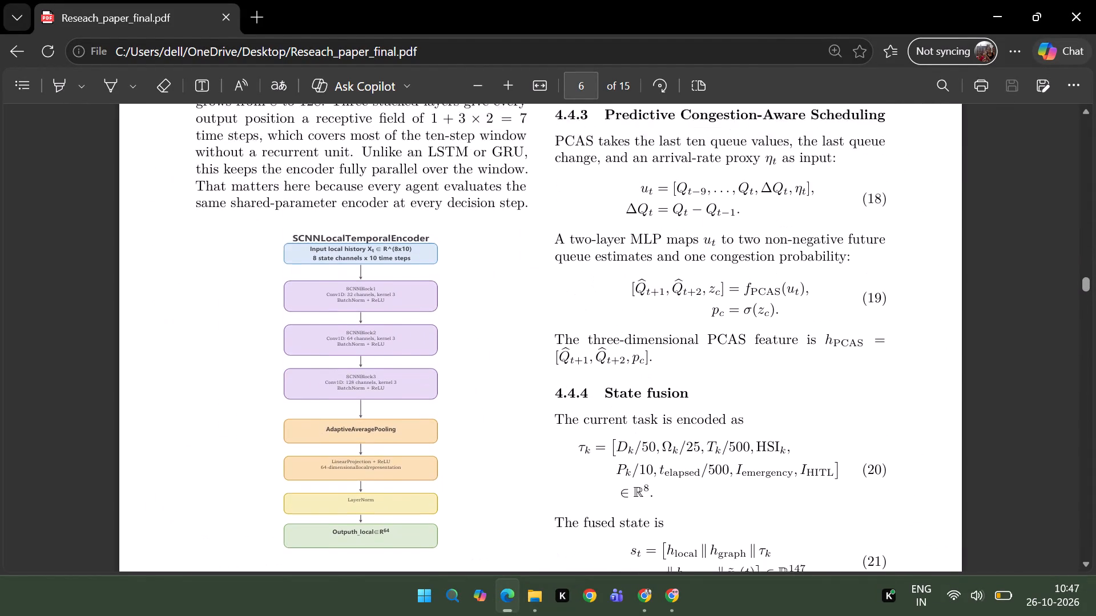
scroll(583, 364, up, 2)
scroll(583, 364, down, 1)
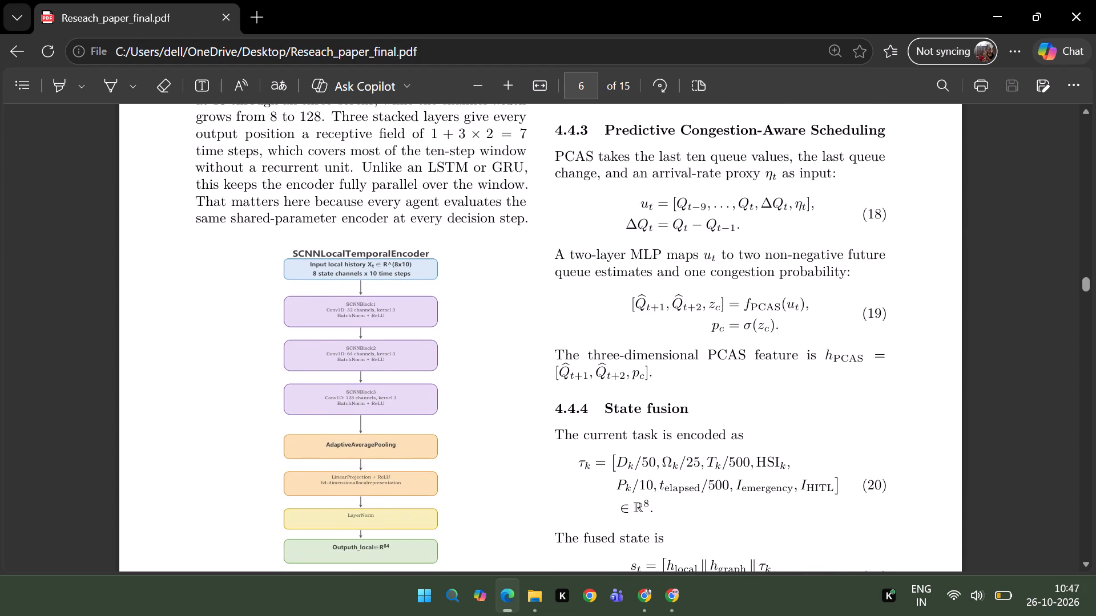
click(678, 593)
Create a new folder named Pr_IMAGES in the Desktop folder.
click(531, 587)
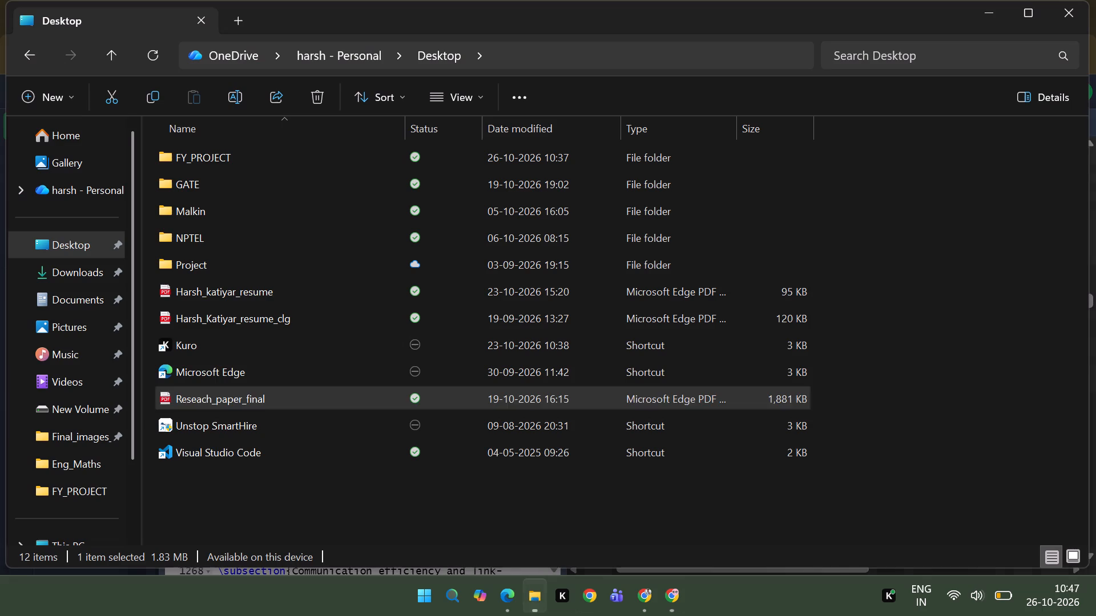
click(297, 501)
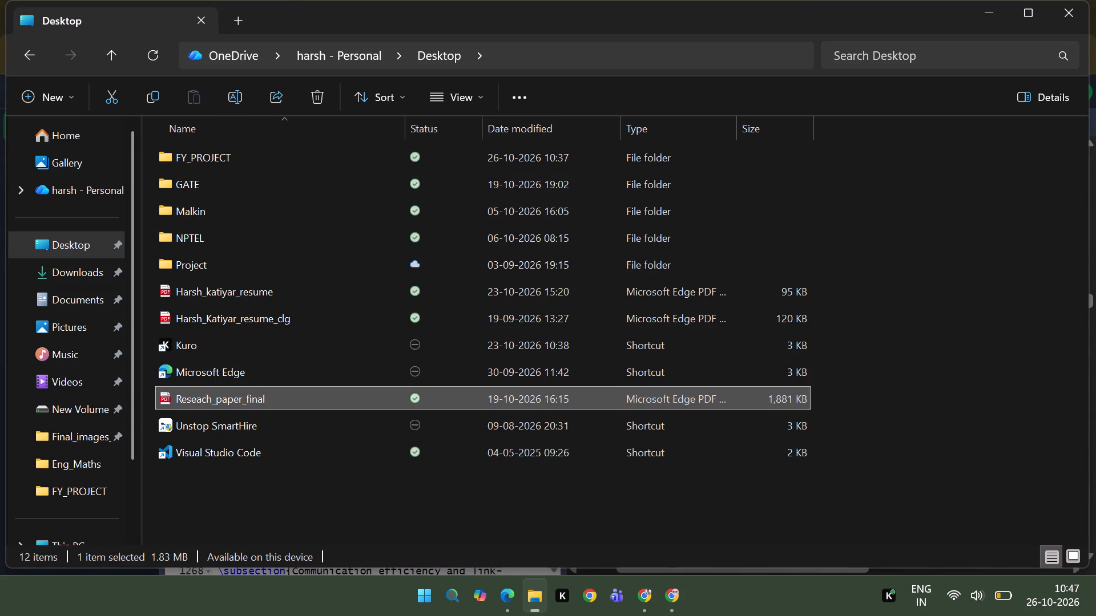
click(31, 96)
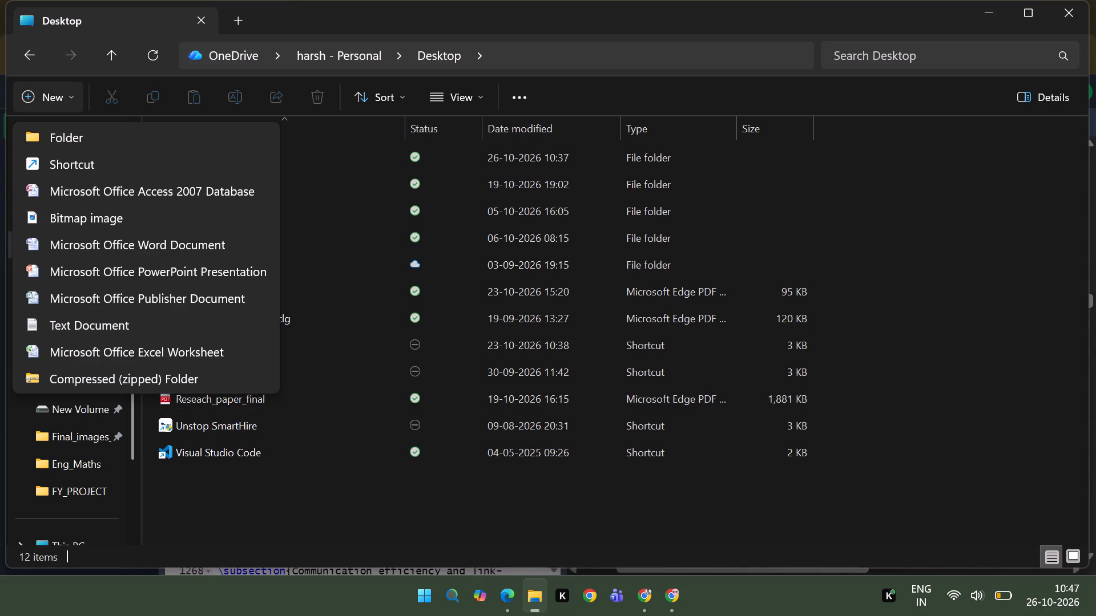
click(88, 136)
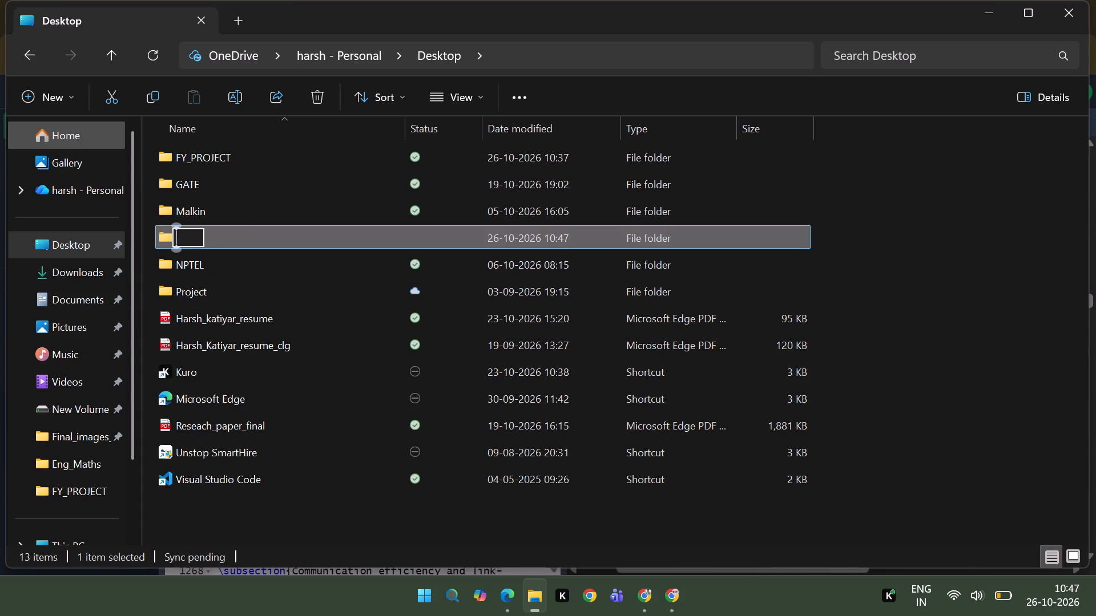
key(r)
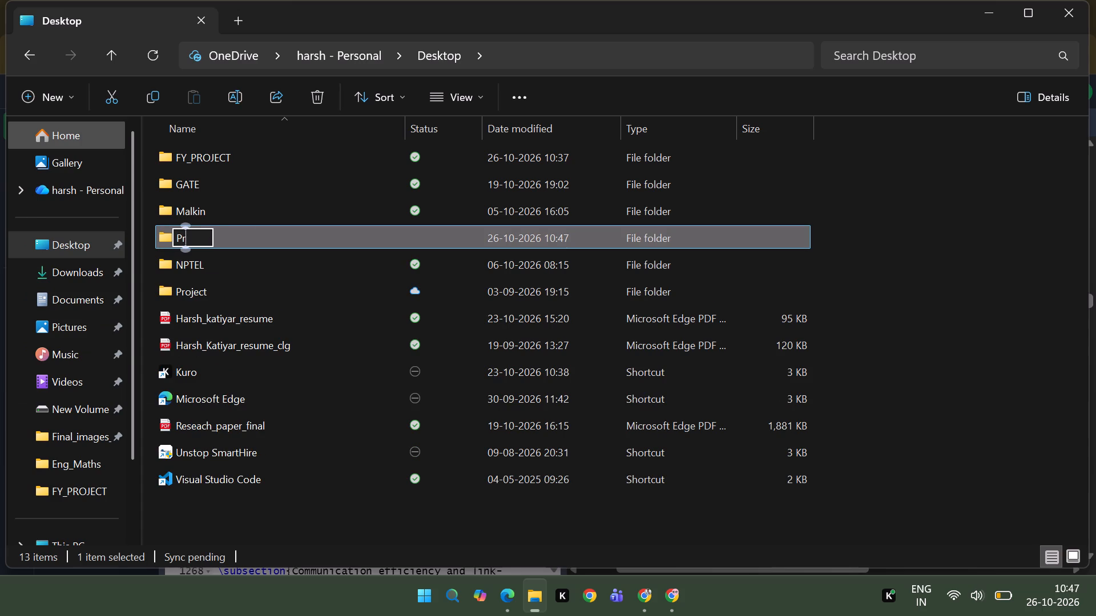
text(_IMAGE)
key(s)
key(Return)
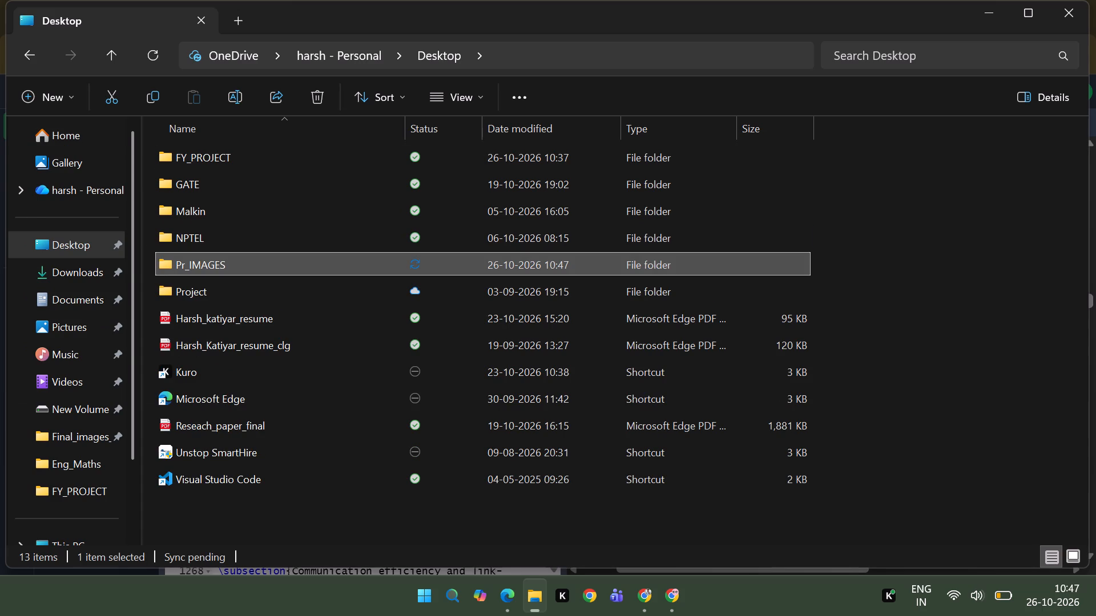
Rename the new Pr_IMAGES folder as Pr_images.
click(224, 266)
click(224, 266)
key(BackSpace)
key(BackSpace)
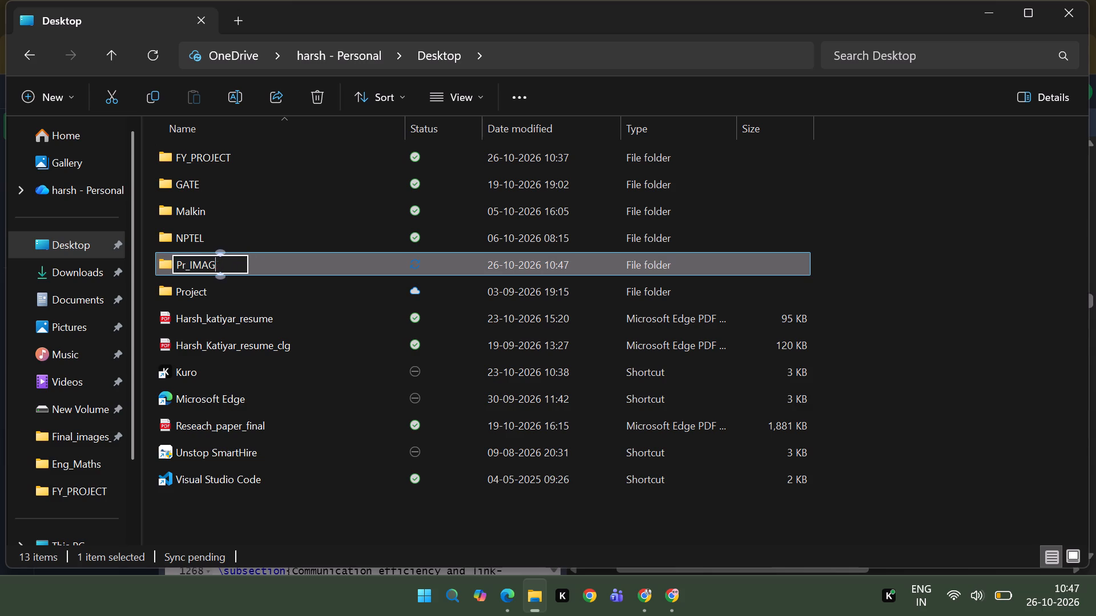
key(BackSpace)
key(BackSpace)
key(BackSpace)
key(BackSpace)
text(imag)
key(e)
key(s)
key(Return)
Open the fig1_overview PDF from FY_PROJECT's Final_images_pdf folder, examine the overview diagram and leave it.
double_click(202, 153)
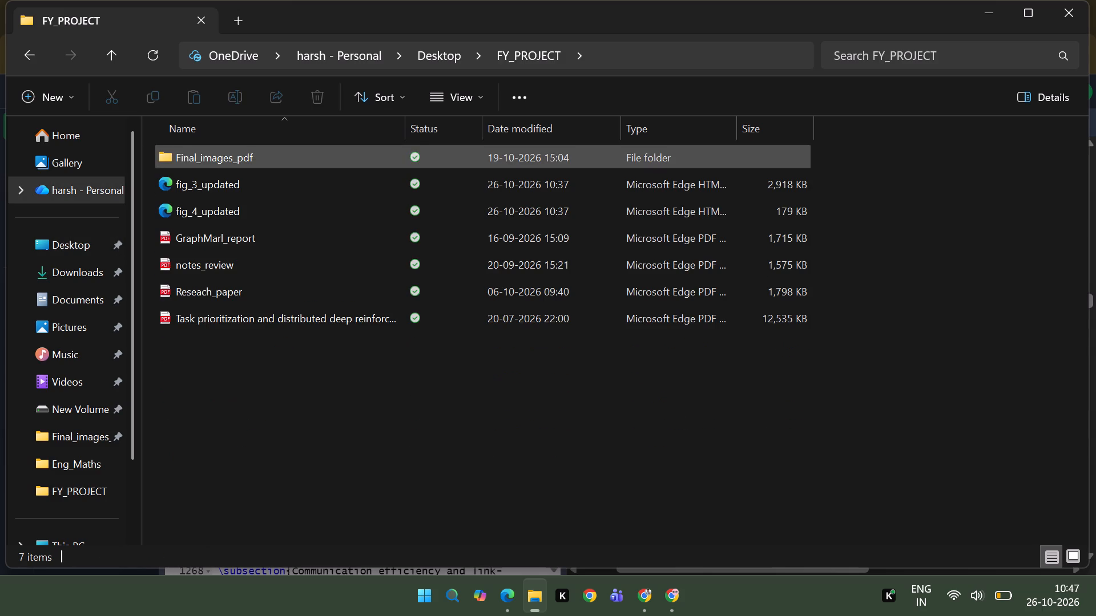
double_click(200, 165)
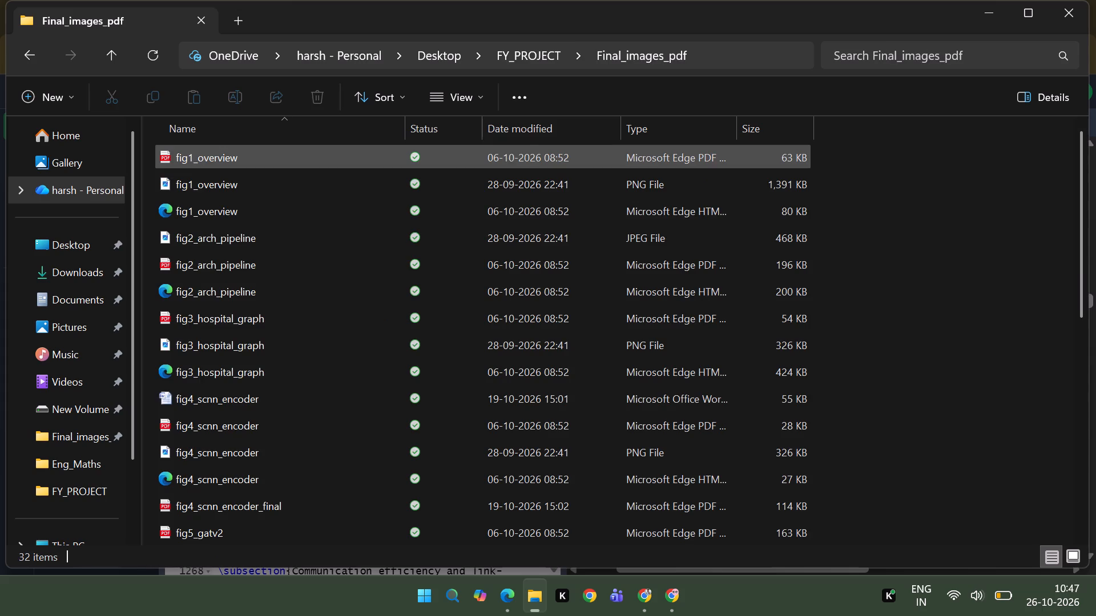
click(17, 59)
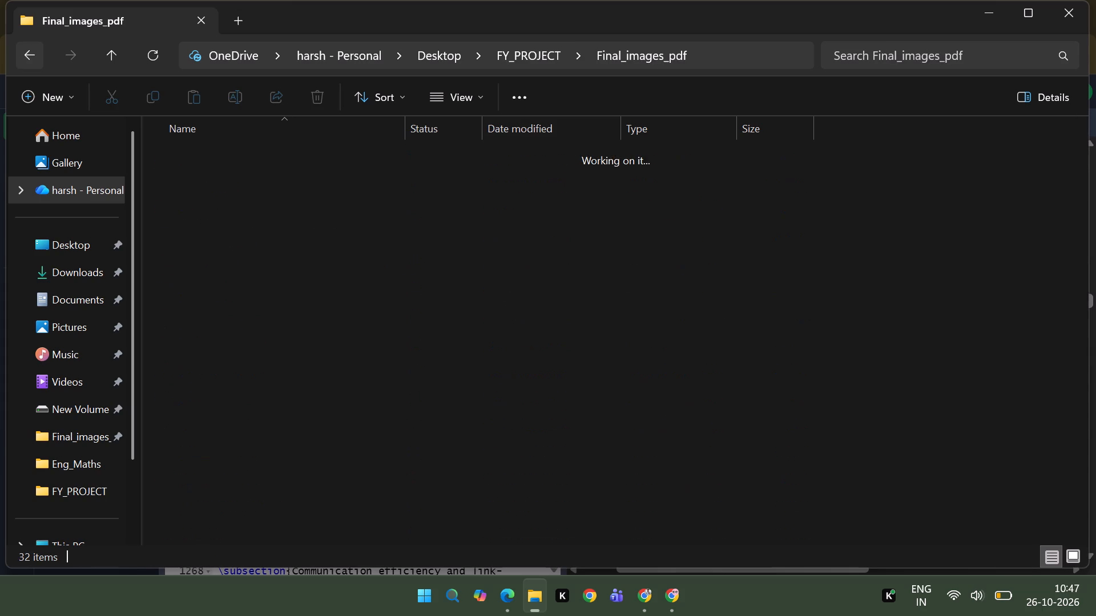
double_click(214, 150)
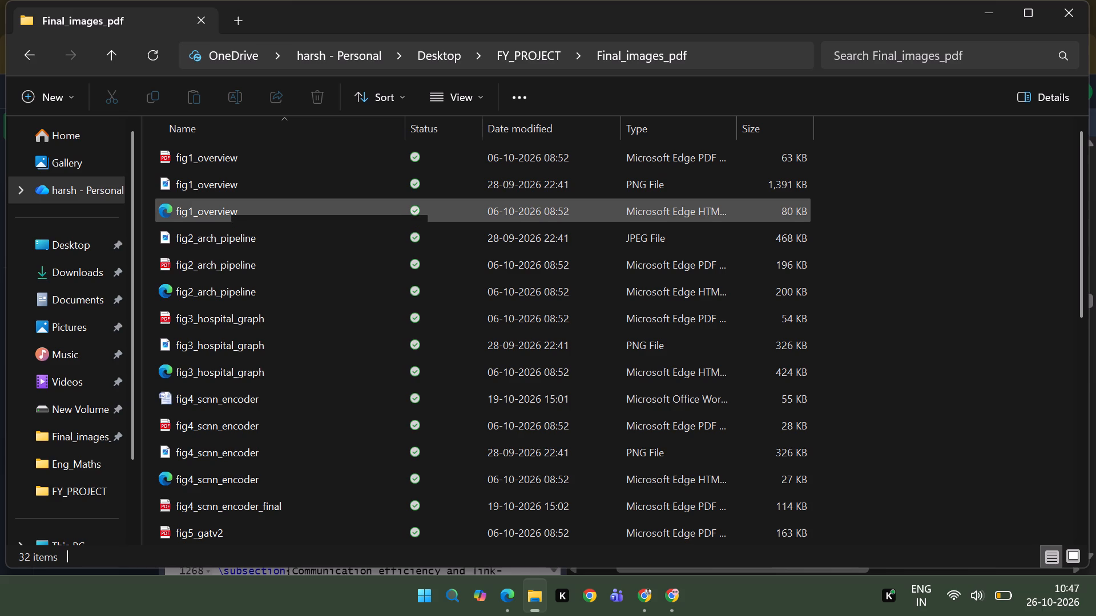
double_click(204, 149)
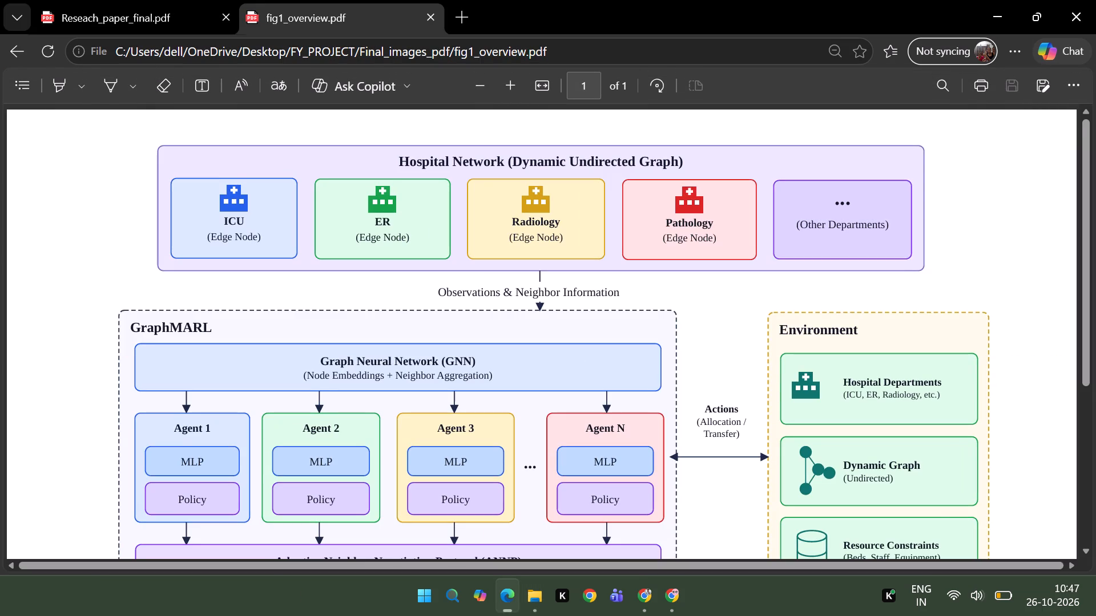
scroll(336, 272, down, 5)
scroll(336, 272, up, 4)
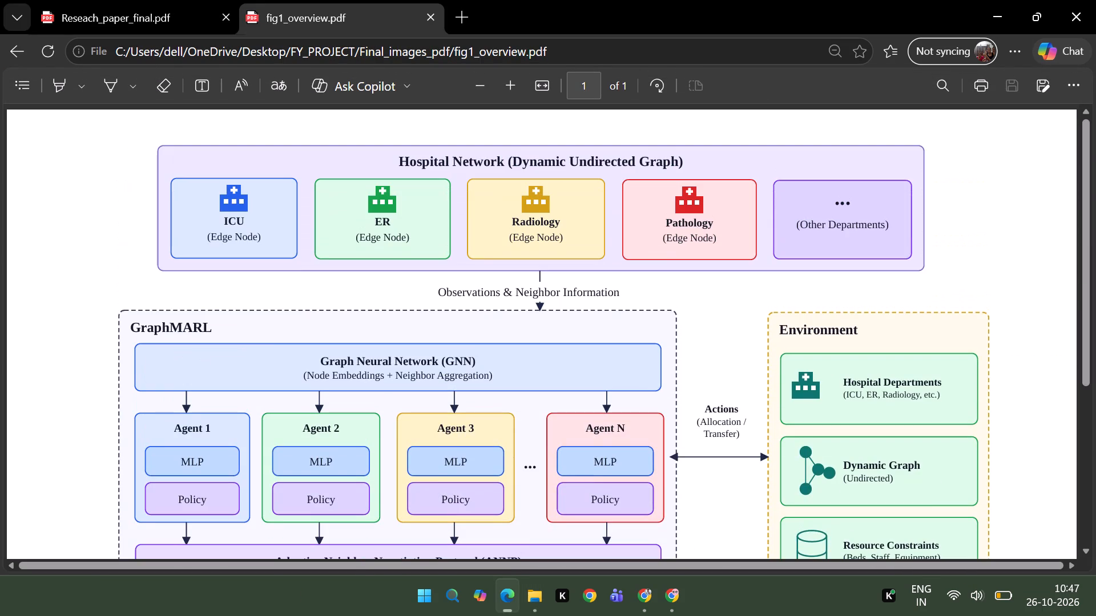
click(15, 53)
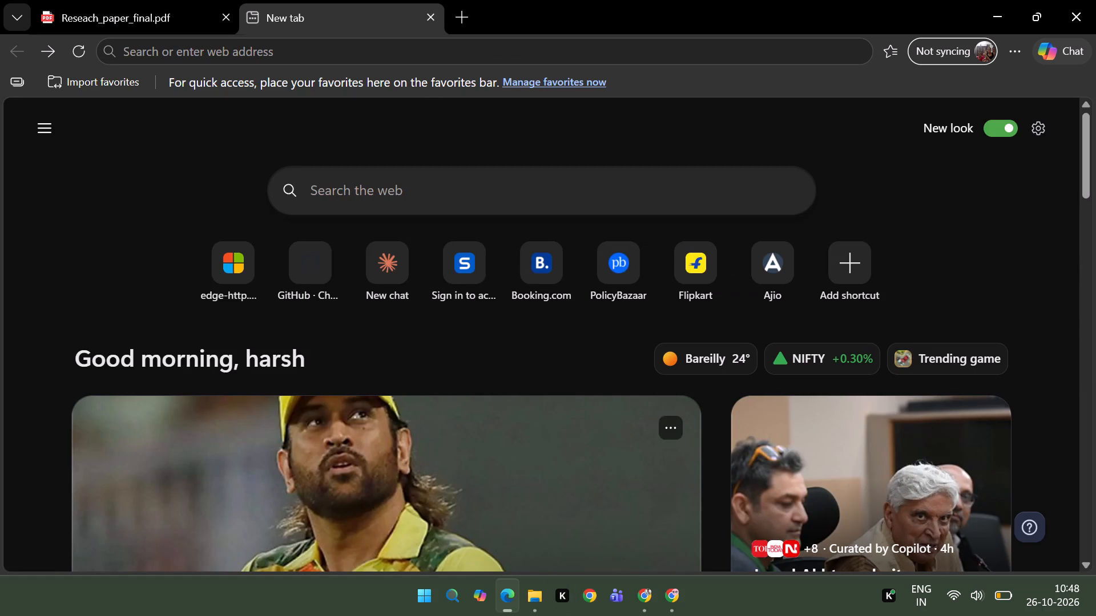
Open the fig2_arch_pipeline JPEG from the Final_images_pdf folder, inspect the layered architecture diagram and close it.
click(531, 588)
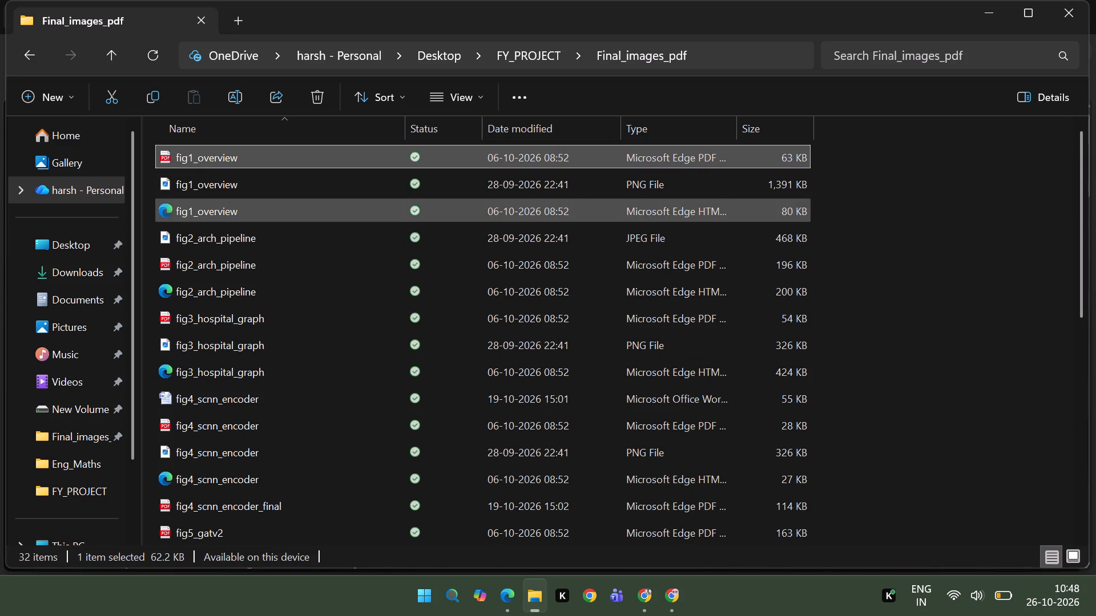
double_click(216, 230)
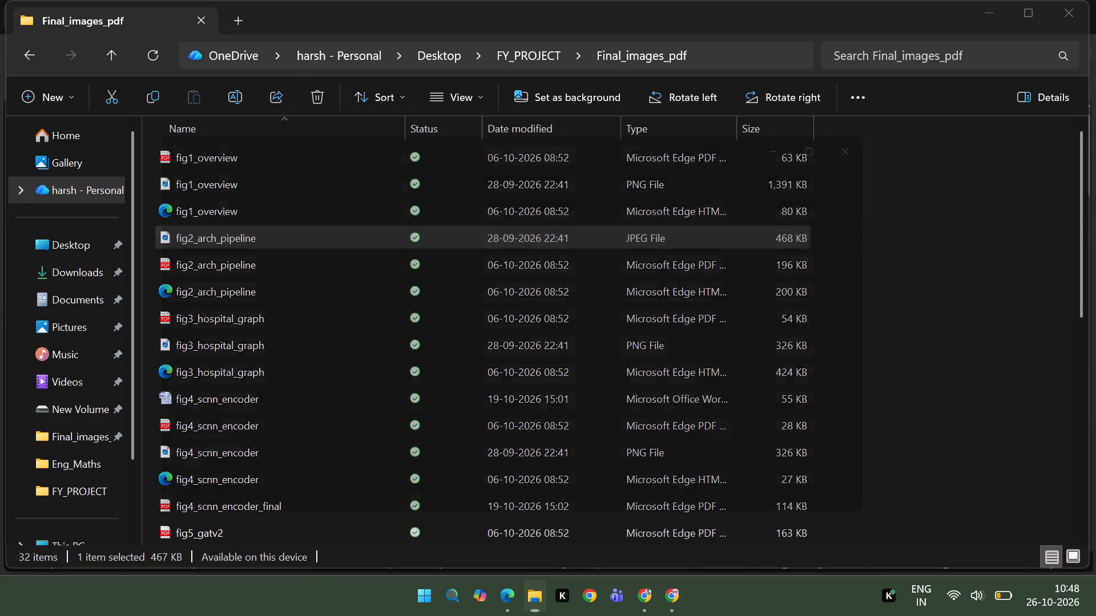
click(892, 127)
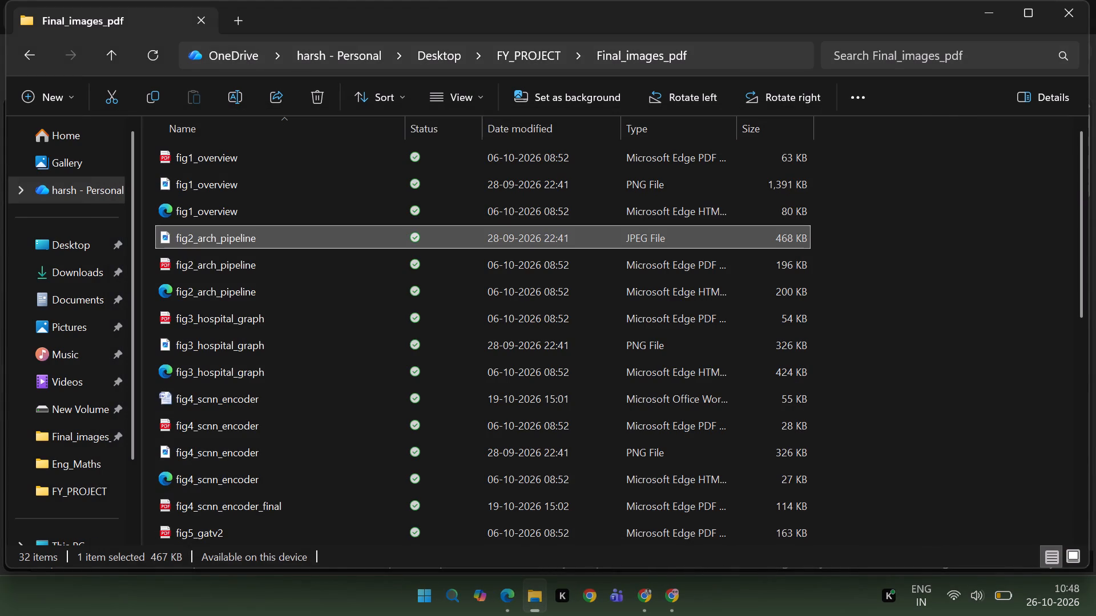
double_click(202, 238)
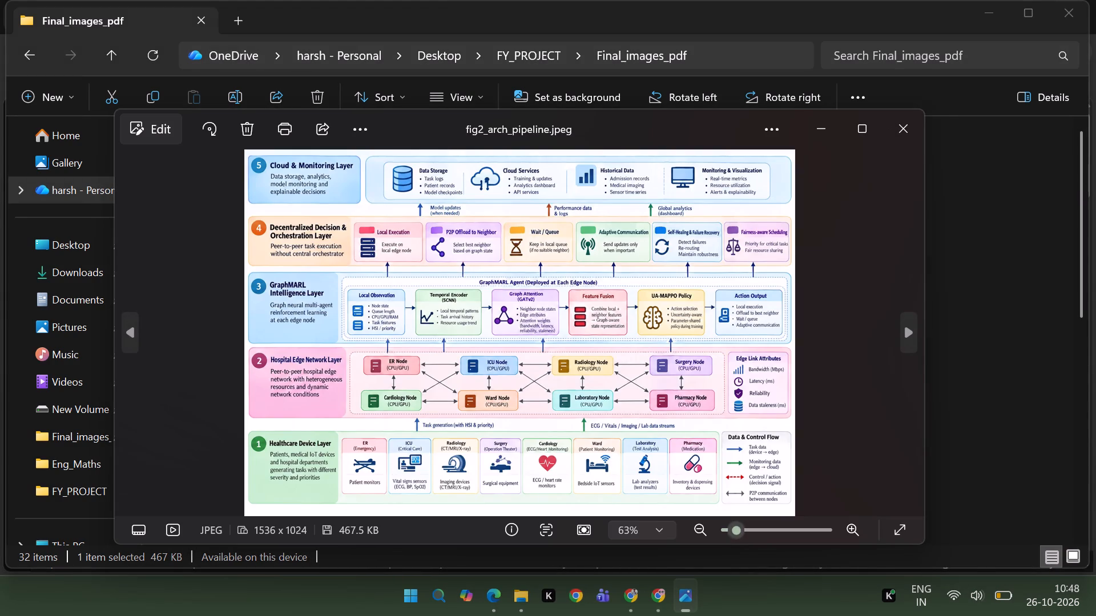
ctrl+scroll(458, 334, up, 8)
ctrl+scroll(458, 334, down, 8)
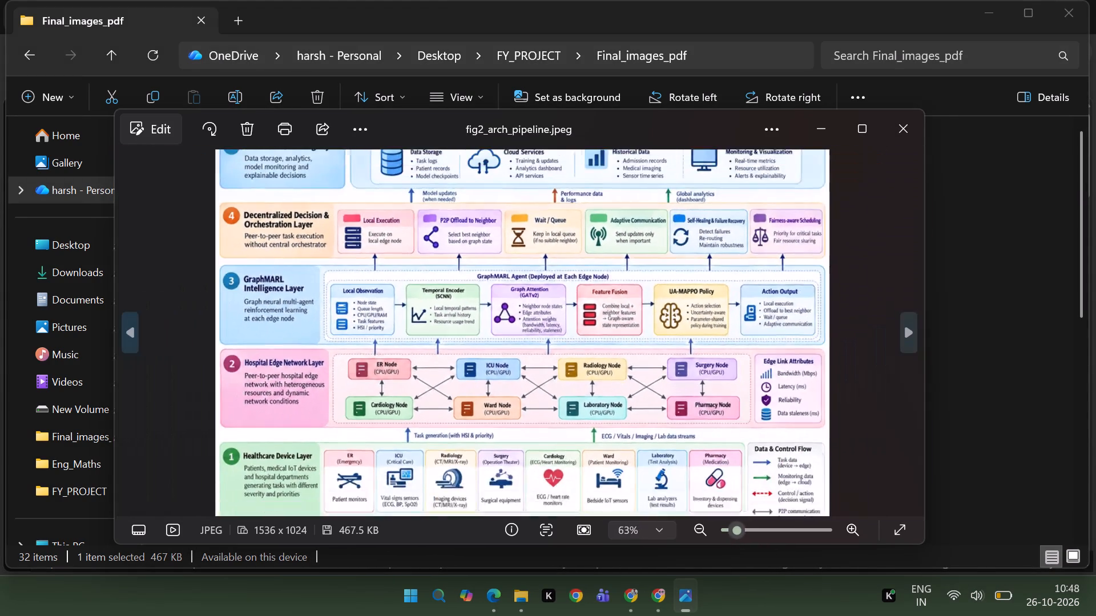
click(897, 137)
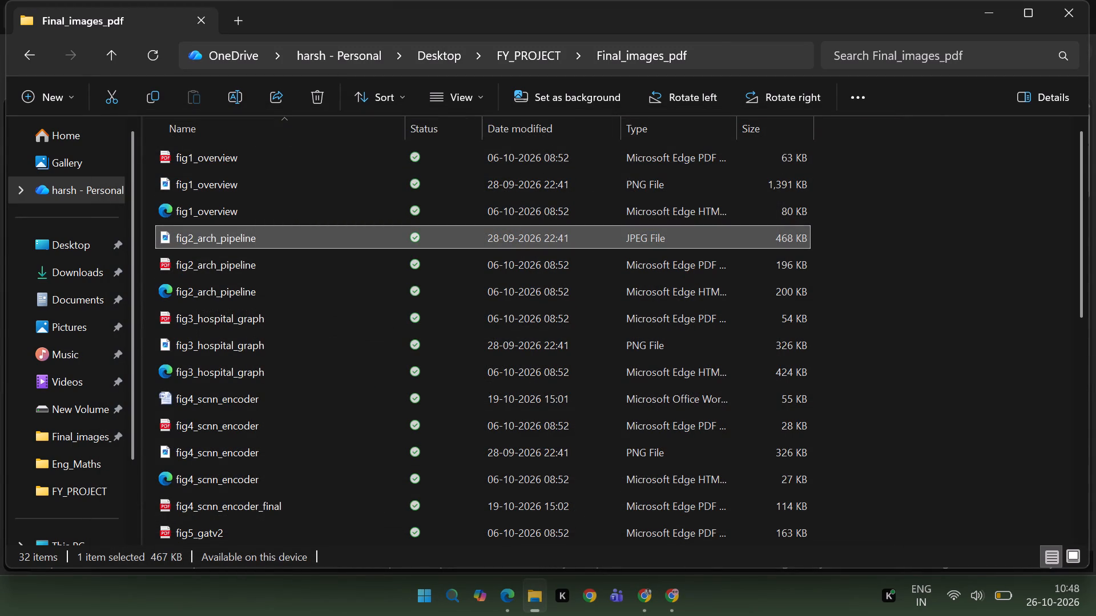
Open the fig3_hospital_graph PDF from the Final_images_pdf folder, inspect the hospital graph and close it.
scroll(335, 364, down, 1)
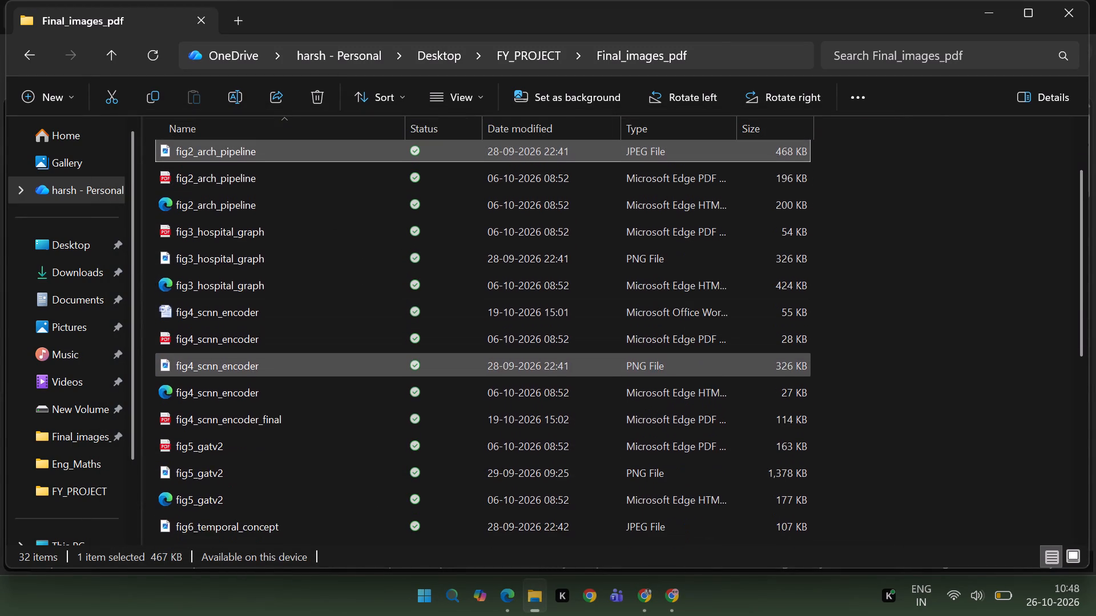
scroll(335, 364, up, 2)
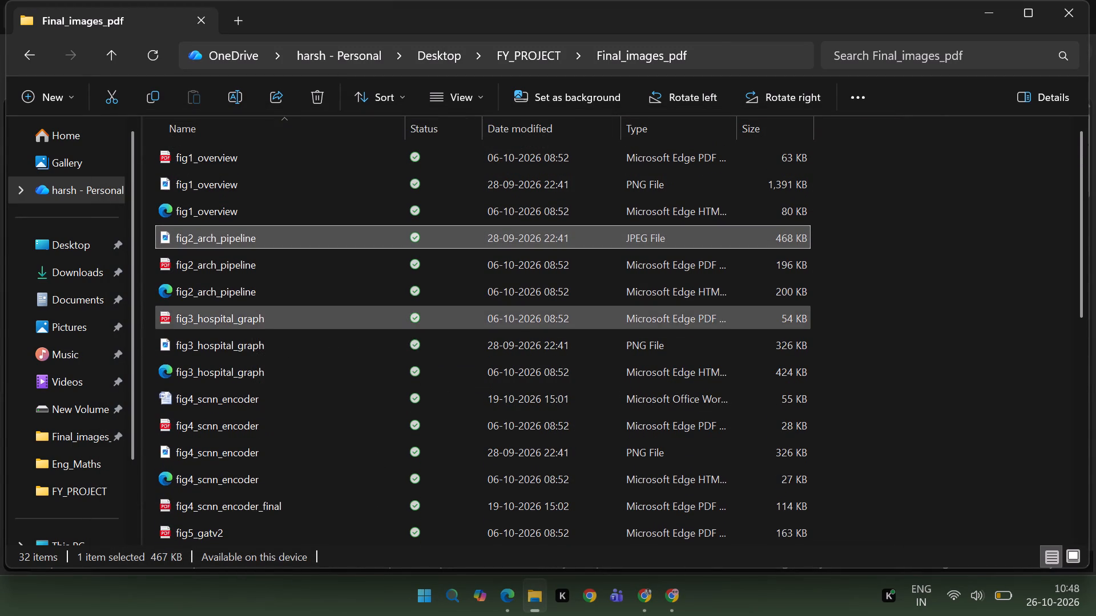
double_click(206, 317)
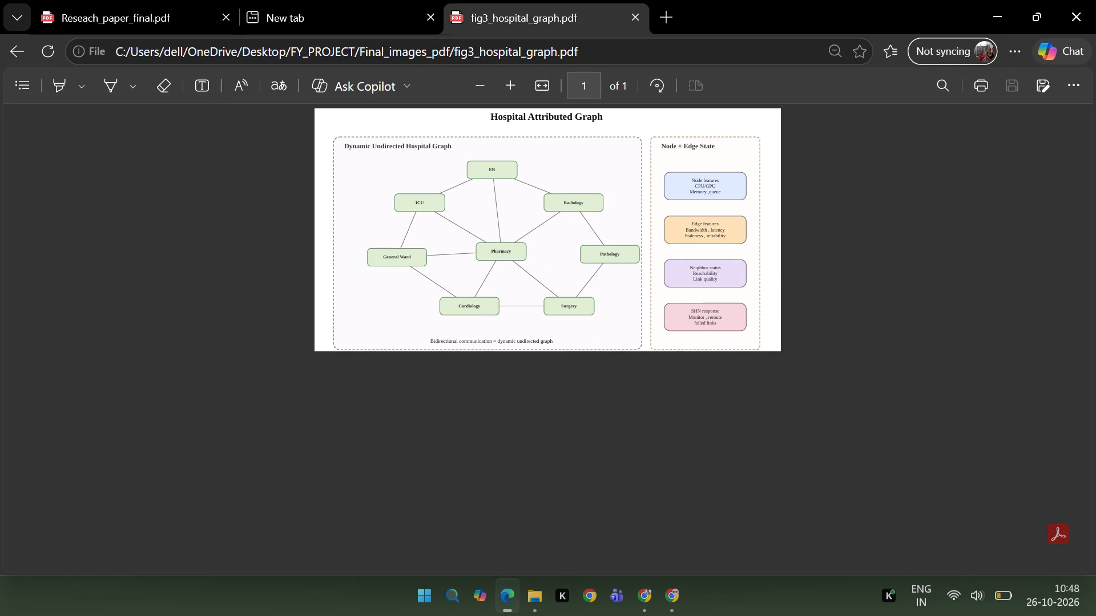
click(631, 21)
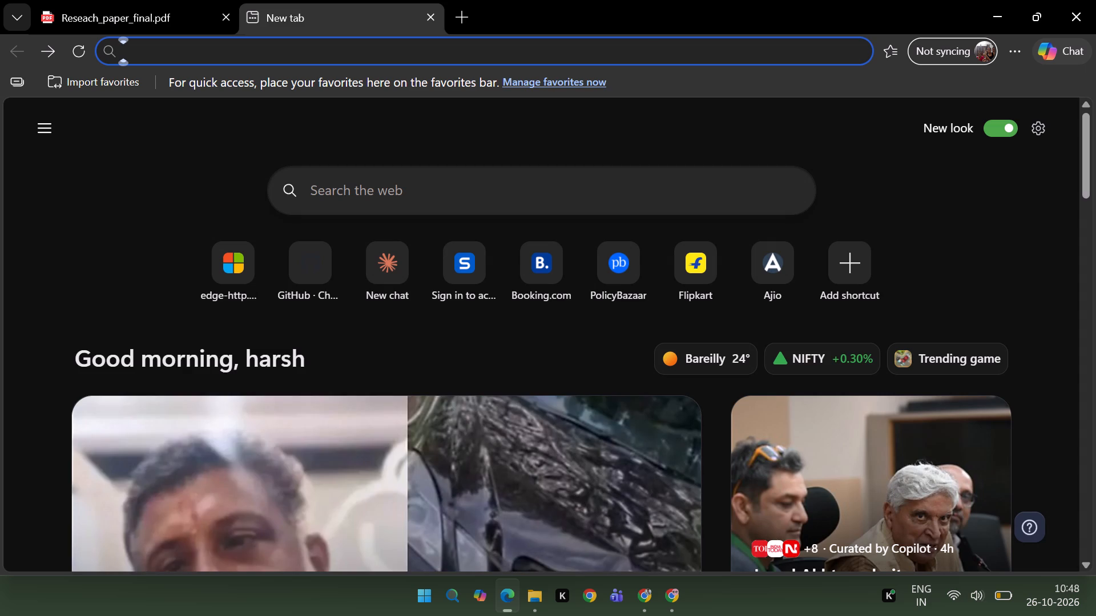
Open the fig4_scnn_encoder PDF from the Final_images_pdf folder, inspect the SCNN encoder diagram and close it.
click(535, 582)
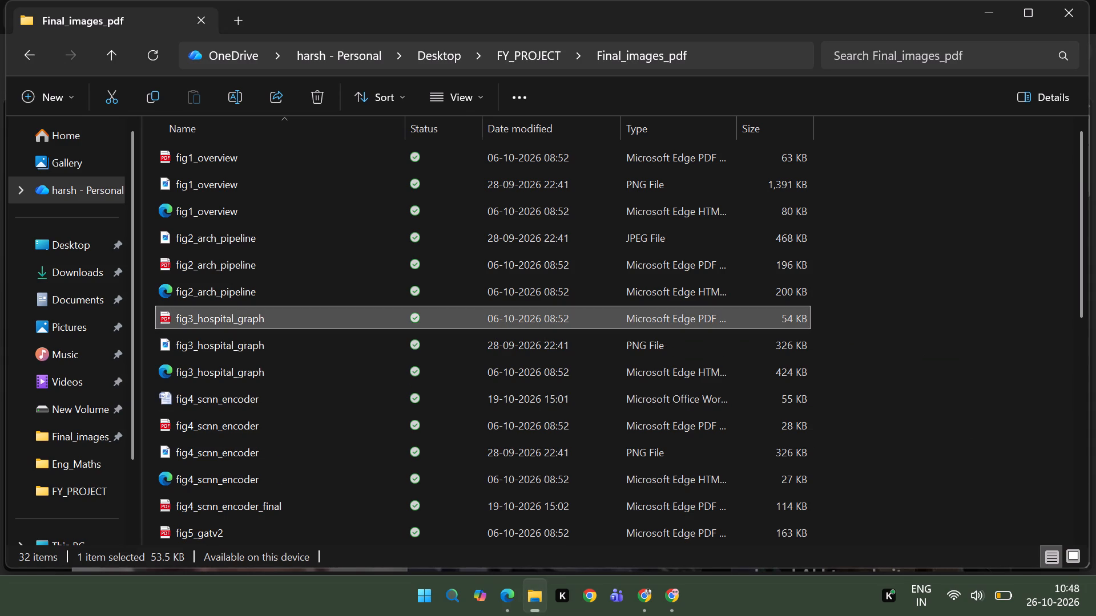
double_click(211, 414)
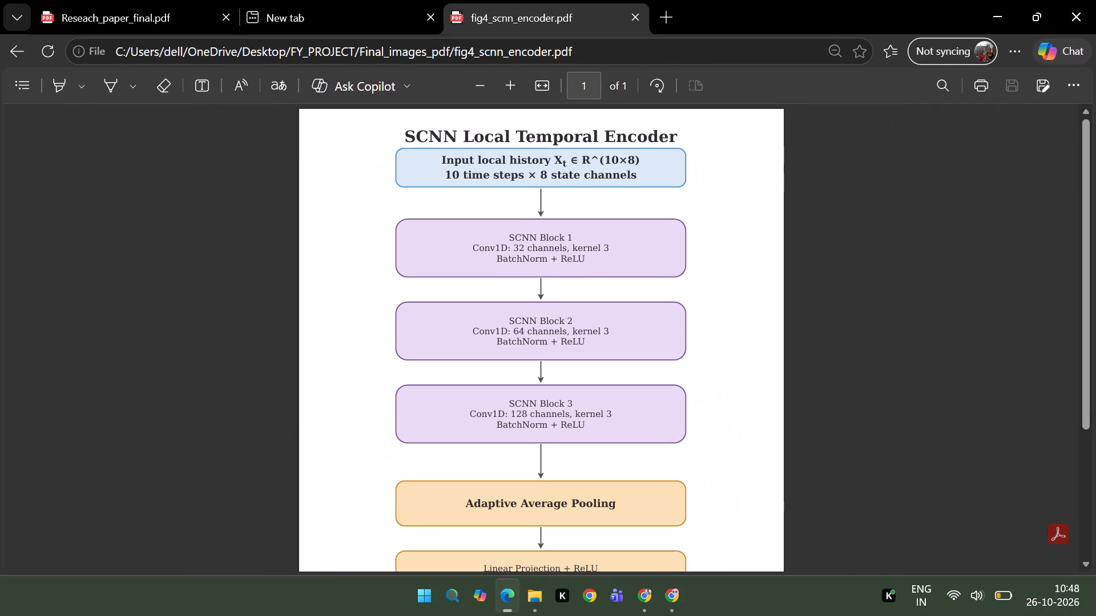
click(636, 13)
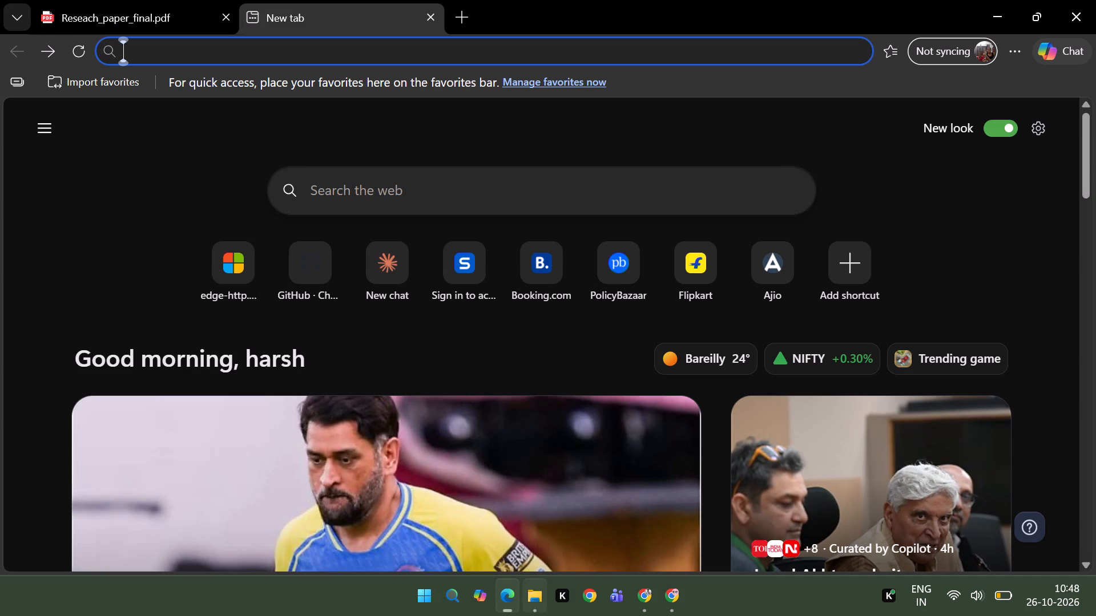
Go back through FY_PROJECT to the Desktop folder, check the contents of the Project folder and return to Desktop.
click(534, 595)
scroll(373, 297, right, 7)
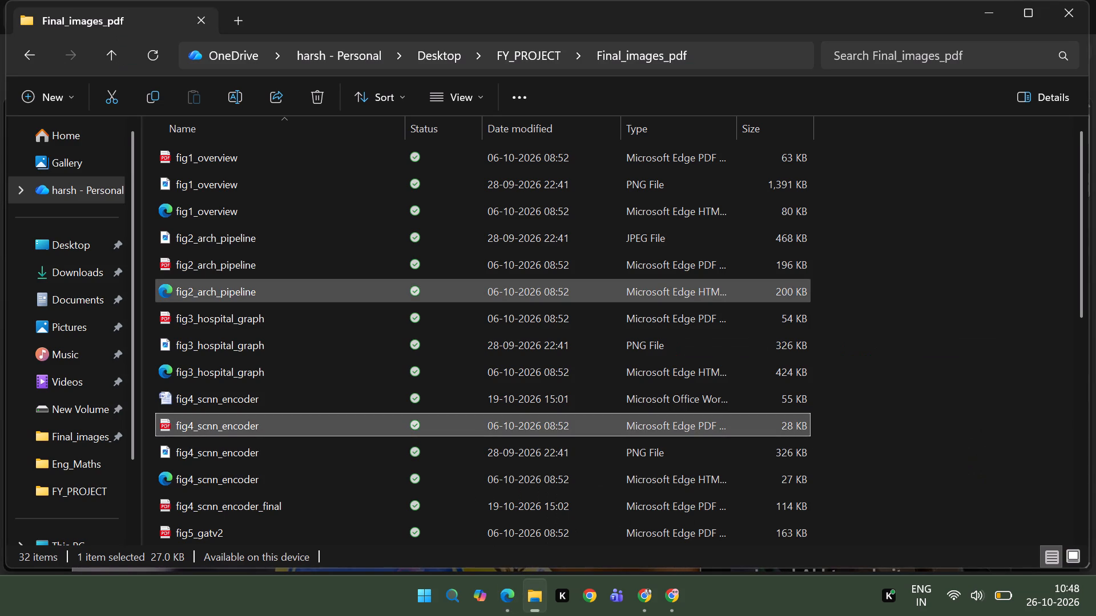
scroll(373, 297, right, 6)
click(31, 54)
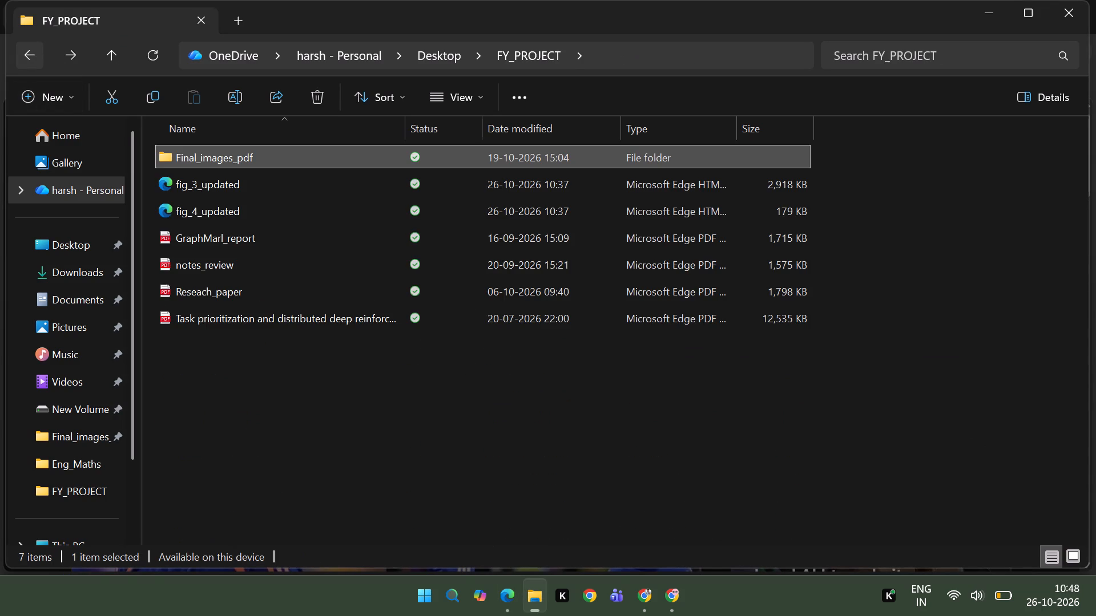
click(26, 44)
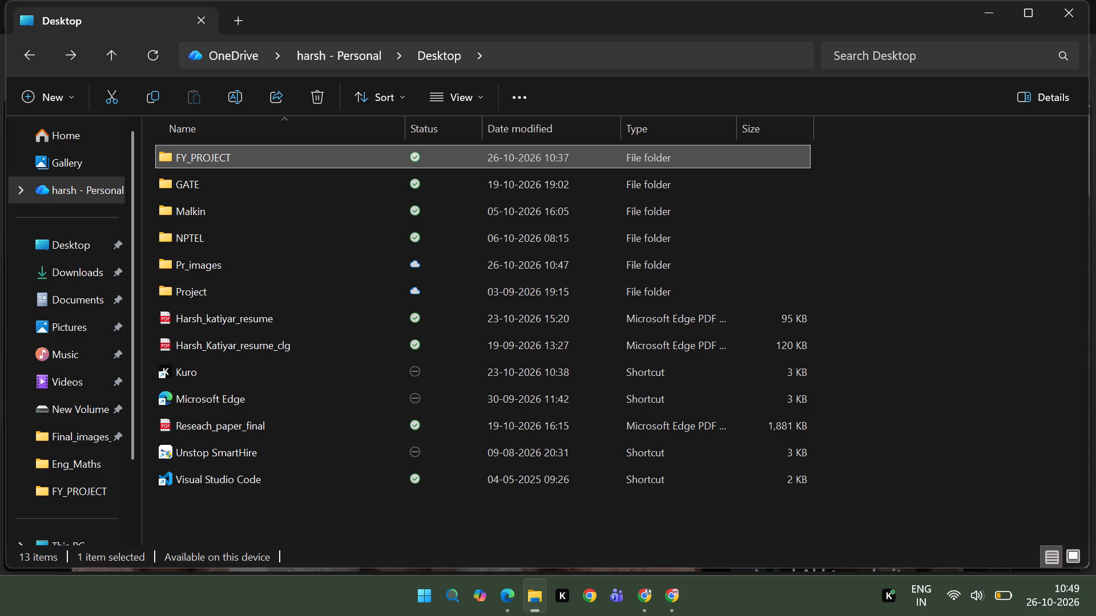
double_click(199, 297)
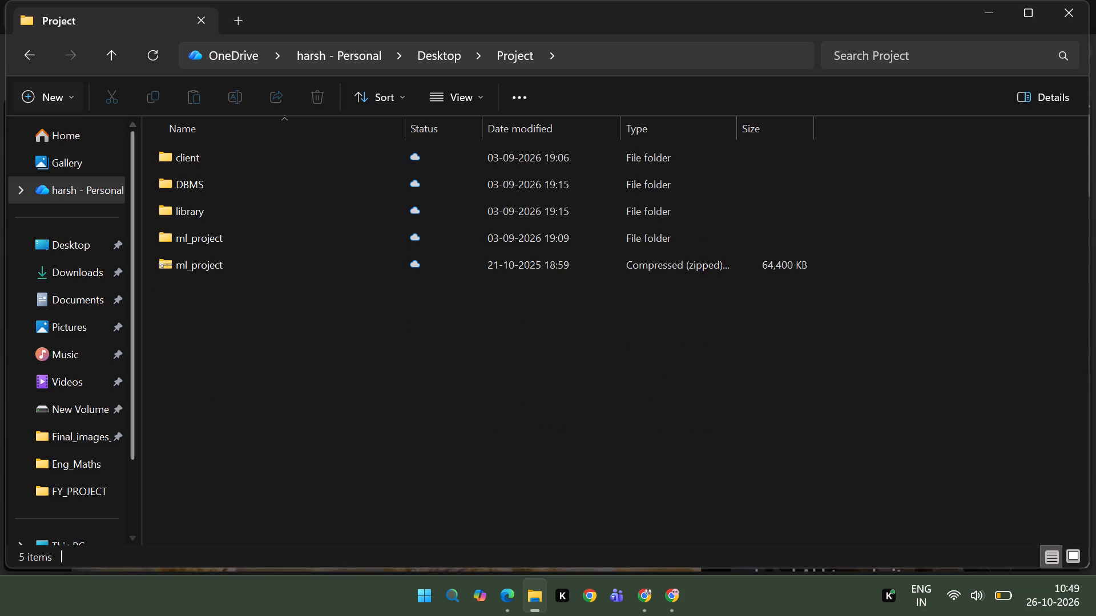
click(27, 52)
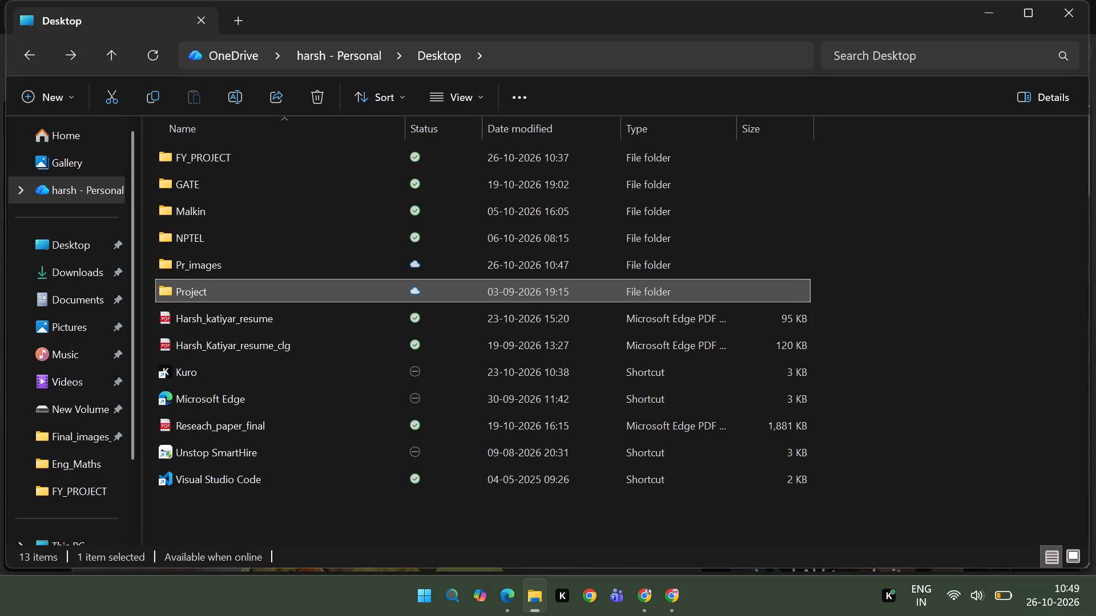
Close the Edge window holding the final paper PDF and switch to the Reseach_paper project in Overleaf.
click(996, 10)
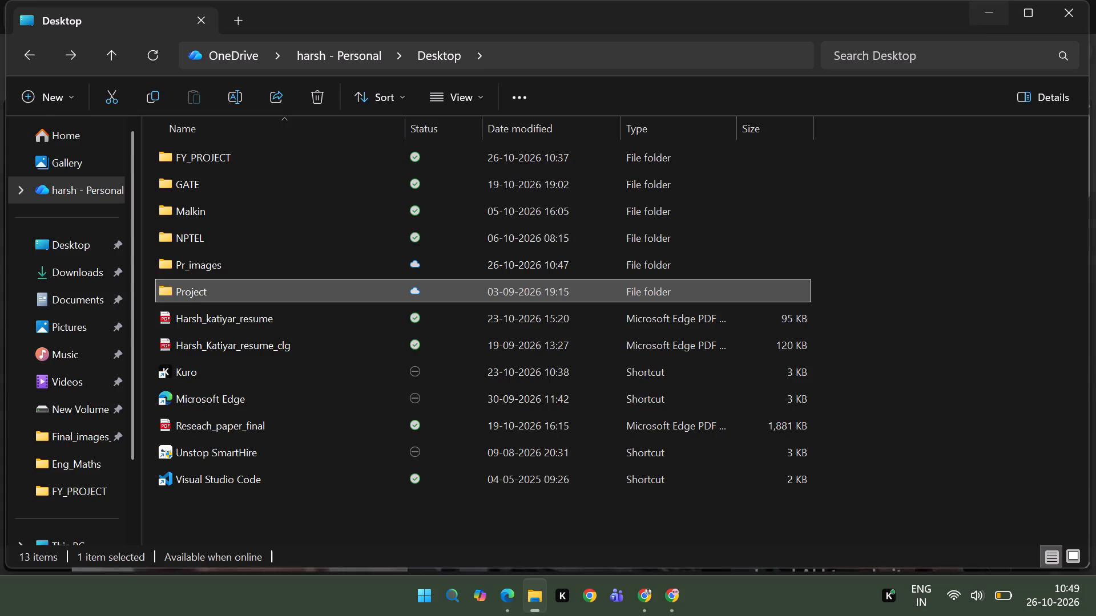
click(1071, 7)
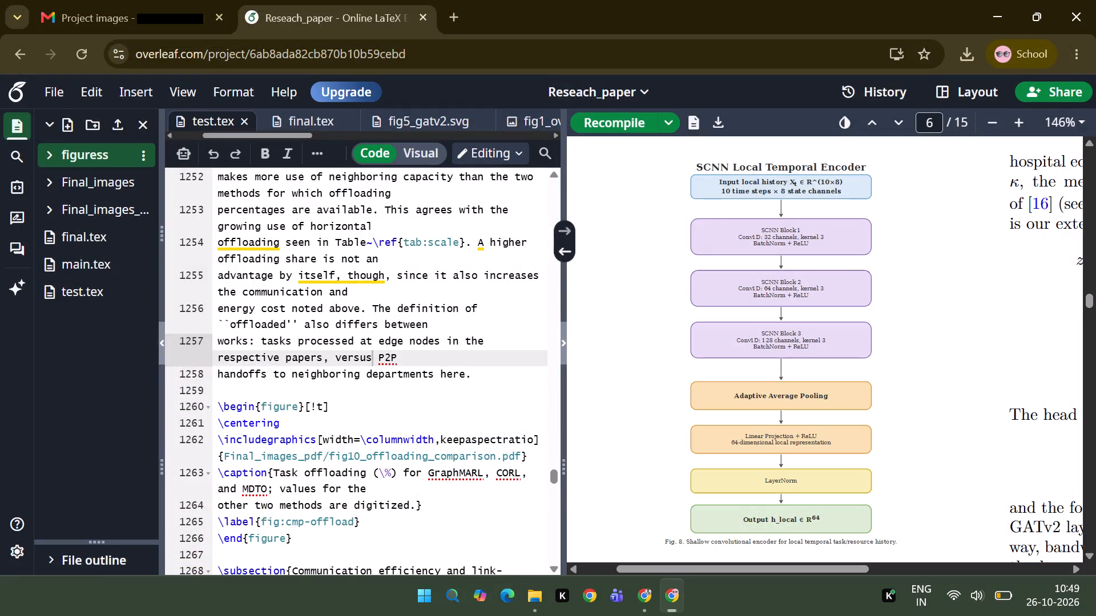
click(535, 595)
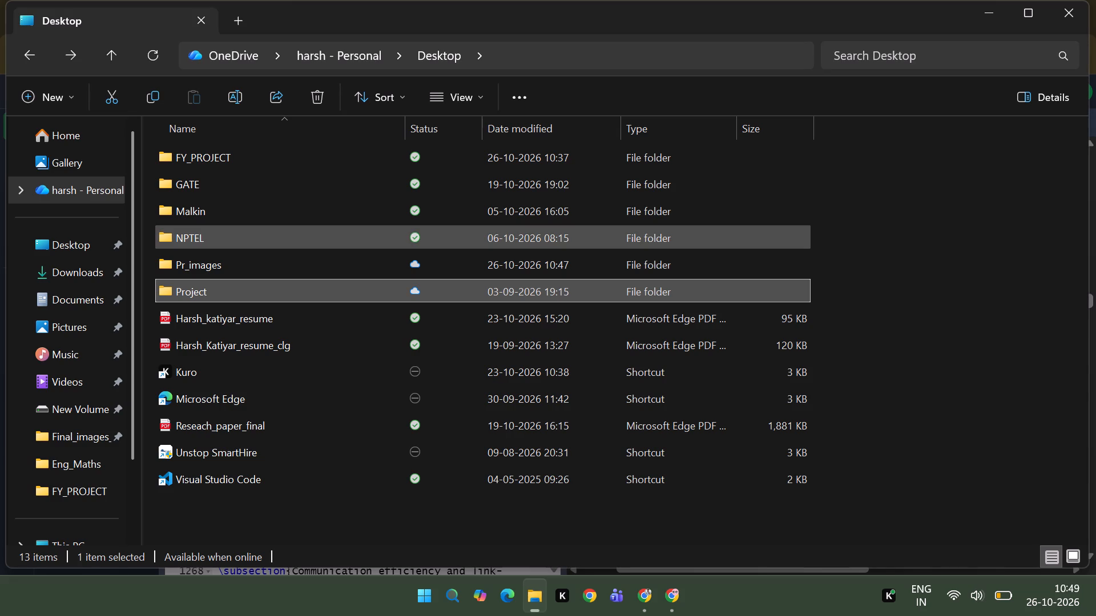
click(665, 603)
Expand the project's Final_images folder and check its SVG figures from fig1_overview through fig4_scnn_encoder.
click(110, 185)
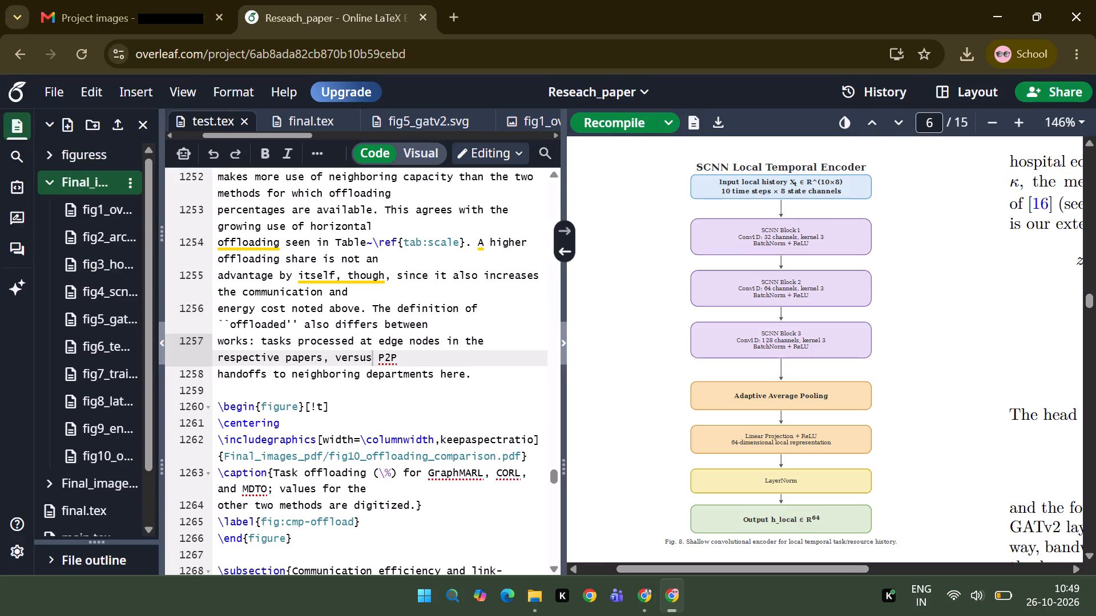
click(99, 208)
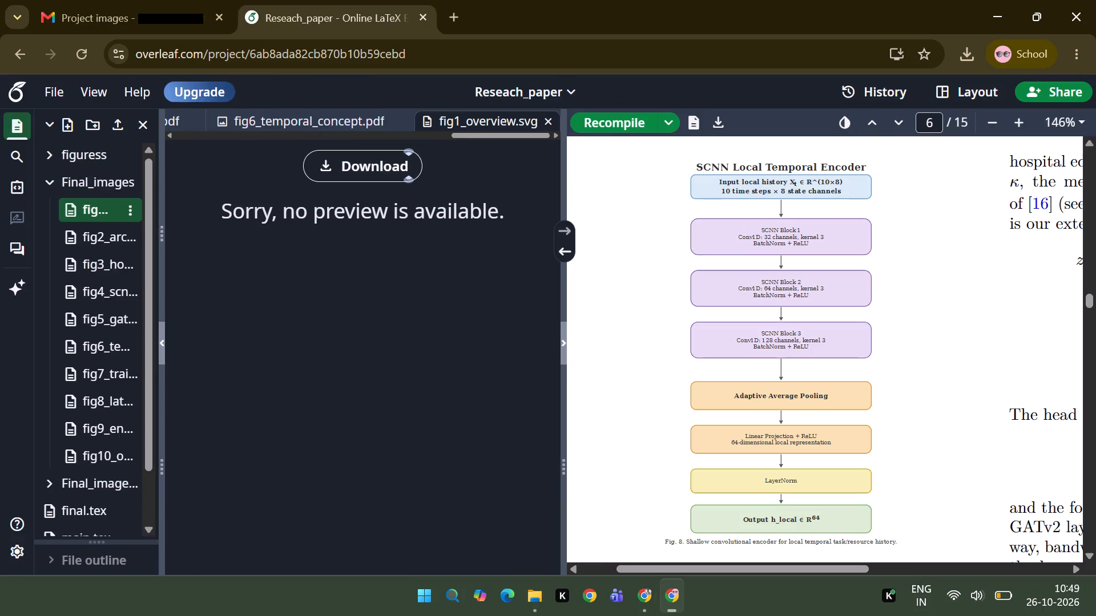
click(84, 242)
click(91, 260)
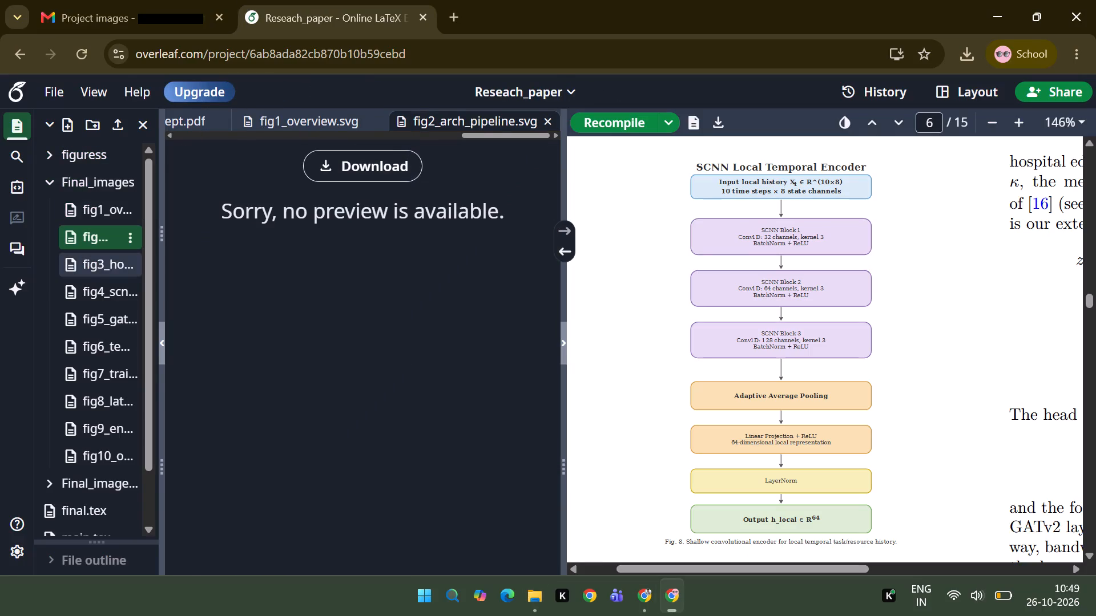
click(103, 286)
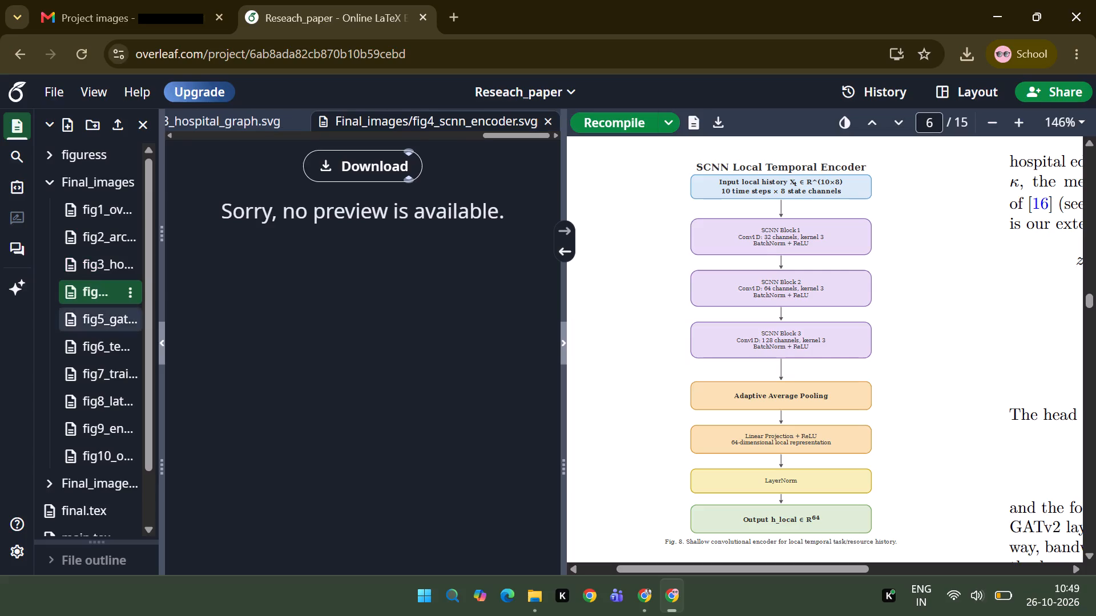
Download fig1_overview.svg from the Overleaf Final_images folder into the FY_PROJECT folder.
click(95, 212)
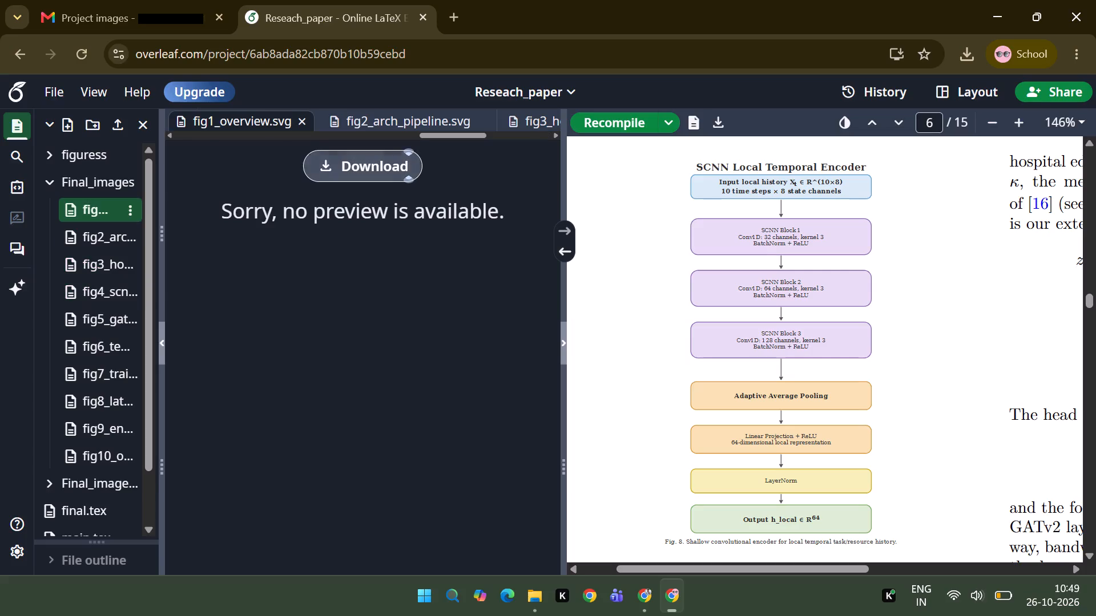
click(384, 161)
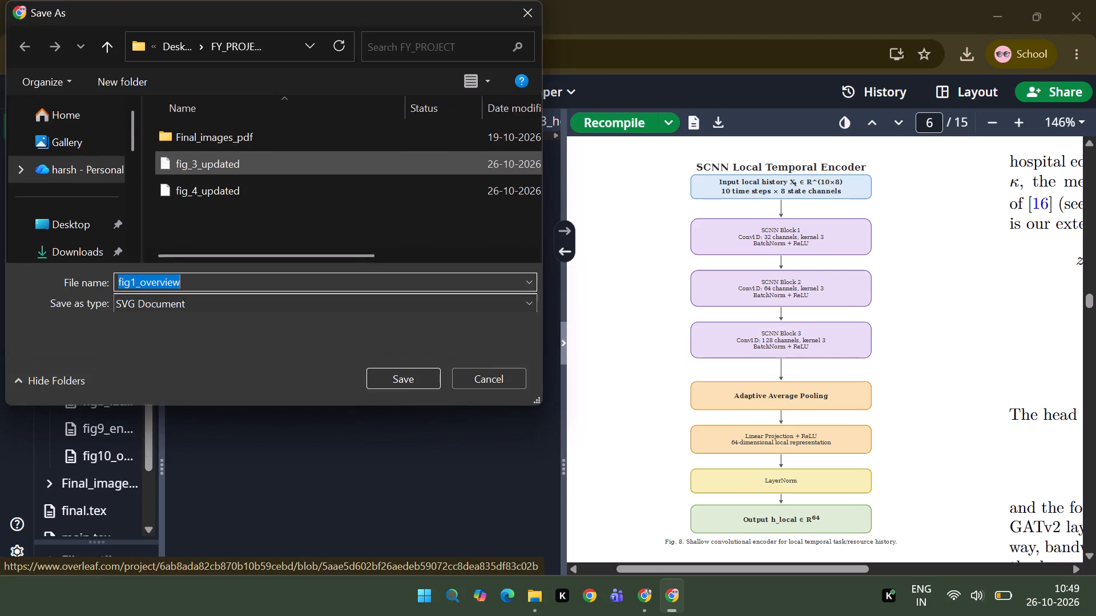
click(407, 370)
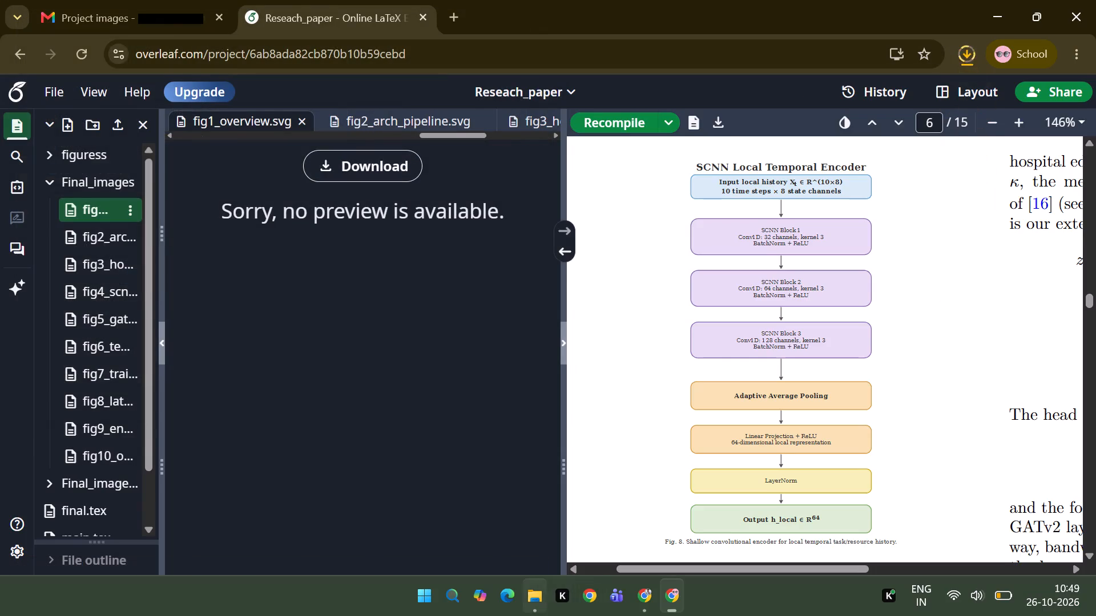
Open the downloaded fig1_overview SVG from FY_PROJECT, examine the whole GraphMARL architecture diagram and close it.
click(540, 601)
double_click(231, 154)
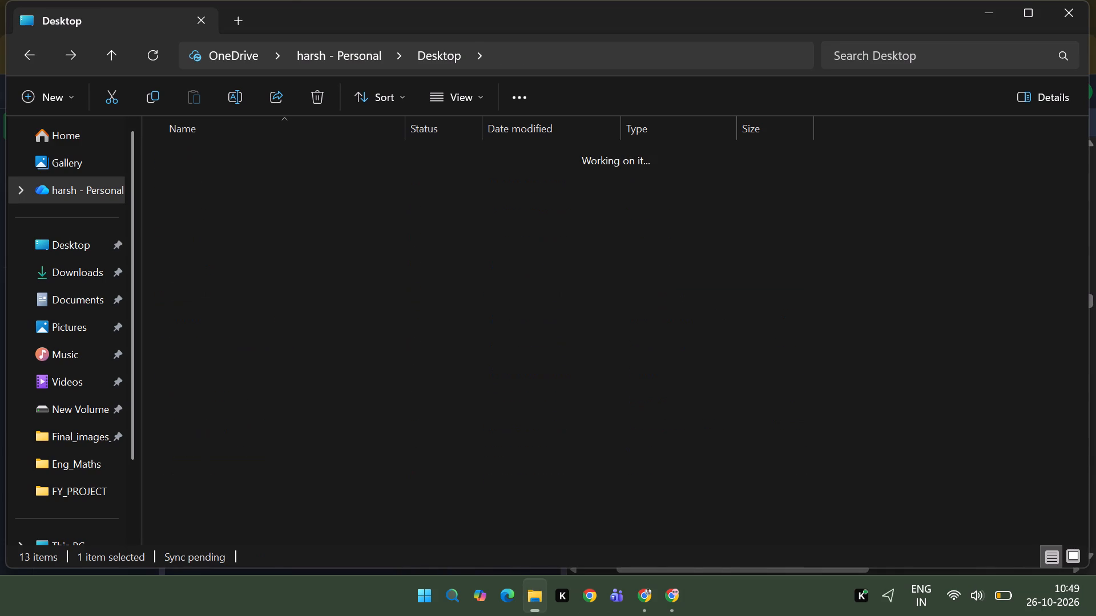
double_click(228, 236)
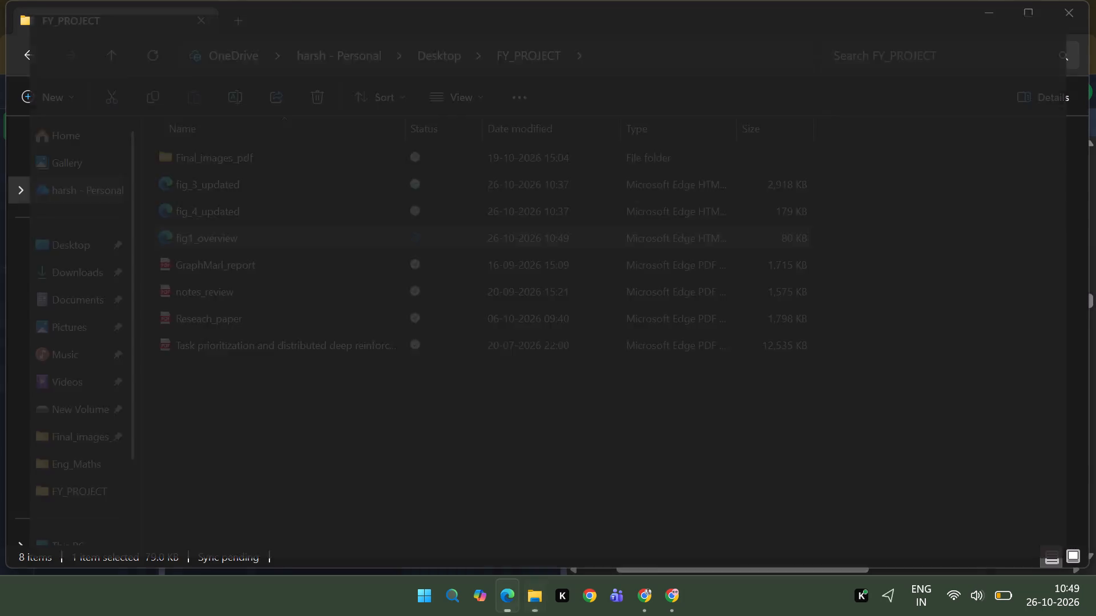
scroll(603, 416, down, 2)
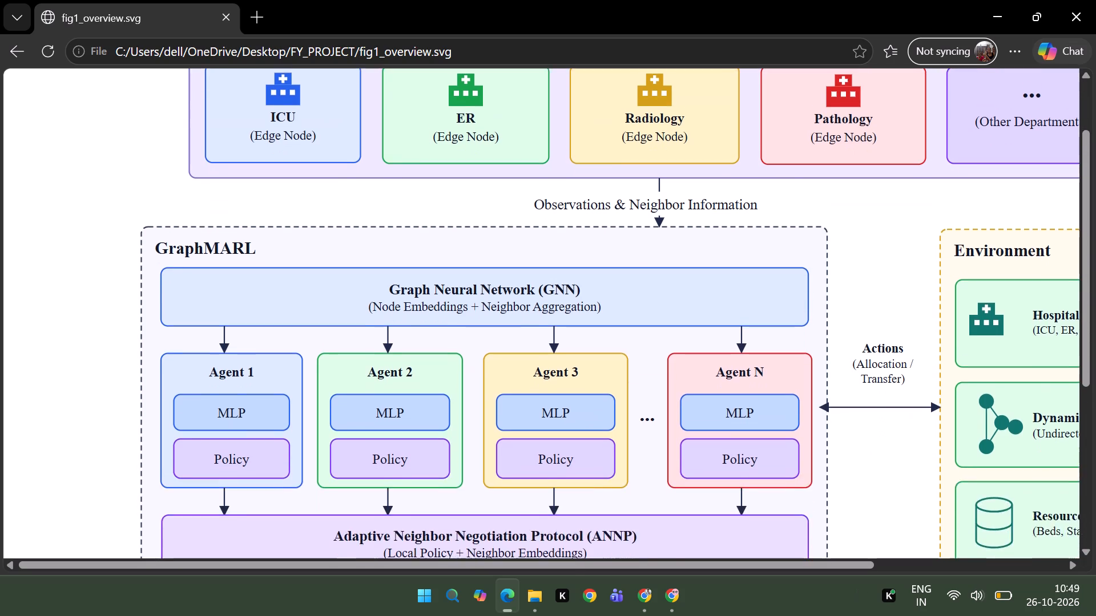
scroll(603, 416, down, 1)
scroll(603, 416, left, 3)
scroll(603, 416, down, 1)
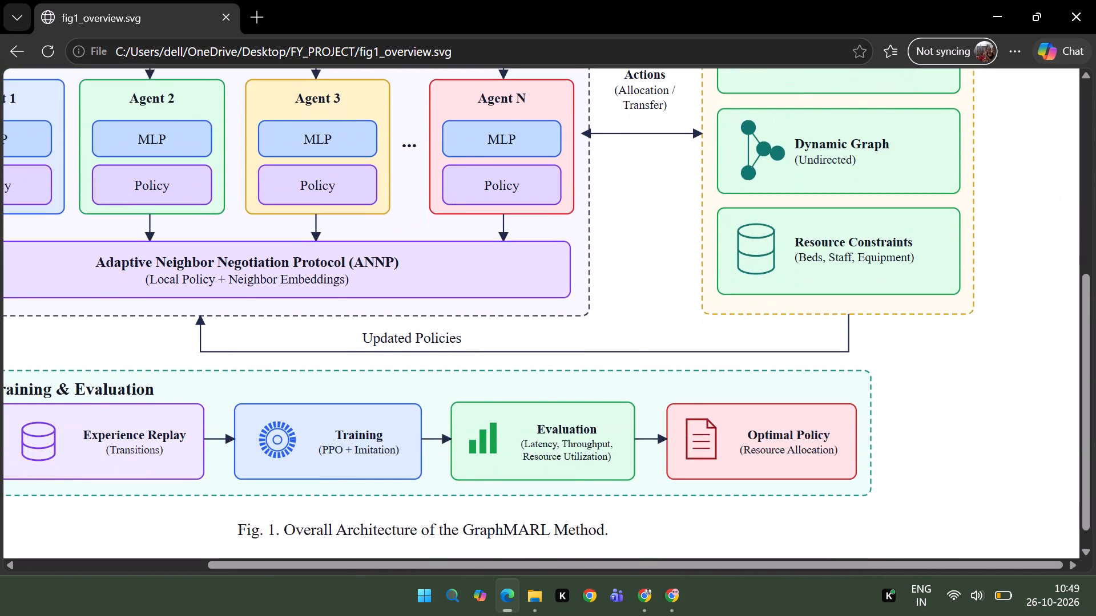
scroll(603, 416, down, 1)
scroll(603, 416, up, 4)
scroll(603, 416, down, 2)
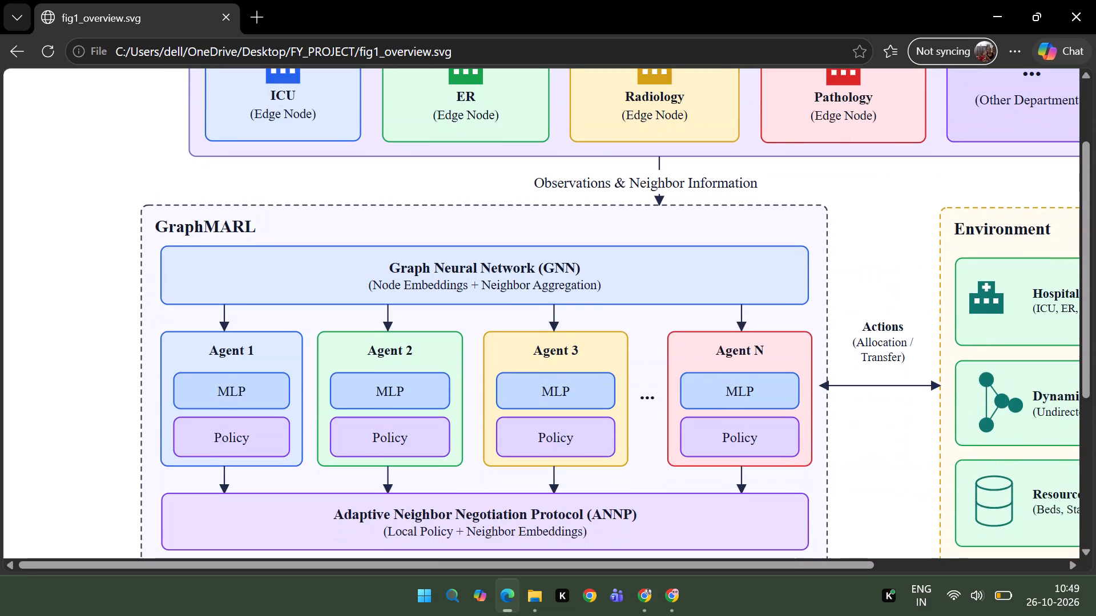
scroll(603, 416, down, 1)
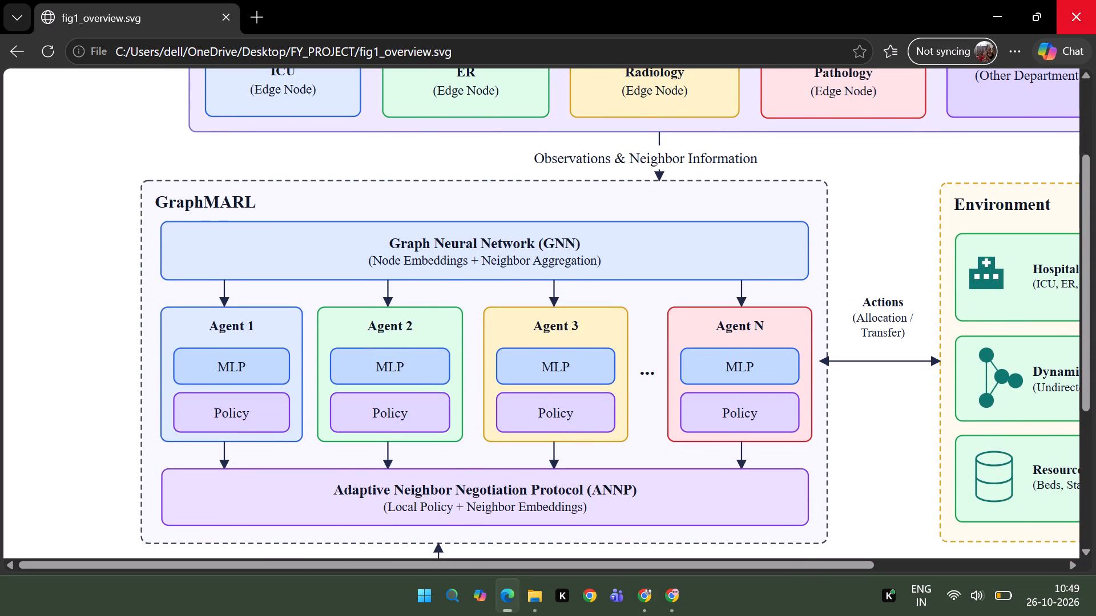
click(1086, 9)
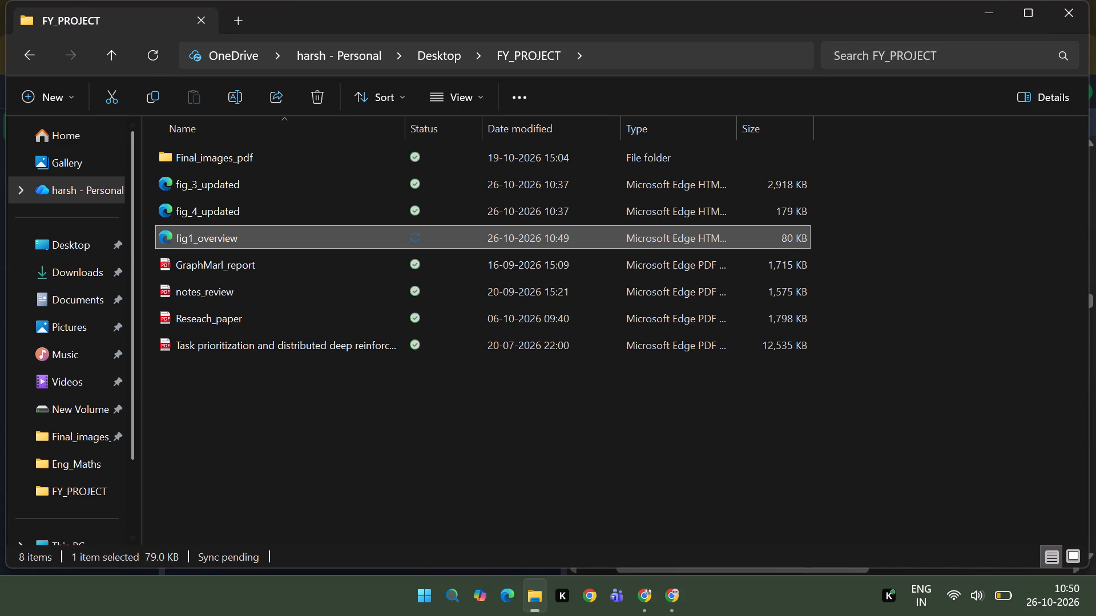
Download fig4_scnn_encoder.svg from the Overleaf Final_images folder into the FY_PROJECT folder.
click(662, 590)
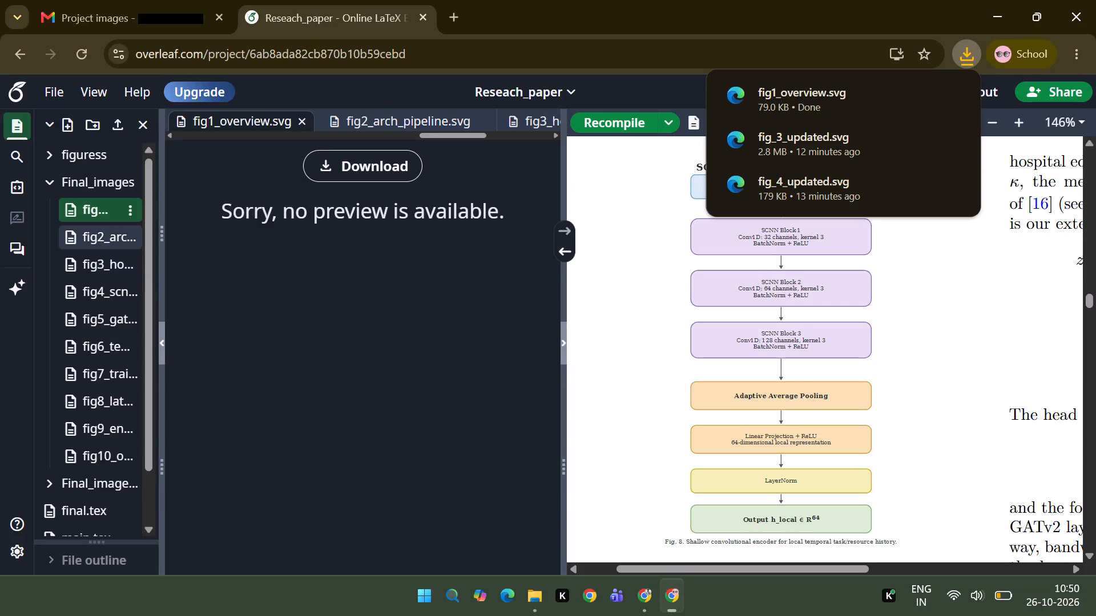
click(100, 238)
scroll(682, 326, down, 1)
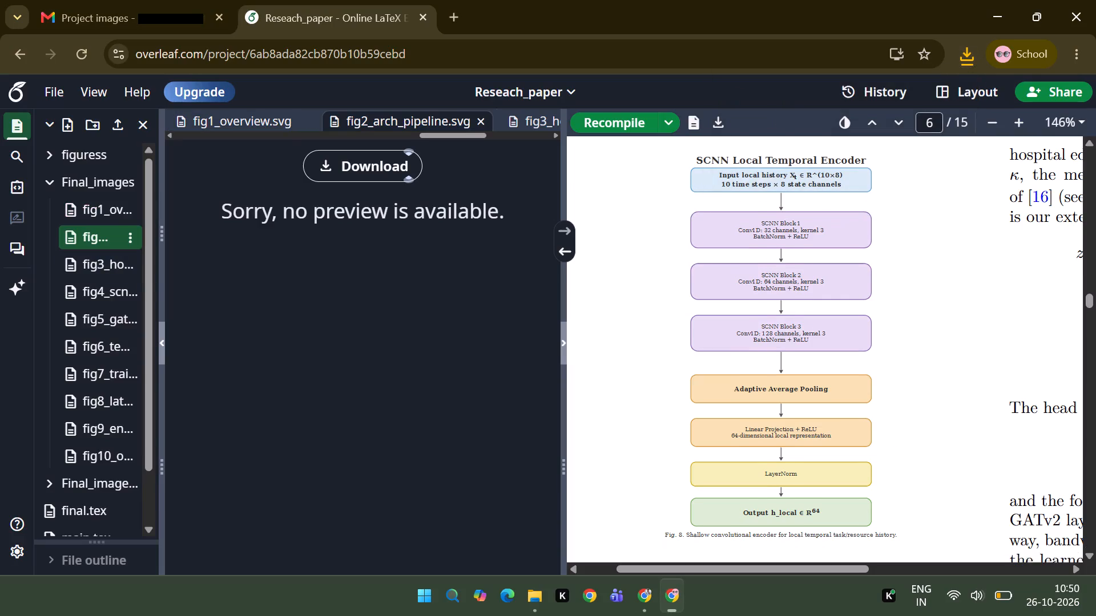
scroll(682, 326, down, 1)
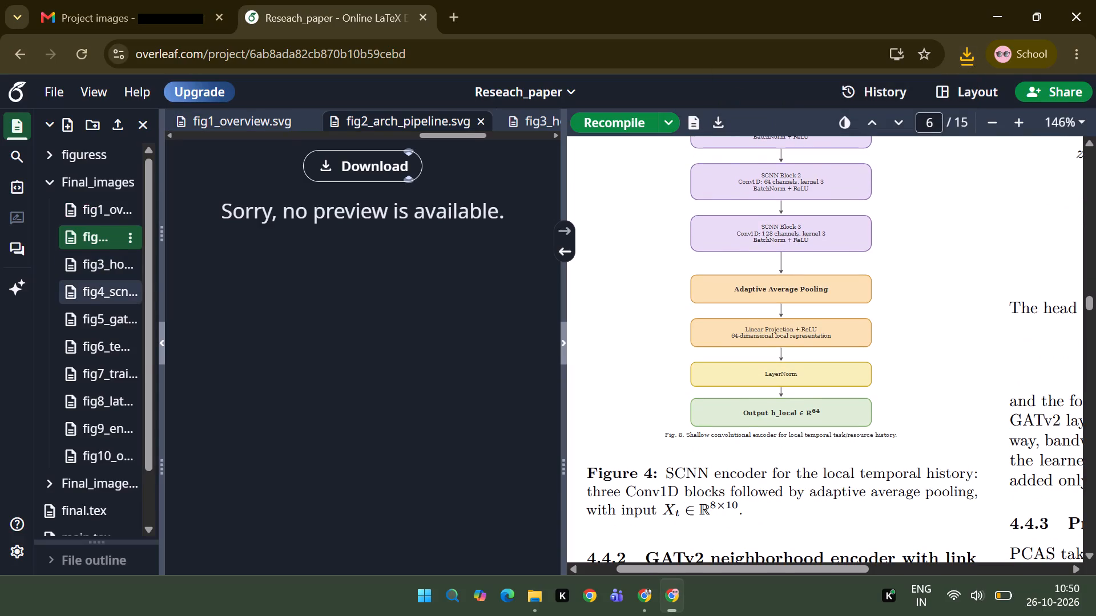
click(109, 287)
click(365, 162)
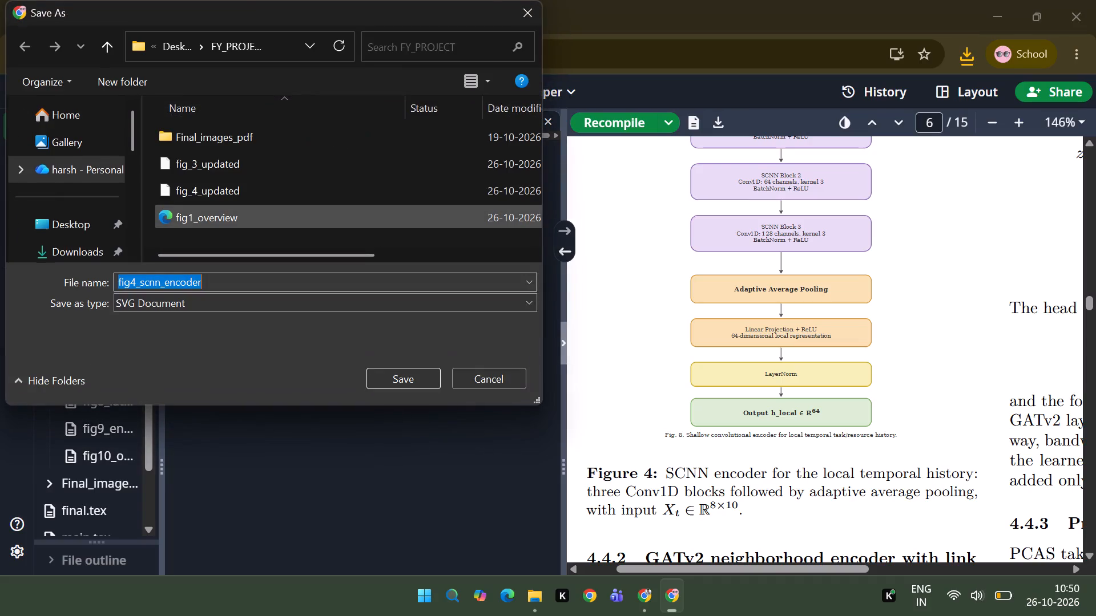
key(Return)
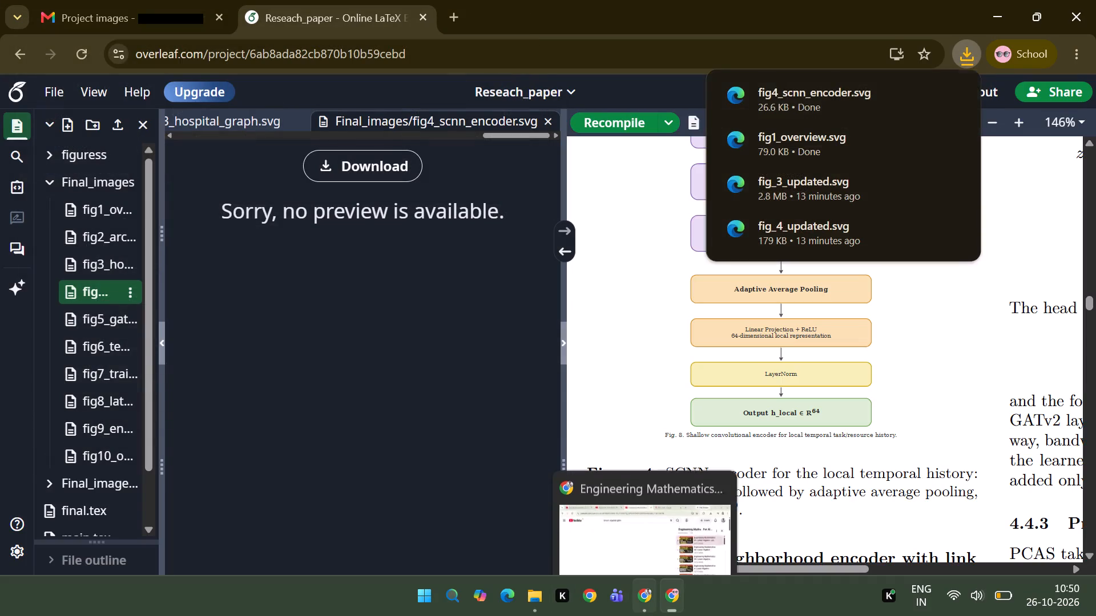
Open the downloaded fig4_scnn_encoder SVG from FY_PROJECT, inspect the encoder diagram and close it.
click(533, 596)
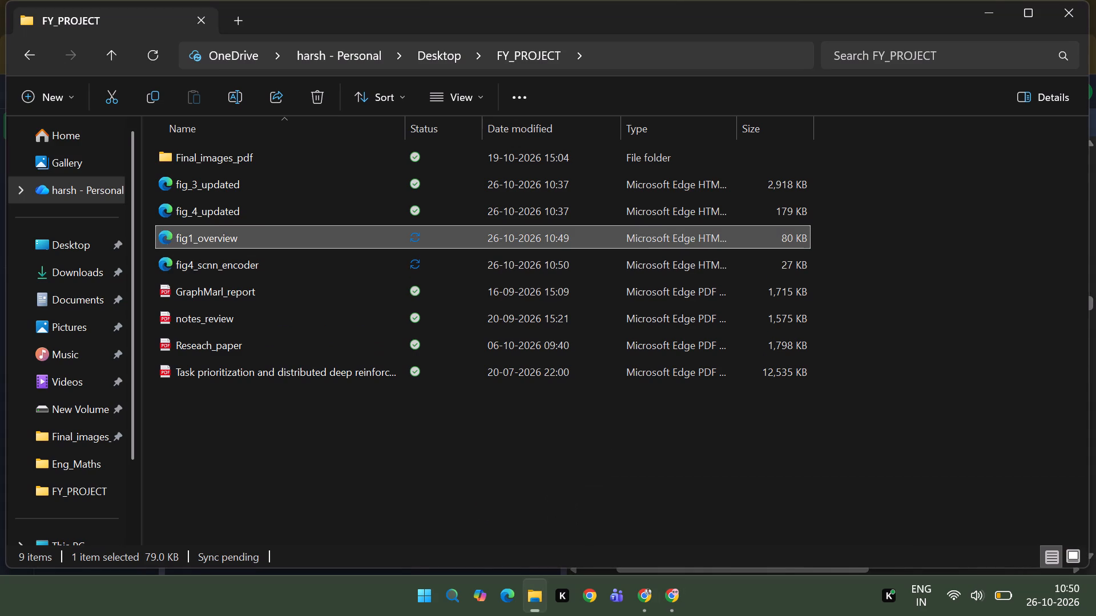
double_click(227, 262)
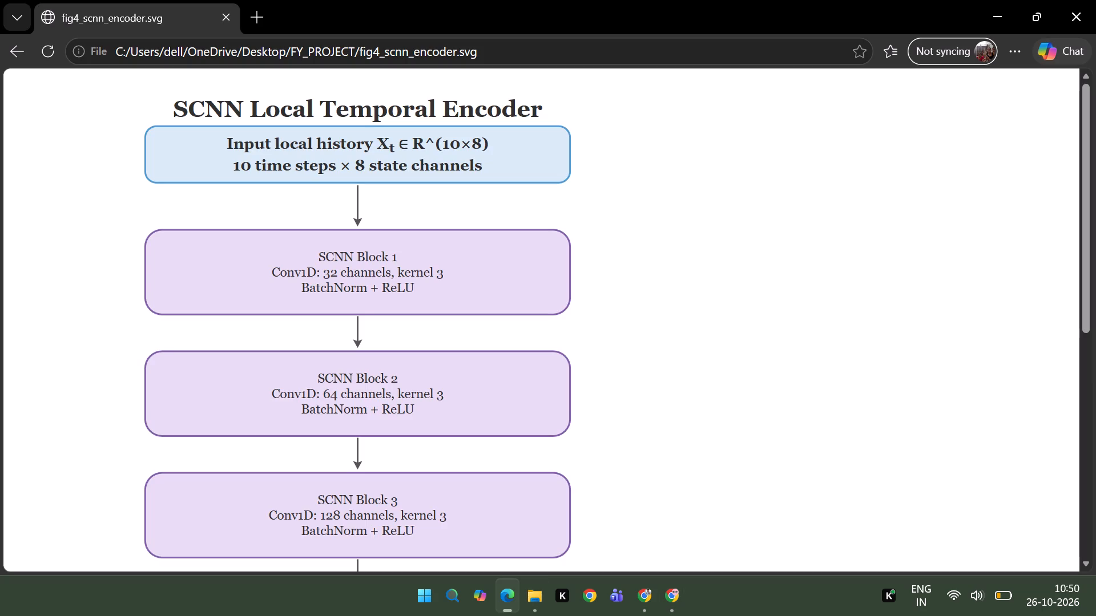
click(1095, 0)
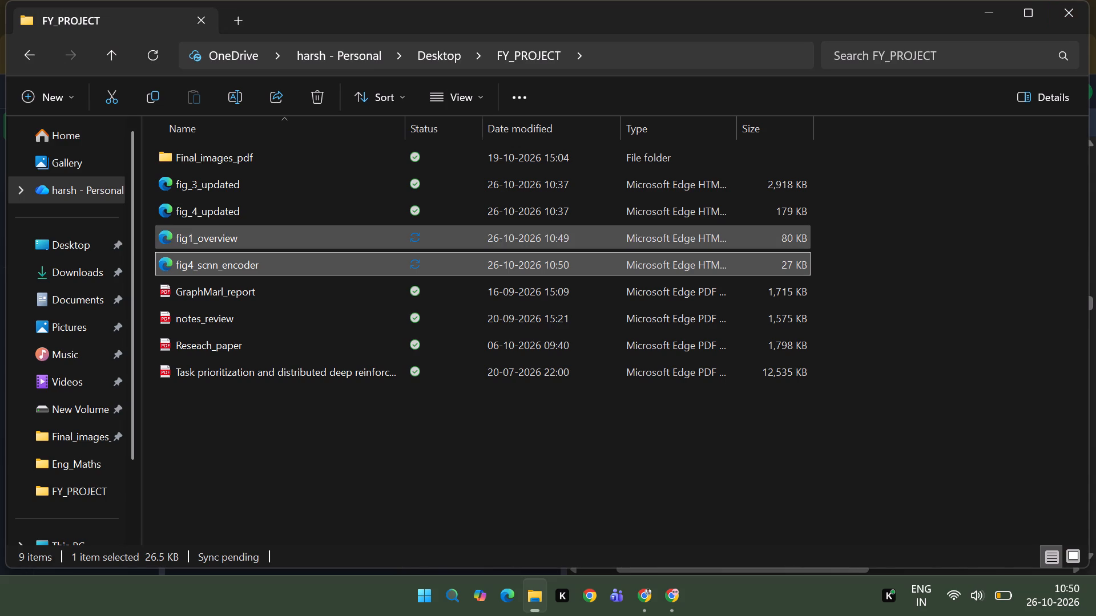
Open the Final_images_pdf folder inside FY_PROJECT and look through its figure files.
double_click(224, 163)
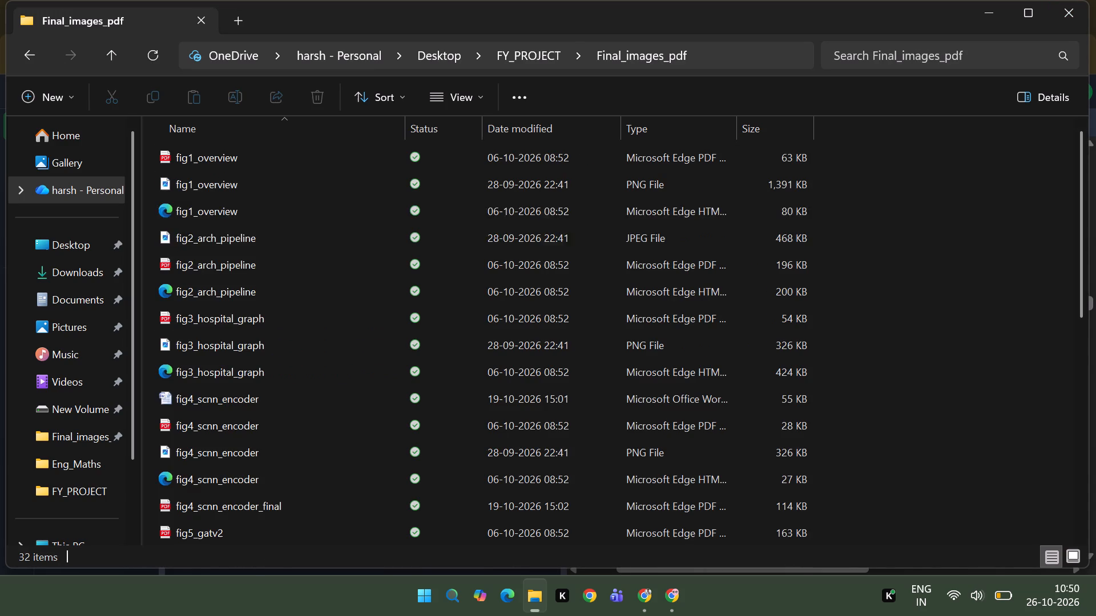
scroll(263, 424, down, 6)
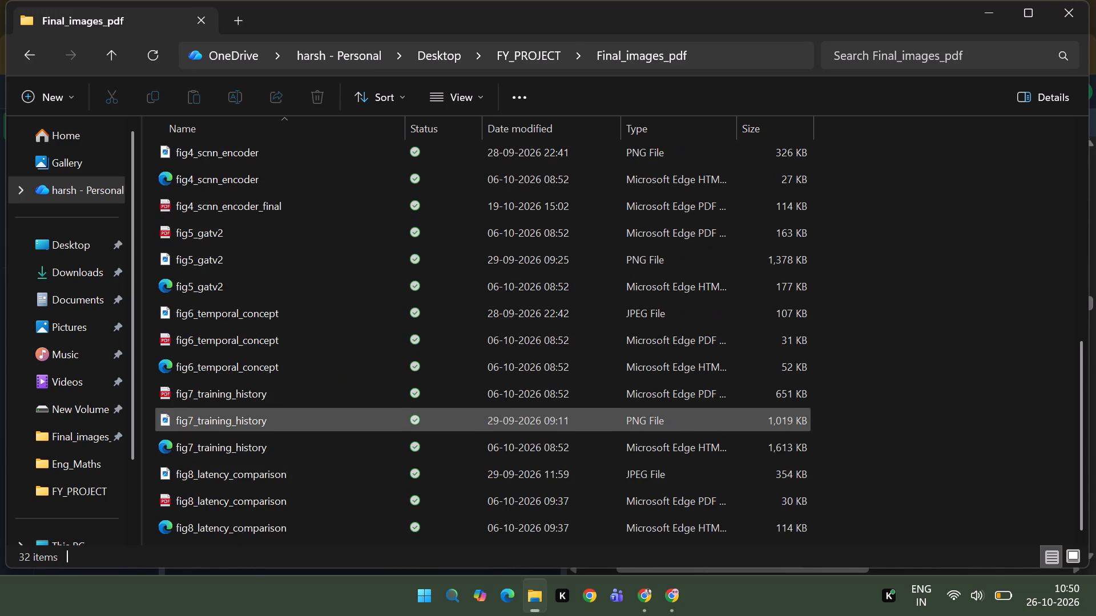
scroll(263, 424, up, 4)
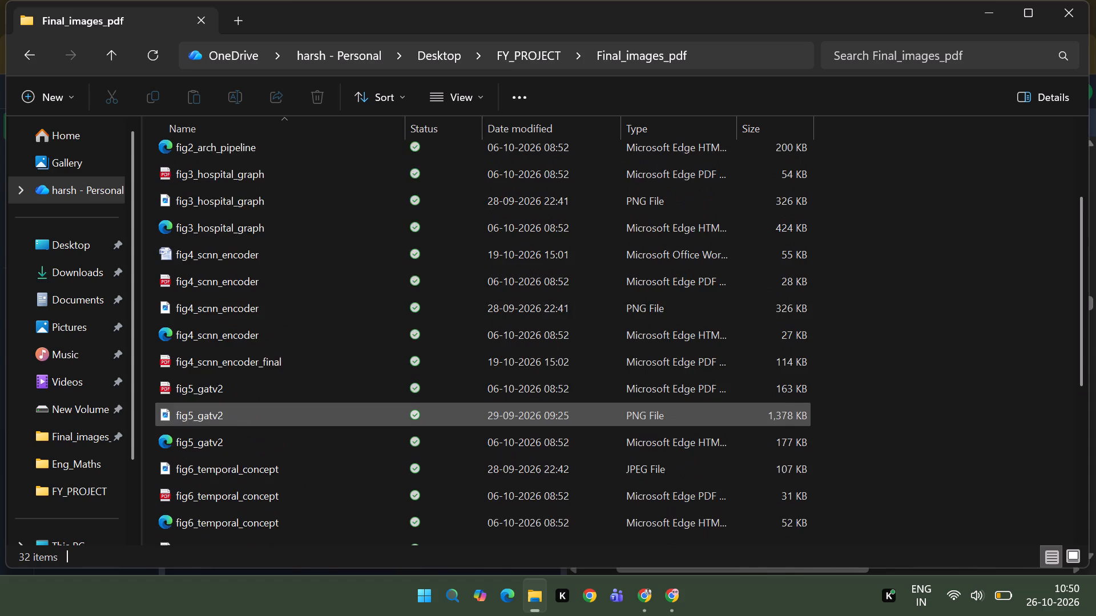
Switch to the Overleaf project and preview fig1_overview.png and fig4_scnn_encoder.png in the figuress folder.
click(642, 594)
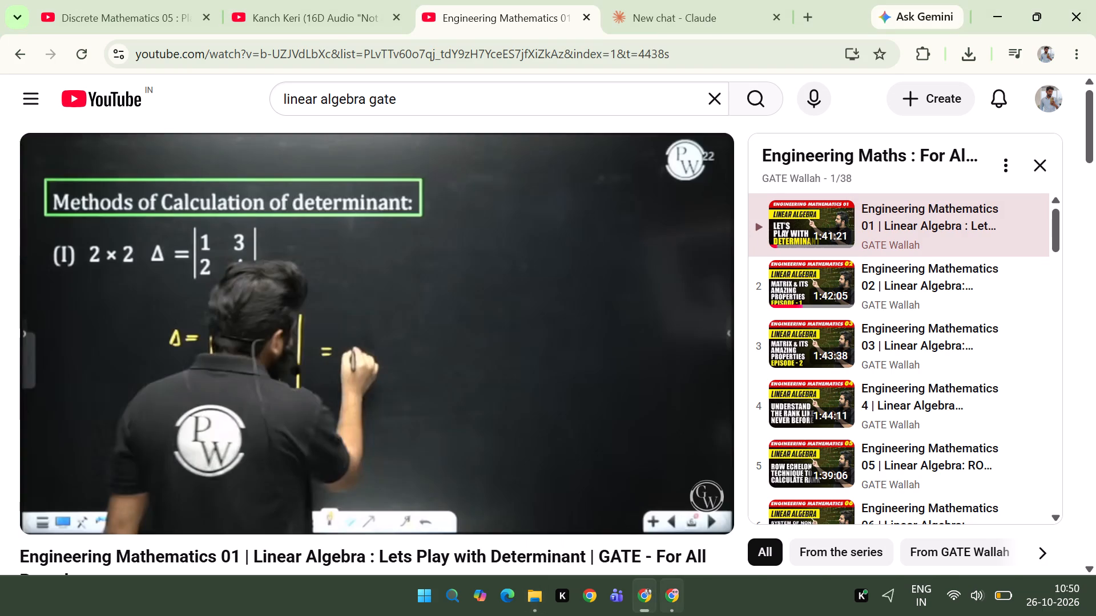
click(666, 595)
click(50, 179)
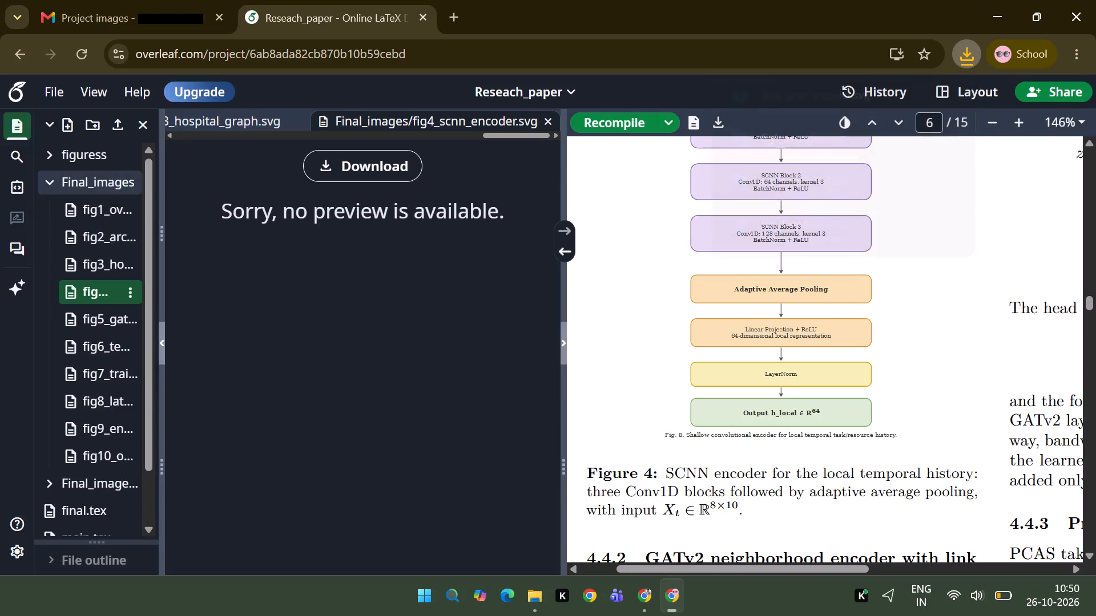
click(48, 153)
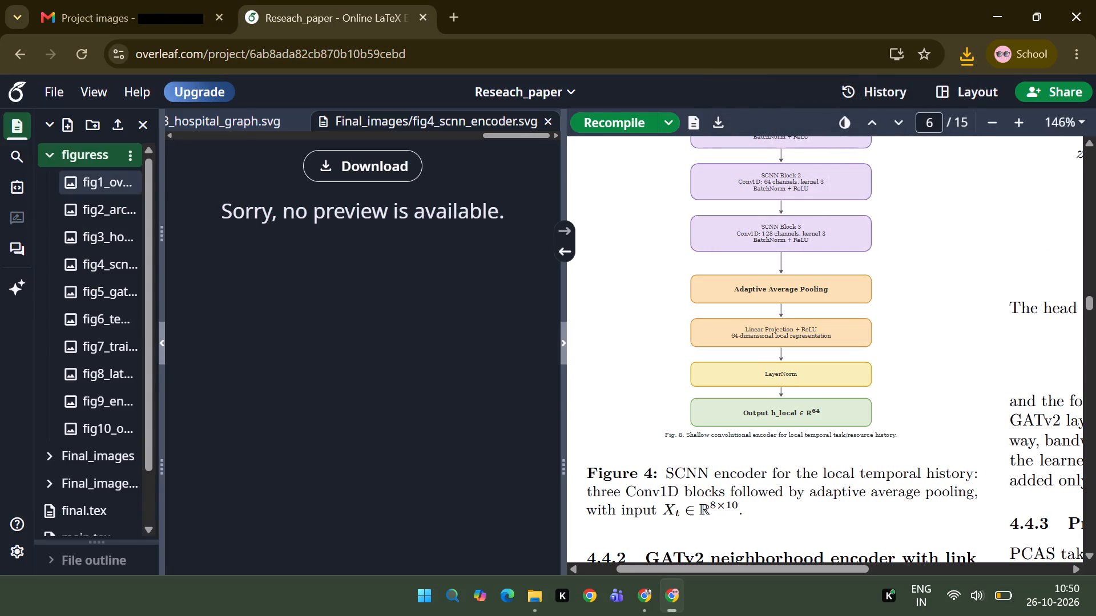
click(103, 186)
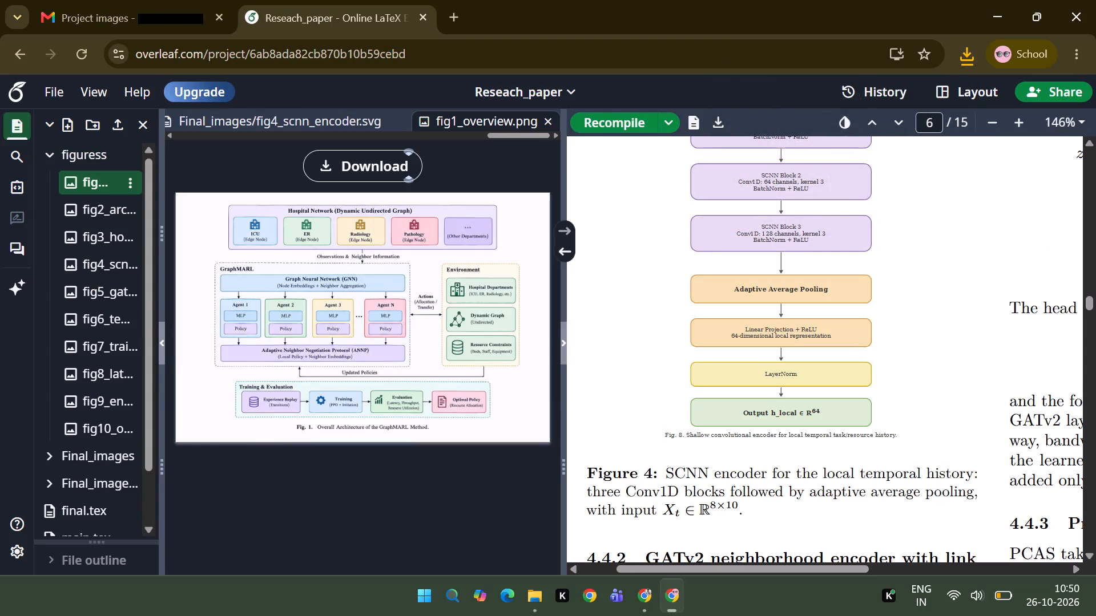
click(100, 262)
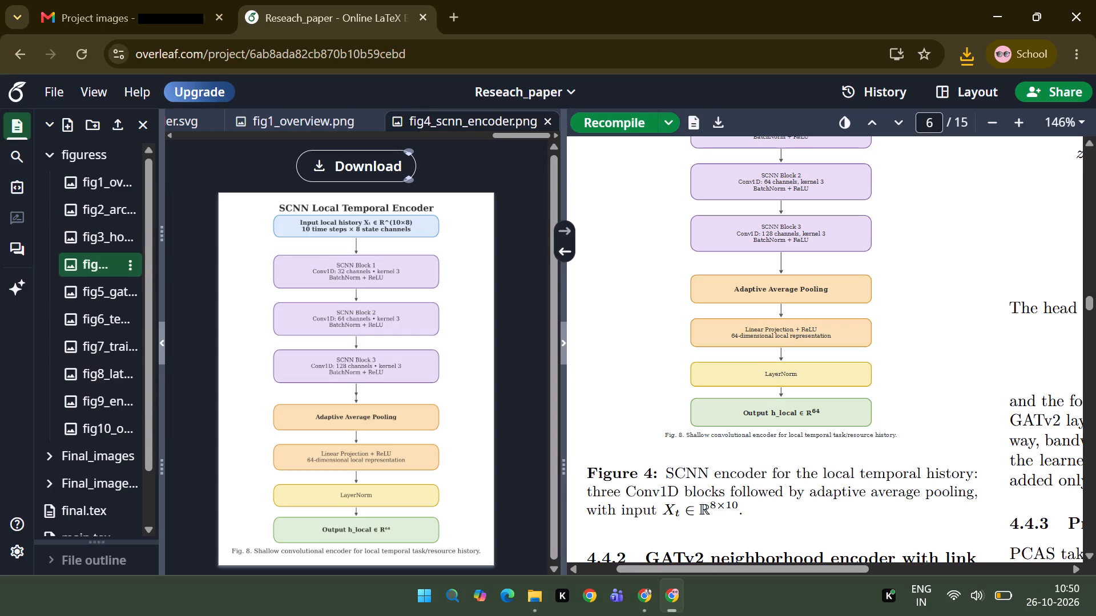
Preview the fig1_overview and fig4_scnn_encoder files in Overleaf's Final_images_pdf folder, examining the whole fig4_scnn_encoder_final.pdf diagram.
click(46, 151)
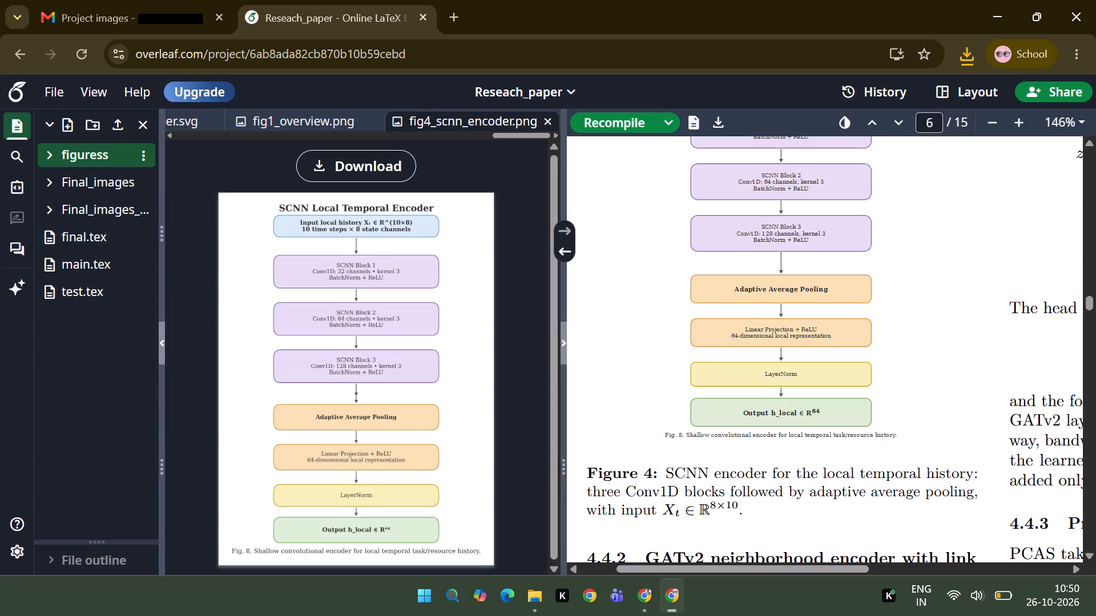
click(75, 209)
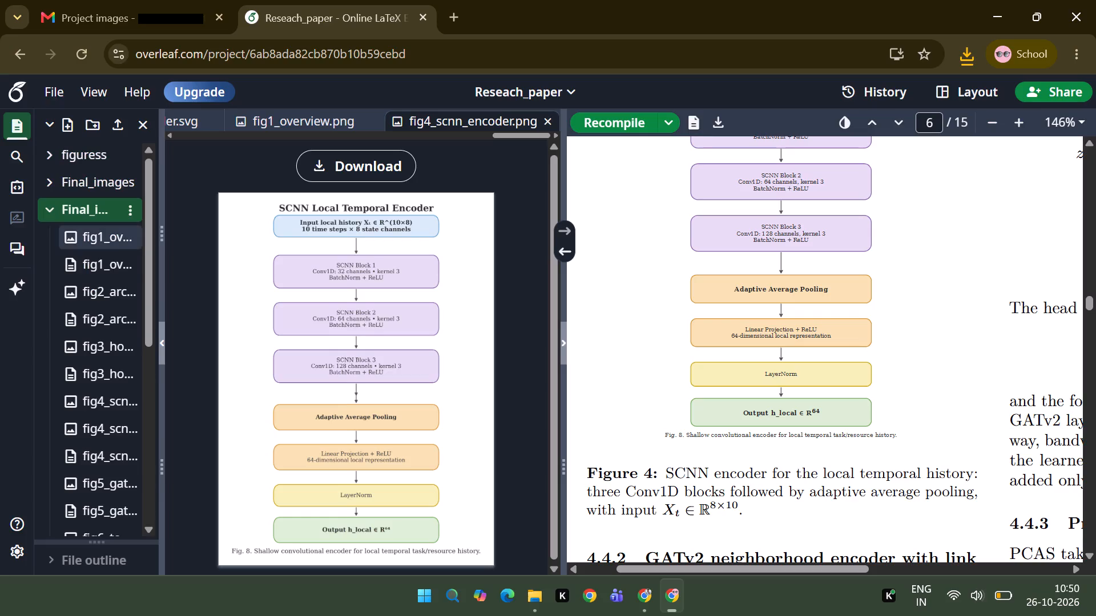
click(100, 269)
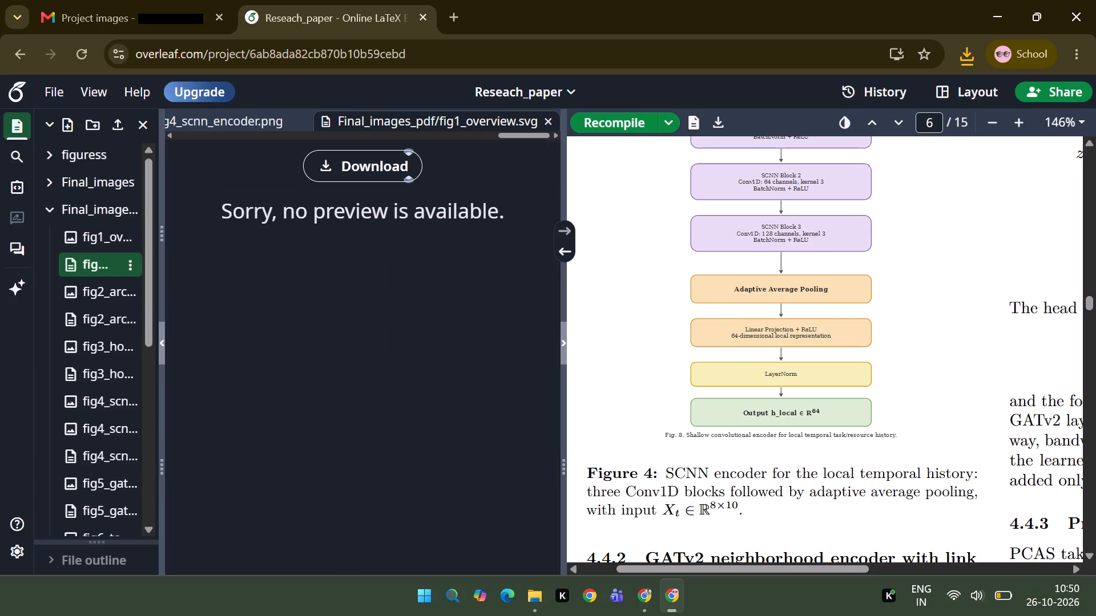
click(99, 245)
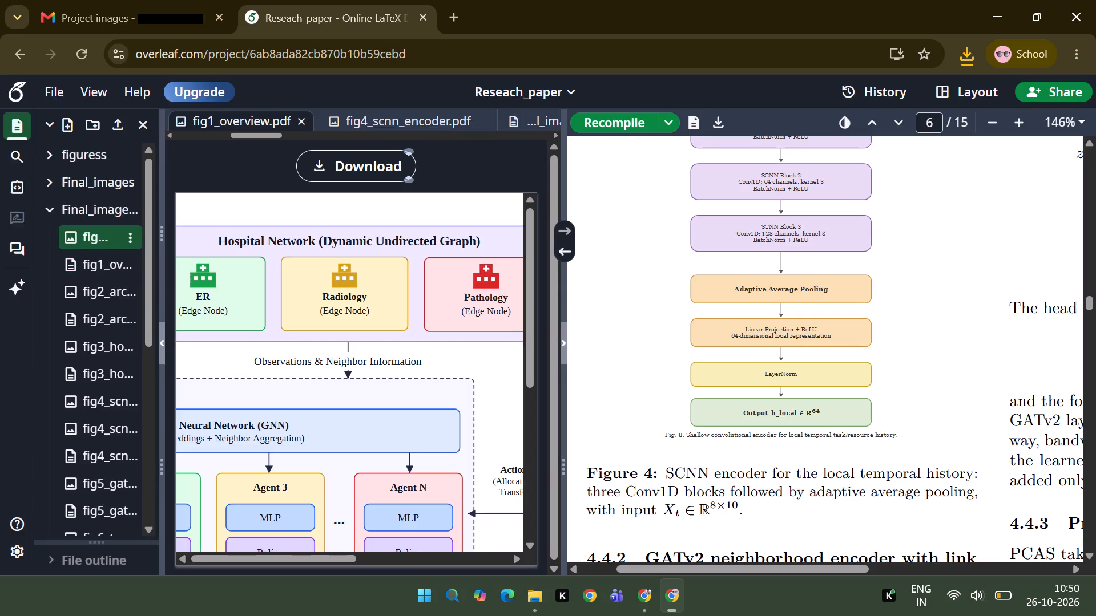
click(98, 430)
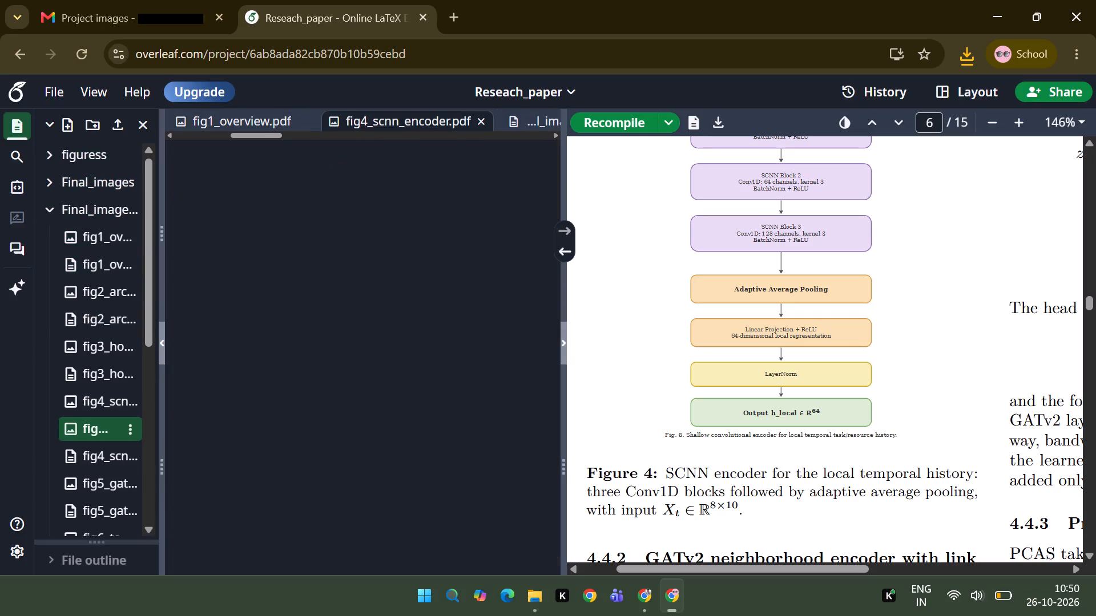
click(98, 456)
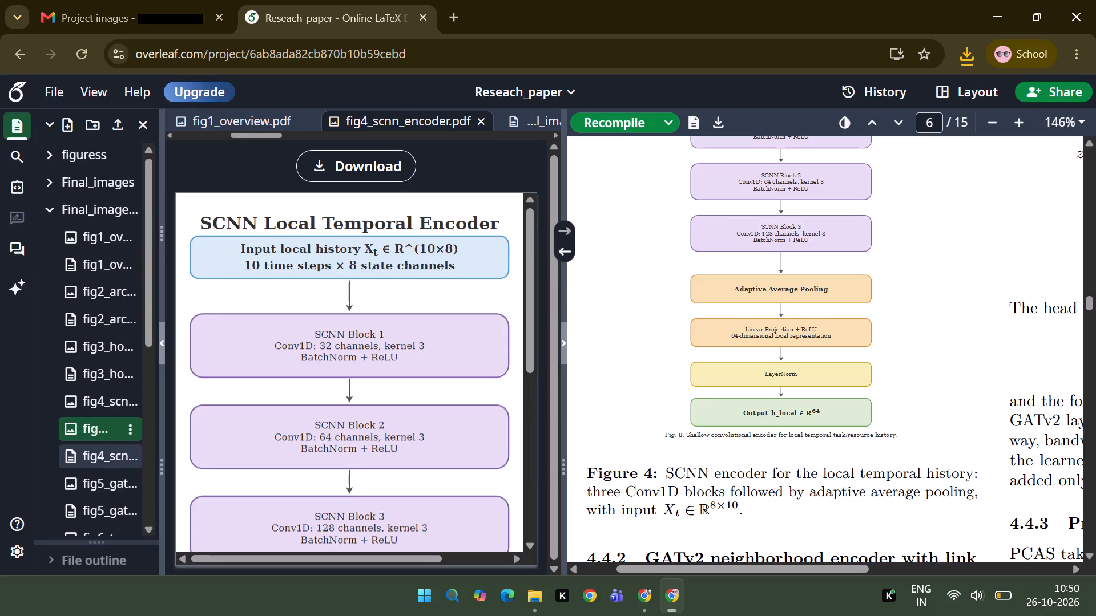
click(94, 405)
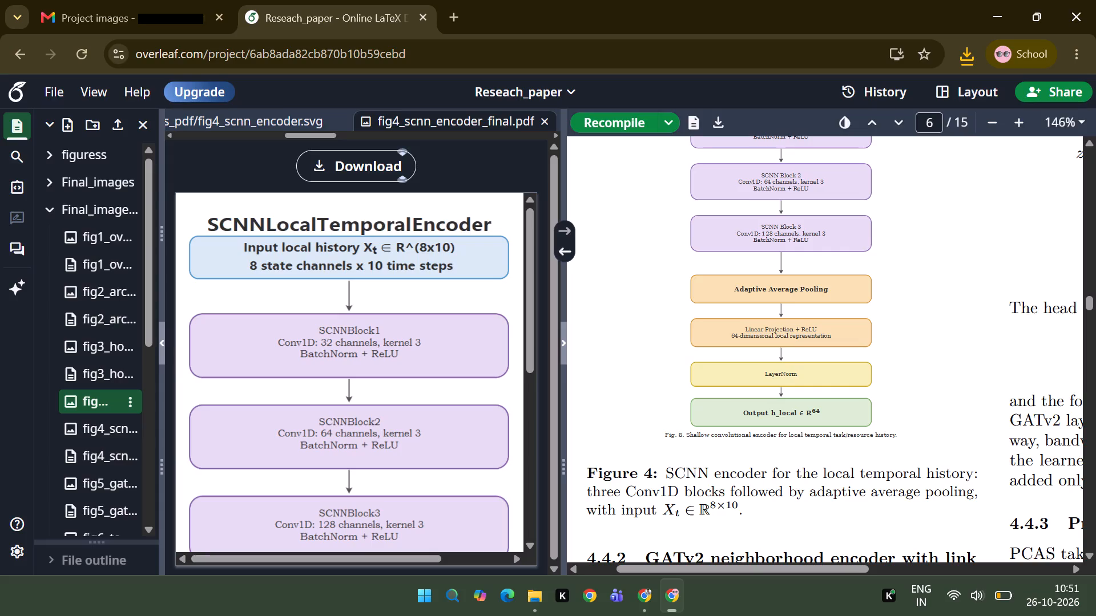
scroll(359, 338, down, 5)
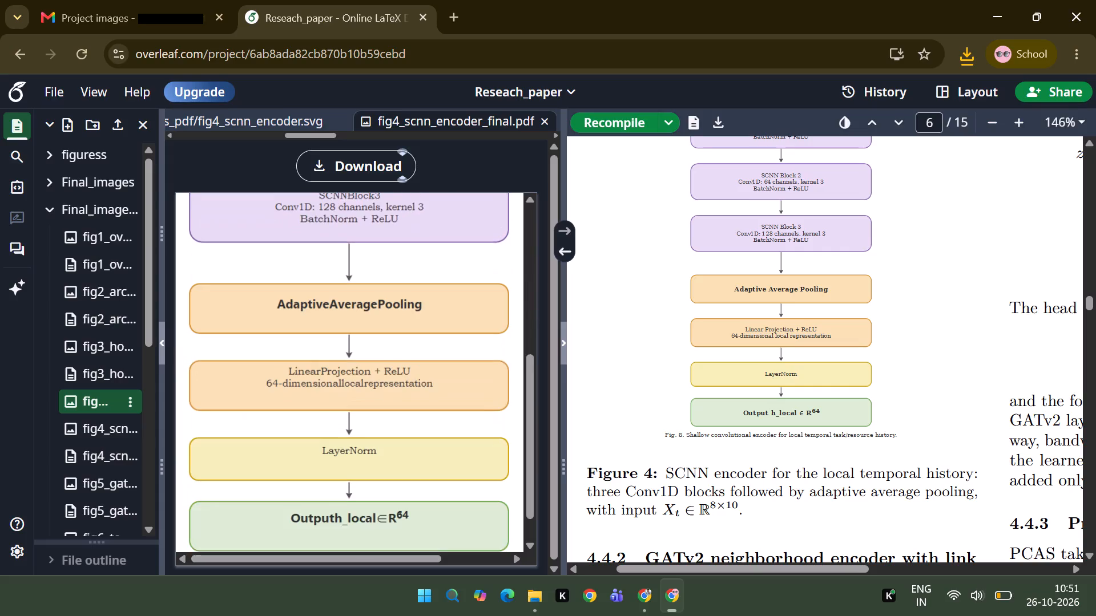
scroll(359, 338, up, 3)
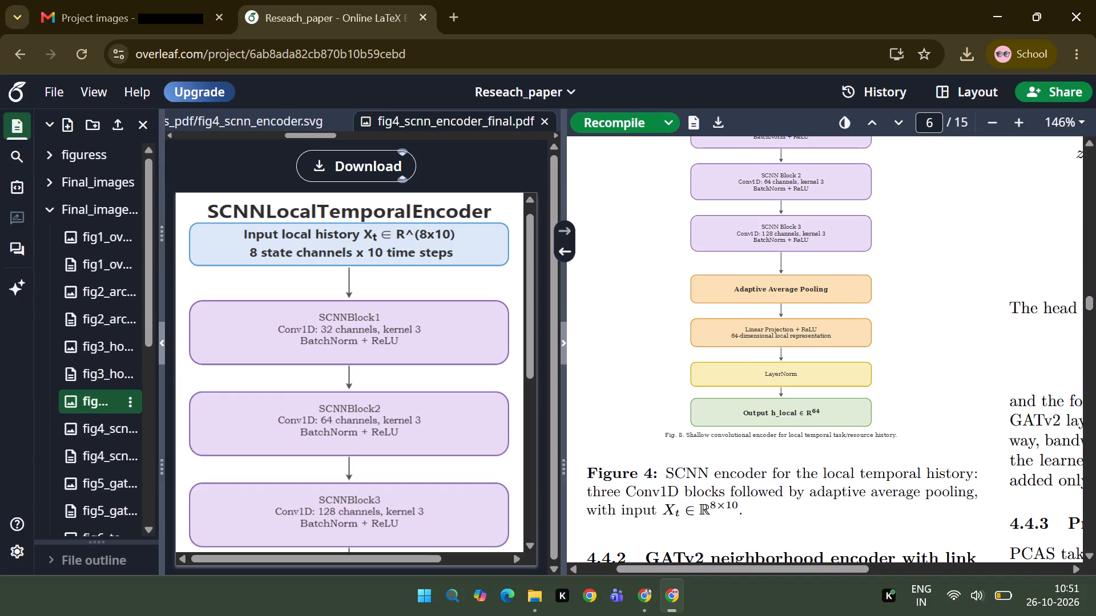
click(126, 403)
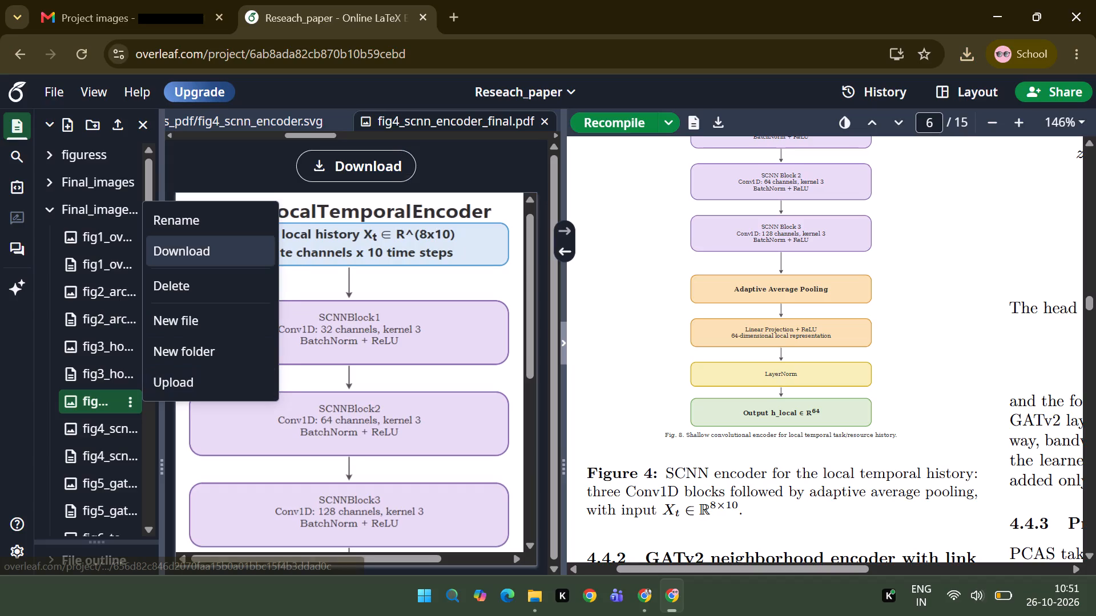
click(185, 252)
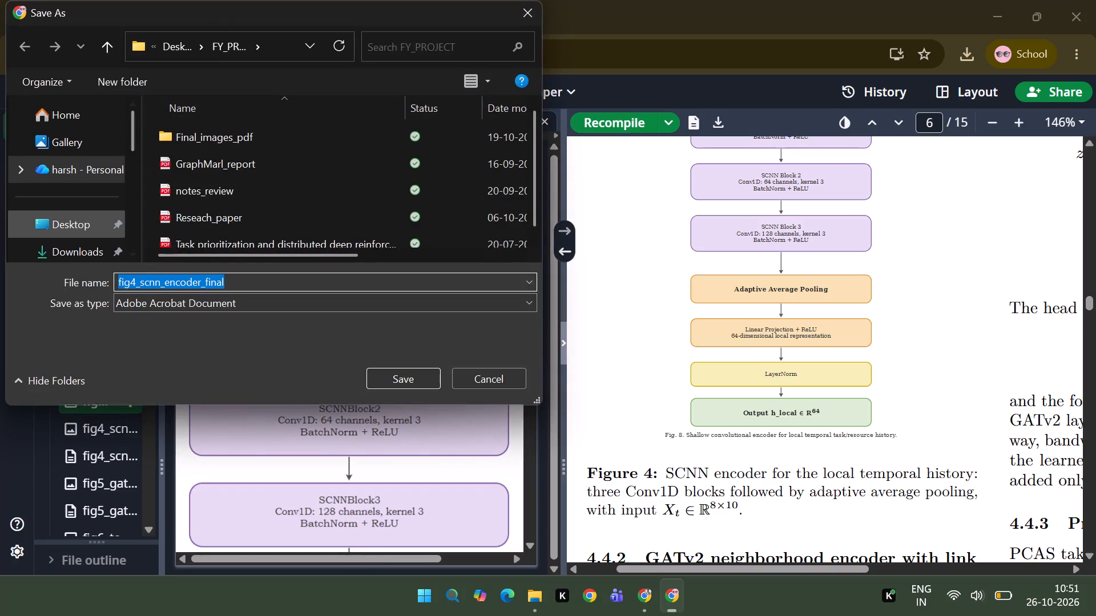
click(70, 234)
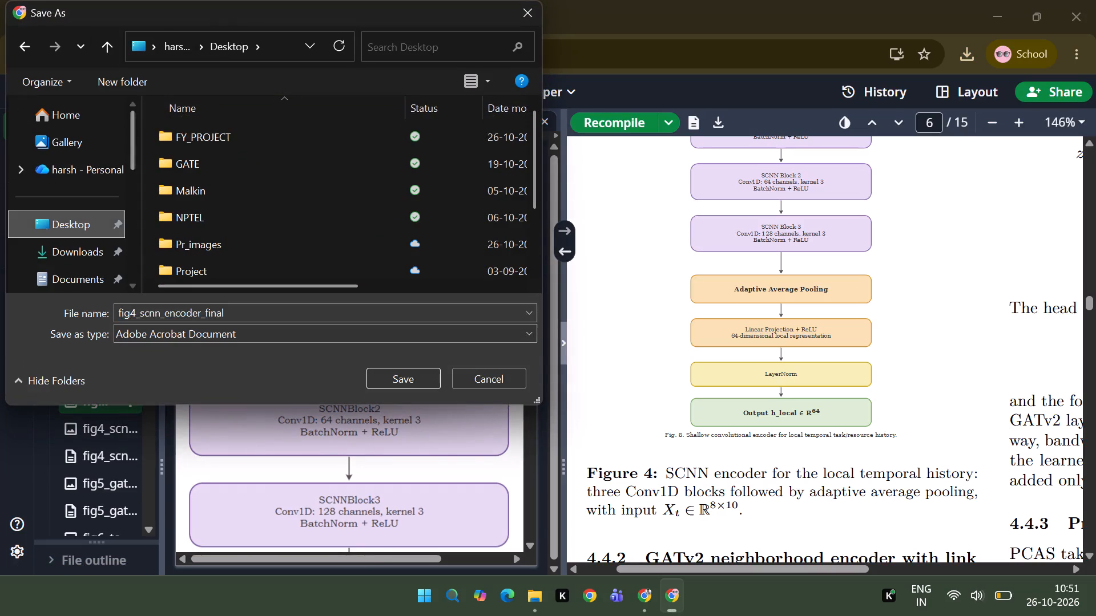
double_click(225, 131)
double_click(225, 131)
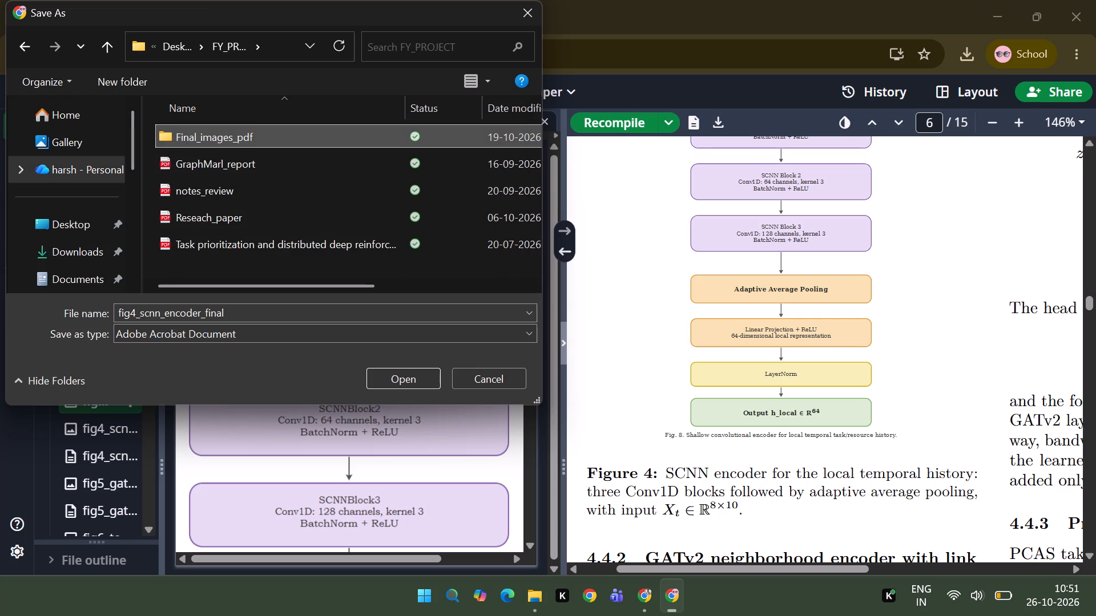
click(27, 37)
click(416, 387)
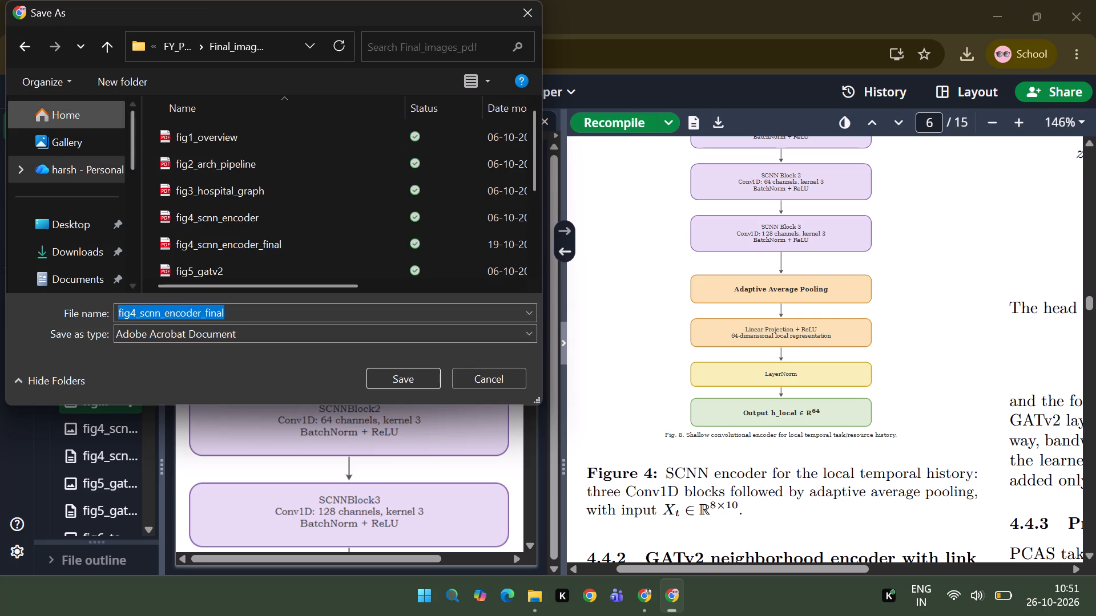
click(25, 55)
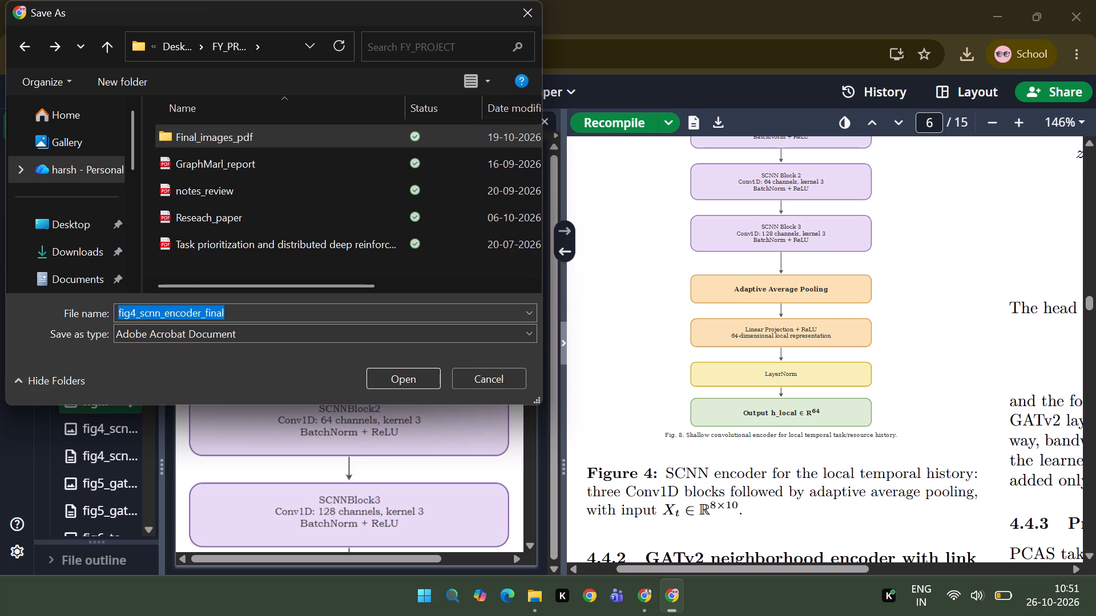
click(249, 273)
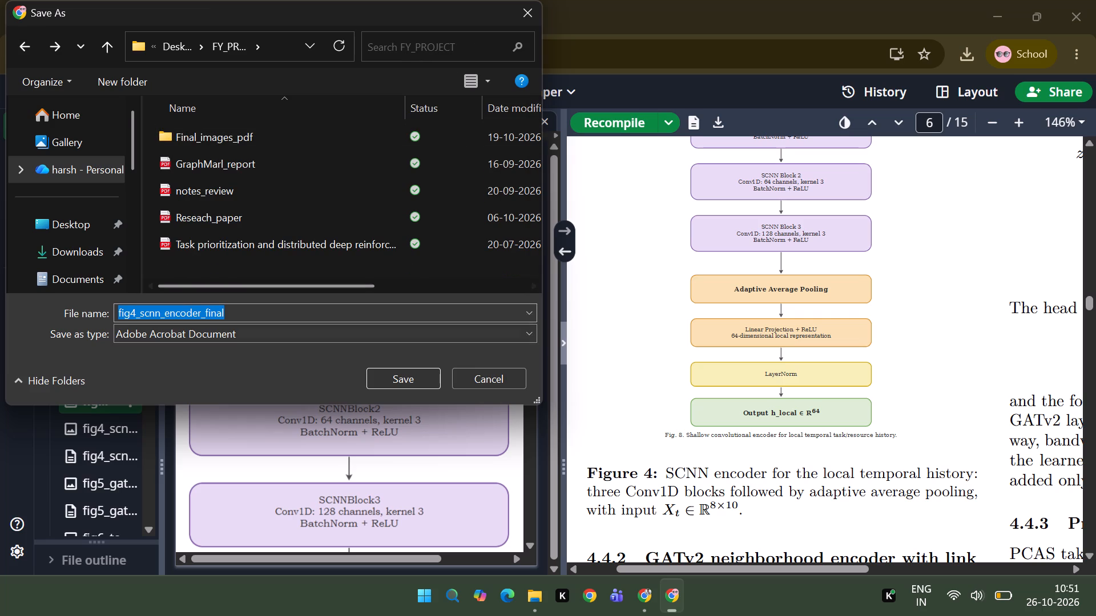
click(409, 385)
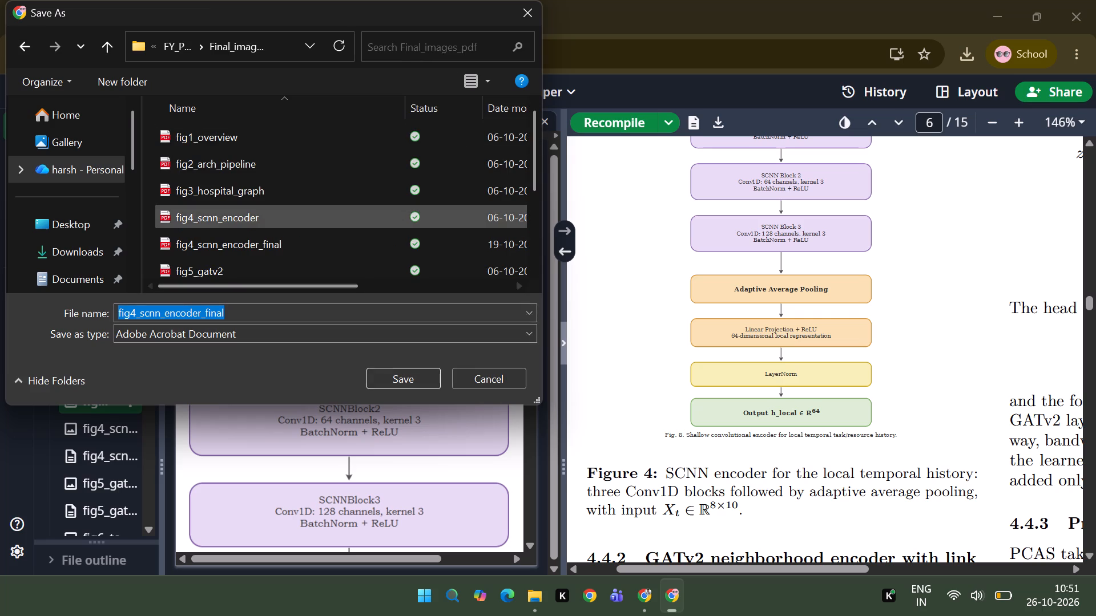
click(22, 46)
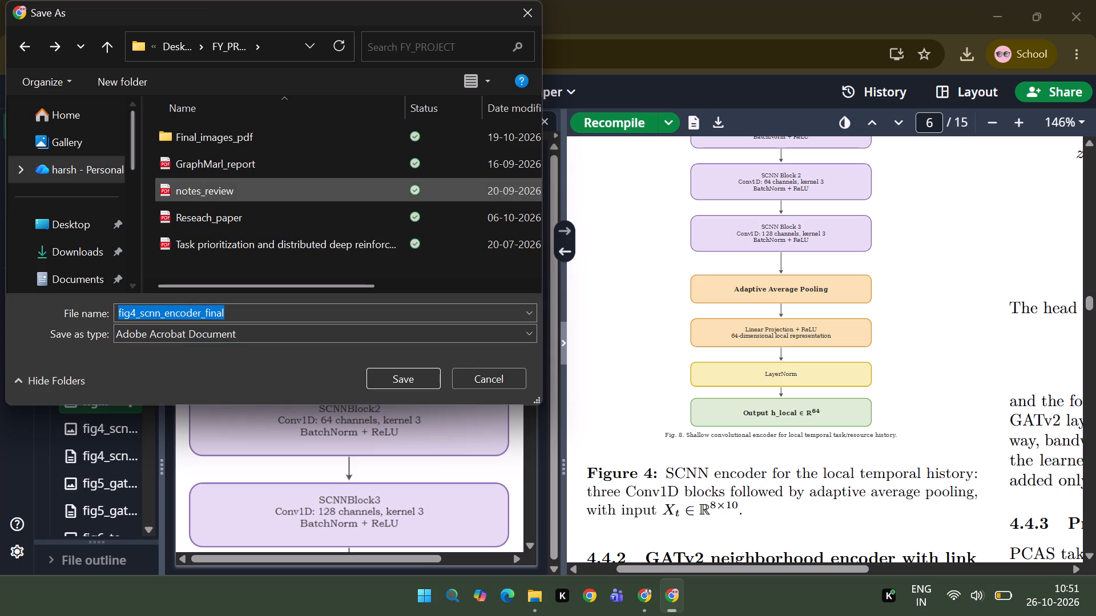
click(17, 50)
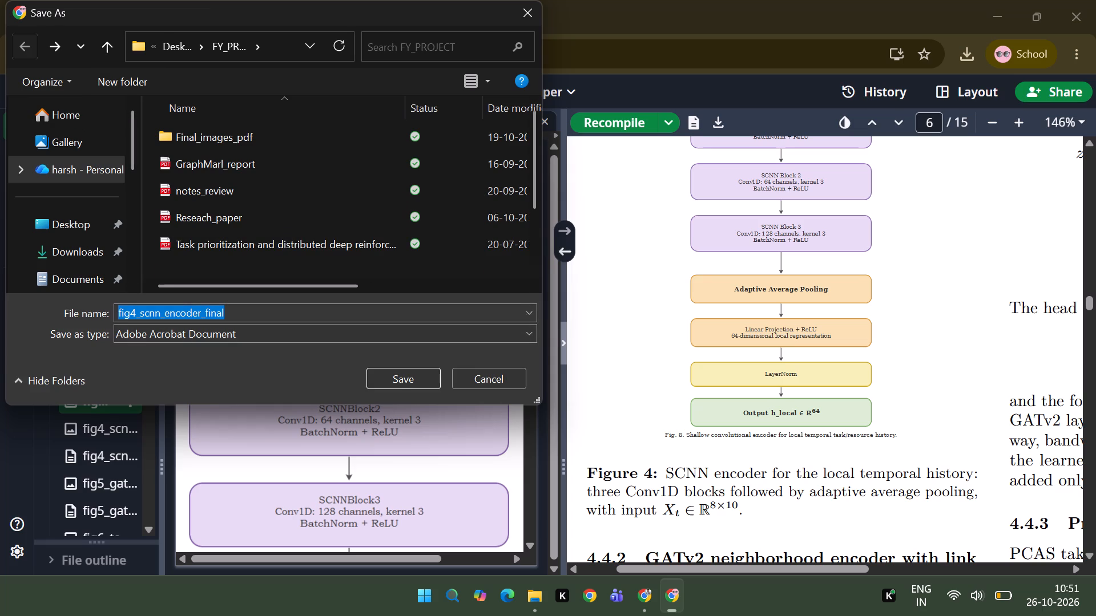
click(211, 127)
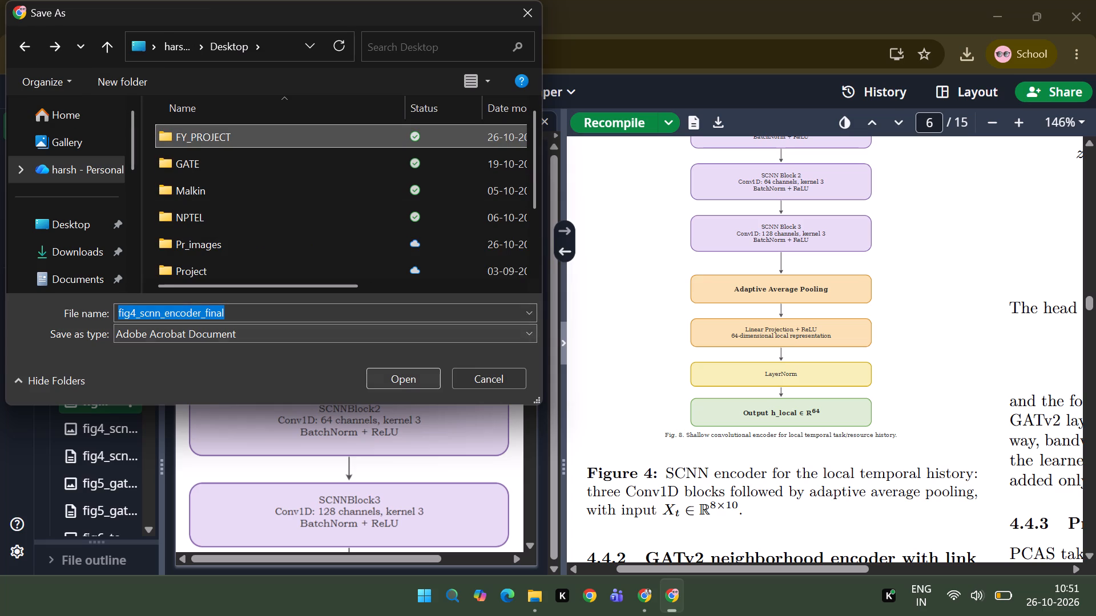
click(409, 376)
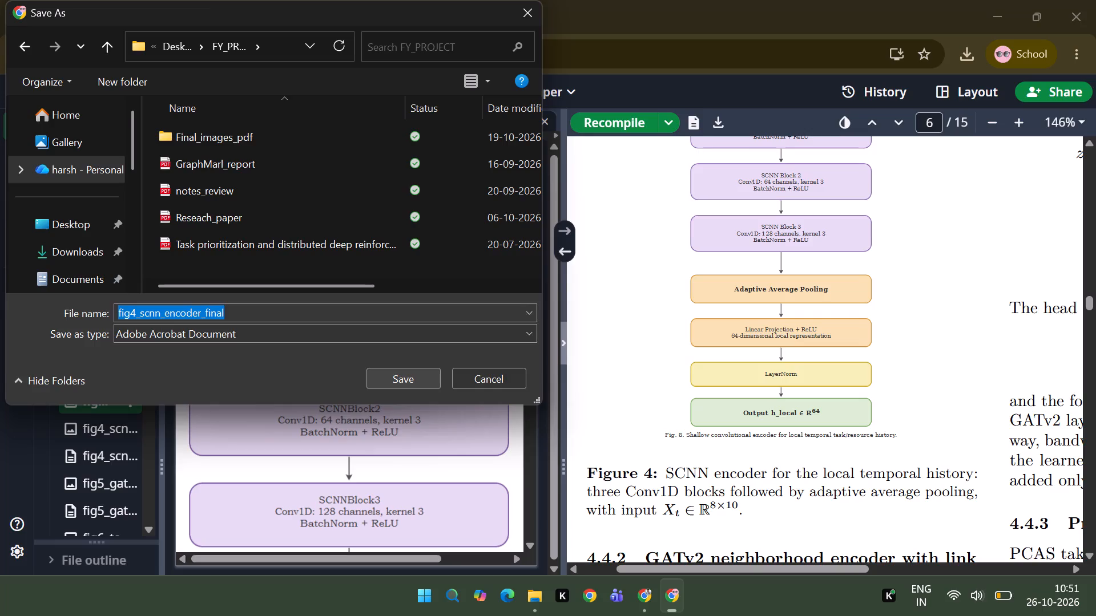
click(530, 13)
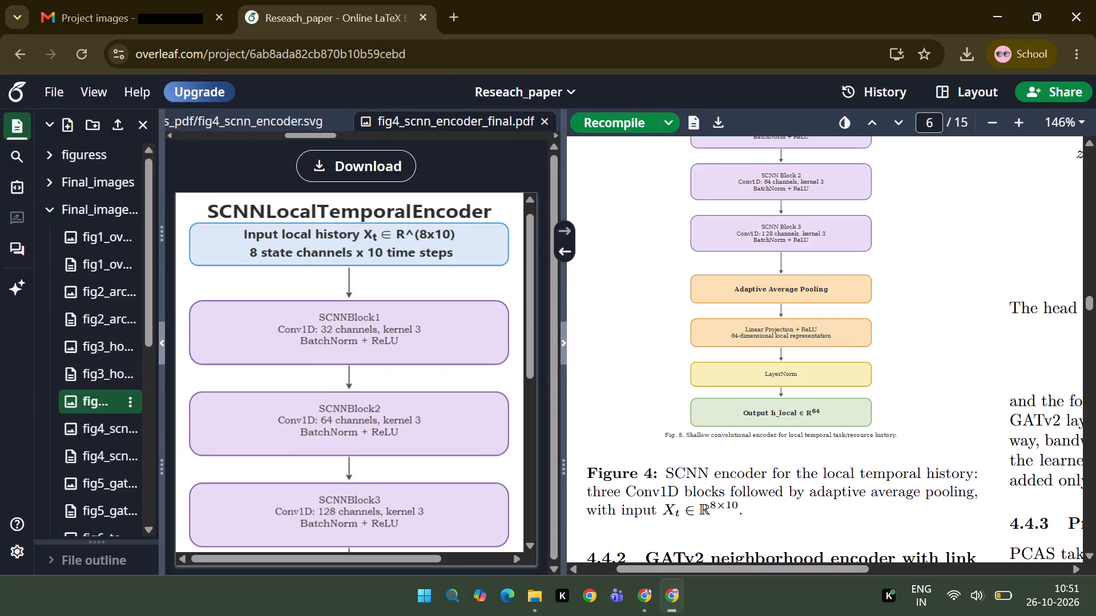
Open the local fig4_scnn_encoder_final PDF from FY_PROJECT's Final_images_pdf folder in File Explorer to check it, and close it.
click(537, 585)
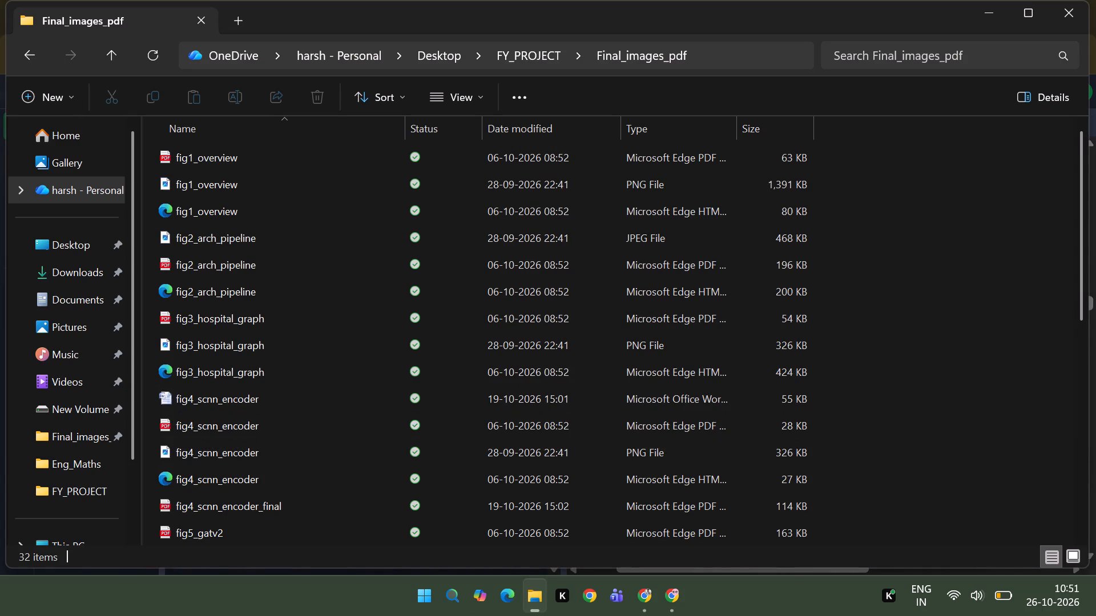
scroll(239, 477, down, 1)
click(237, 460)
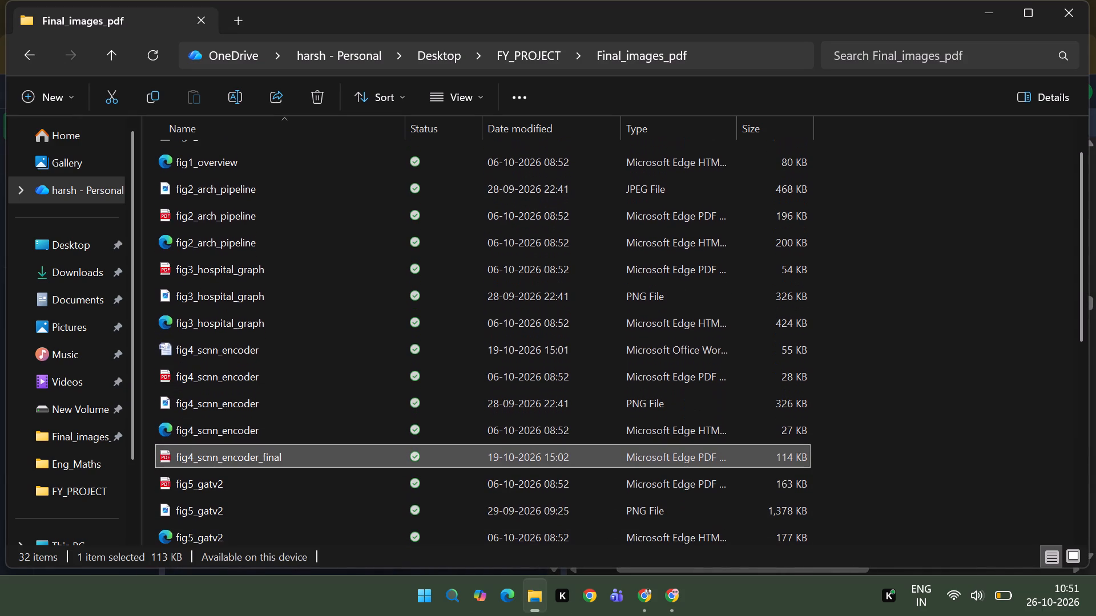
double_click(237, 460)
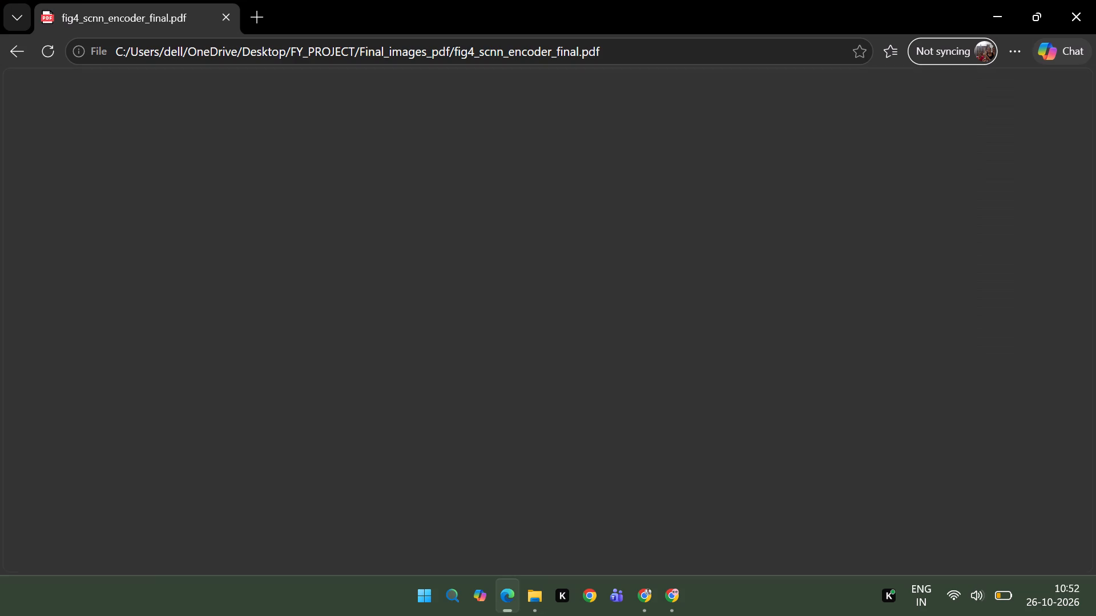
click(1064, 9)
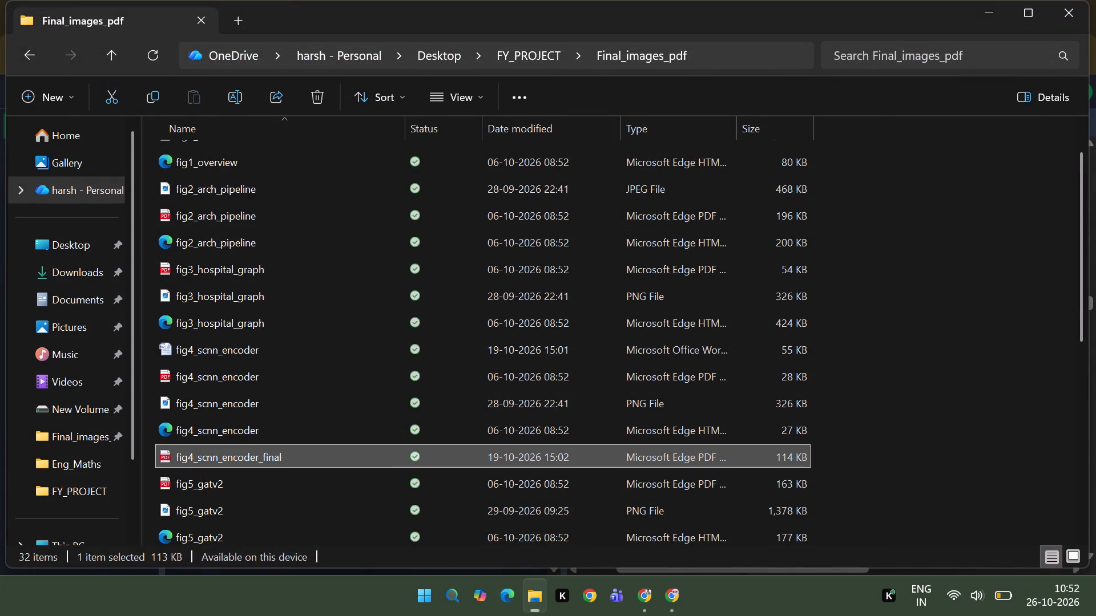
Copy the fig4_scnn_encoder_final PDF from the Final_images_pdf folder into its parent FY_PROJECT folder.
key(ctrl+x)
click(272, 447)
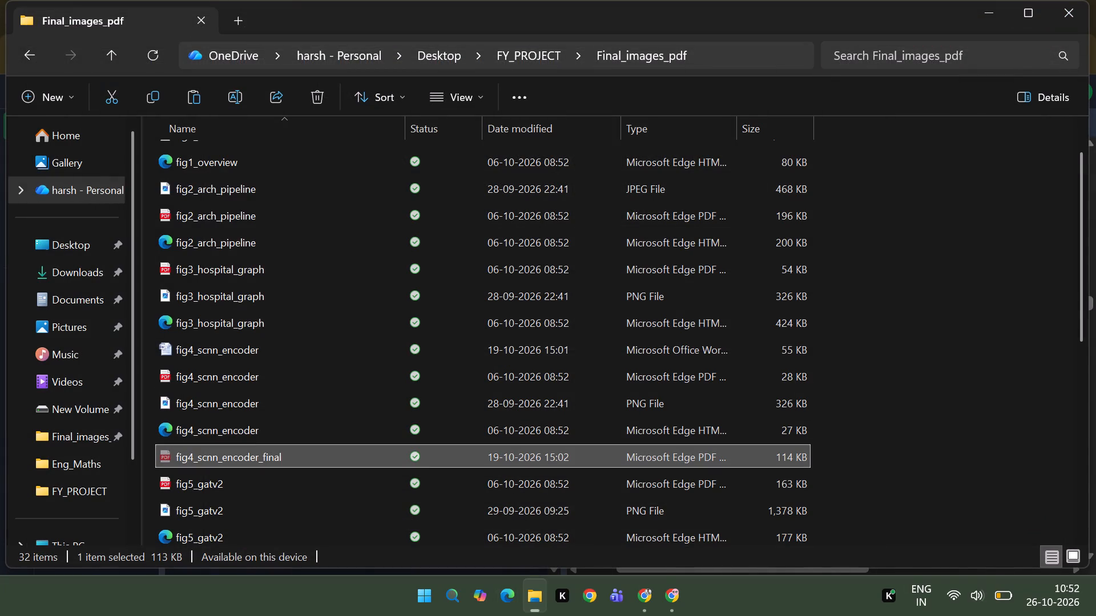
click(345, 459)
key(ctrl+c)
key(ctrl+c)
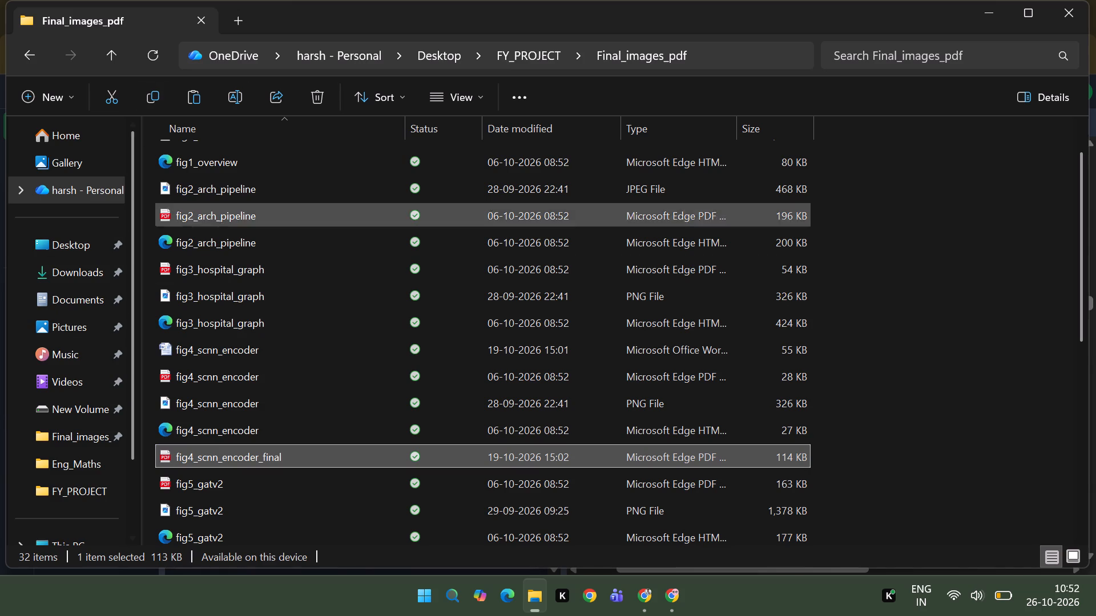
scroll(331, 325, right, 7)
click(32, 54)
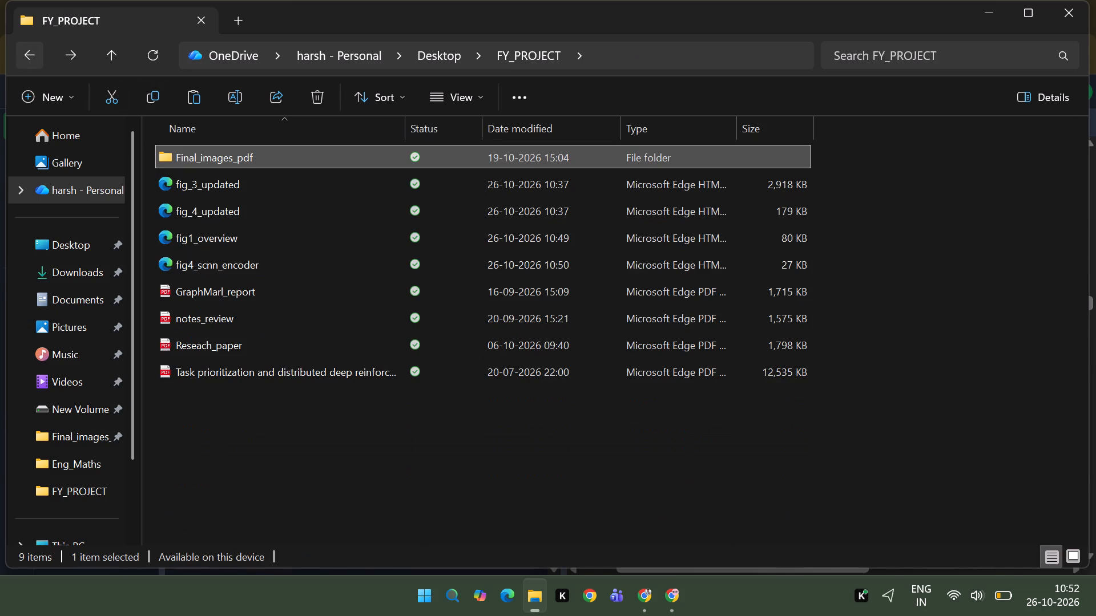
click(267, 465)
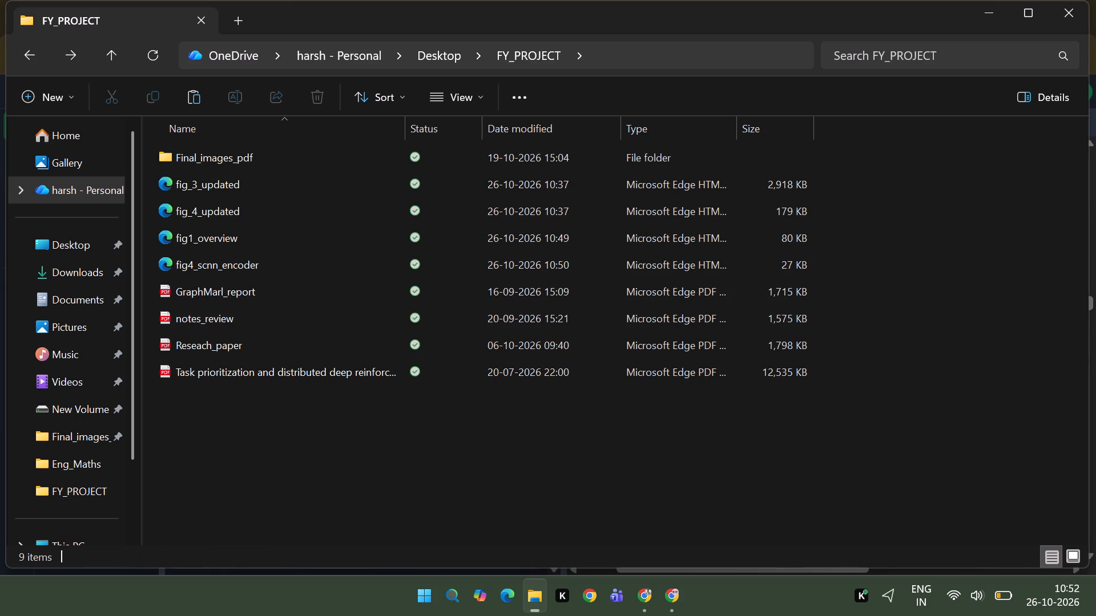
key(ctrl+v)
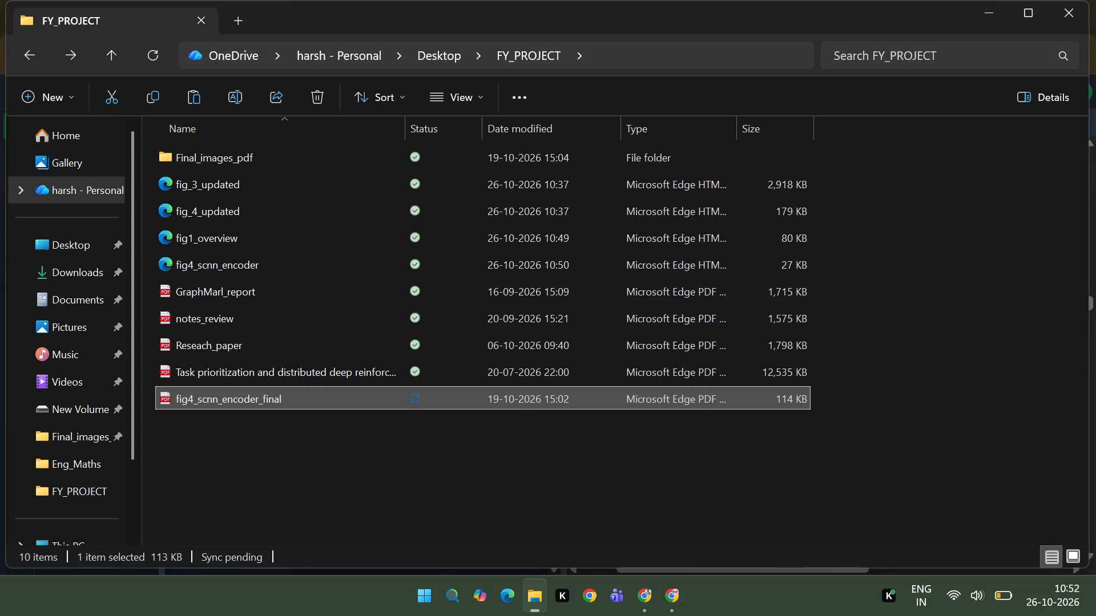
click(261, 447)
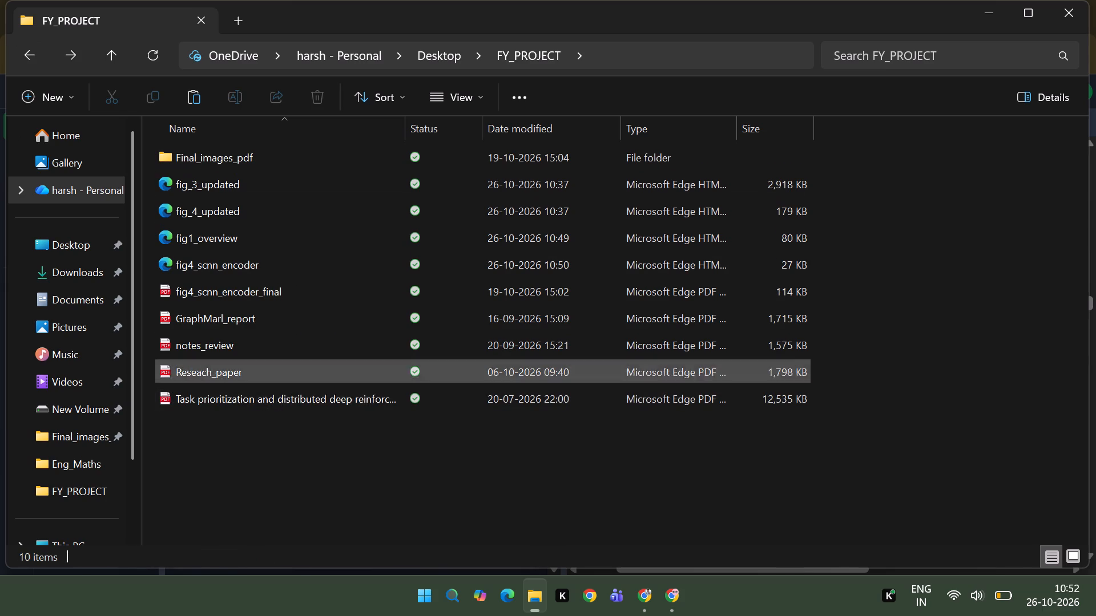
click(232, 290)
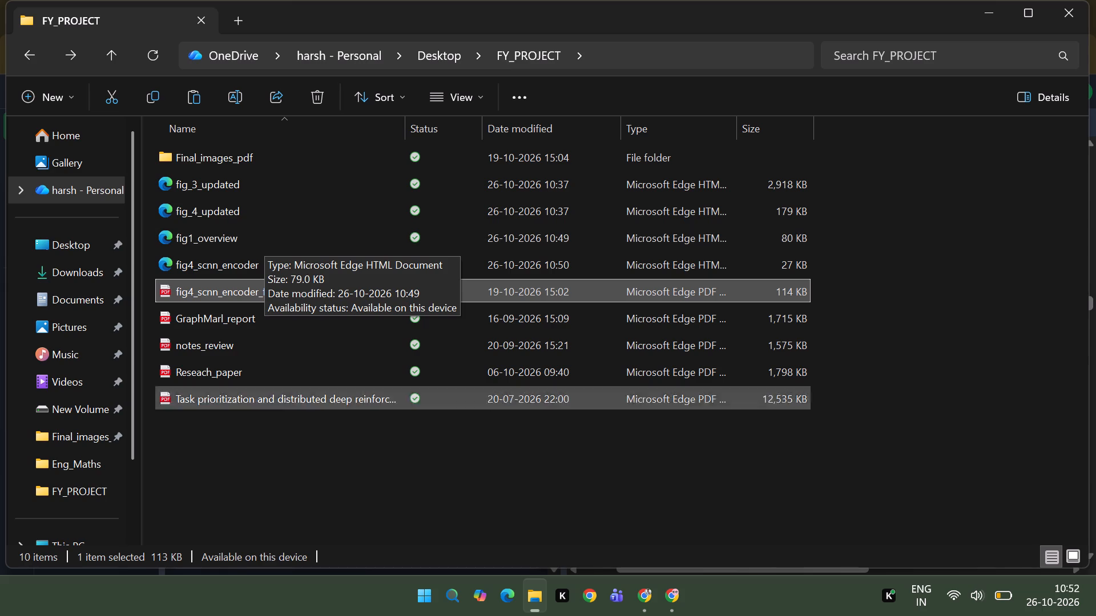
Switch to YouTube in Chrome and play the song Jugni Ji from the 16D Audio Songs playlist.
click(647, 598)
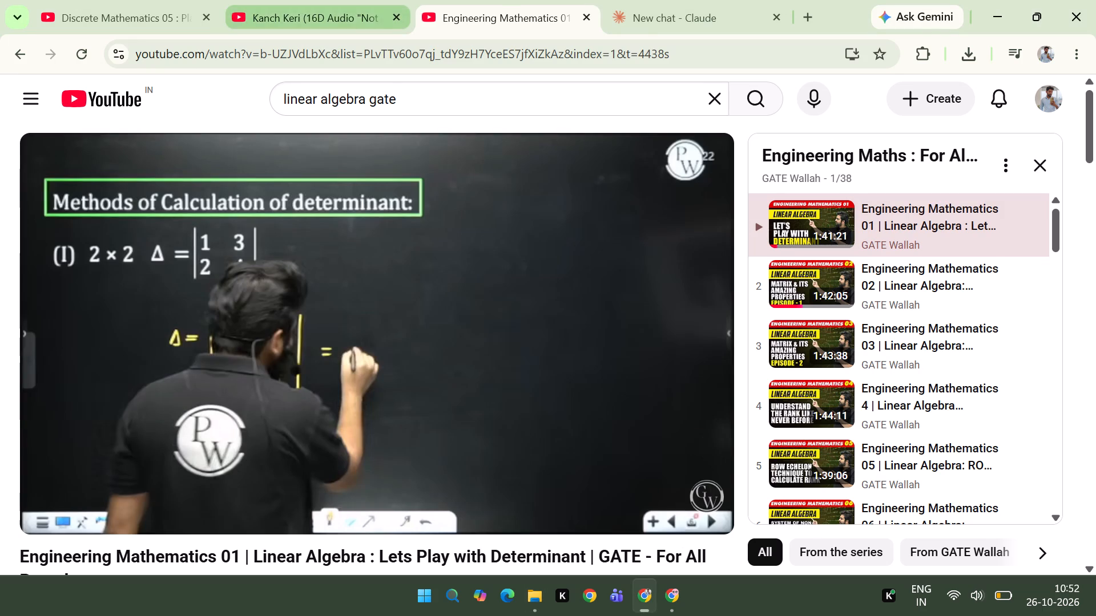
click(289, 7)
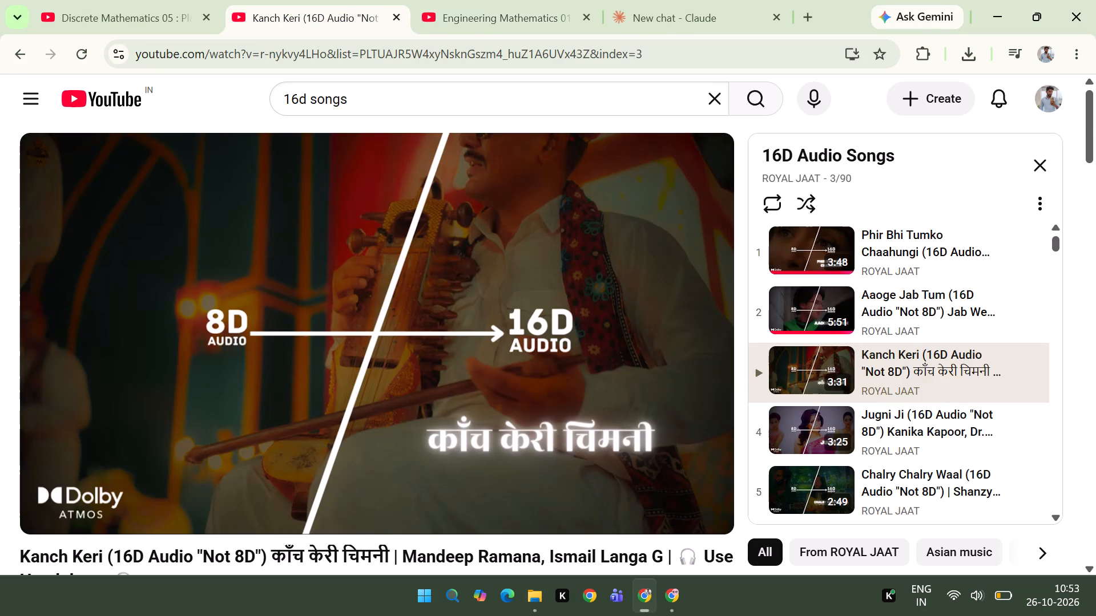
click(396, 316)
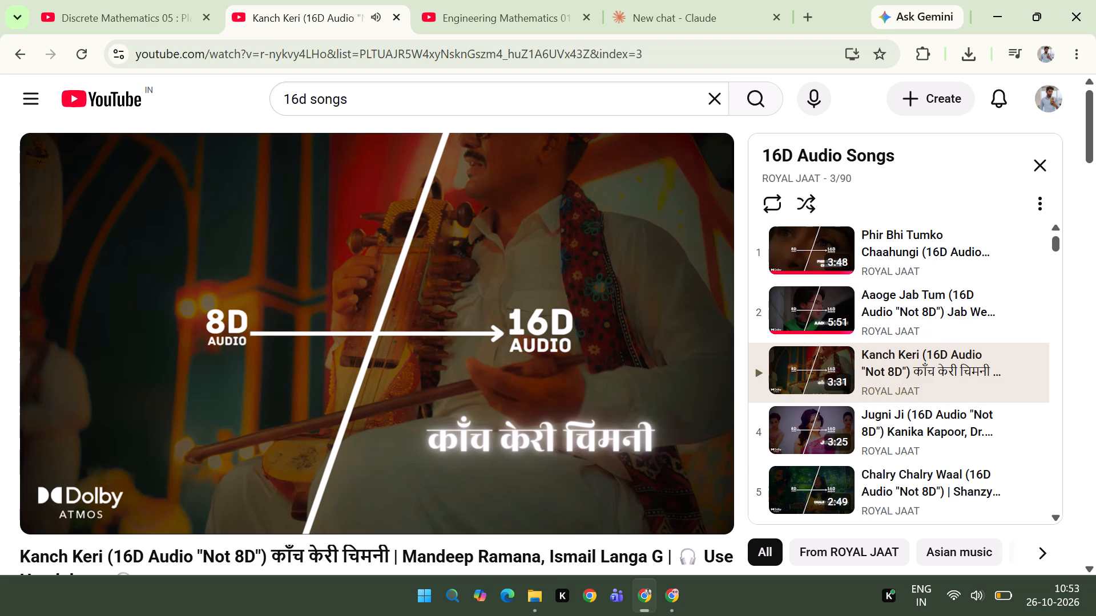
click(810, 427)
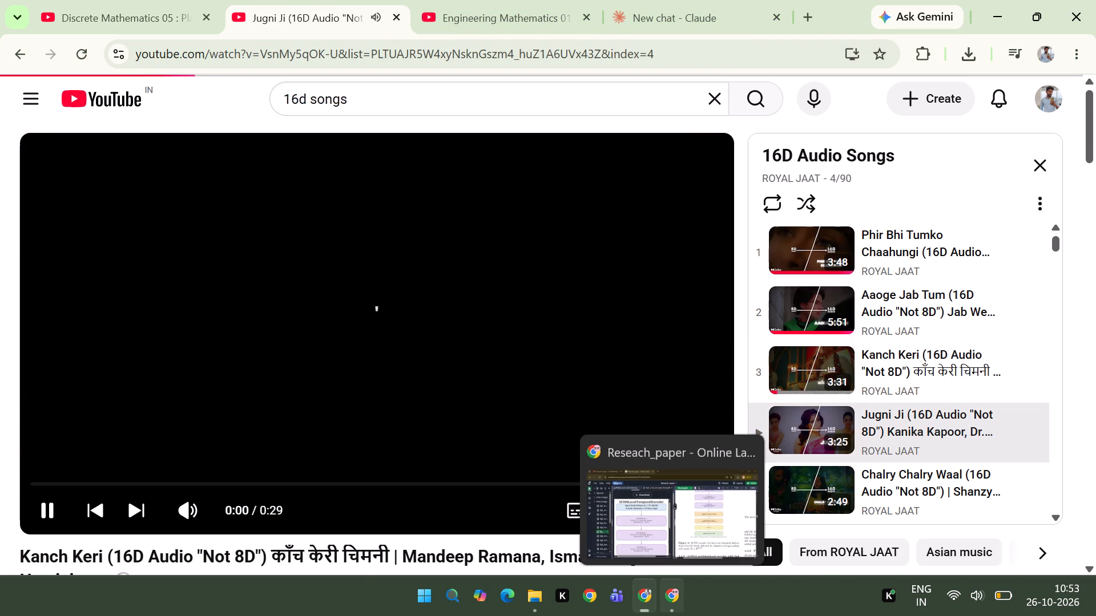
Switch to the Overleaf project, open test.tex, and reload the project page.
click(665, 591)
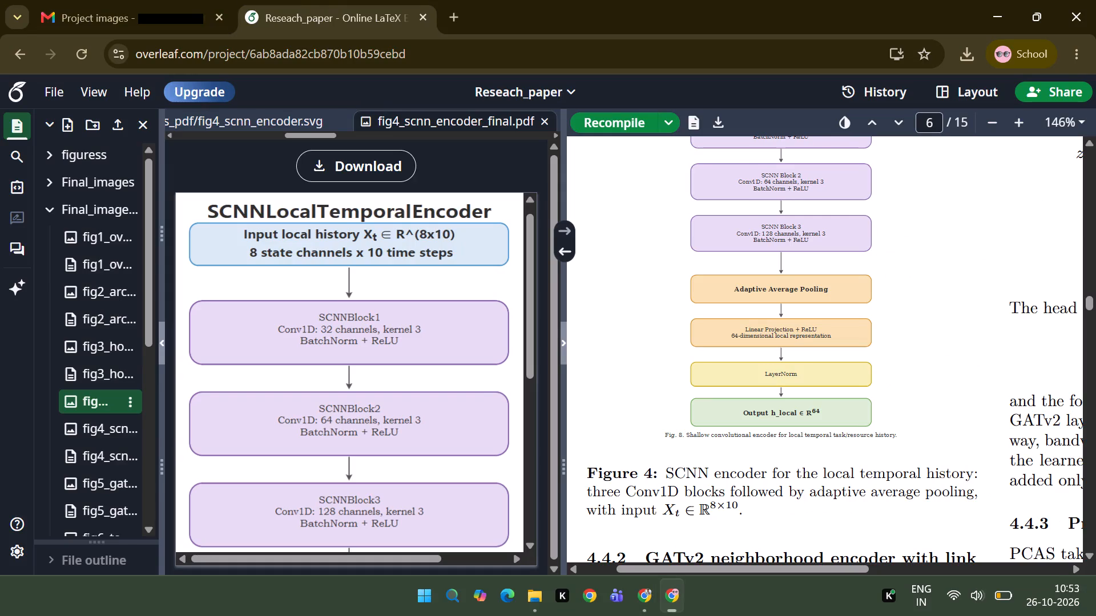
scroll(750, 384, up, 2)
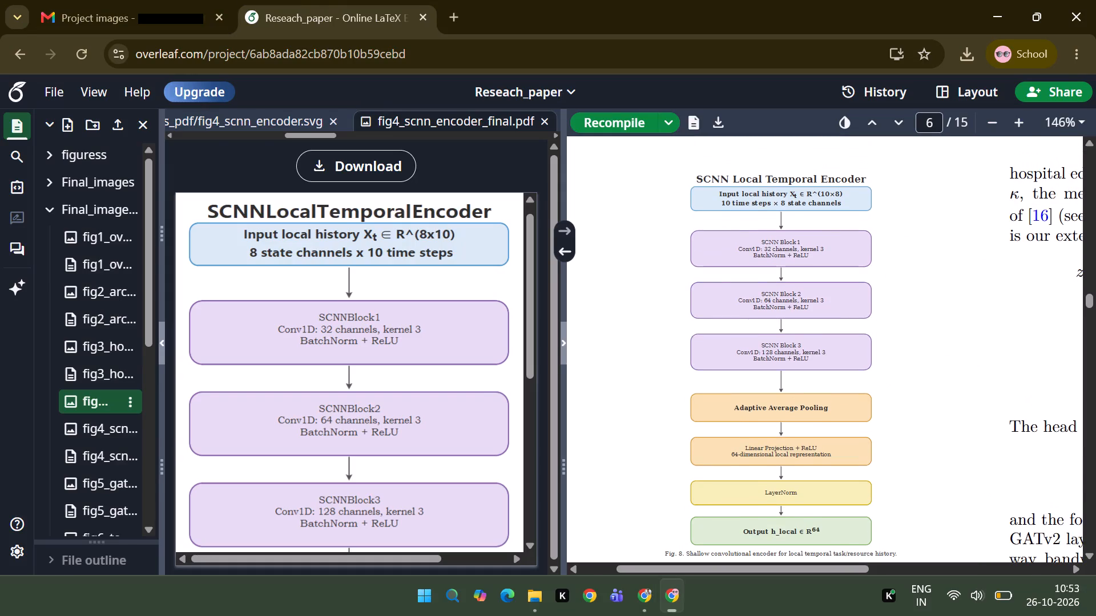
scroll(216, 119, right, 8)
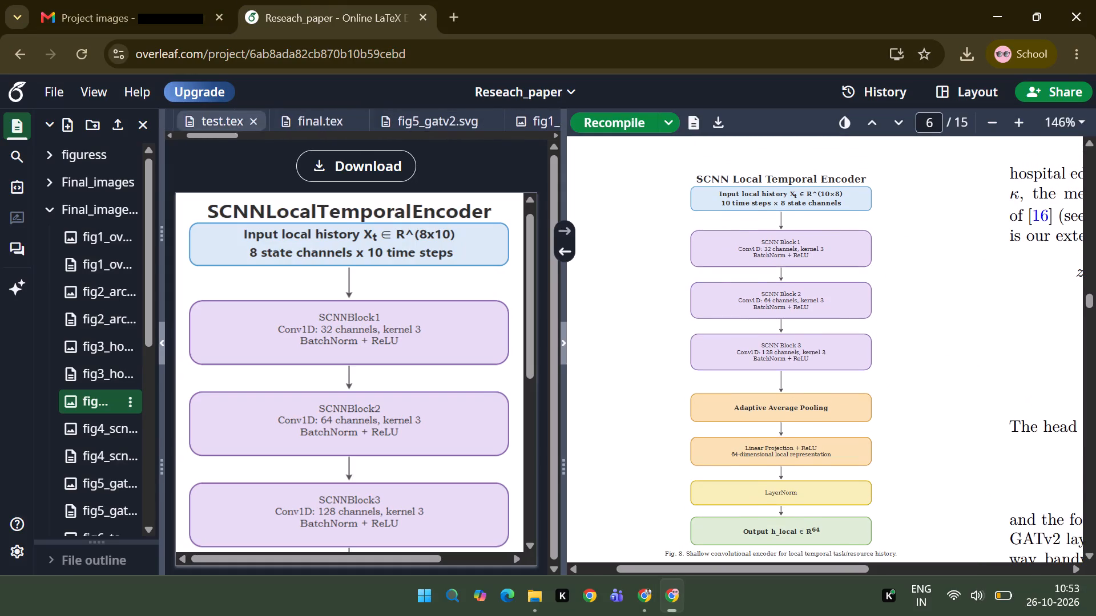
click(211, 115)
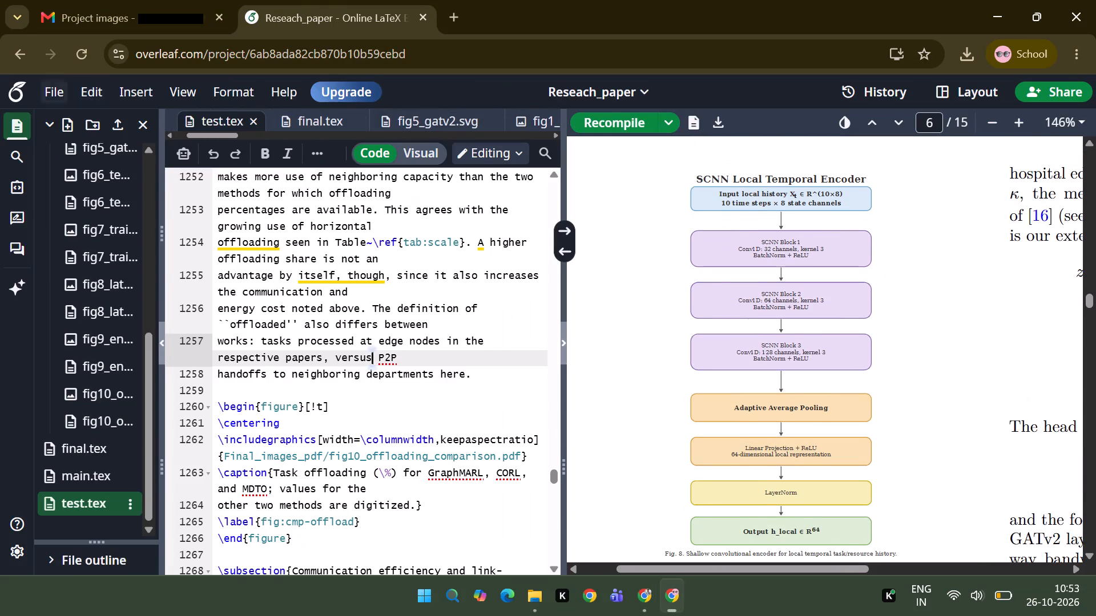
click(79, 51)
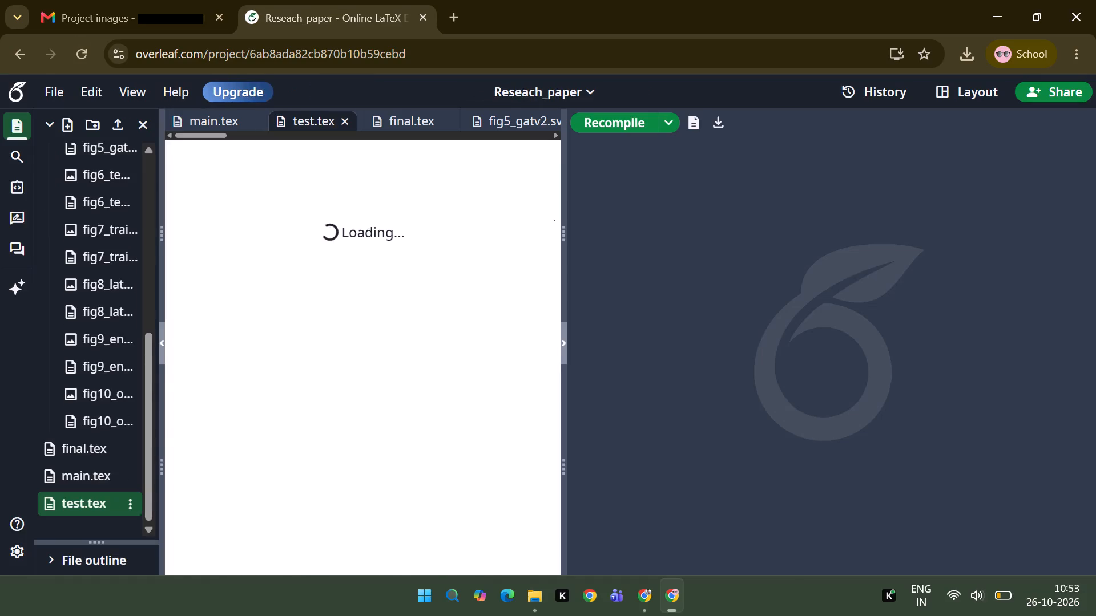
Collapse the Final_images_pdf folder in Overleaf and examine Figure 4 on page 6 of the compiled paper, with the PDF zoomed to 91%.
scroll(74, 153, up, 2)
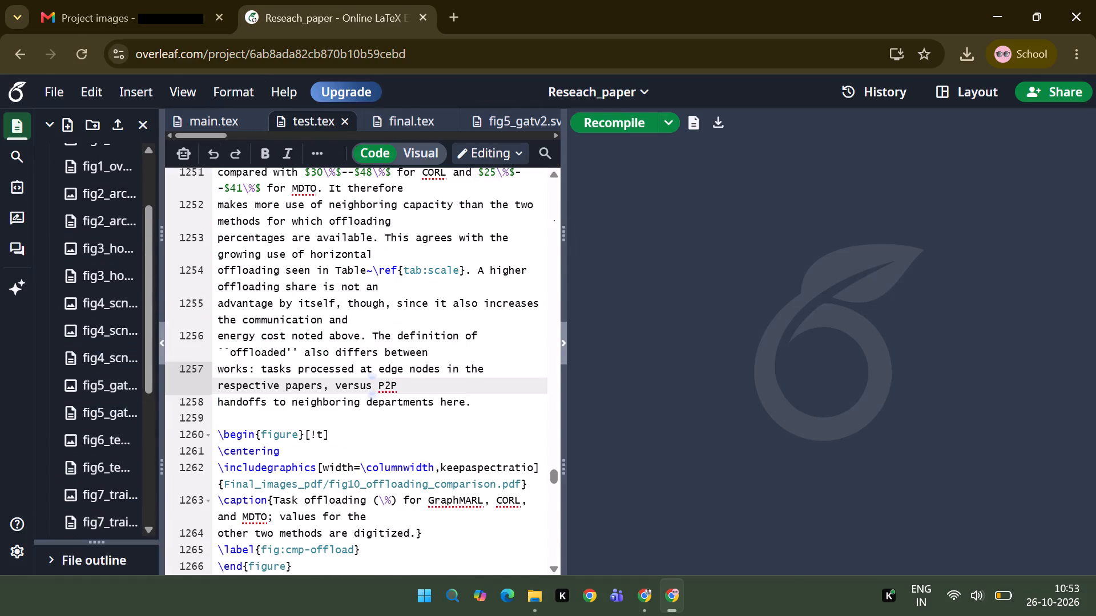
scroll(55, 154, up, 4)
click(52, 210)
scroll(429, 345, up, 1)
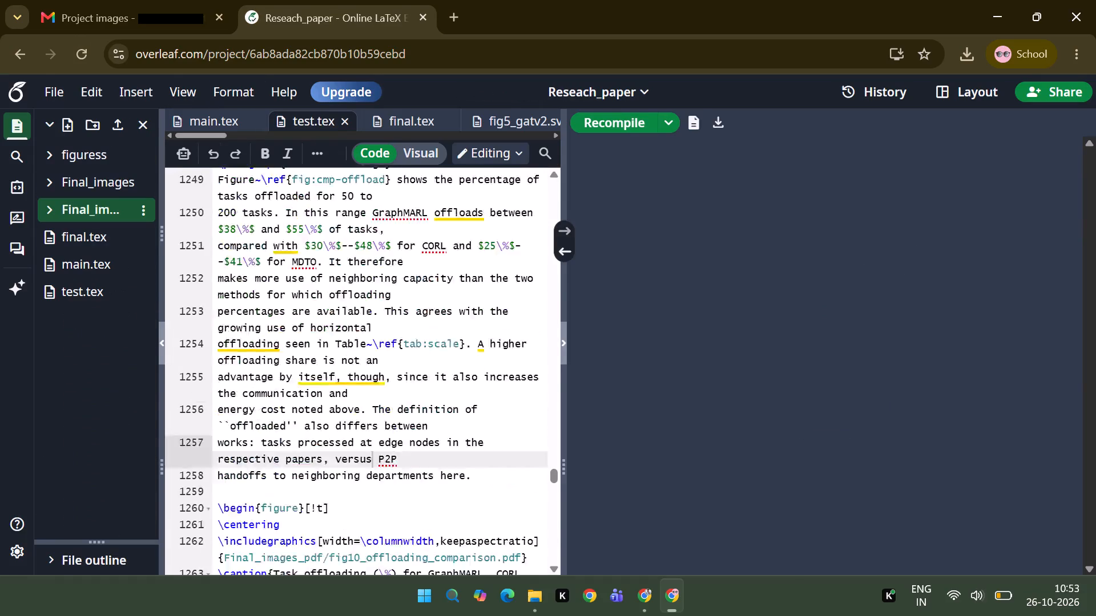
scroll(429, 345, up, 8)
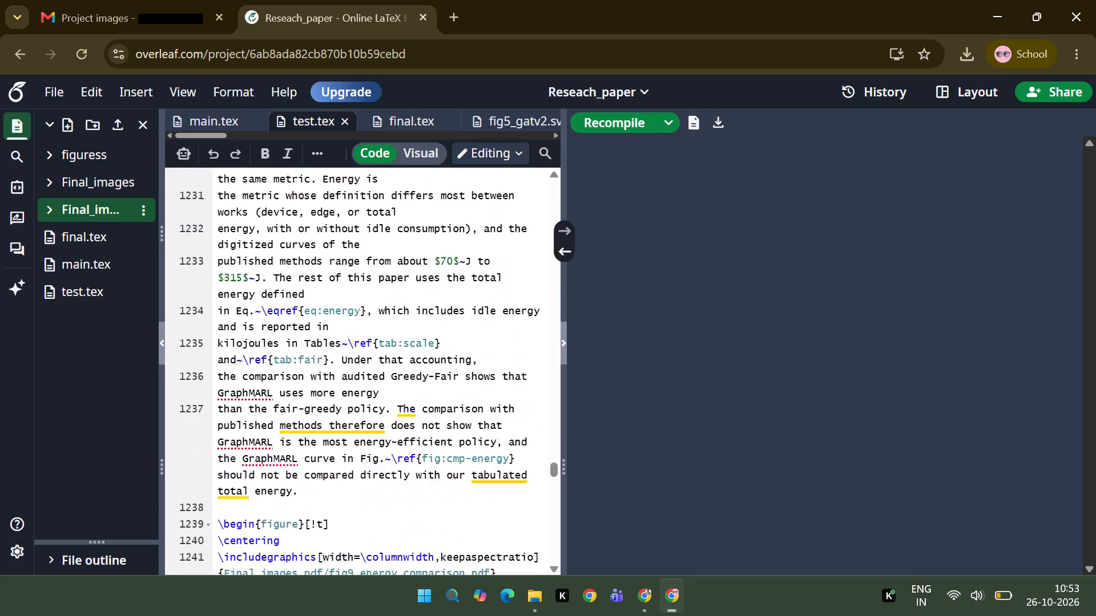
scroll(429, 345, up, 4)
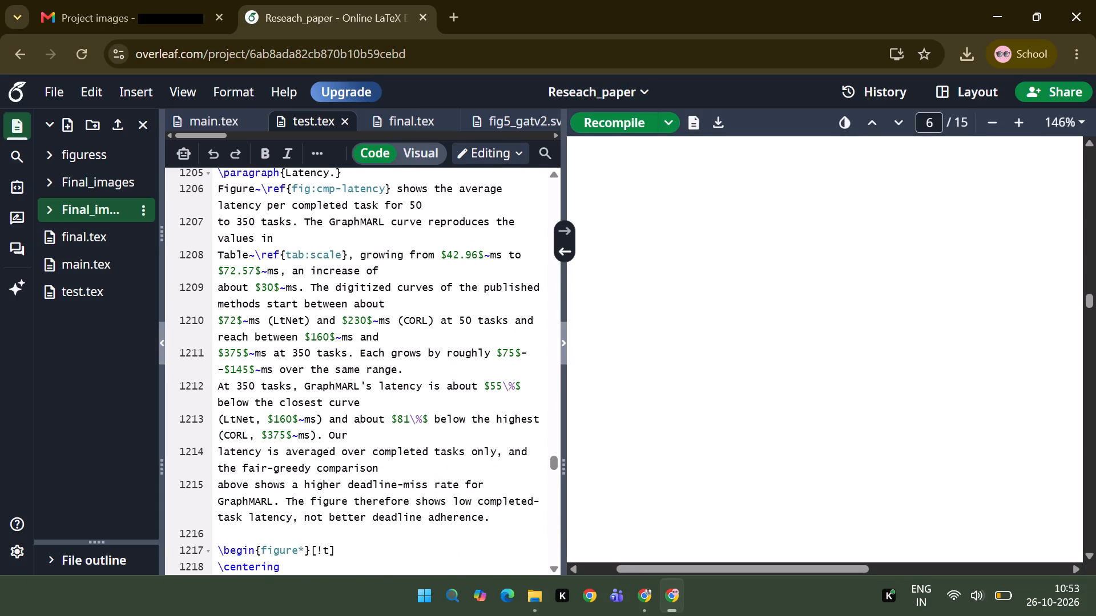
scroll(719, 333, up, 3)
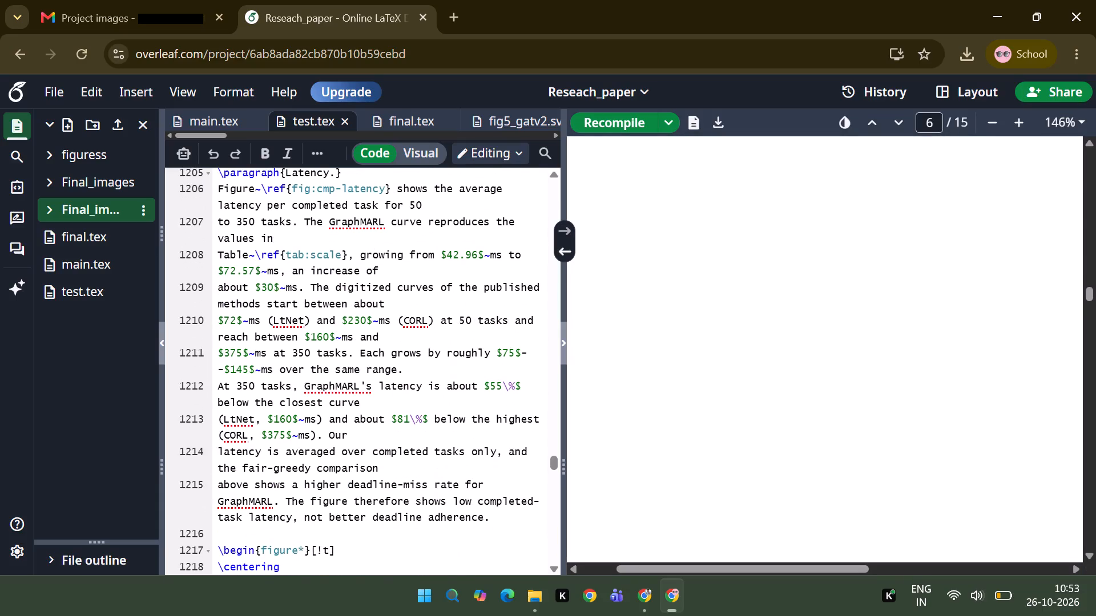
scroll(719, 333, down, 4)
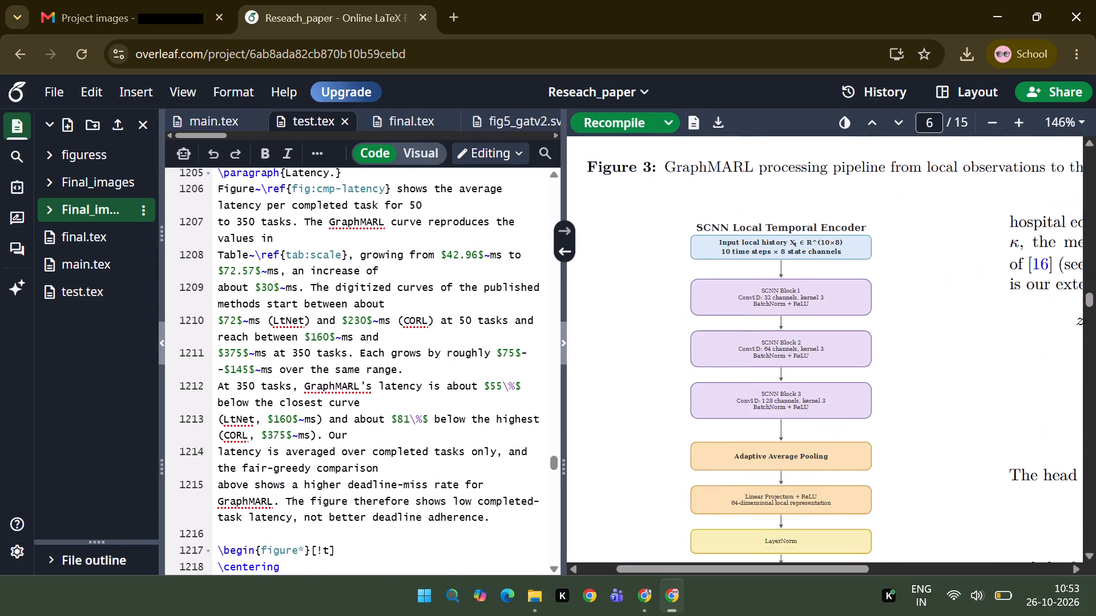
scroll(719, 333, up, 1)
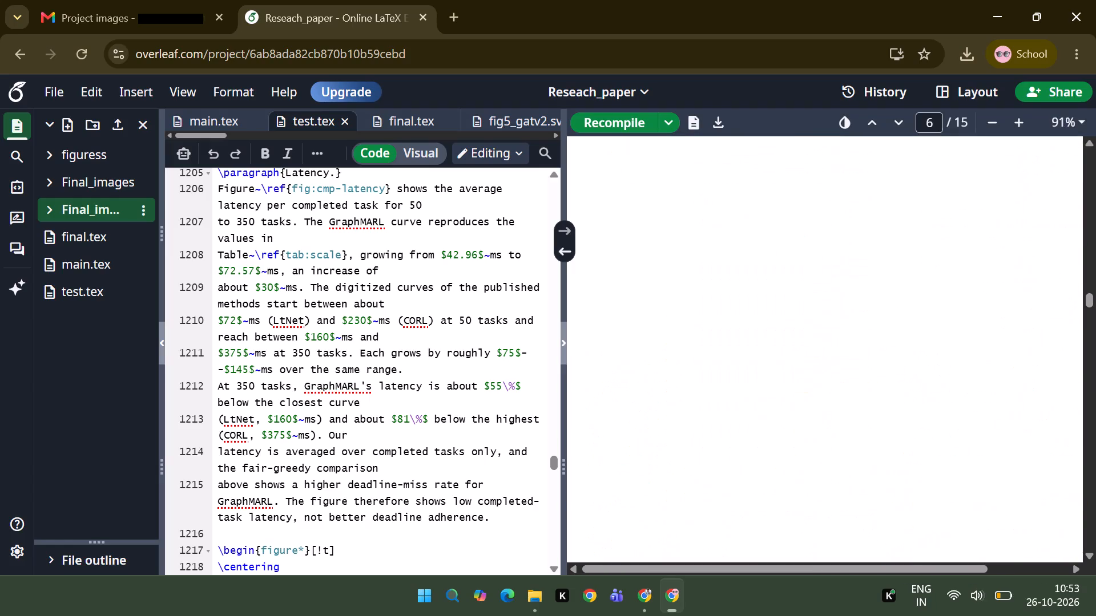
scroll(423, 440, down, 3)
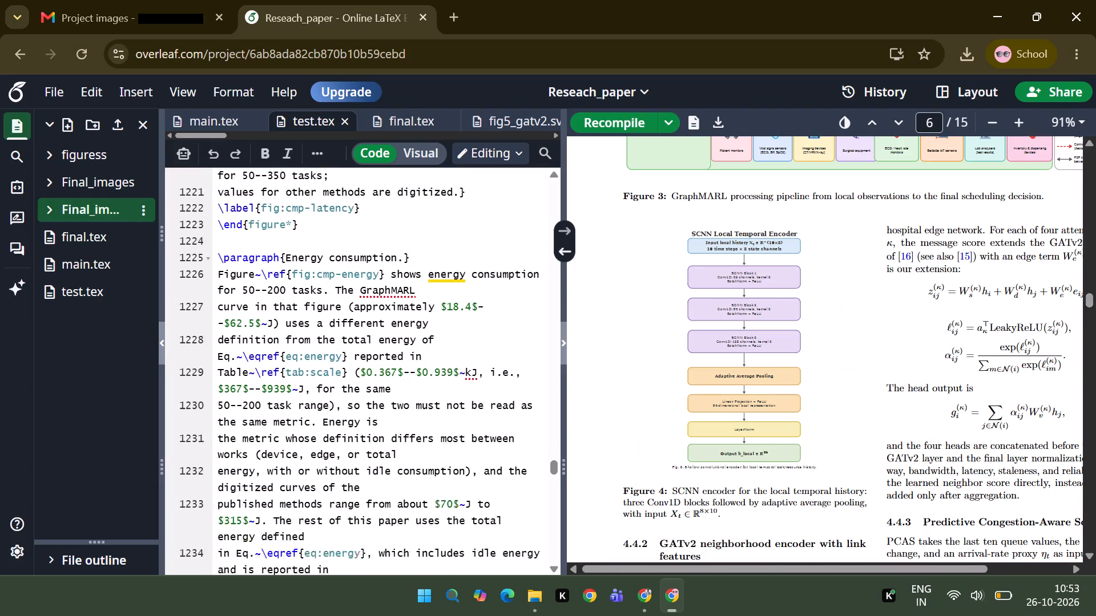
scroll(423, 440, down, 3)
Look back through the test.tex source from the energy and offloading comparisons to the start of the Experimental Evaluation section.
click(81, 286)
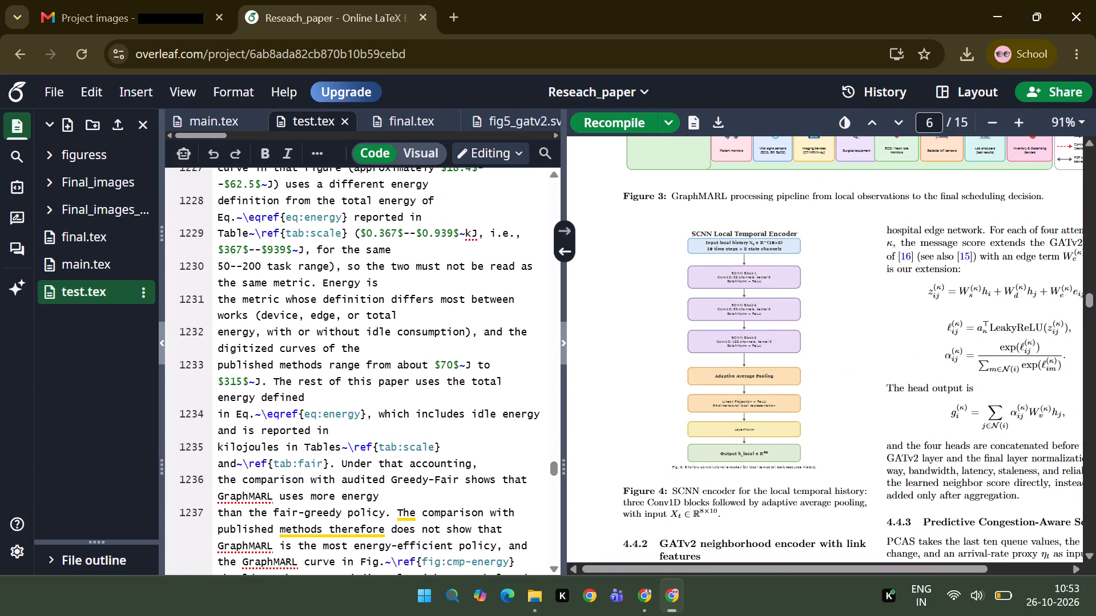
scroll(368, 414, down, 1)
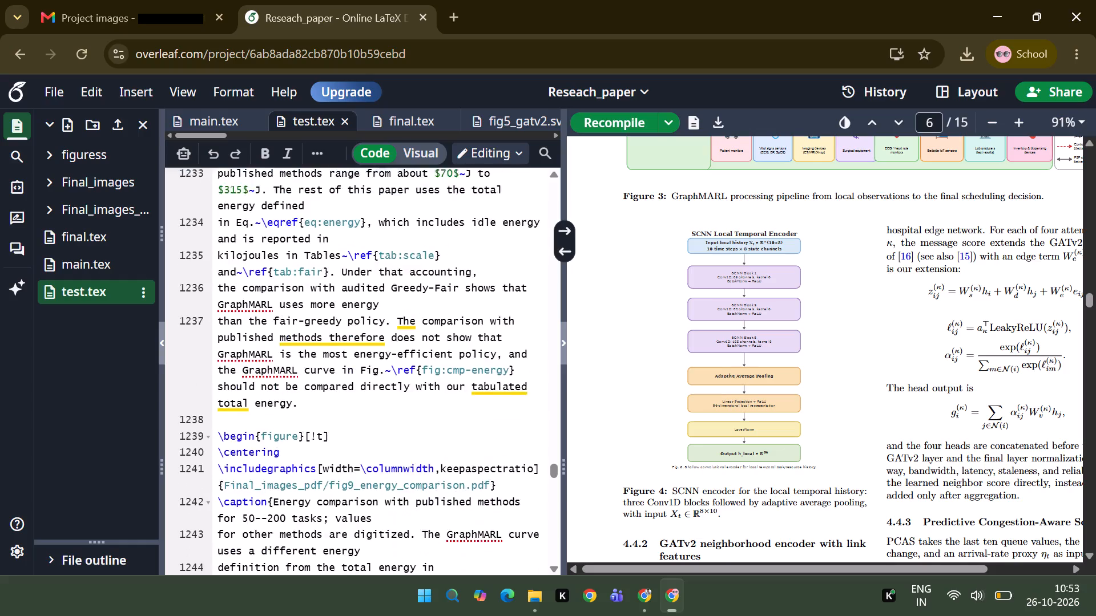
scroll(368, 414, down, 4)
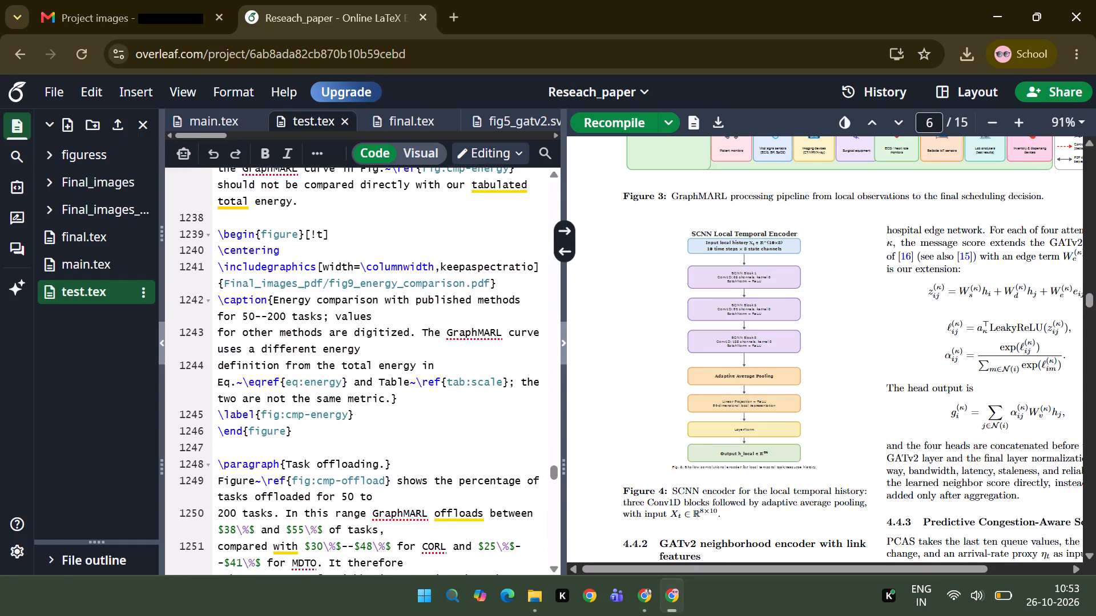
scroll(368, 414, down, 1)
scroll(368, 414, up, 11)
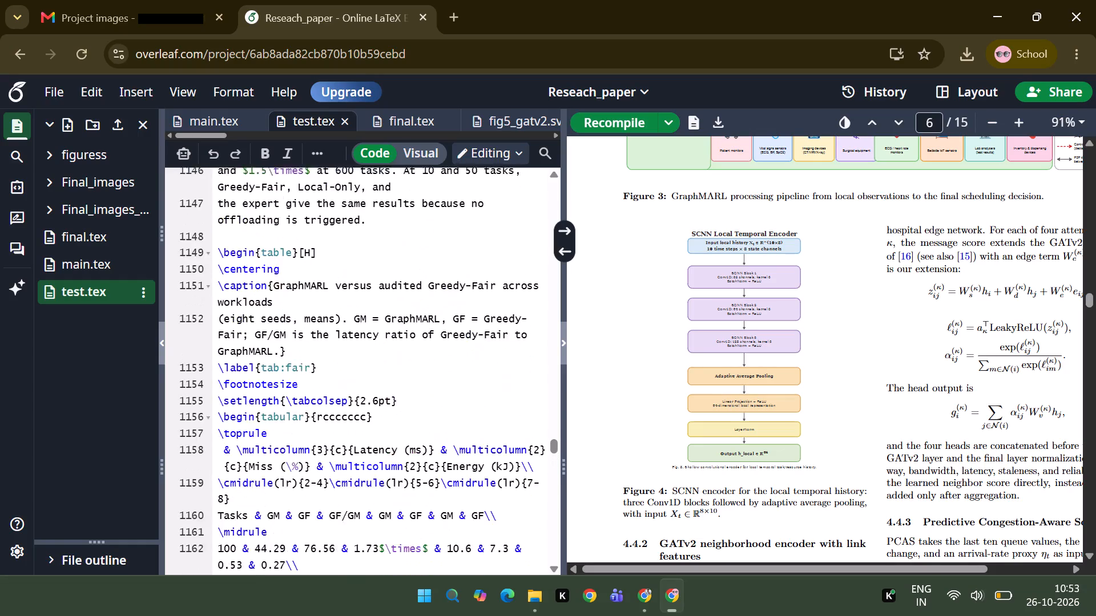
scroll(368, 414, up, 8)
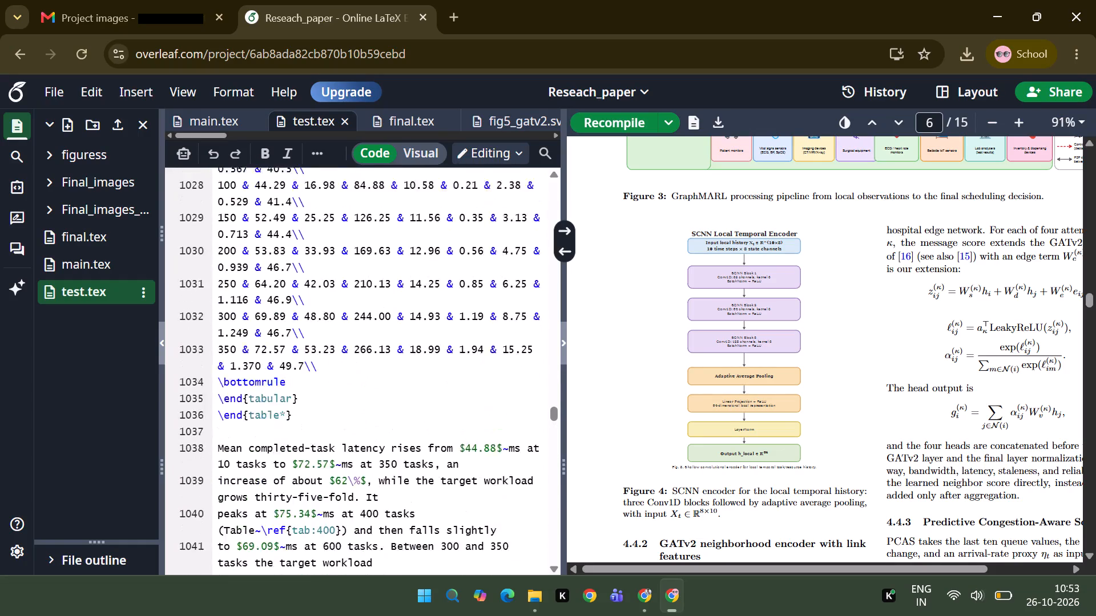
scroll(368, 414, up, 4)
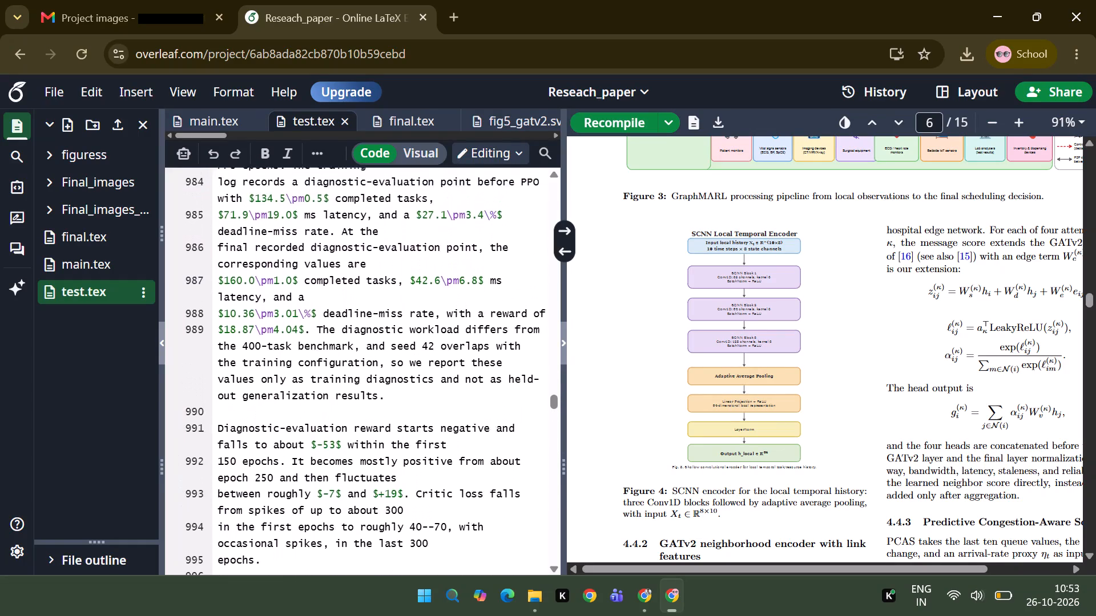
scroll(368, 414, up, 7)
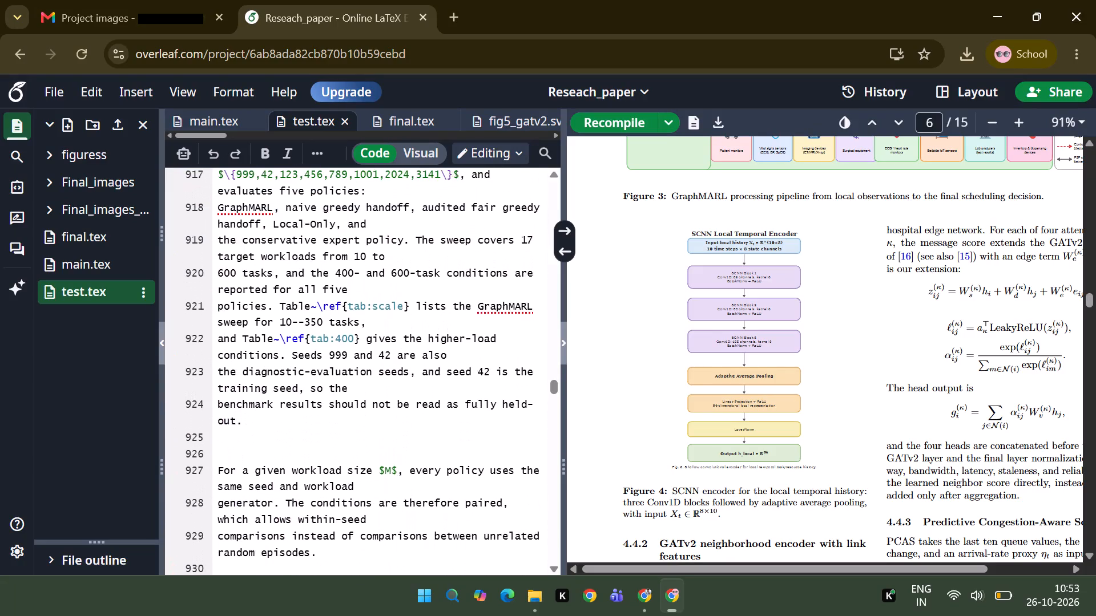
scroll(368, 414, up, 1)
scroll(440, 363, up, 2)
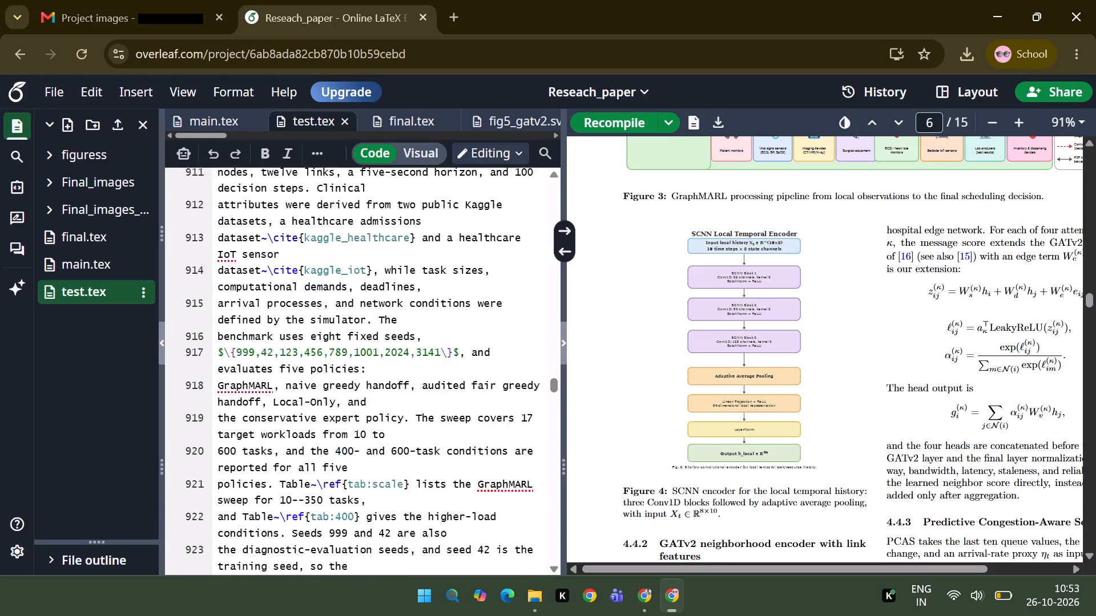
scroll(440, 363, up, 3)
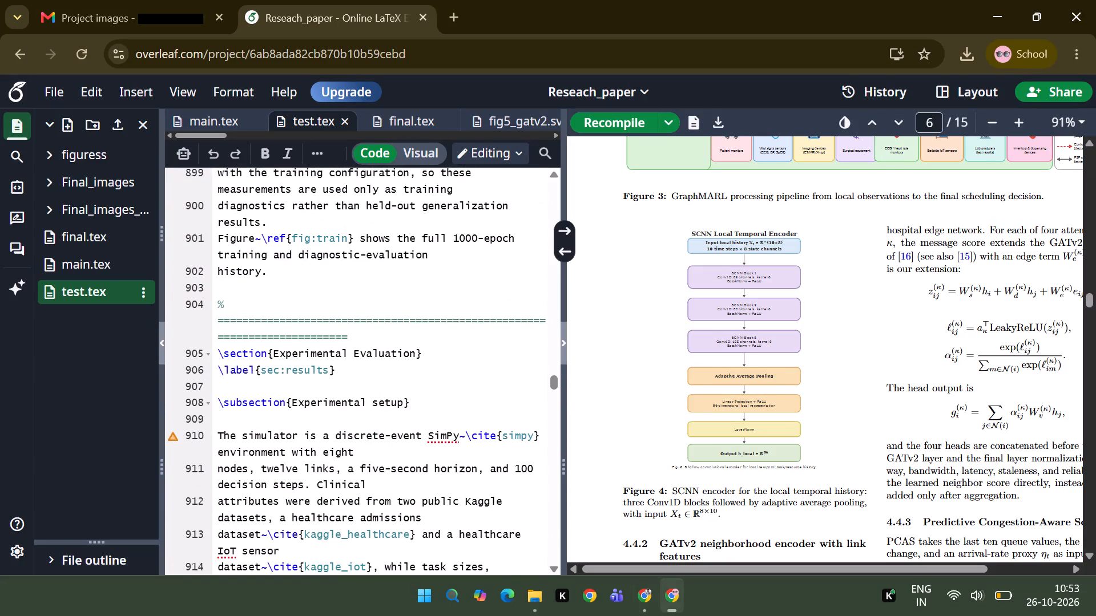
Switch to YouTube, skip the advert before the song, and return to the Overleaf window.
click(646, 582)
click(688, 452)
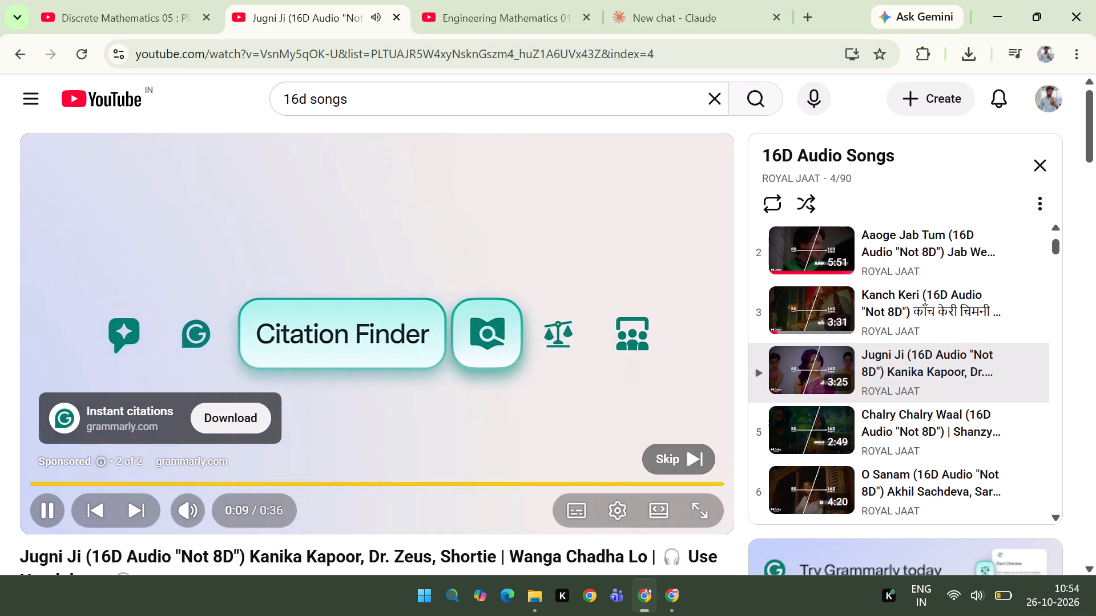
click(681, 603)
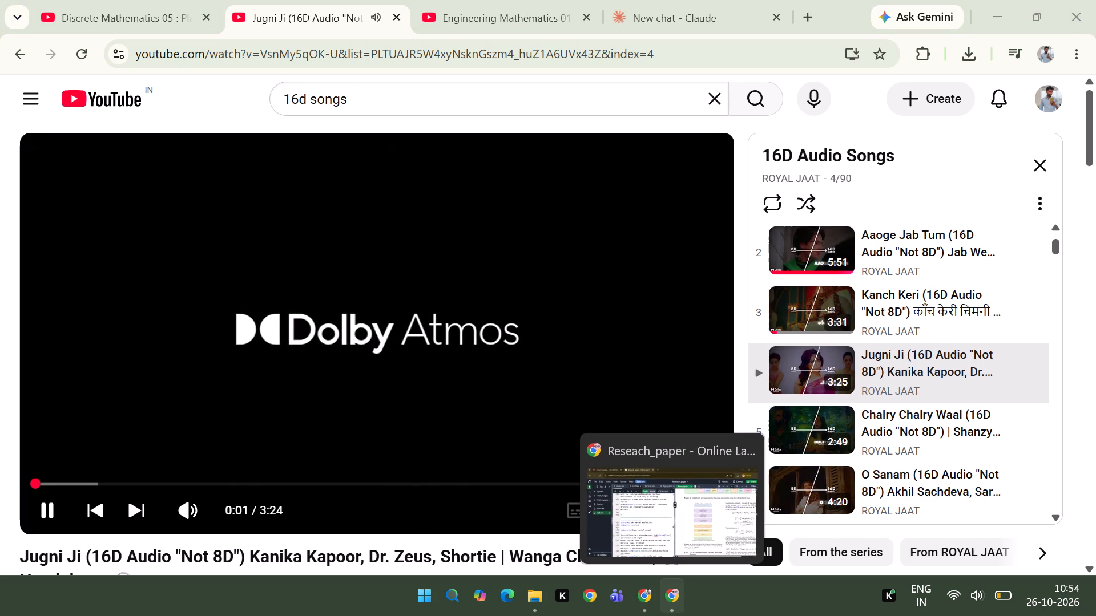
In Overleaf, look back through test.tex from Experimental Evaluation to the vital-sign equations, and examine Figure 3 and surrounding pages of the compiled paper.
click(665, 594)
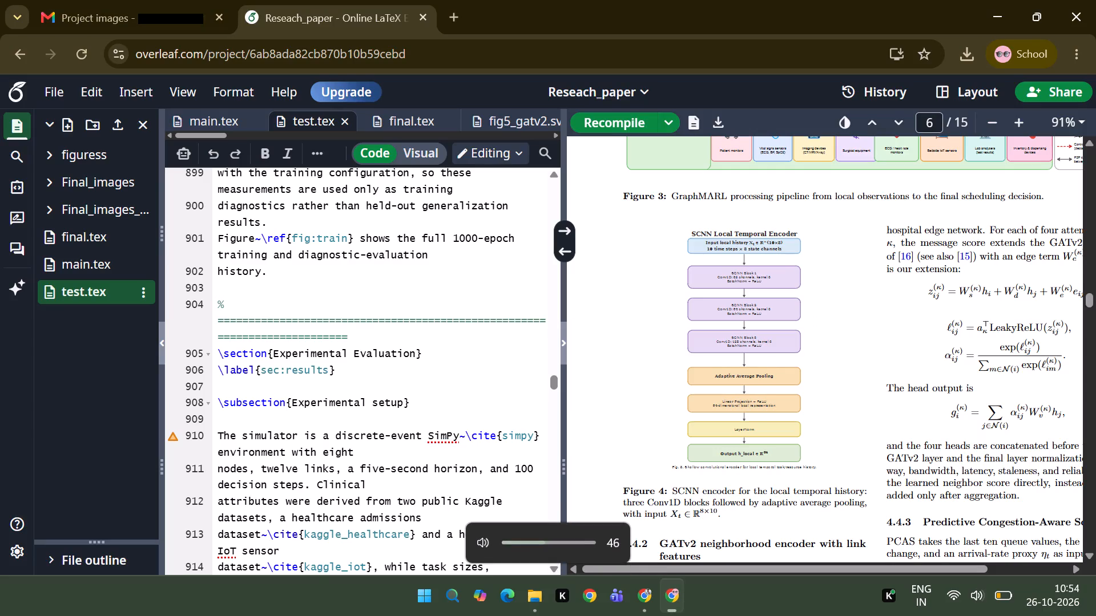
scroll(322, 314, up, 5)
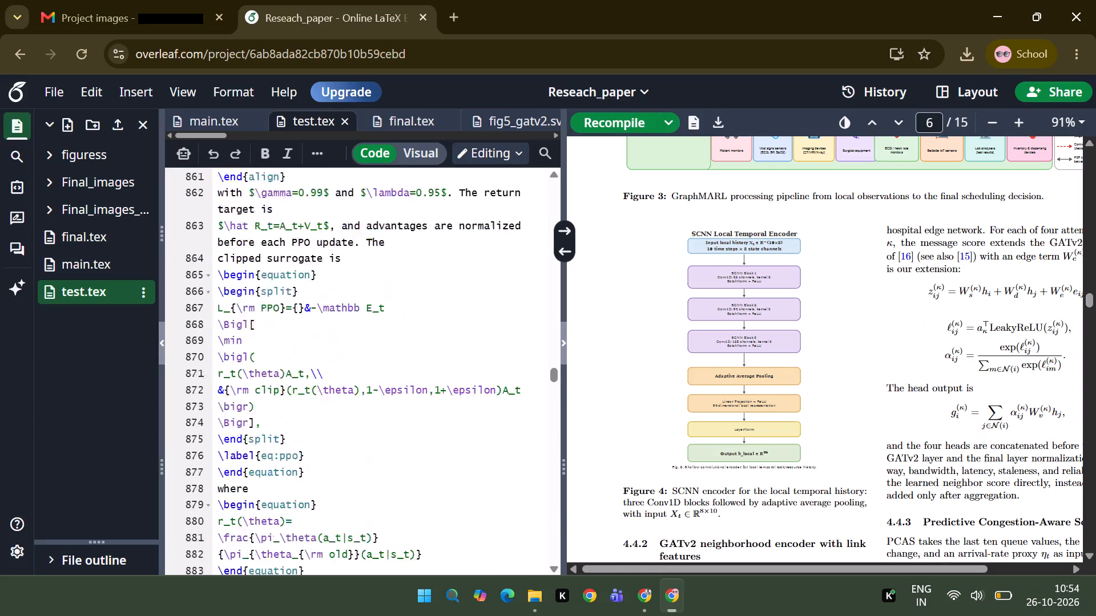
scroll(322, 314, up, 7)
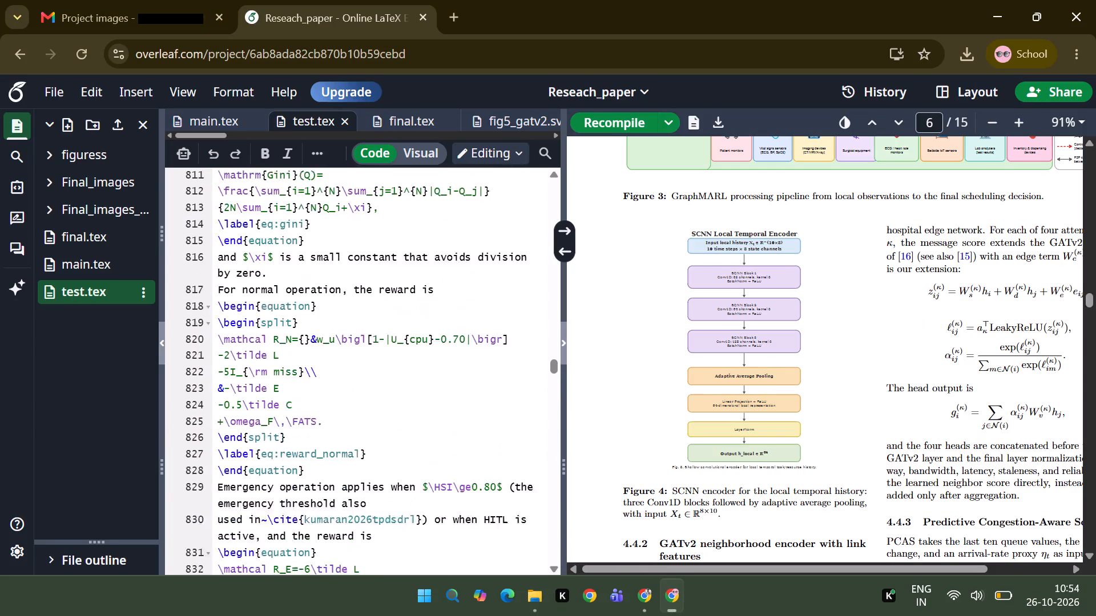
scroll(322, 314, up, 6)
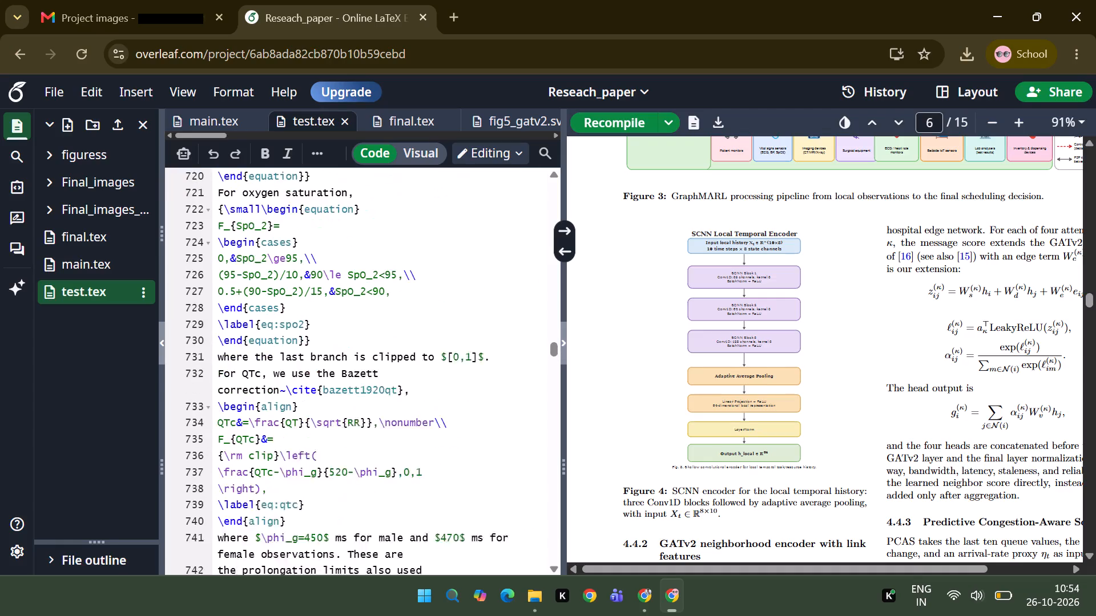
scroll(322, 314, down, 7)
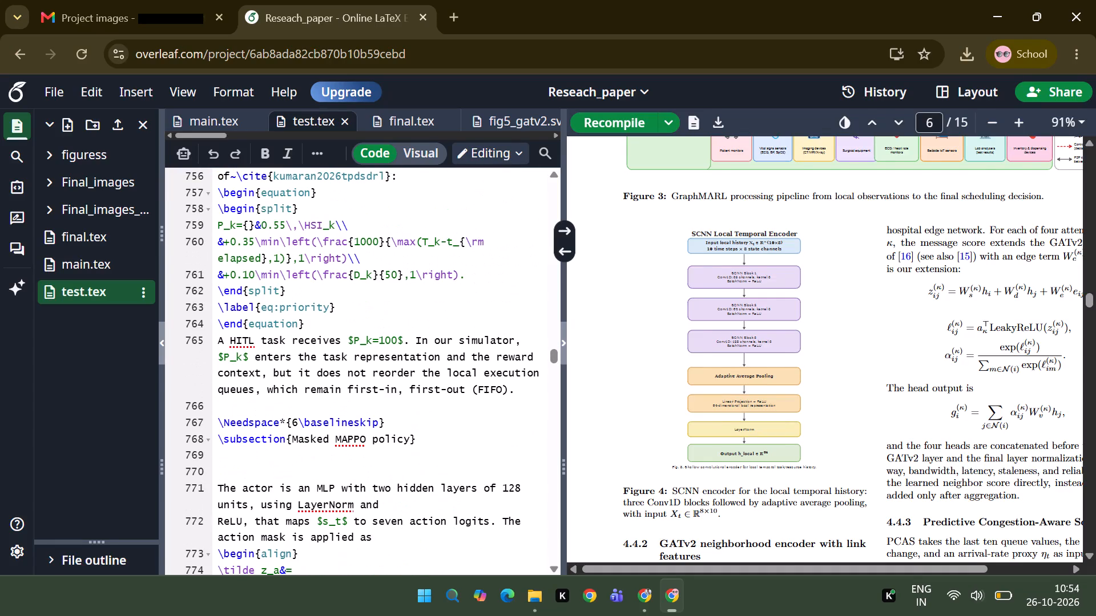
scroll(810, 461, down, 5)
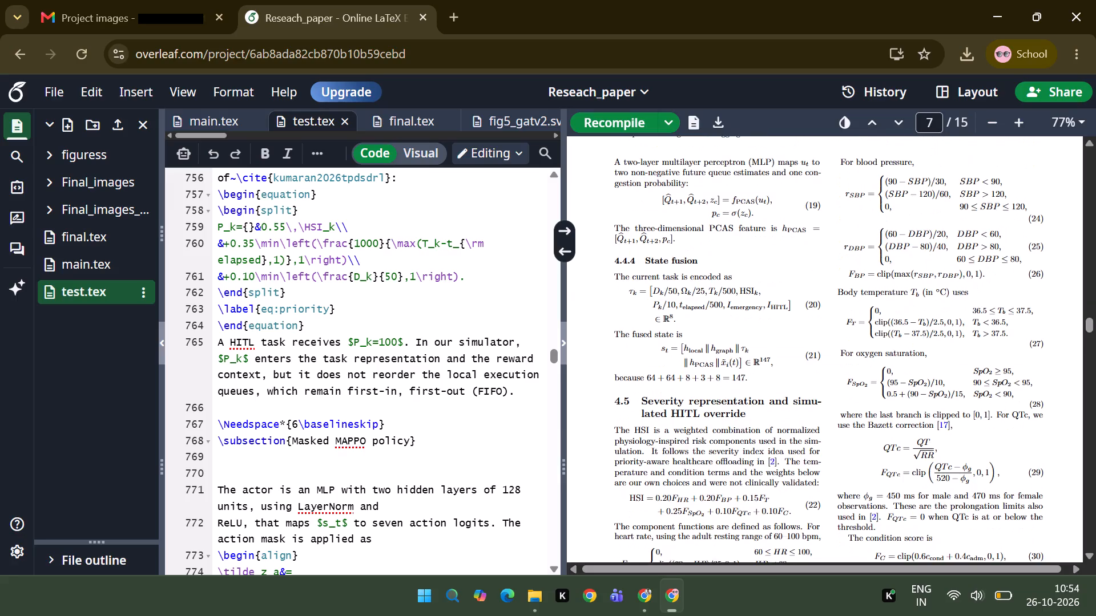
scroll(810, 461, up, 10)
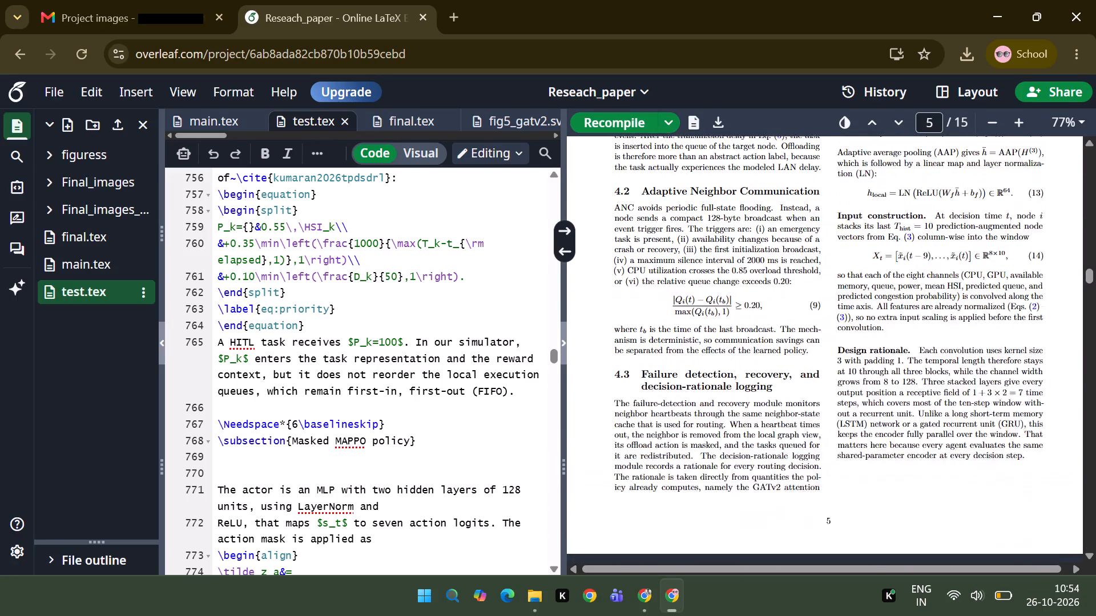
scroll(810, 461, up, 1)
scroll(810, 461, down, 5)
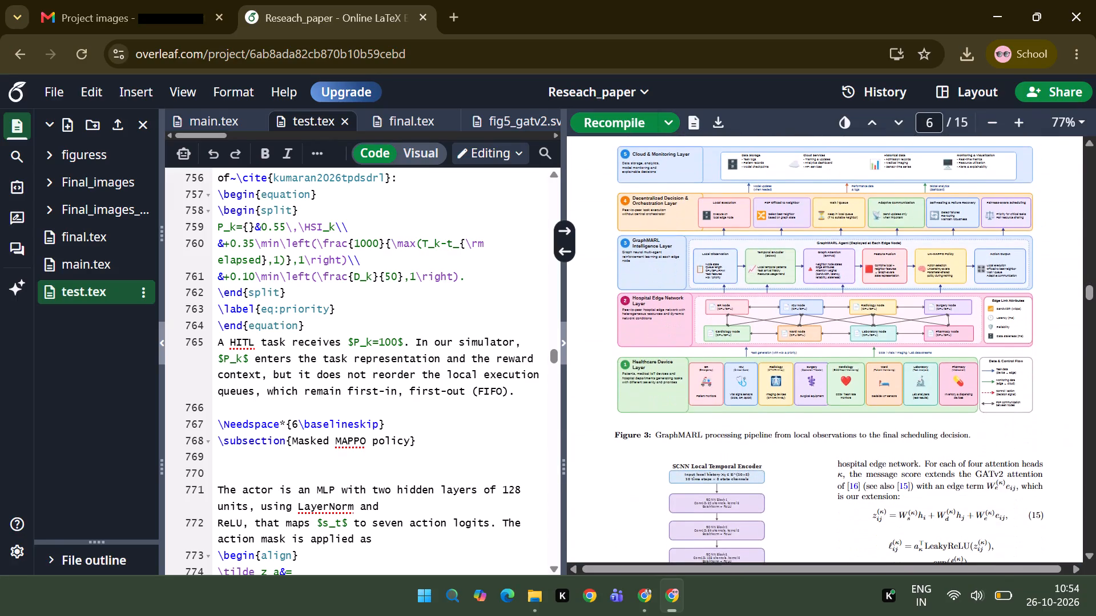
scroll(810, 461, down, 1)
Look back through the test.tex source from the stacked CNN temporal encoder subsection to the start of the Proposed Methodology section.
scroll(348, 437, up, 17)
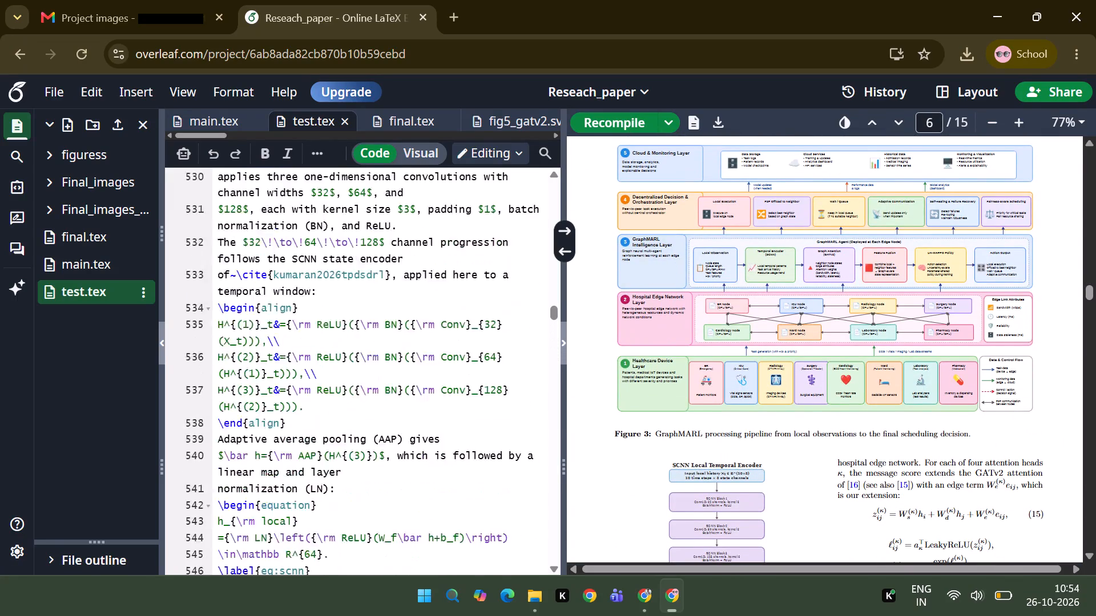
scroll(348, 437, up, 2)
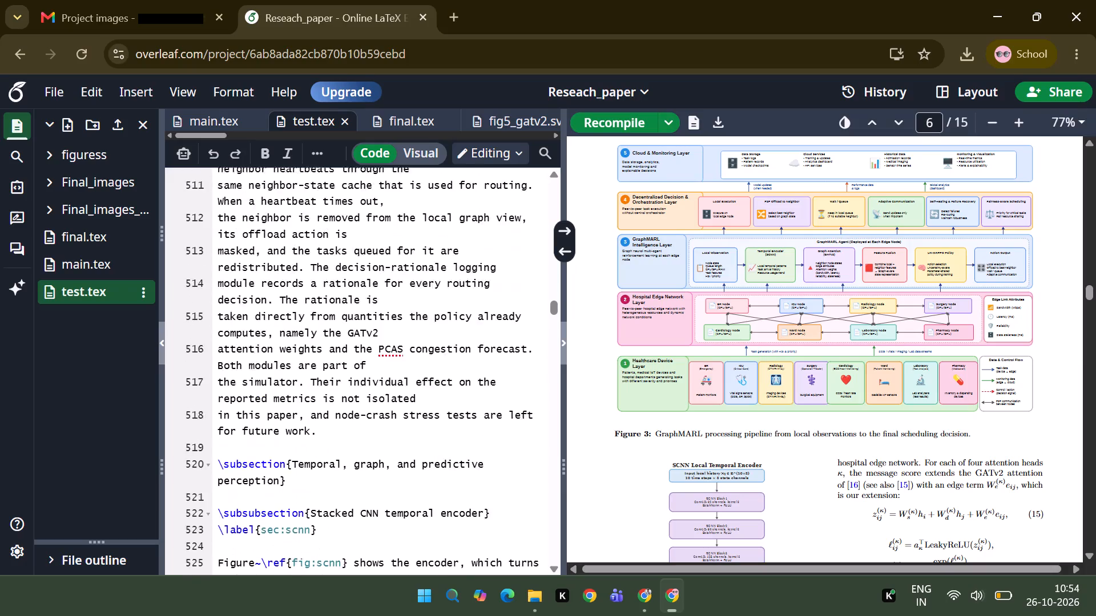
scroll(348, 437, up, 1)
scroll(348, 437, down, 5)
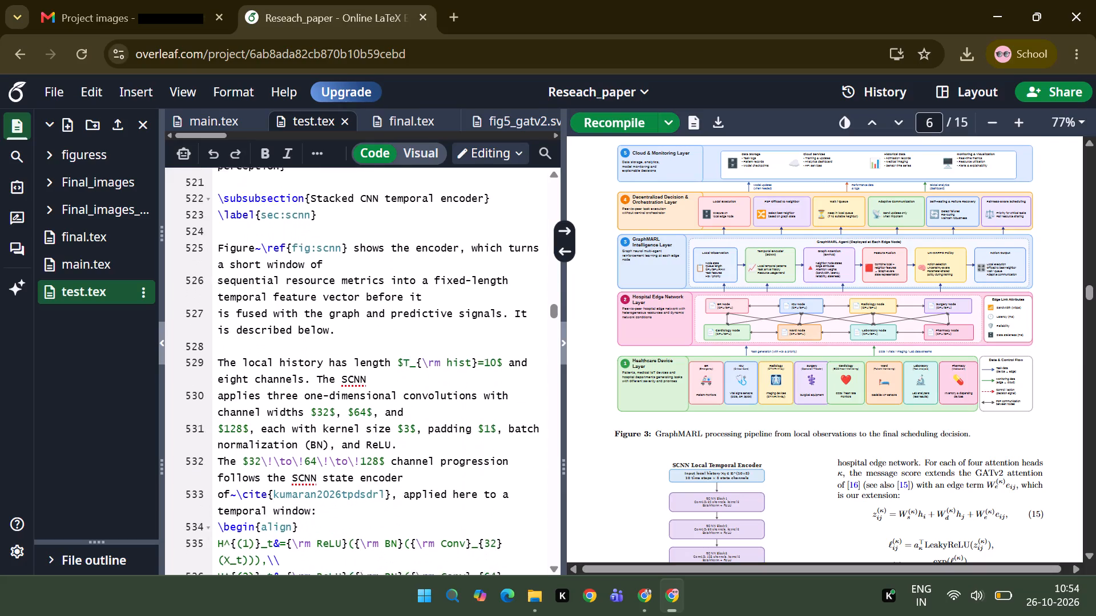
scroll(348, 437, down, 5)
scroll(348, 437, up, 3)
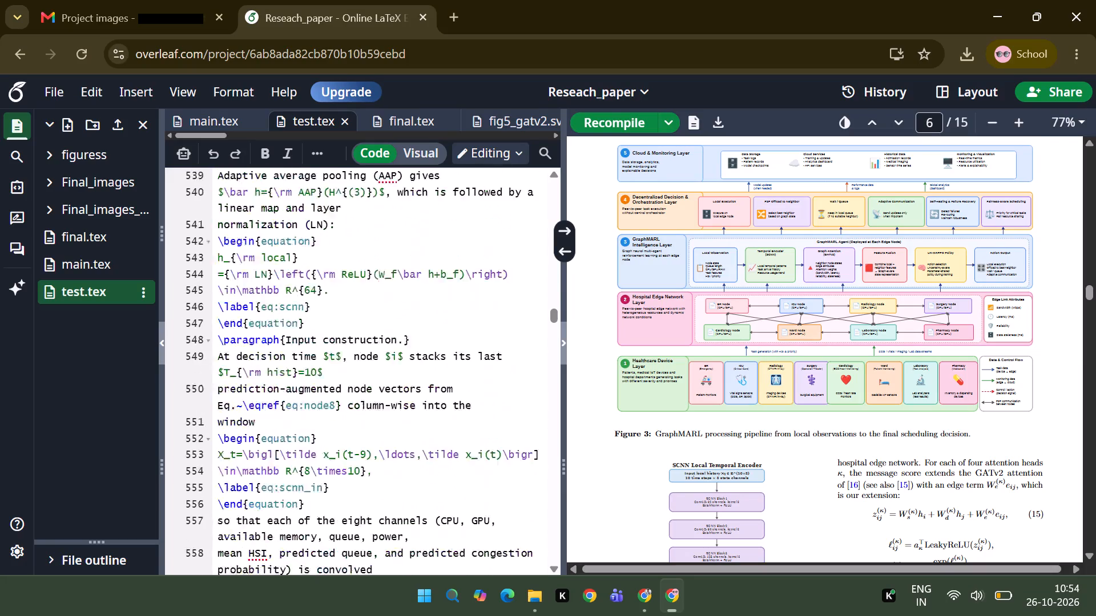
scroll(348, 437, up, 7)
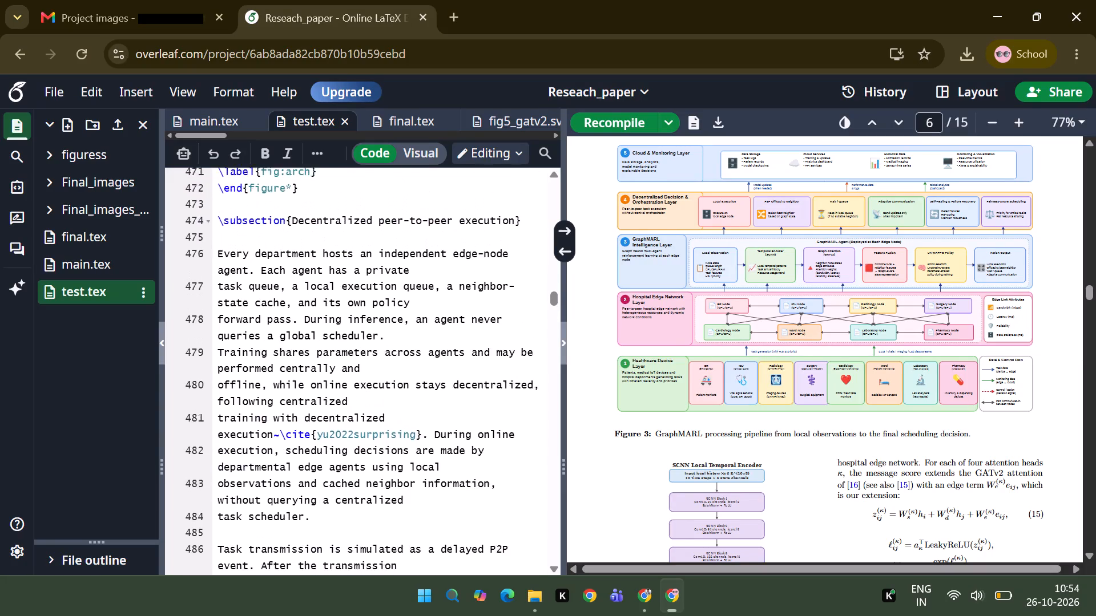
scroll(348, 437, up, 5)
Locate the SCNN encoder figure block in test.tex and check the fig4_scnn_encoder.pdf path in its image reference.
scroll(348, 437, down, 3)
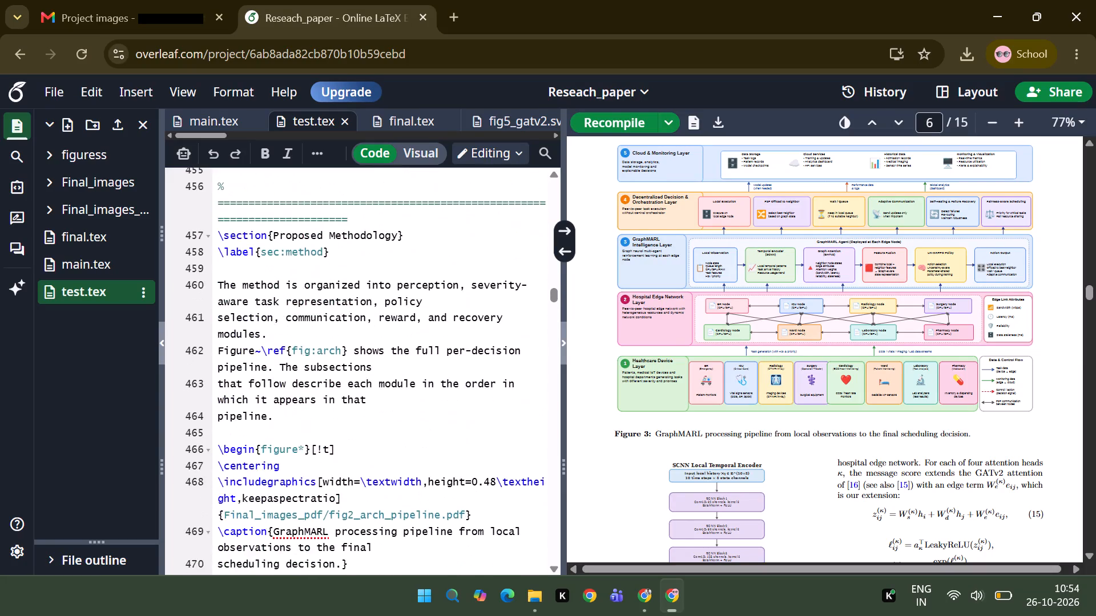
scroll(348, 437, down, 1)
scroll(432, 422, down, 6)
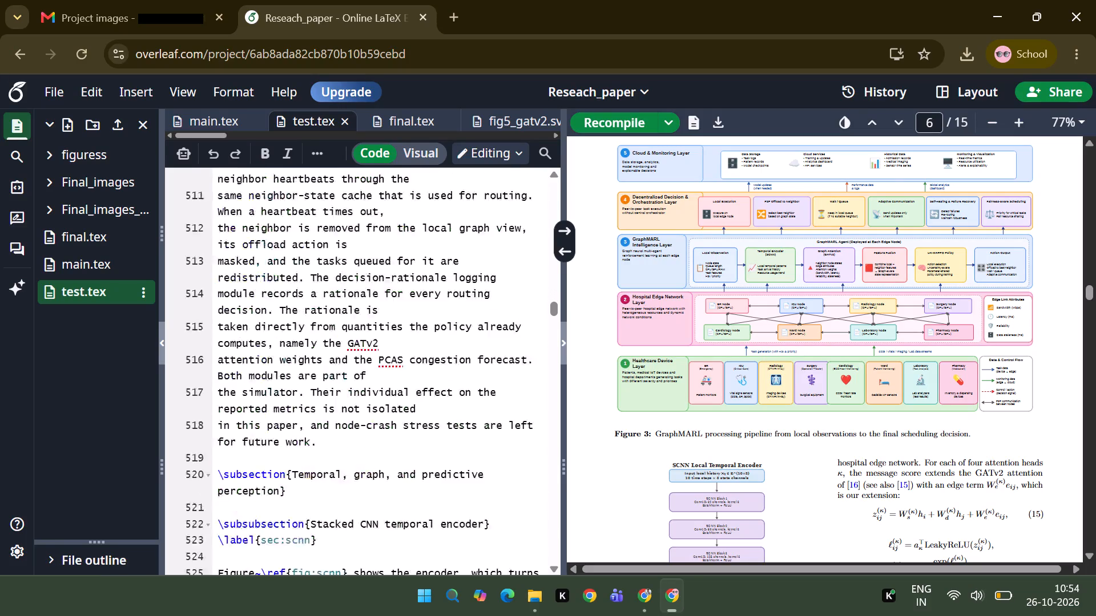
scroll(432, 422, down, 10)
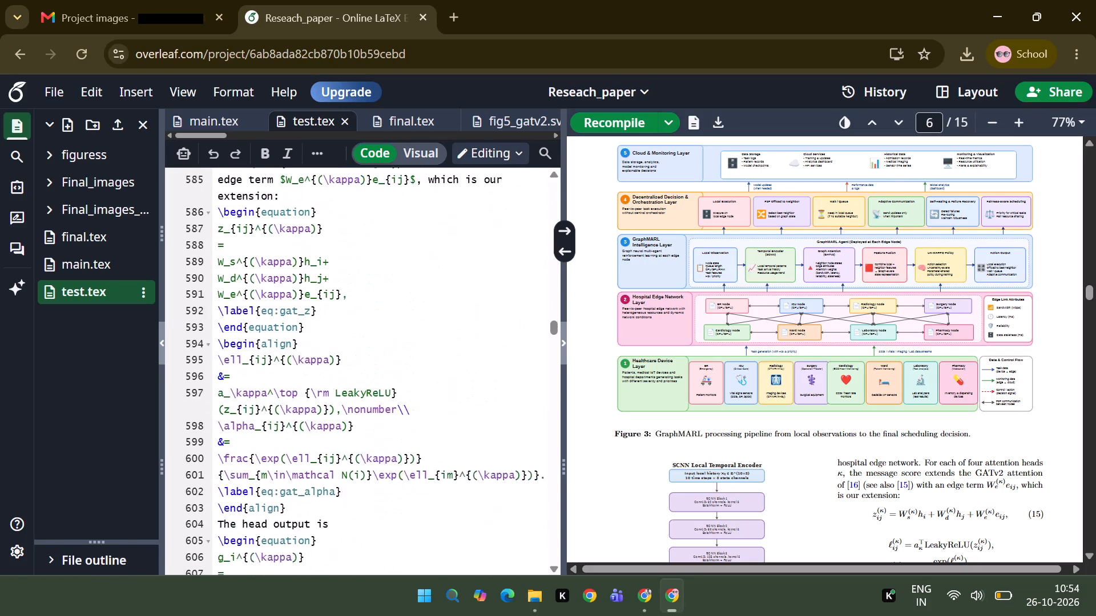
scroll(432, 422, down, 5)
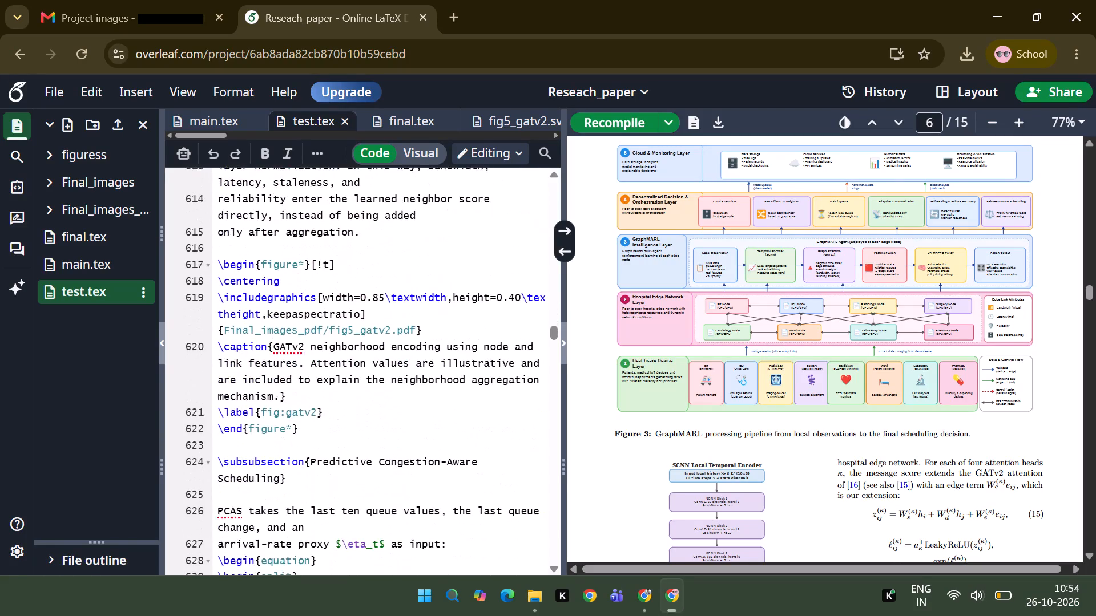
scroll(365, 327, up, 10)
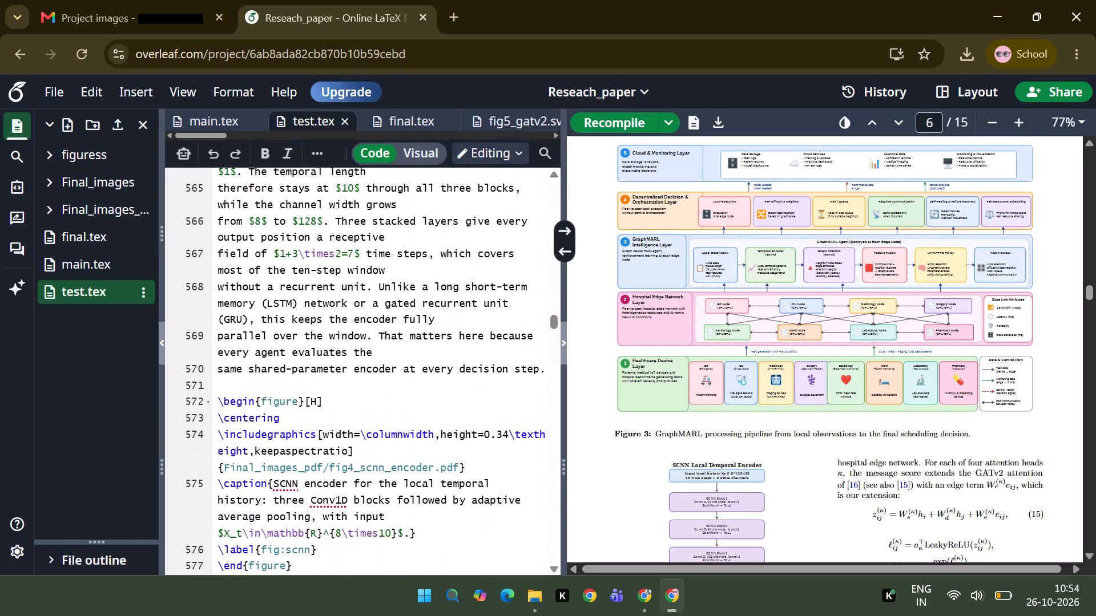
click(432, 463)
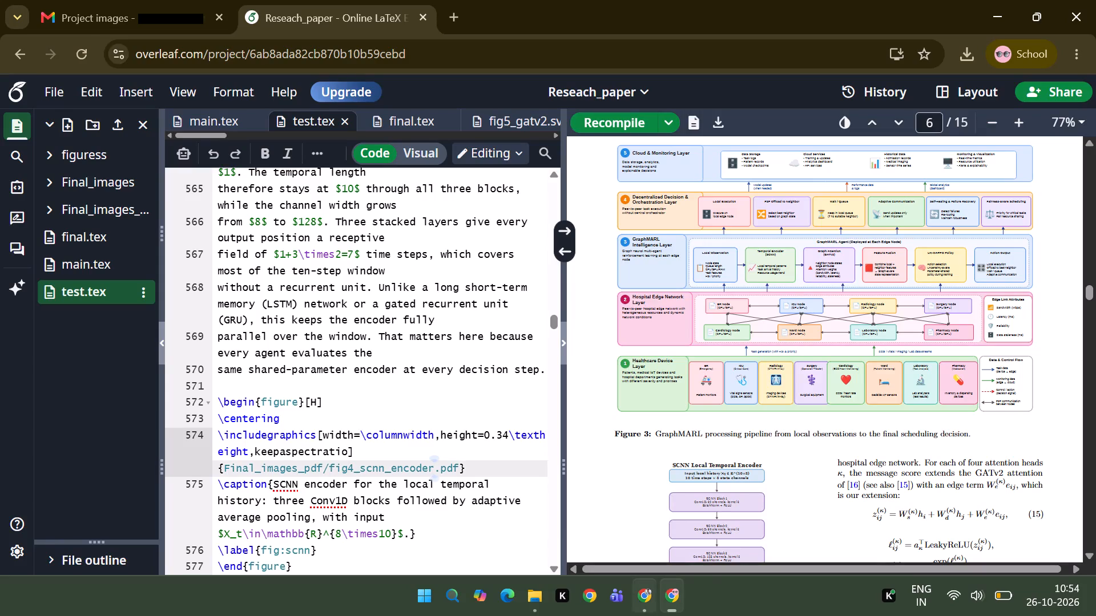
In File Explorer, move the fig4_scnn_encoder_final PDF from the FY_PROJECT folder to the Pr_images folder on the Desktop.
click(533, 594)
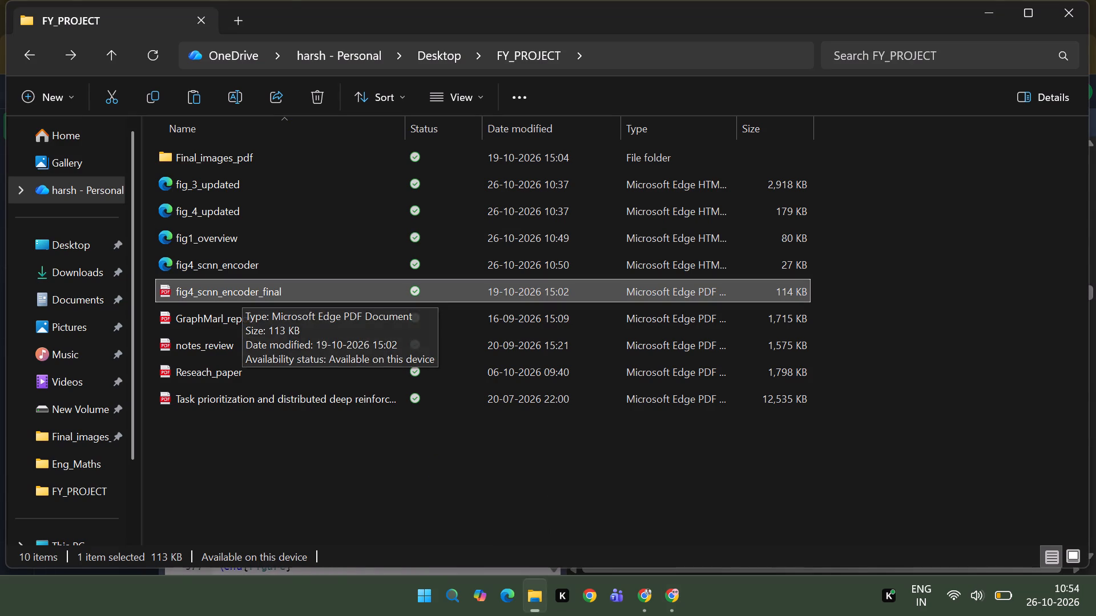
key(ctrl+x)
click(76, 244)
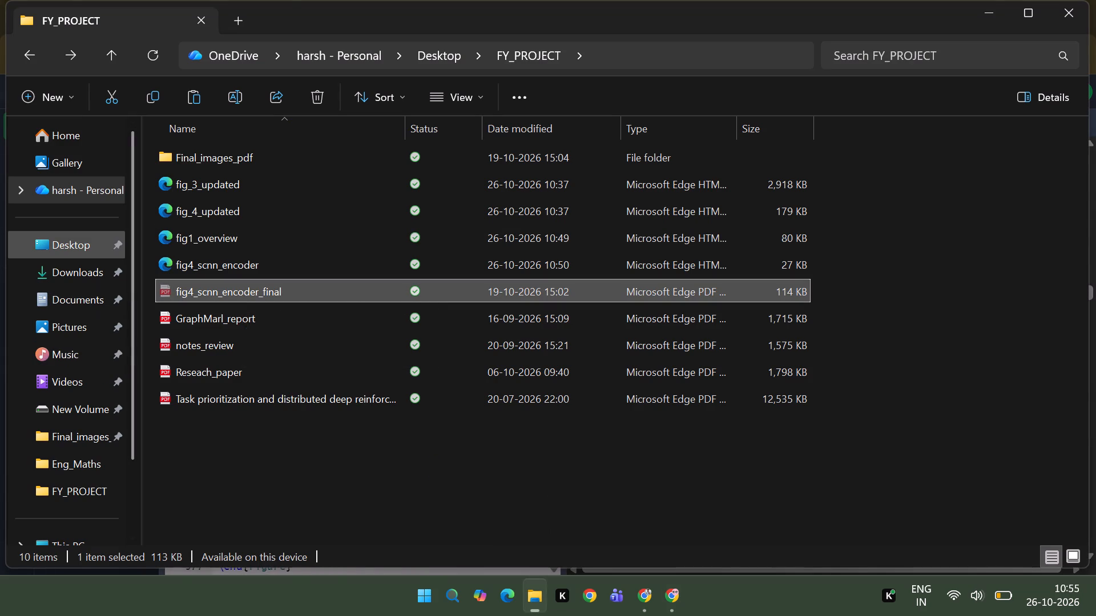
click(211, 266)
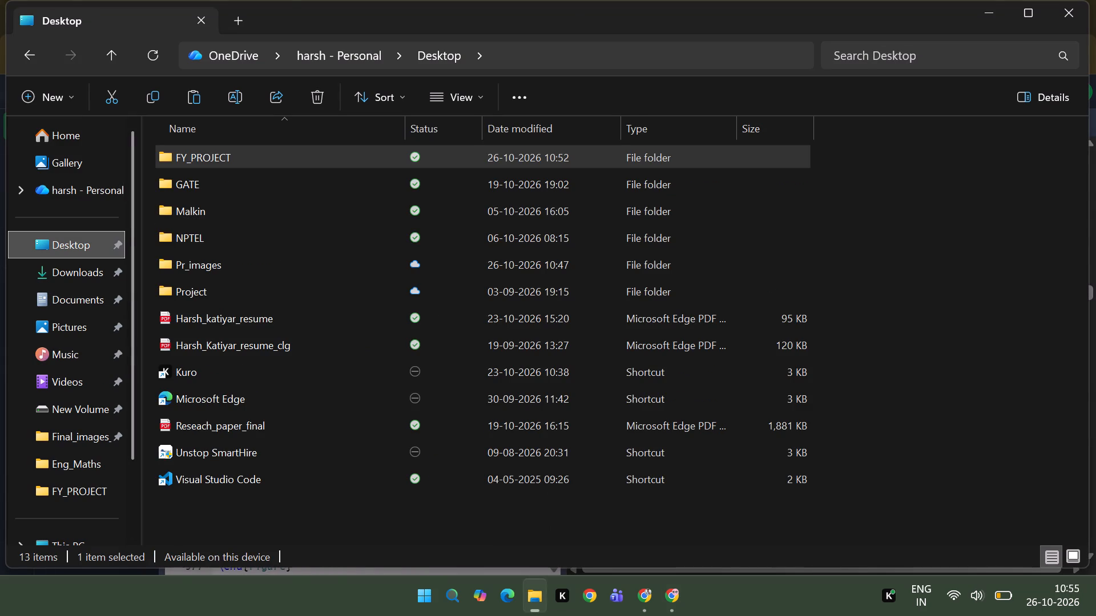
double_click(211, 266)
key(ctrl+v)
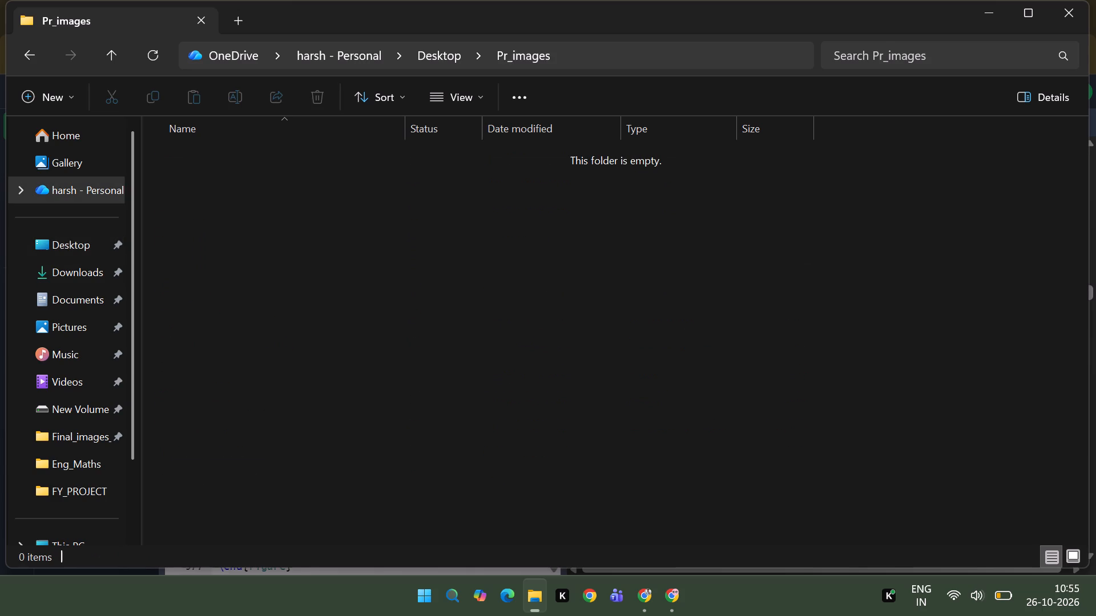
Rename the PDF in Pr_images as fig4_scnn_encoder.
click(281, 156)
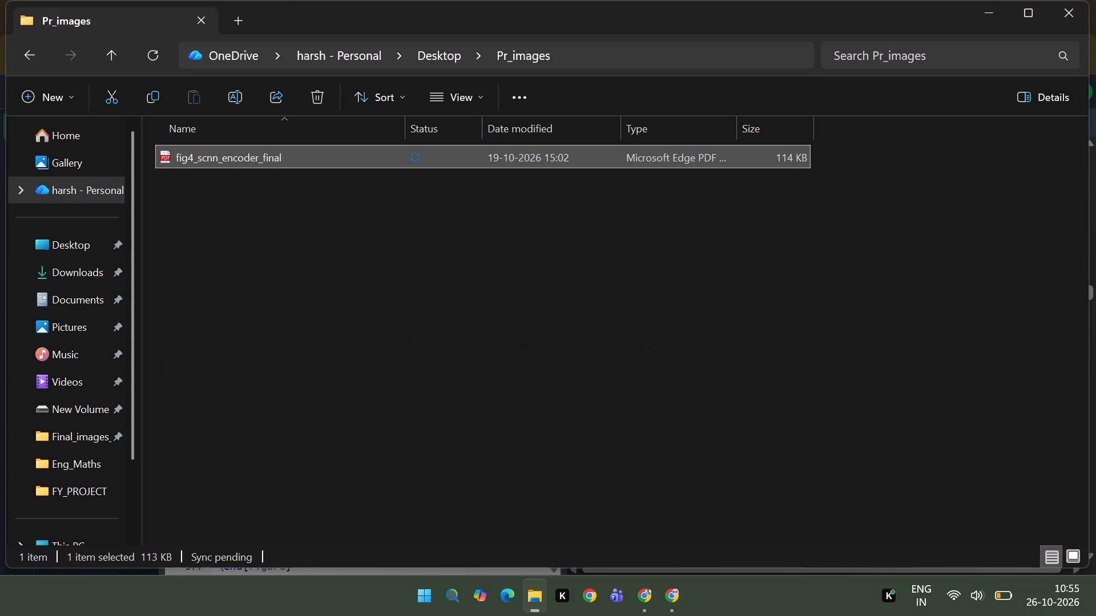
click(281, 156)
key(BackSpace)
key(BackSpace)
key(BackSpace)
key(BackSpace)
key(BackSpace)
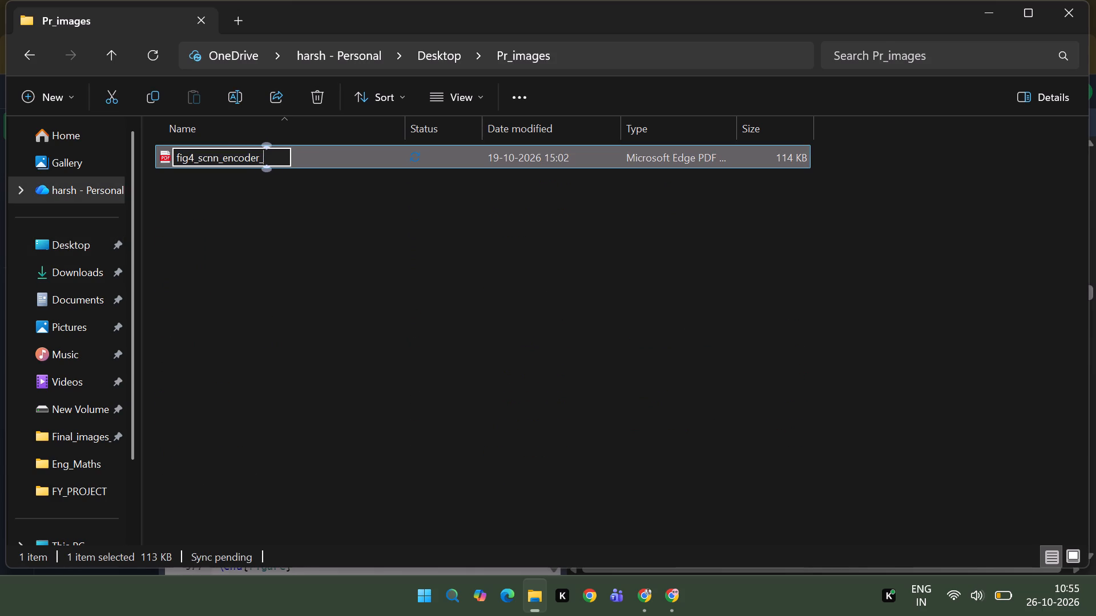
key(BackSpace)
key(Return)
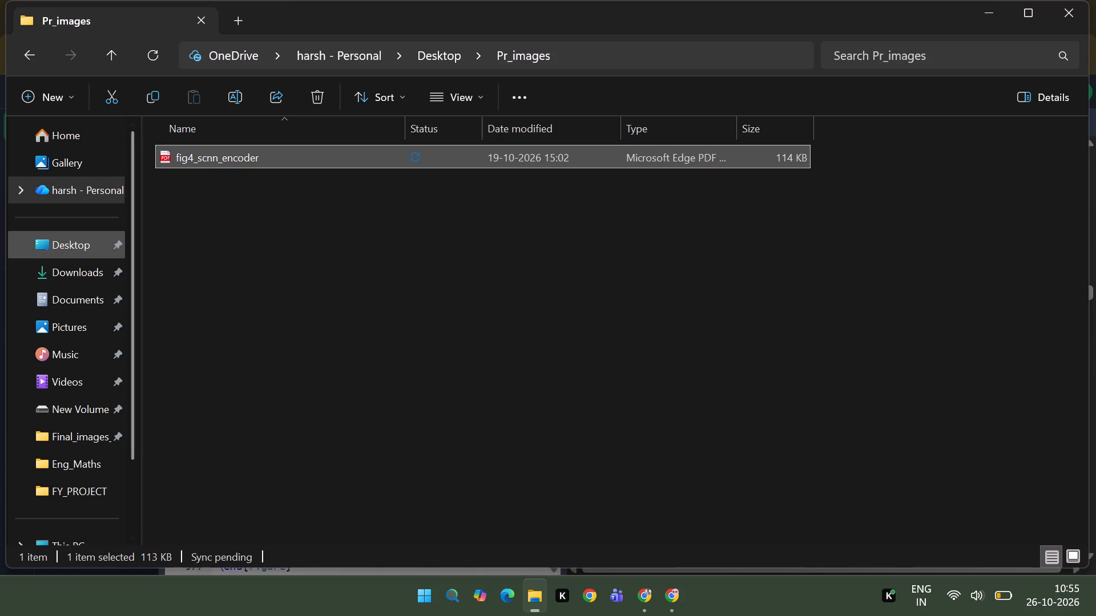
Move the fig_3_updated and fig_4_updated files from FY_PROJECT to the Pr_images folder on the Desktop.
click(56, 248)
double_click(187, 159)
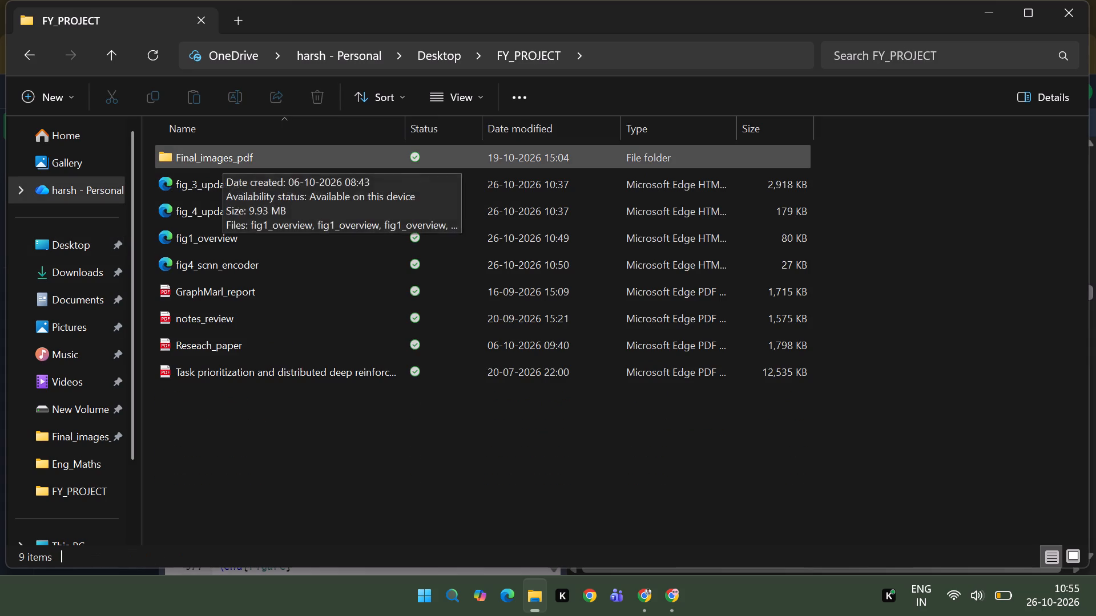
double_click(223, 157)
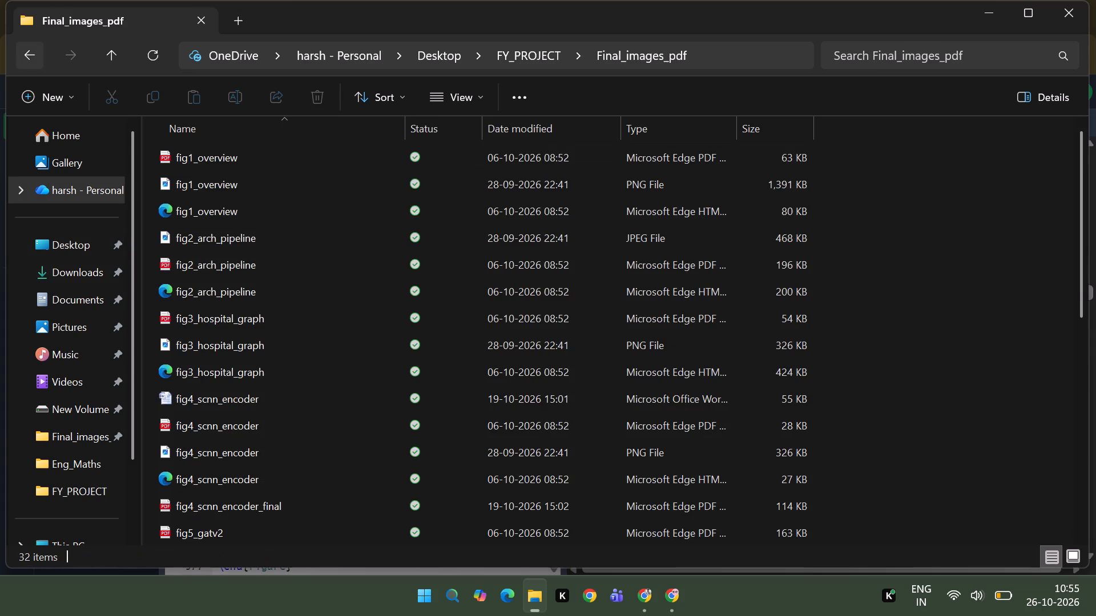
click(35, 60)
click(205, 186)
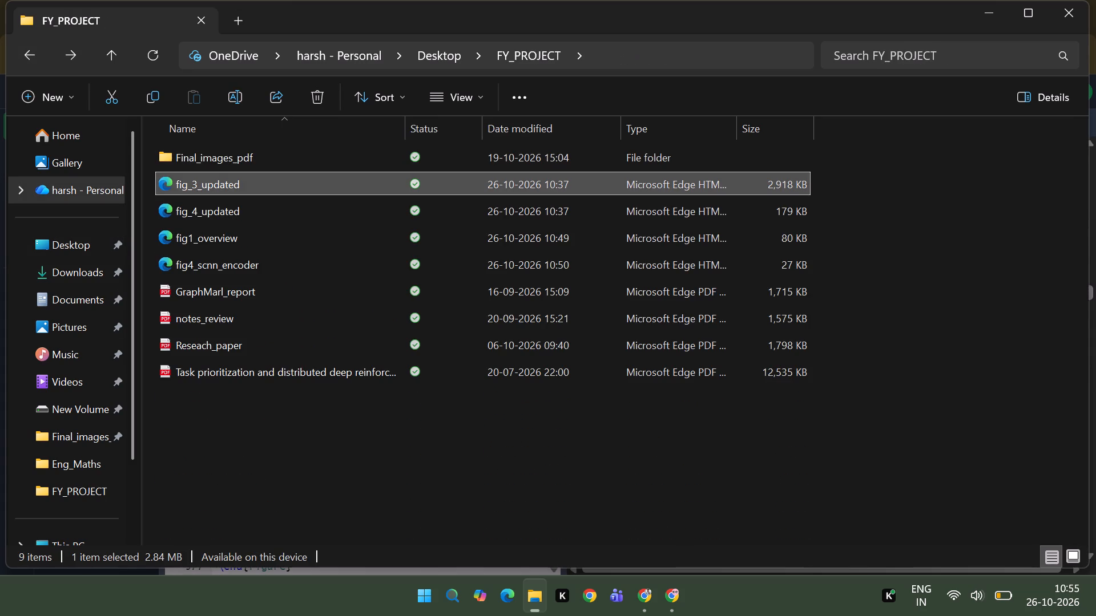
ctrl+click(215, 209)
key(ctrl+x)
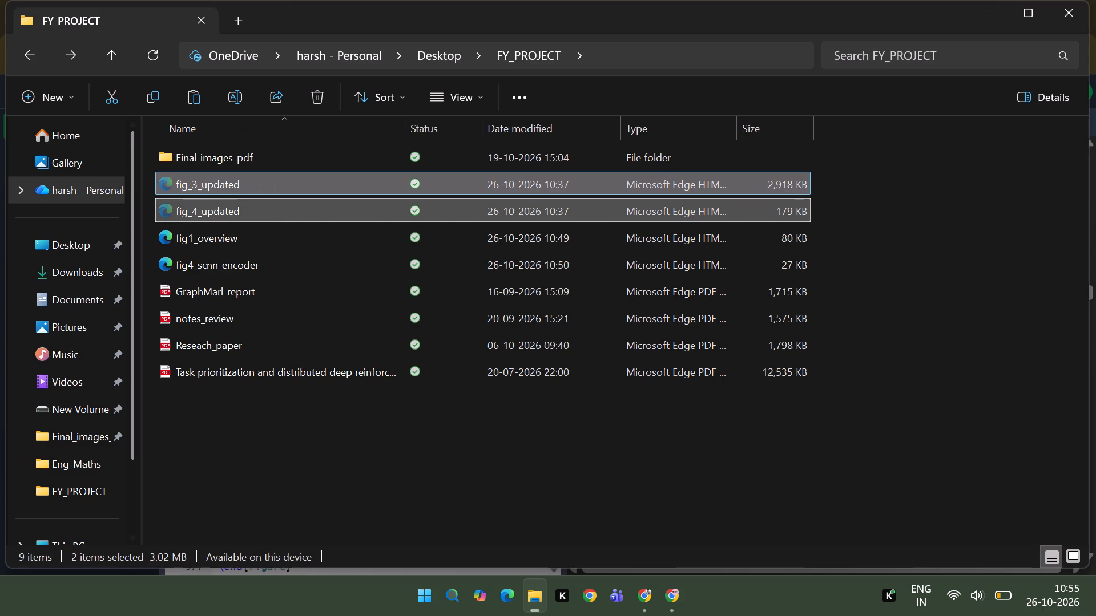
click(65, 245)
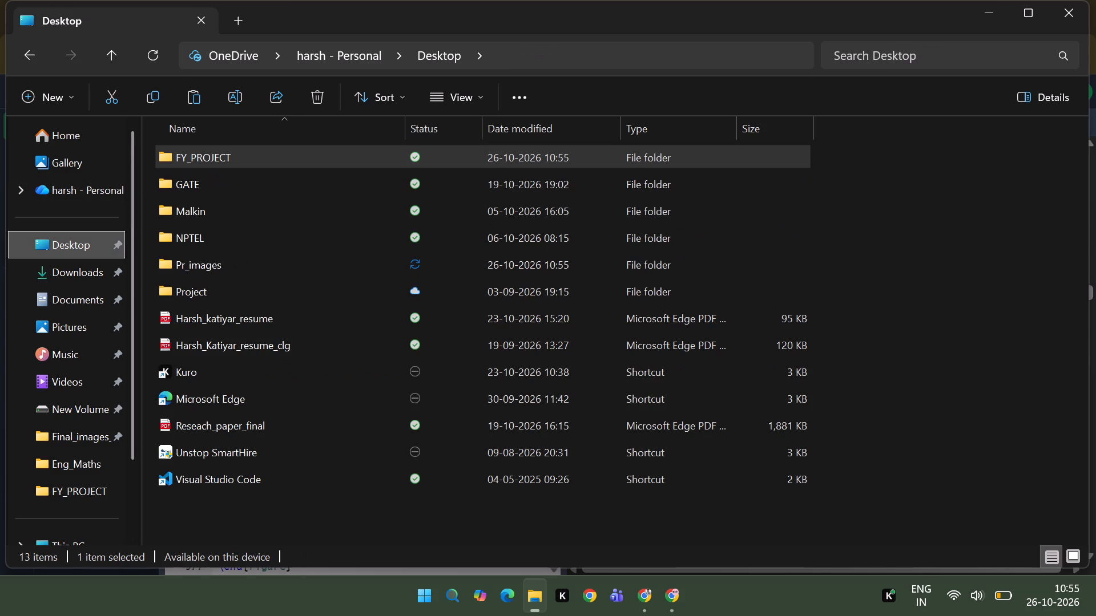
double_click(196, 265)
key(ctrl+v)
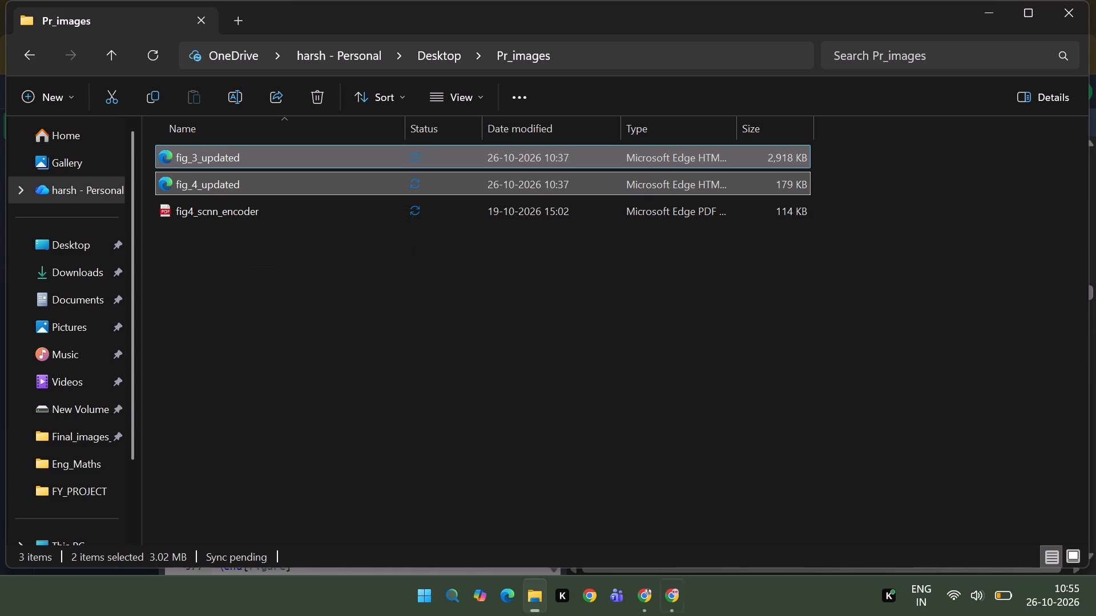
Switch to the browser window containing Overleaf and search Google in a new tab for "svg to pdf".
click(679, 601)
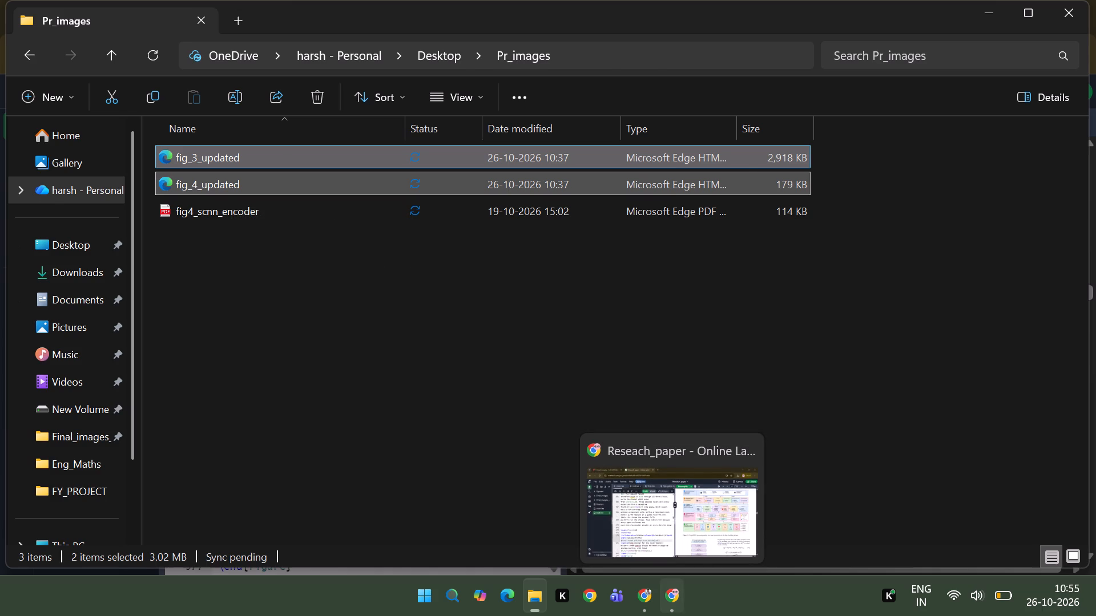
click(449, 17)
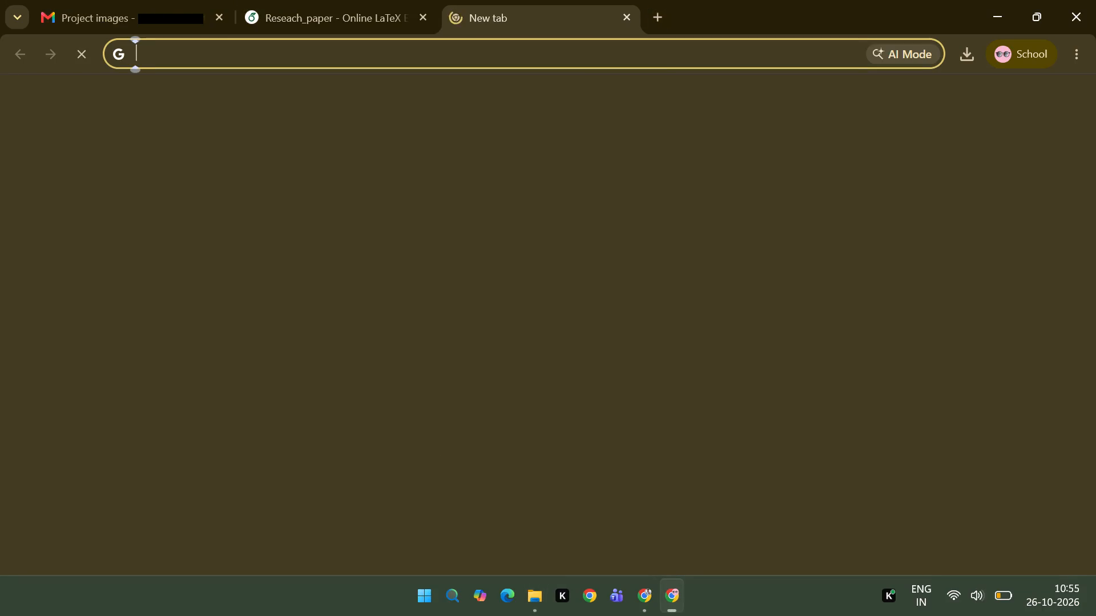
text(svg to pdf)
key(Return)
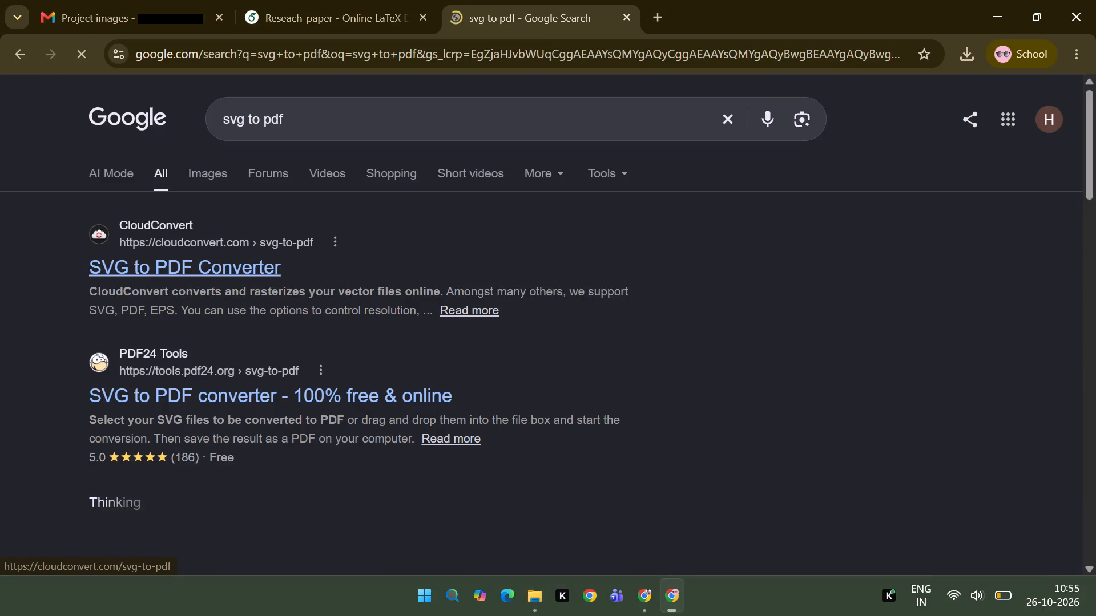
Examine the CloudConvert and PDF24 Tools SVG to PDF converter pages from the search results.
click(183, 268)
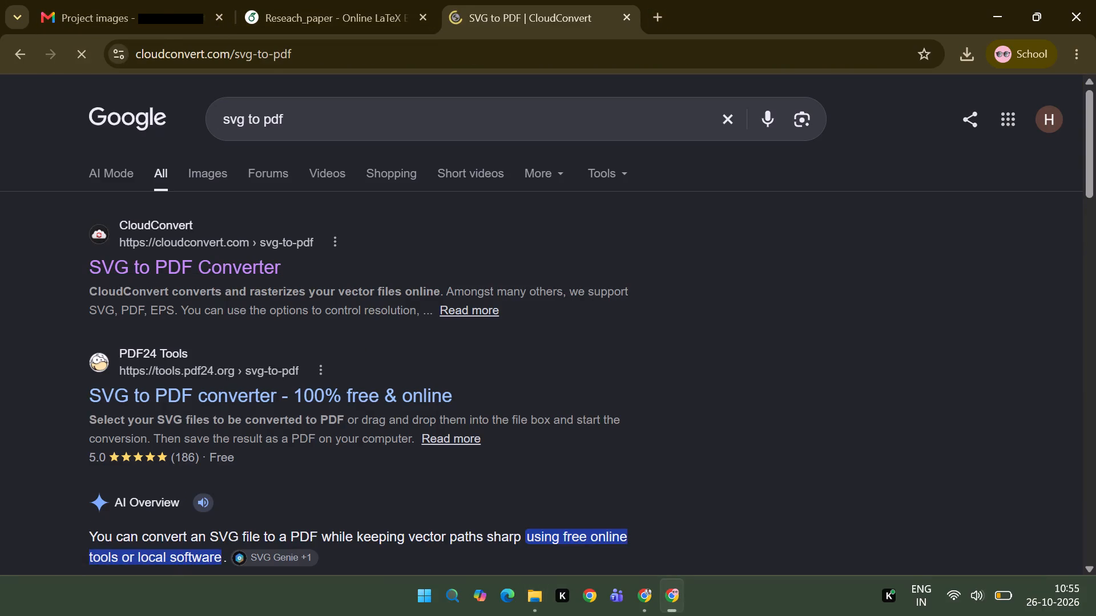
scroll(505, 390, right, 6)
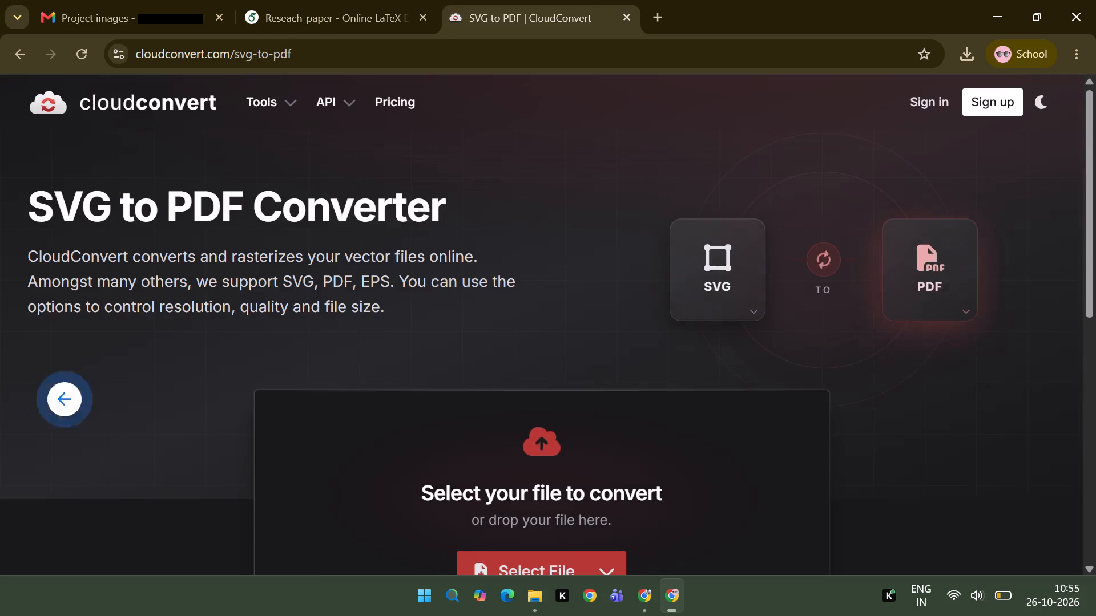
scroll(268, 311, down, 4)
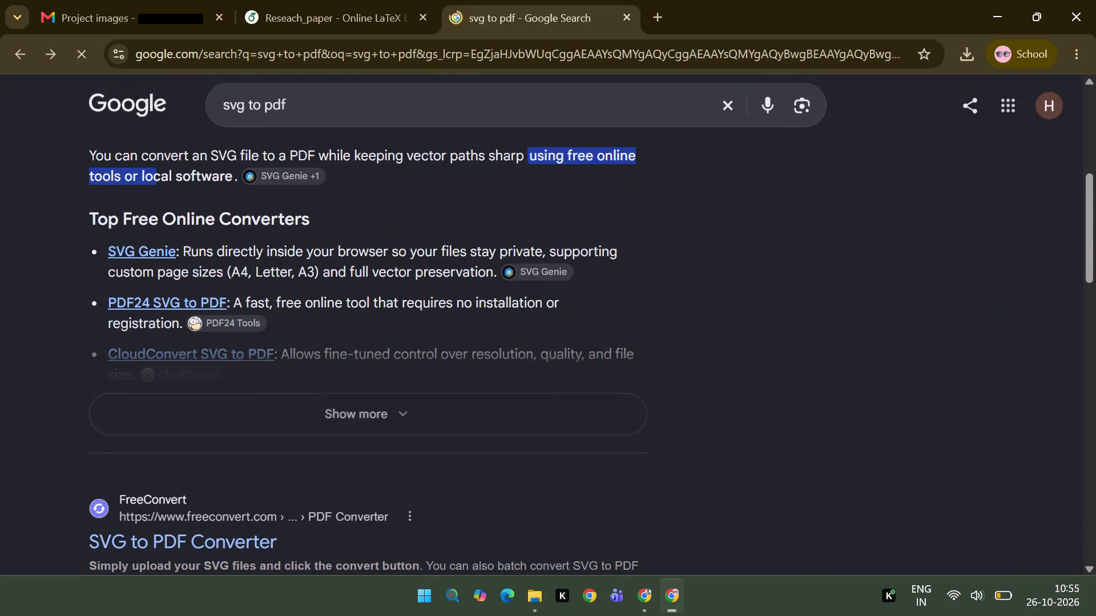
scroll(268, 311, down, 3)
scroll(268, 311, up, 5)
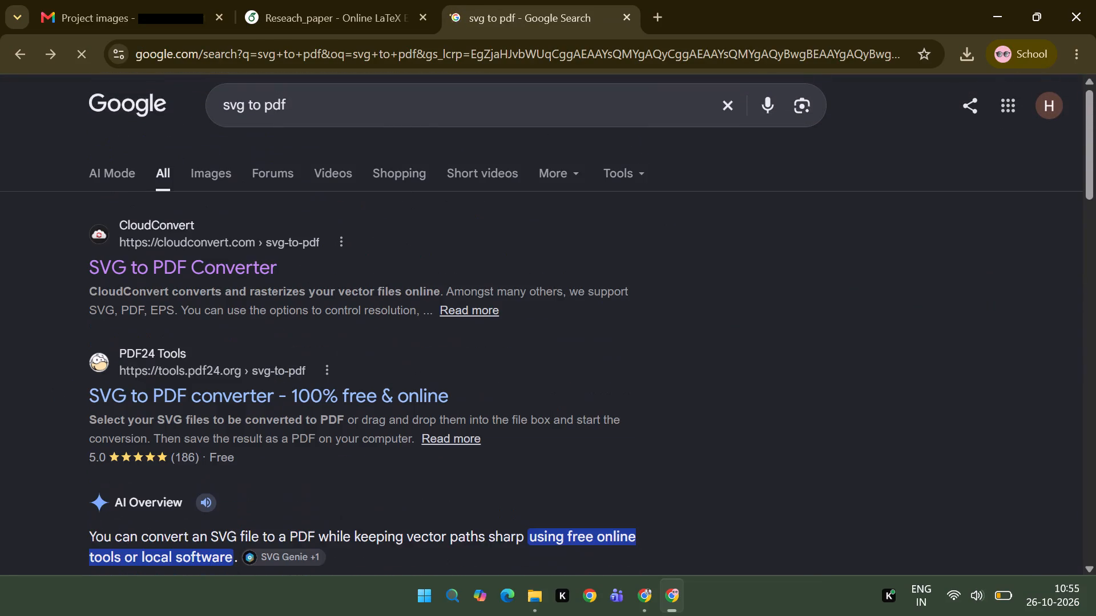
click(188, 397)
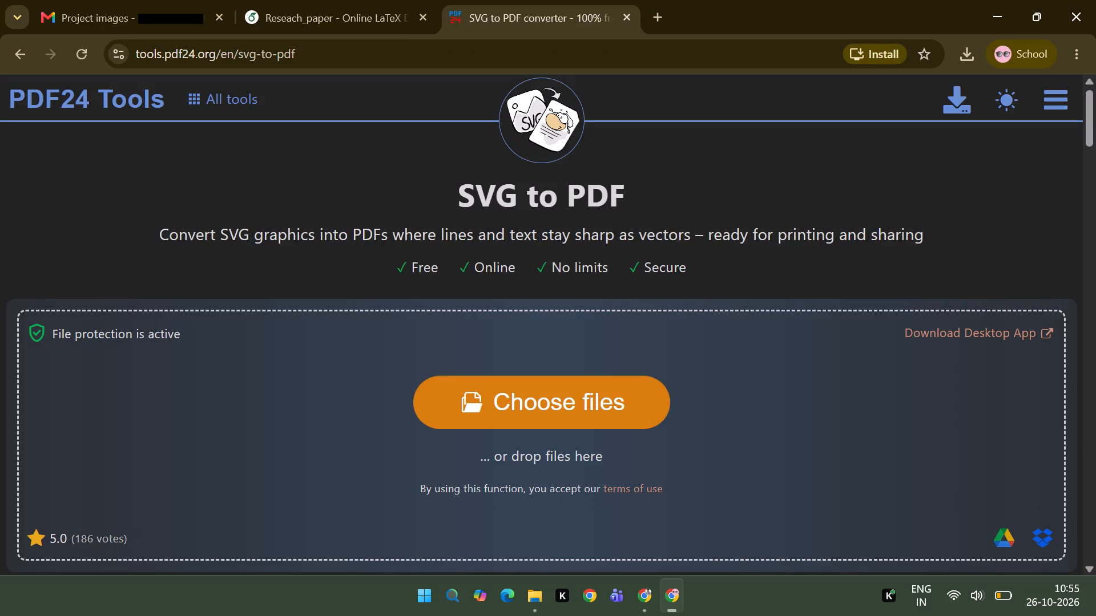
scroll(310, 293, right, 7)
scroll(357, 371, down, 4)
scroll(357, 371, up, 1)
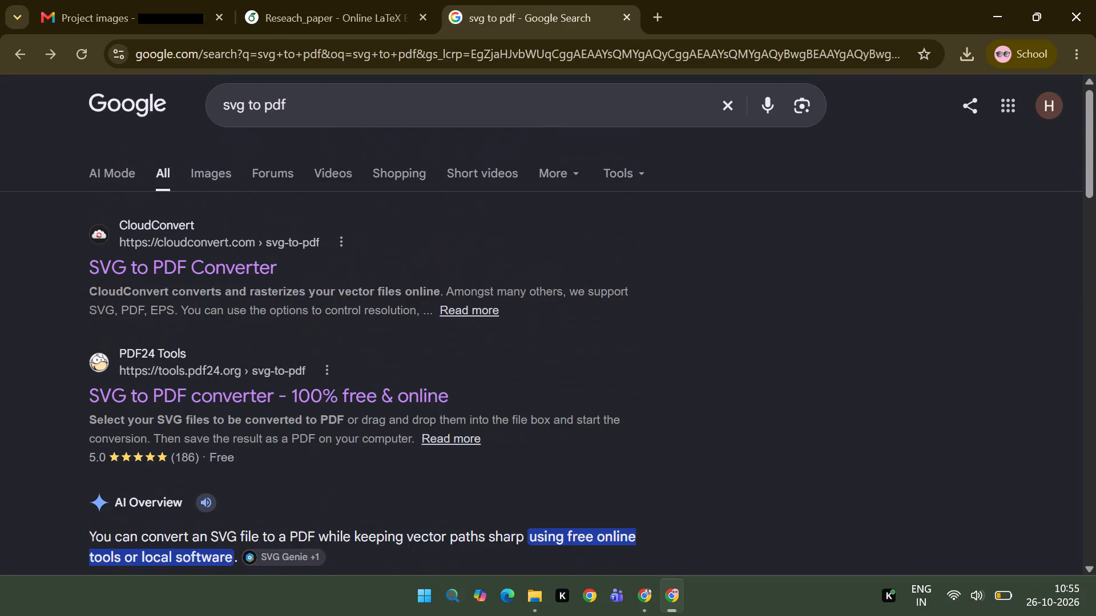
Refine the Google search to "svg to pdf converter" and open the PDF24 Tools SVG to PDF converter.
click(300, 120)
key(space)
text(converter)
key(Return)
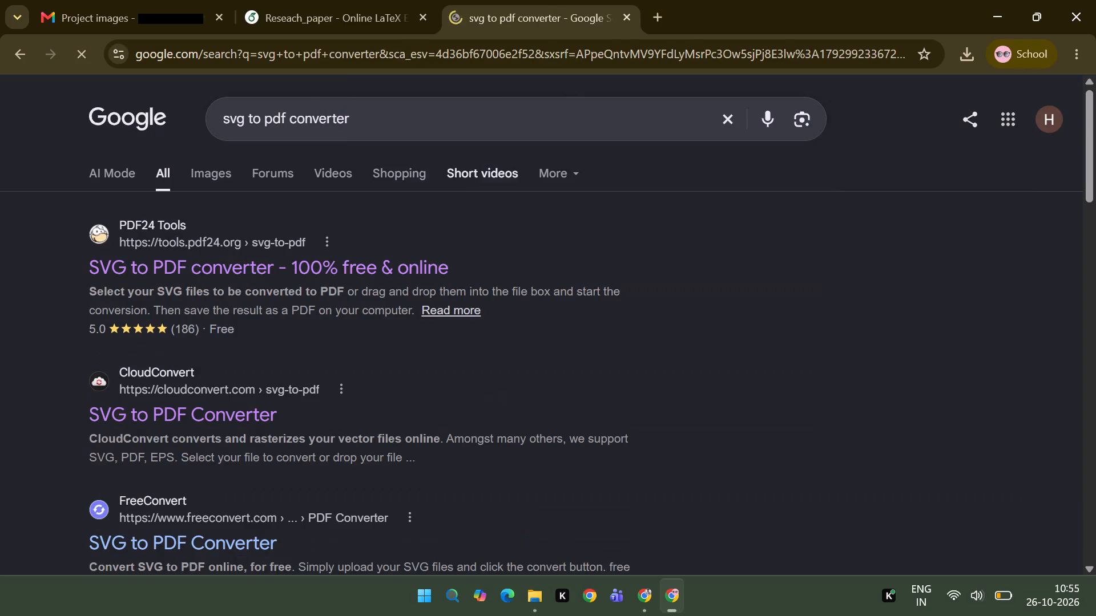
scroll(222, 449, down, 4)
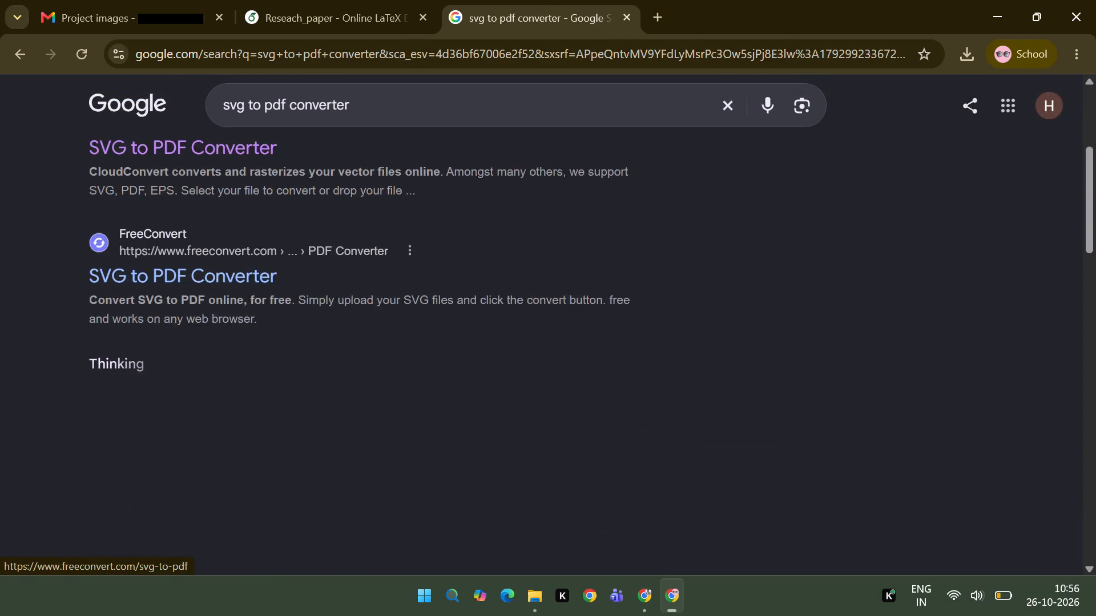
scroll(222, 449, down, 3)
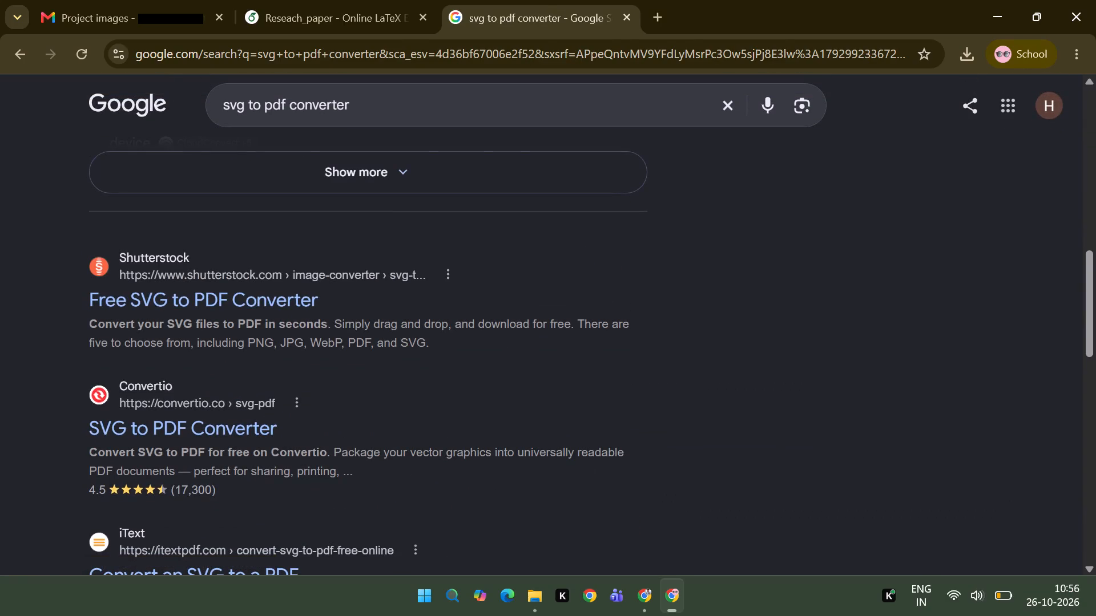
scroll(192, 313, up, 4)
click(163, 266)
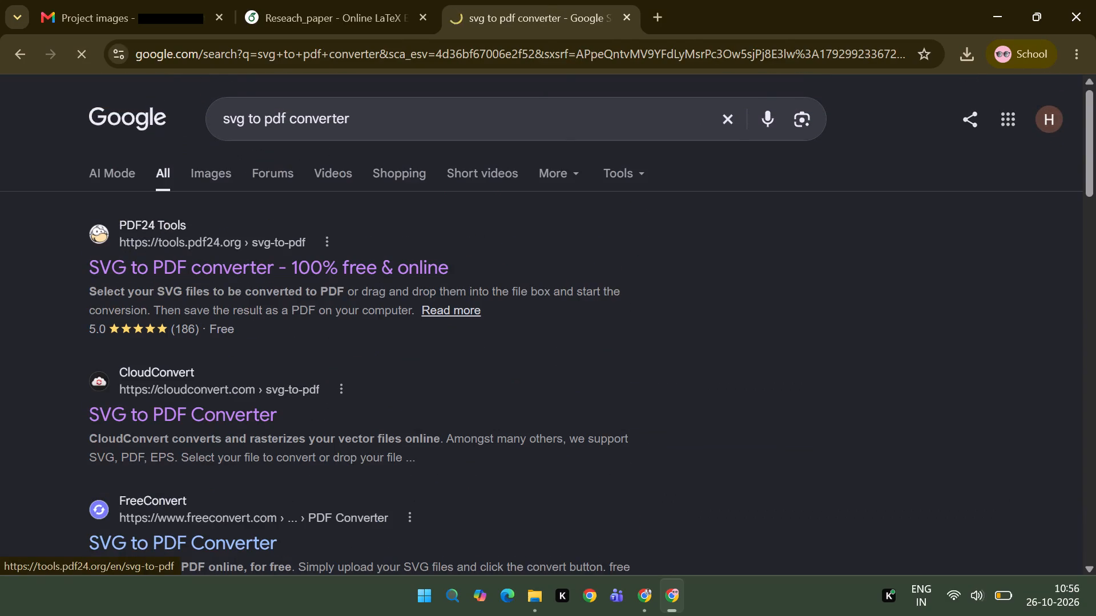
Upload fig_3_updated and fig_4_updated from the Pr_images folder on the Desktop and convert both to PDF.
click(529, 402)
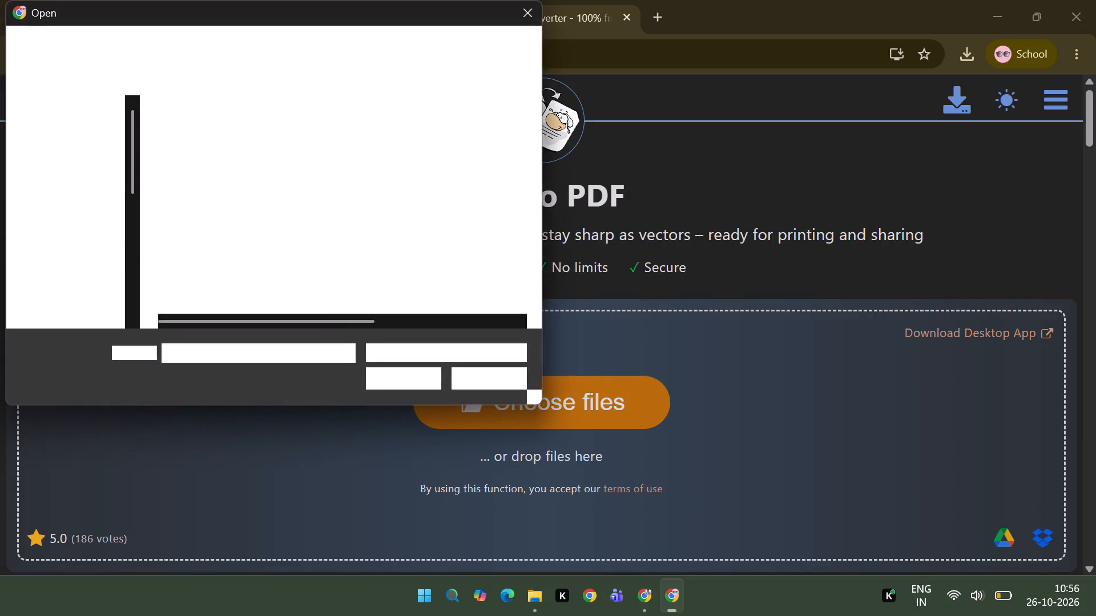
double_click(72, 228)
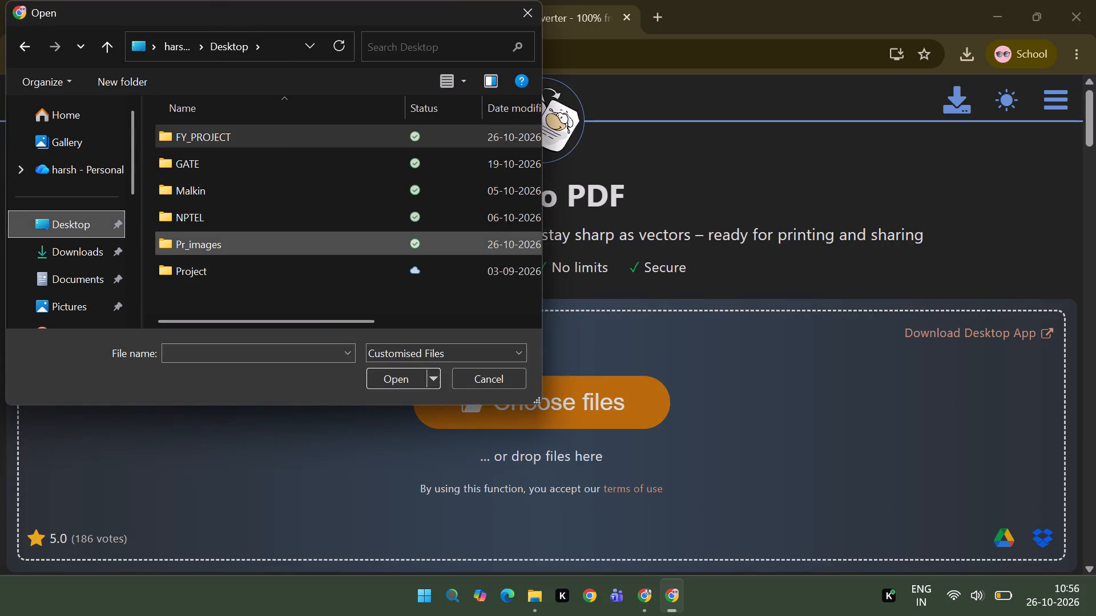
double_click(196, 240)
click(183, 137)
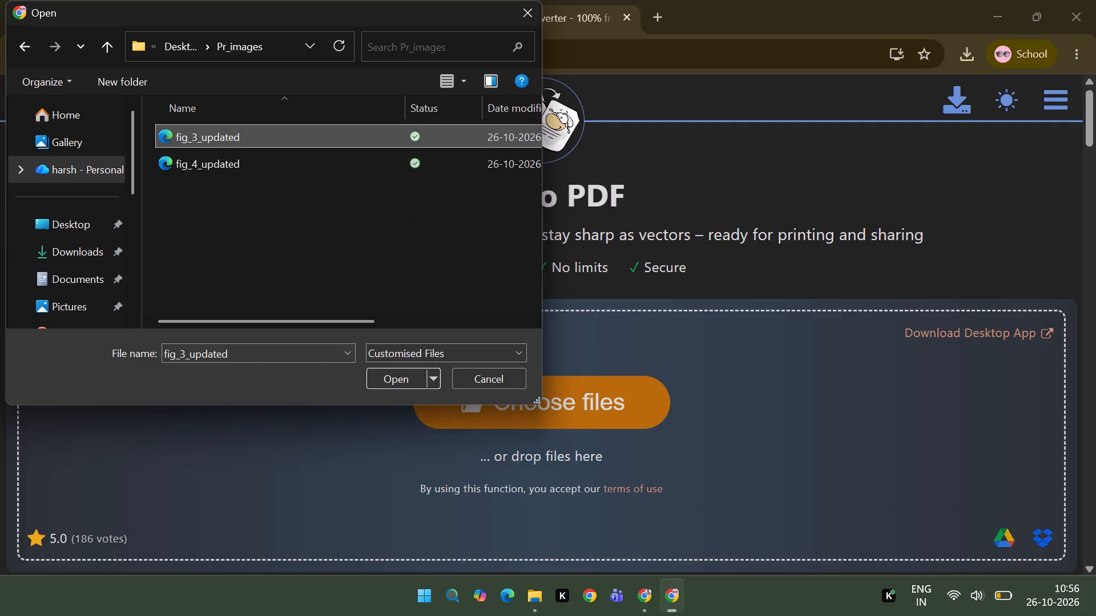
ctrl+click(200, 166)
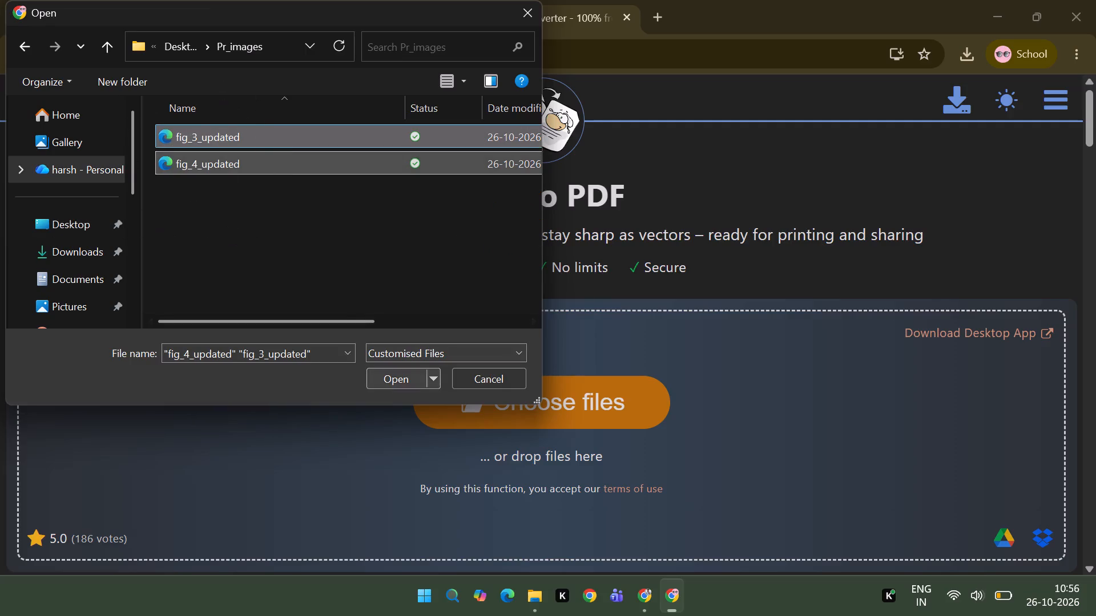
click(389, 379)
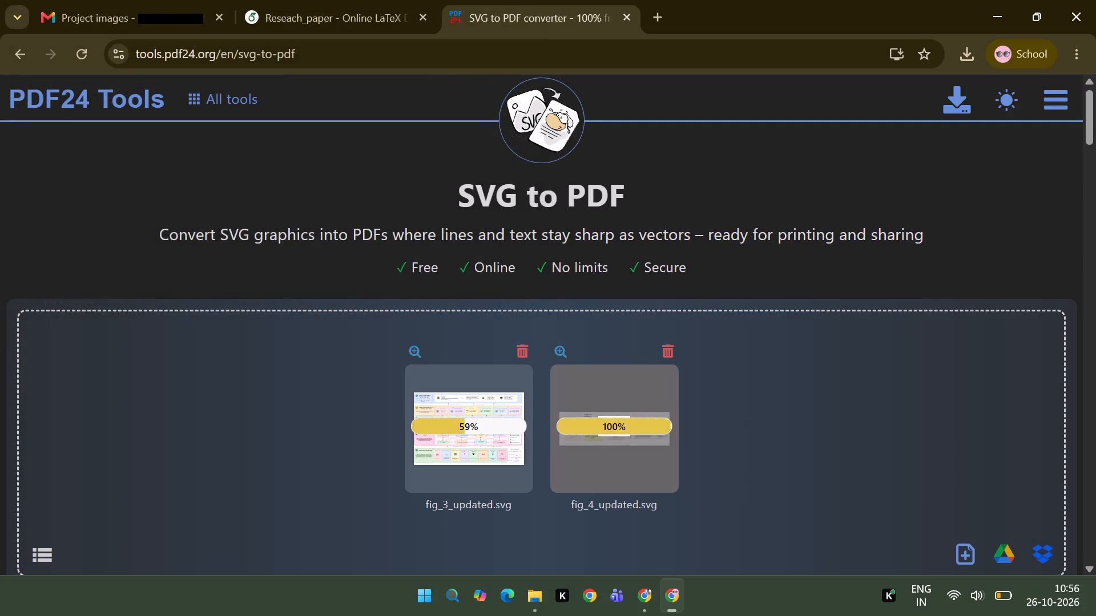
scroll(652, 471, down, 2)
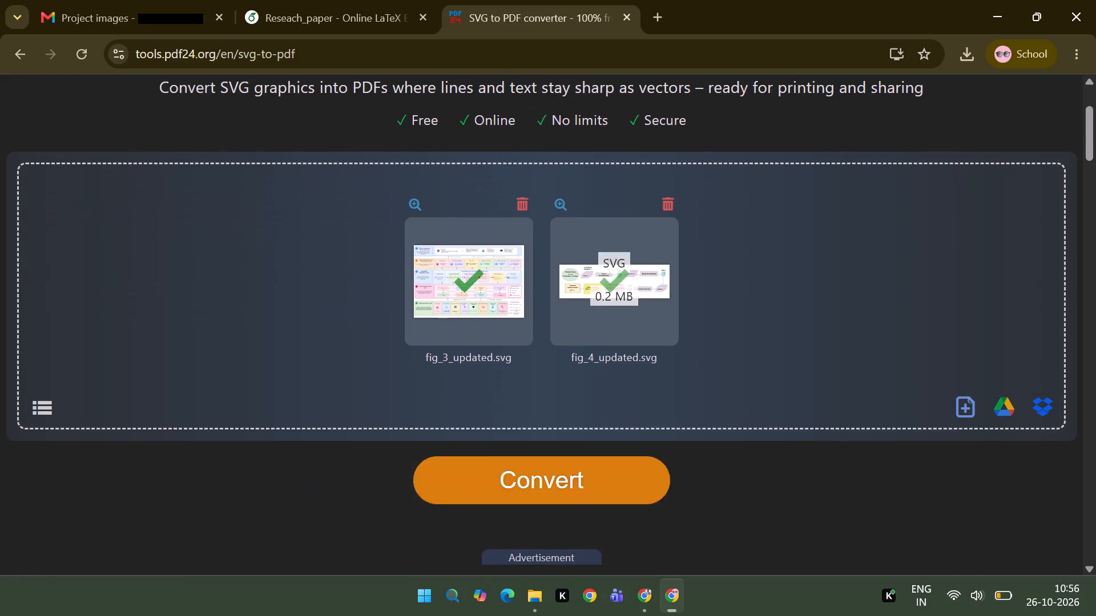
click(548, 473)
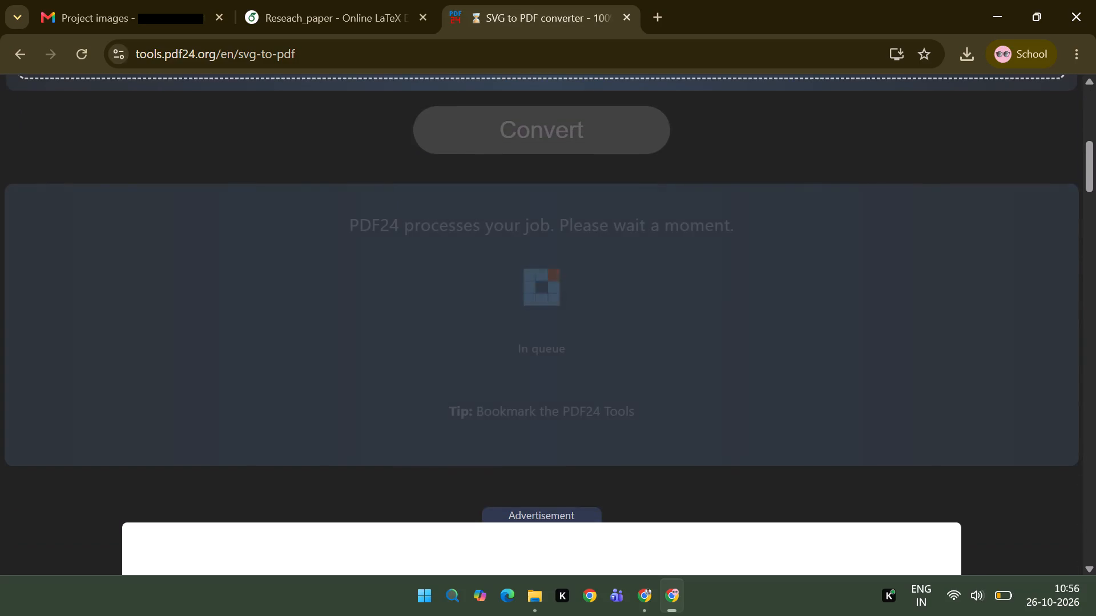
Download the converted files to the Desktop as the zip pdf24_converted.
scroll(531, 340, down, 1)
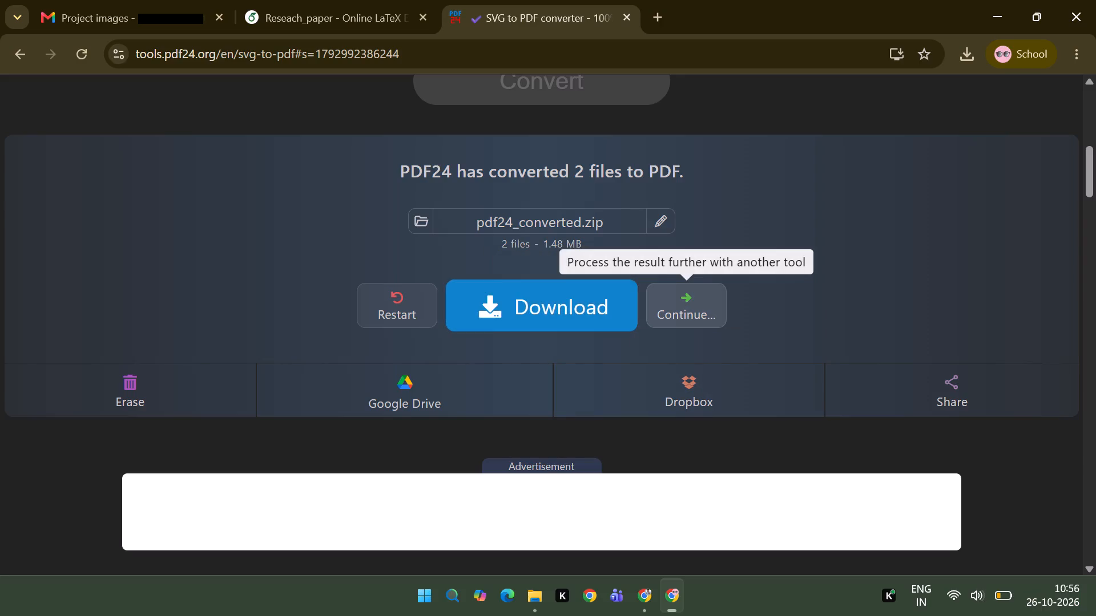
click(561, 306)
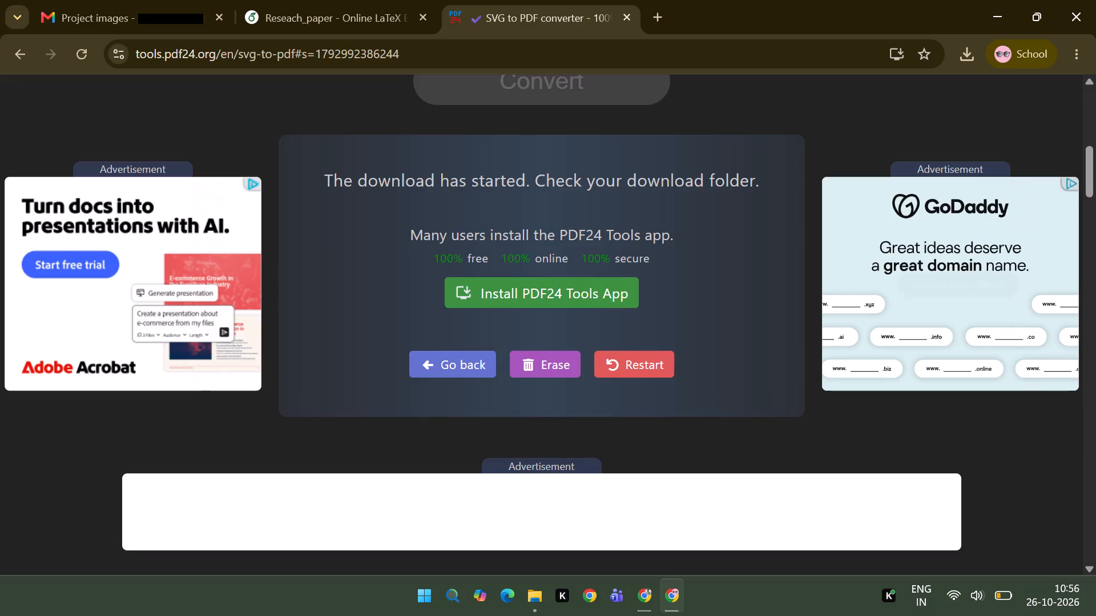
drag(480, 289, 483, 289)
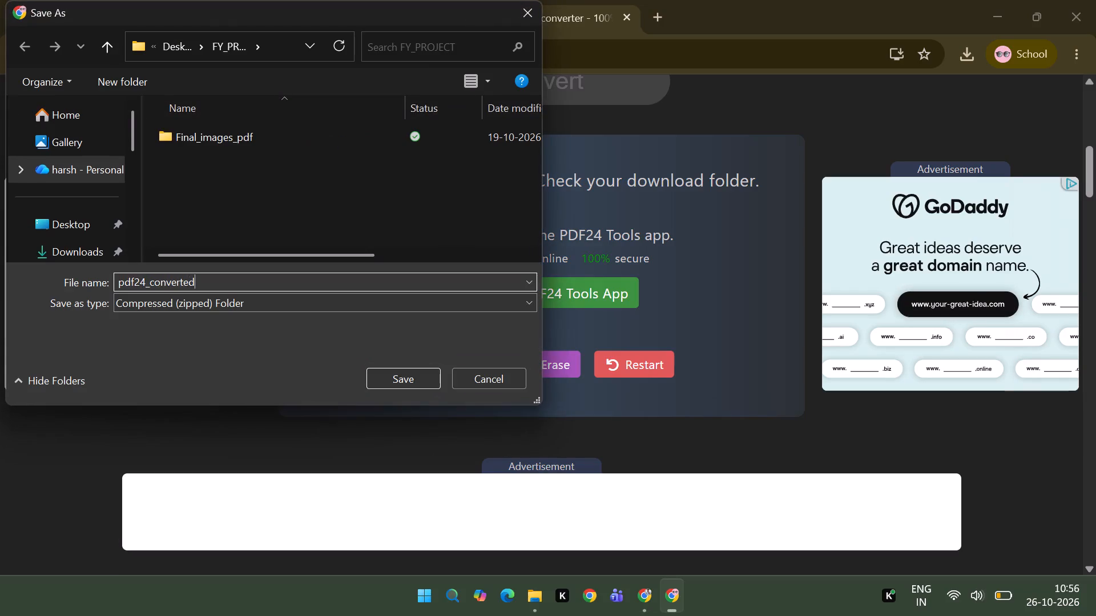
drag(483, 289, 57, 232)
click(57, 232)
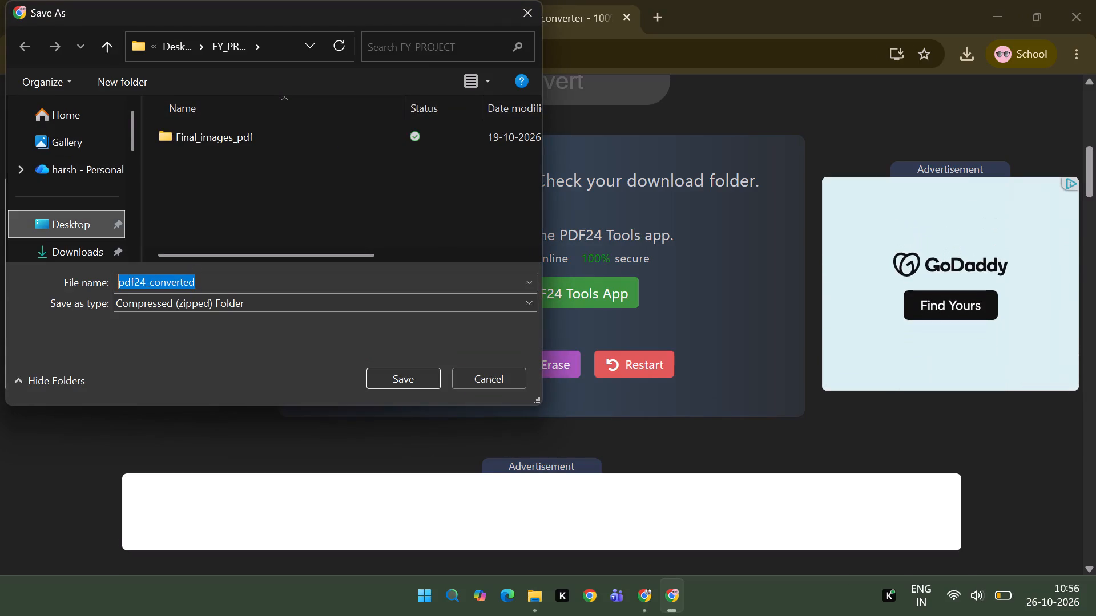
click(412, 375)
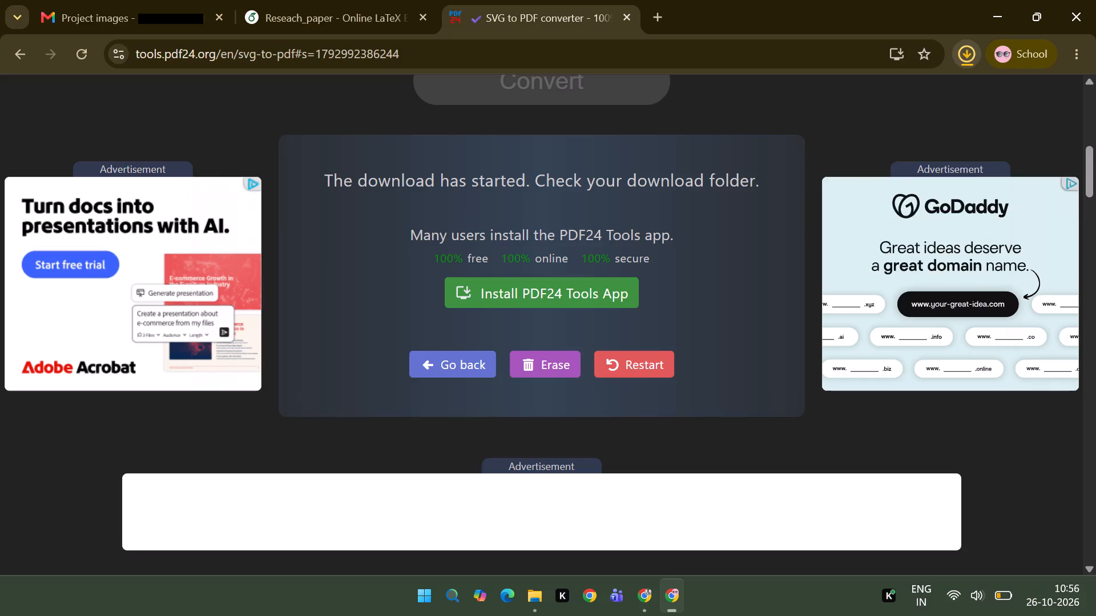
Switch to File Explorer, go to the pdf24_converted zip on the Desktop and open its fig_3_updated PDF.
click(529, 589)
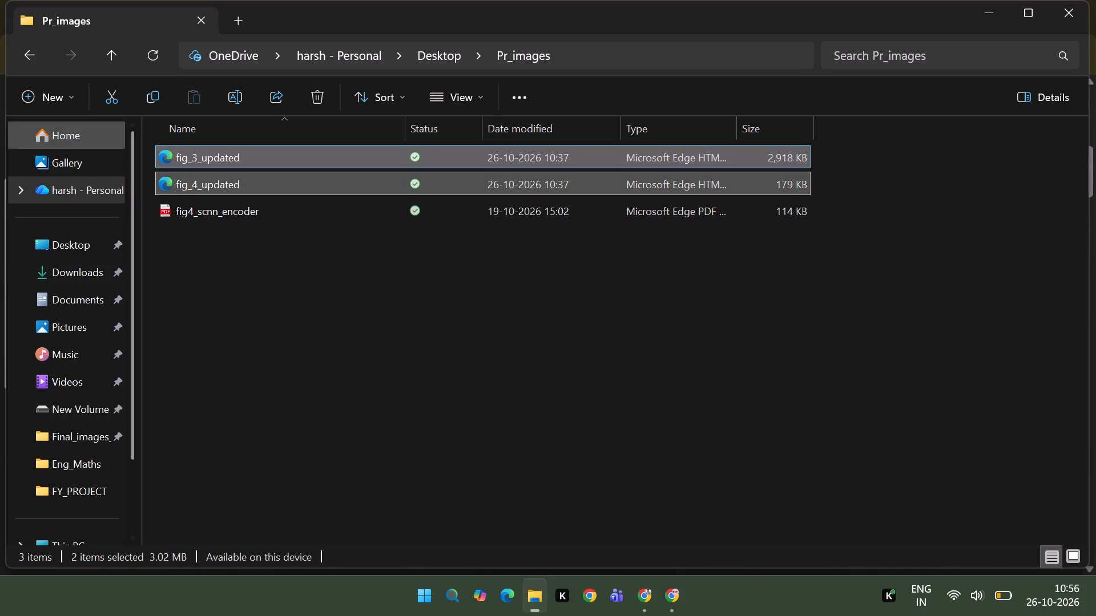
click(26, 55)
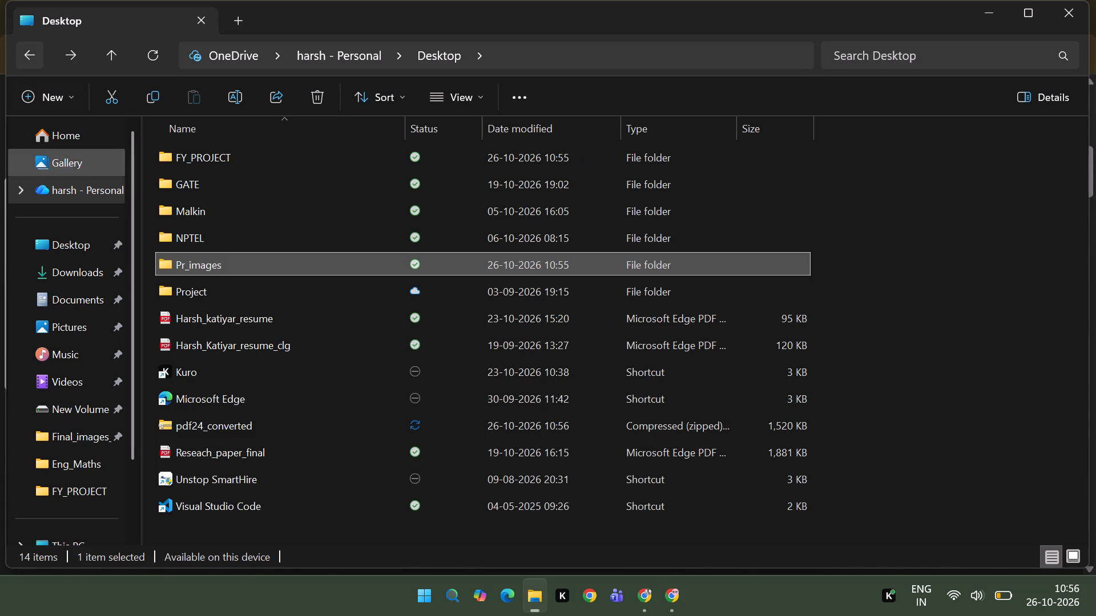
double_click(235, 424)
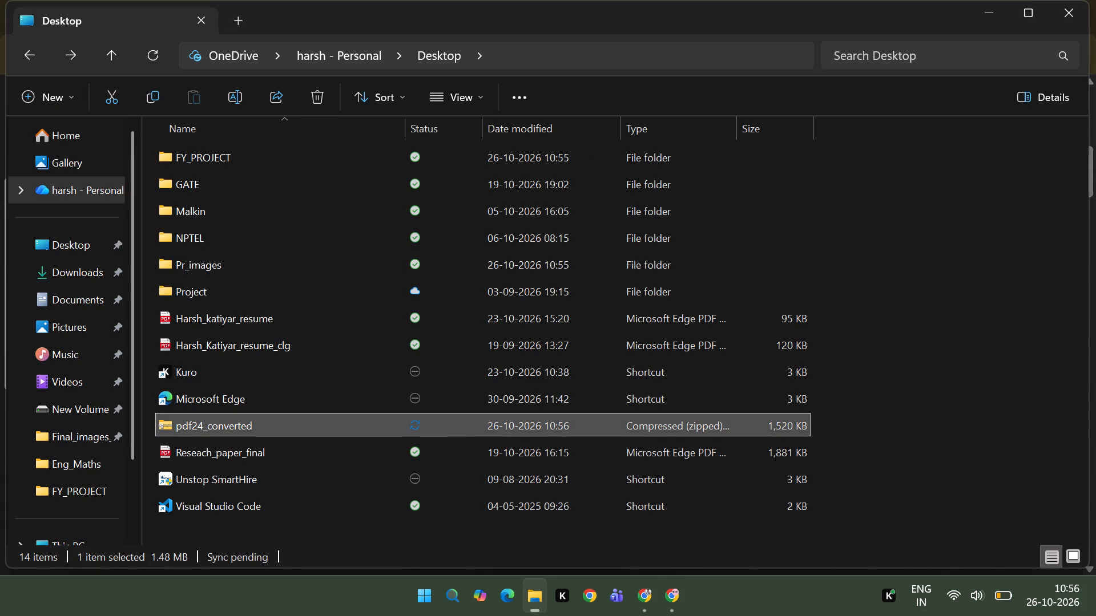
double_click(215, 156)
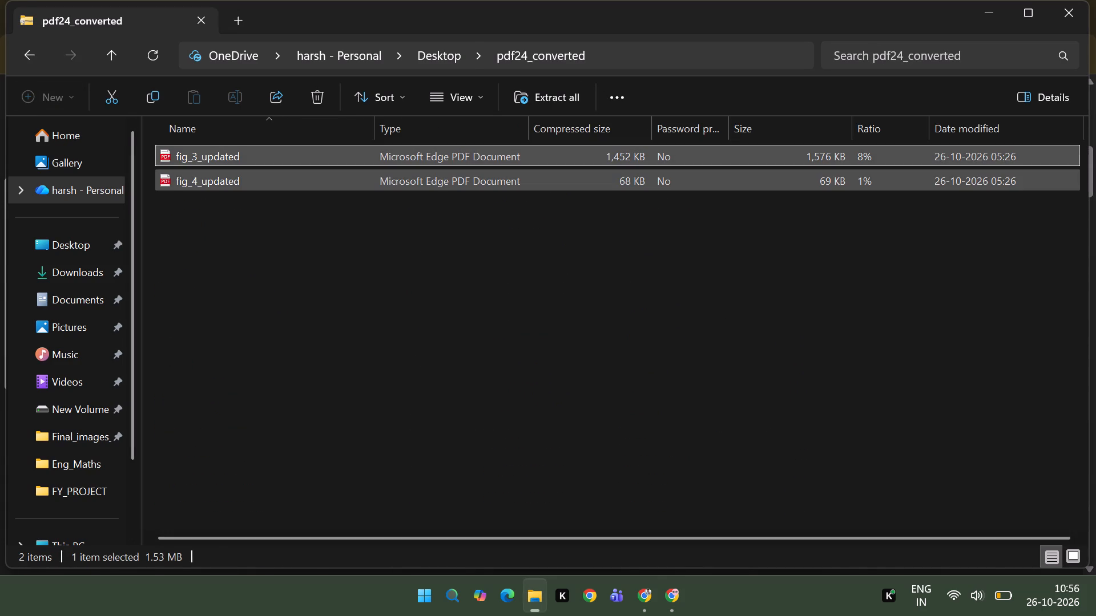
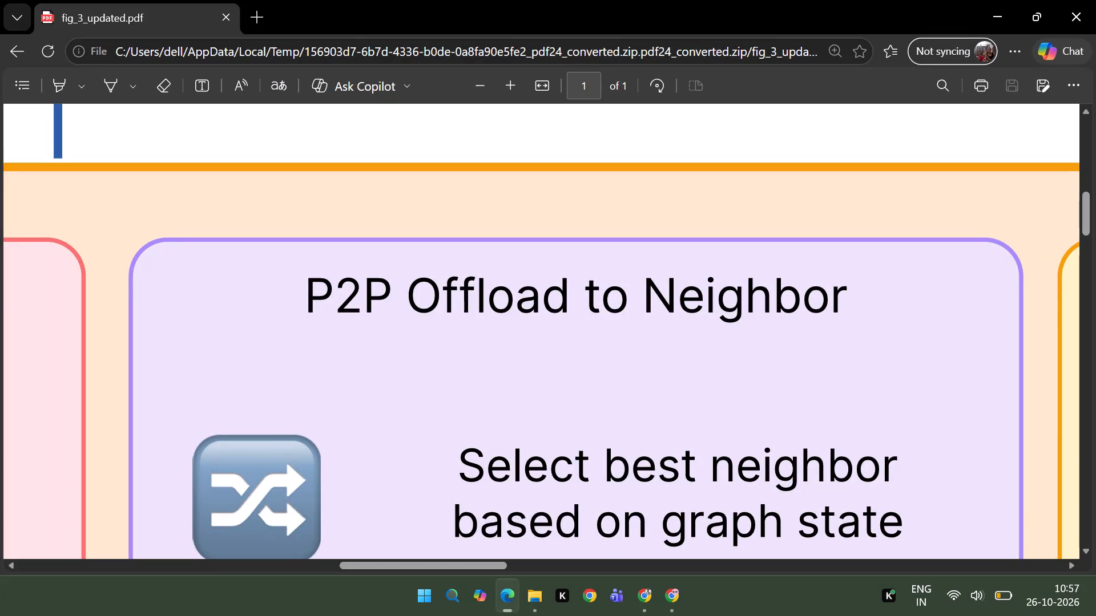
Close the PDF preview and move both converted PDFs, fig_3_updated and fig_4_updated, from the pdf24_converted zip into the Desktop's Pr_images folder.
click(1085, 3)
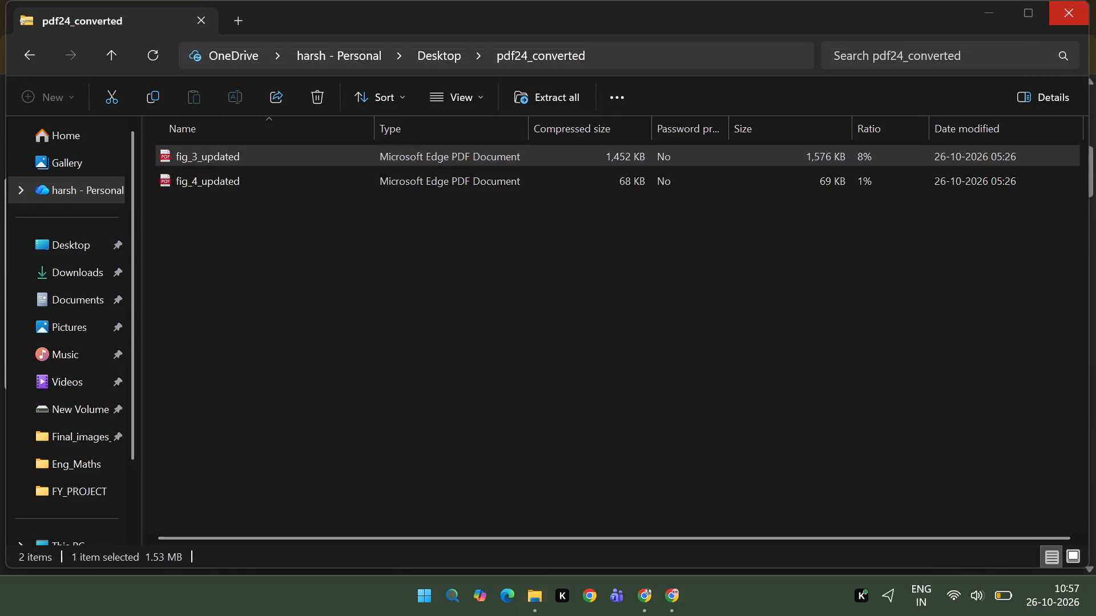
key(ctrl+x)
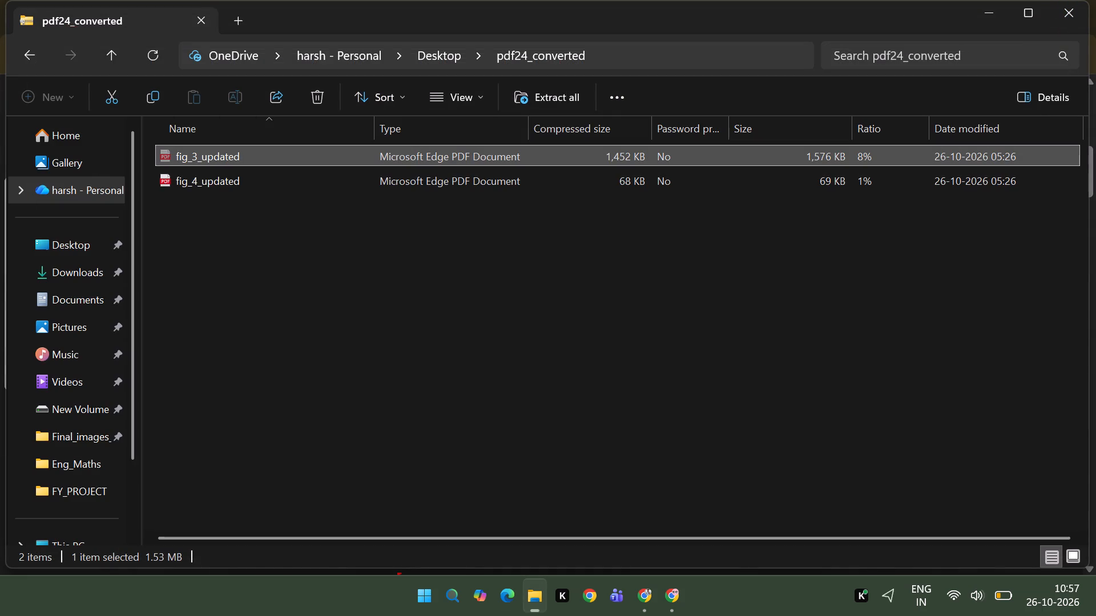
key(ctrl+a)
key(ctrl+x)
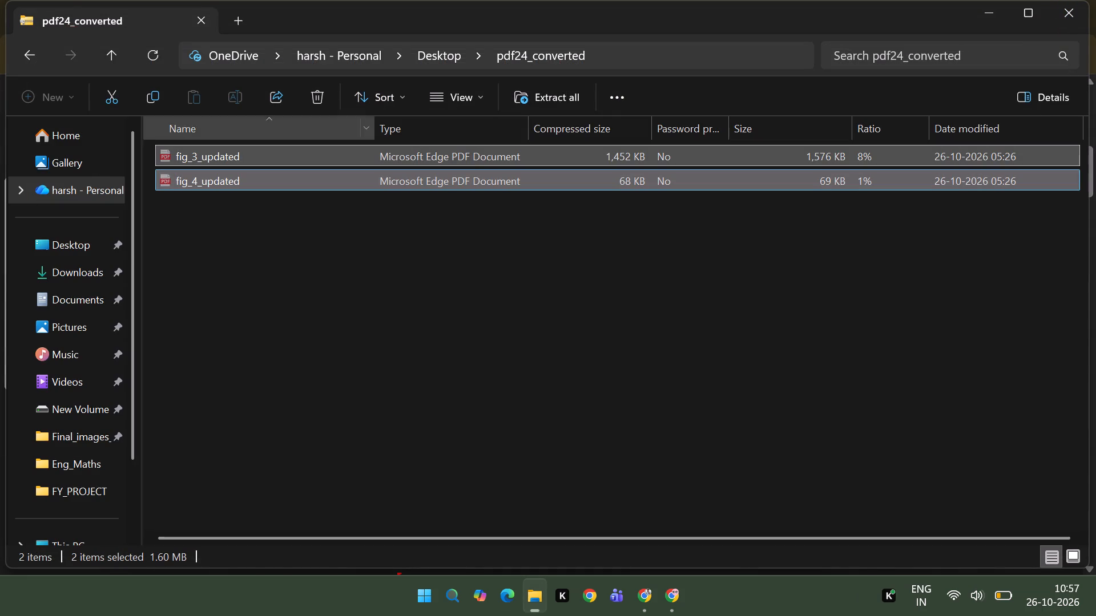
click(58, 234)
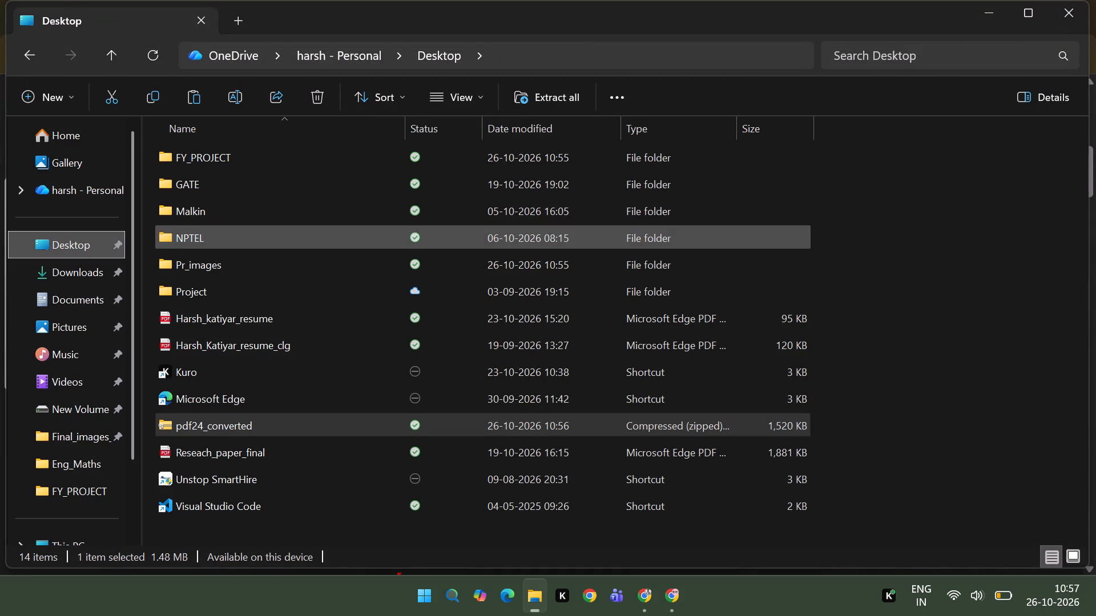
double_click(198, 260)
key(ctrl+v)
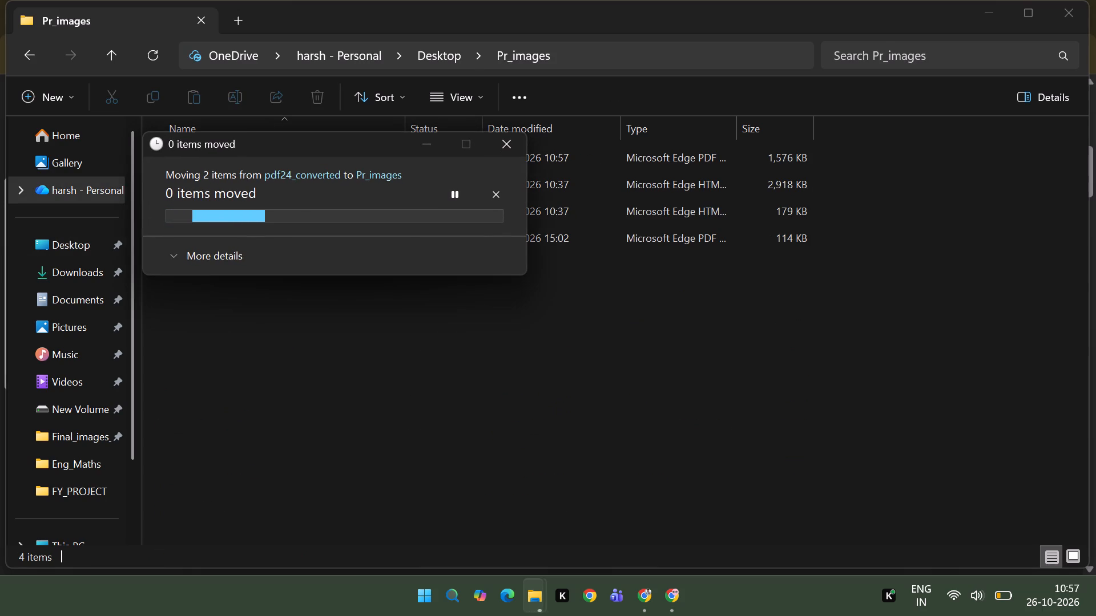
Delete the pdf24_converted zip from the Desktop.
click(73, 244)
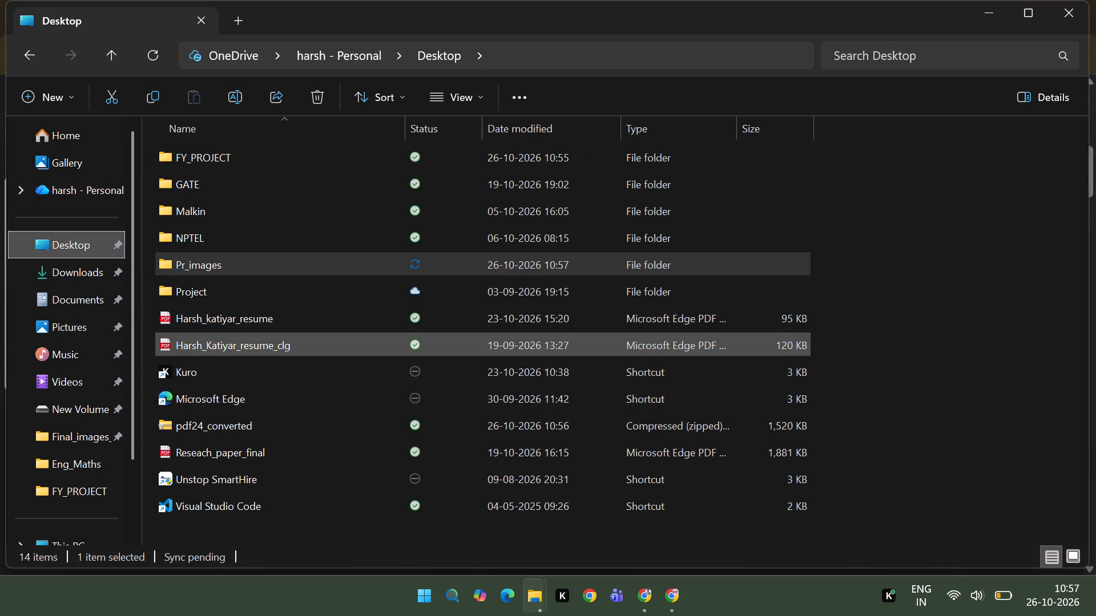
click(203, 417)
click(318, 99)
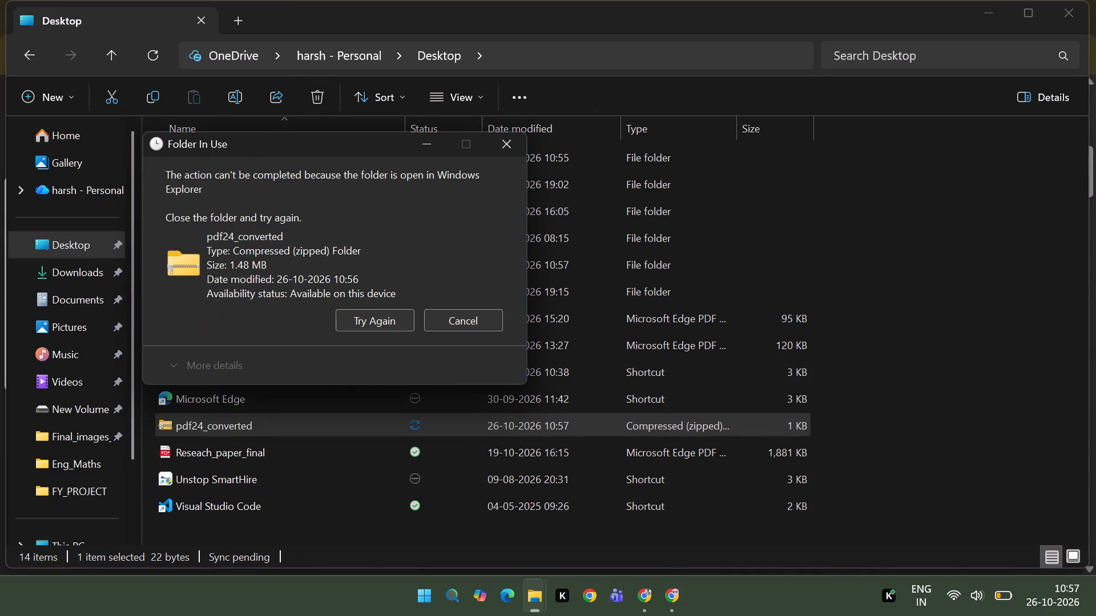
click(386, 318)
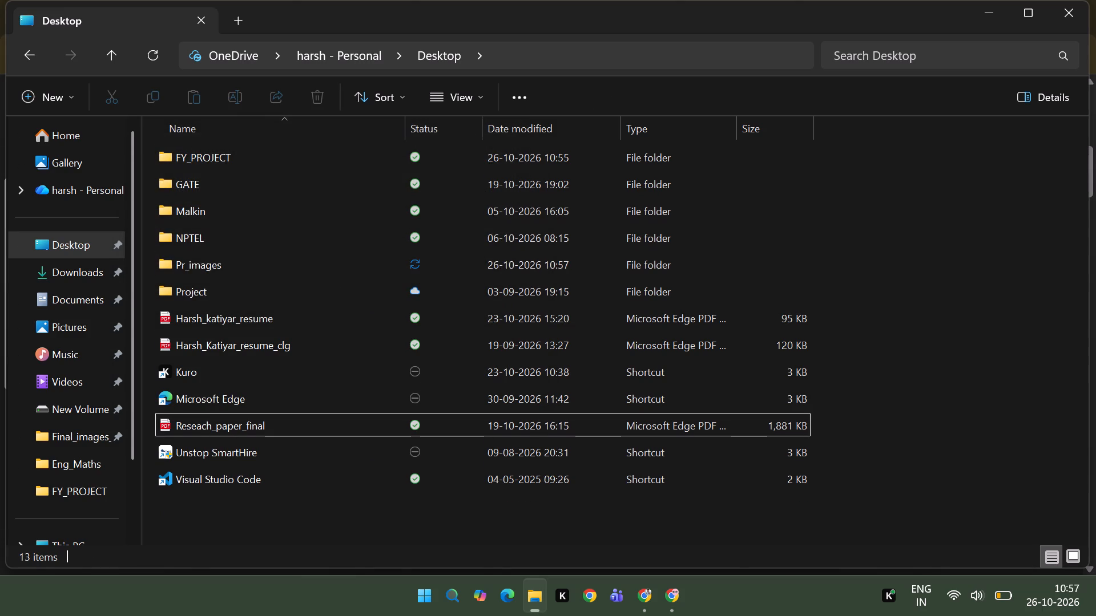
Copy the file name of the fig3_hospital_graph PDF in the Final_images_pdf folder inside FY_PROJECT on the Desktop.
double_click(195, 262)
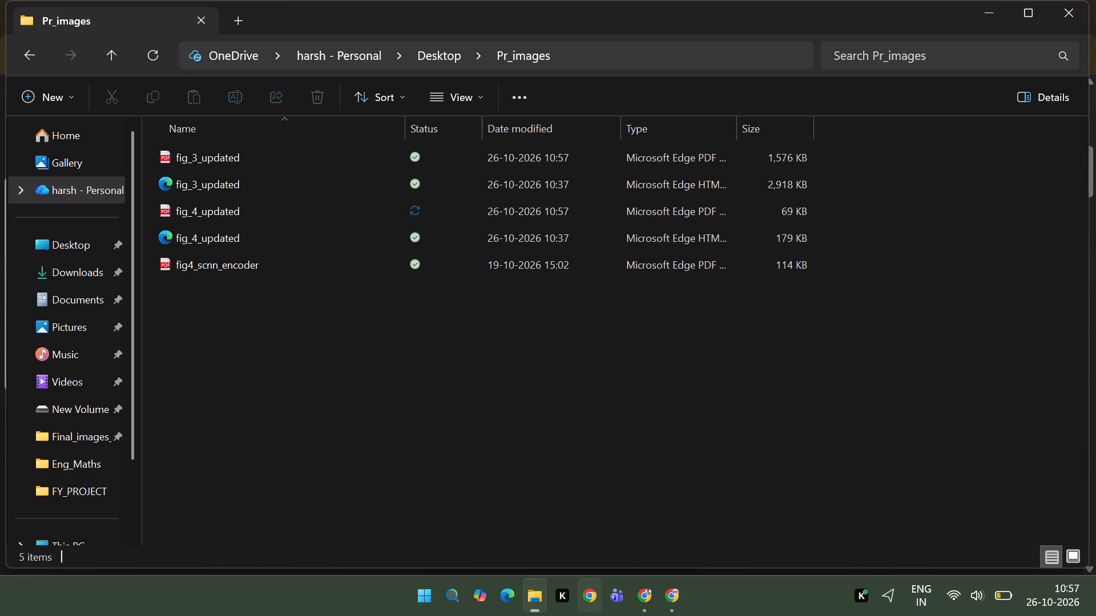
click(64, 238)
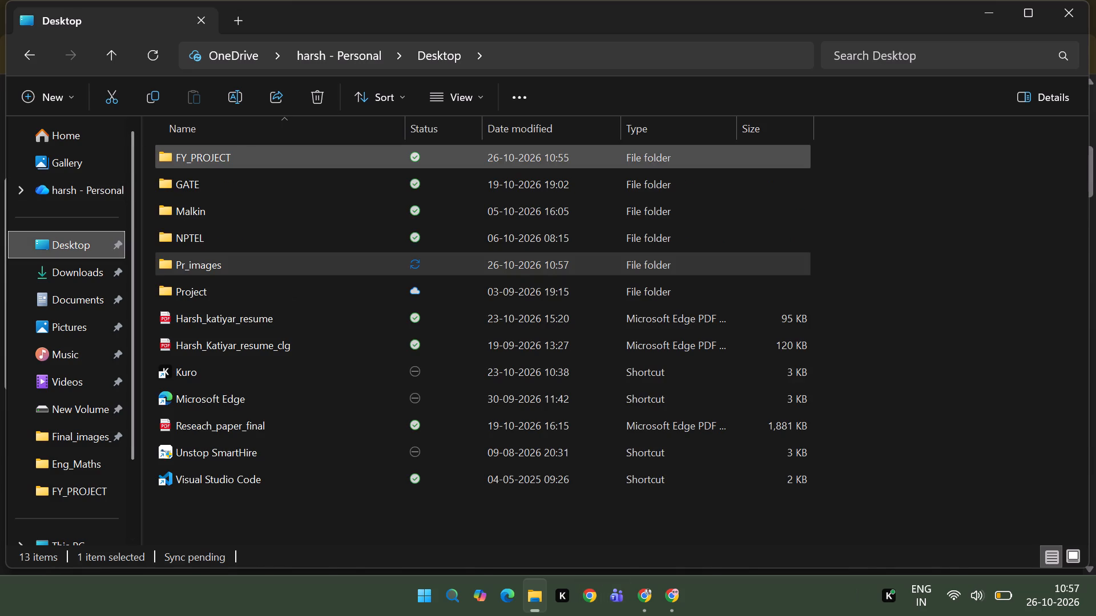
double_click(200, 155)
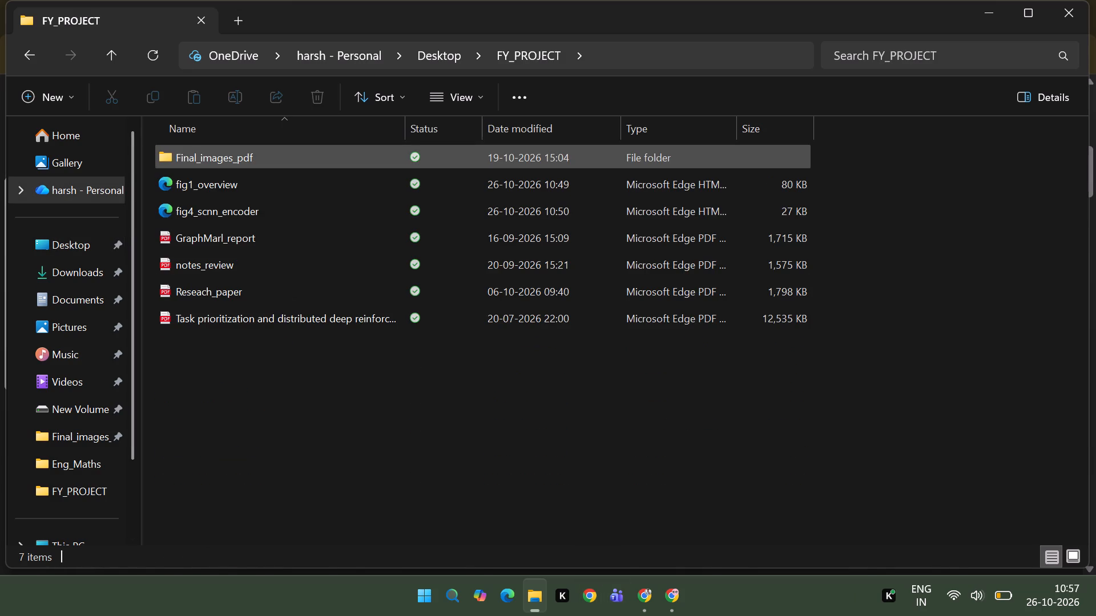
double_click(207, 157)
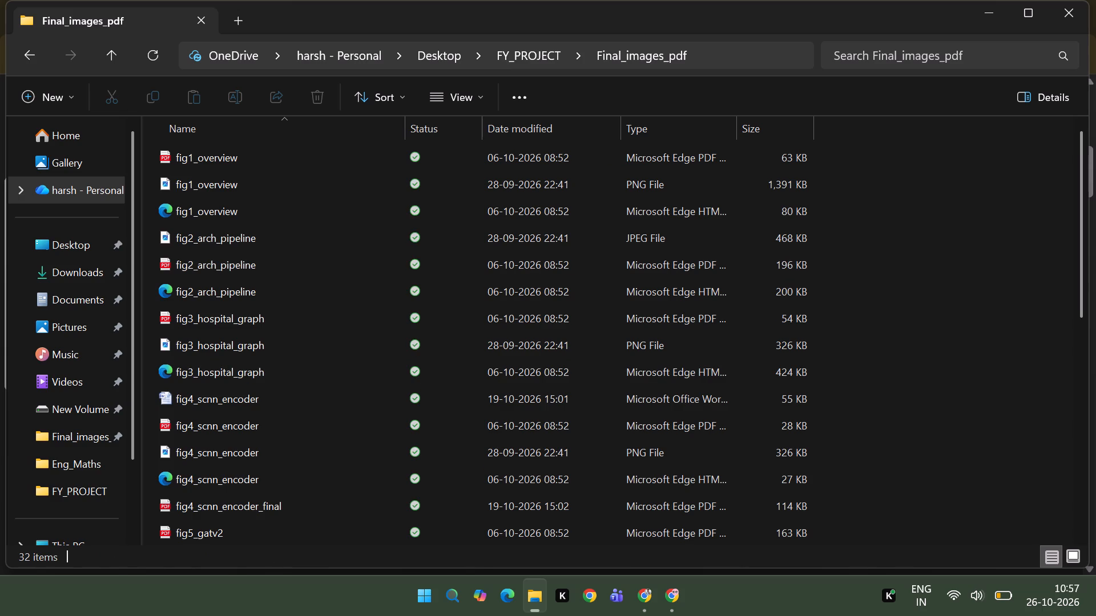
click(216, 319)
click(216, 319)
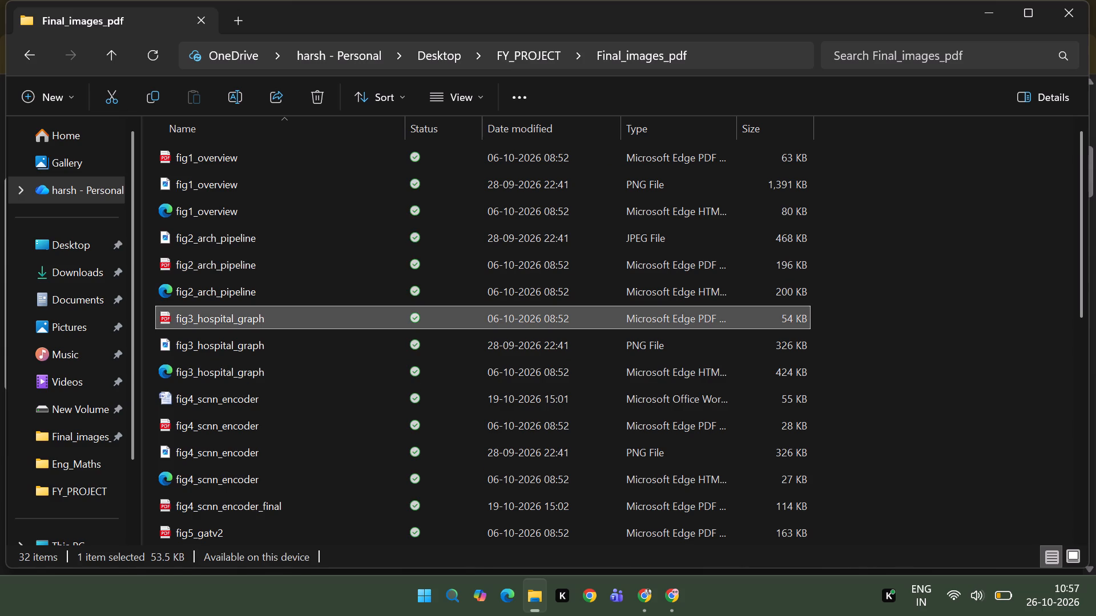
key(ctrl+x)
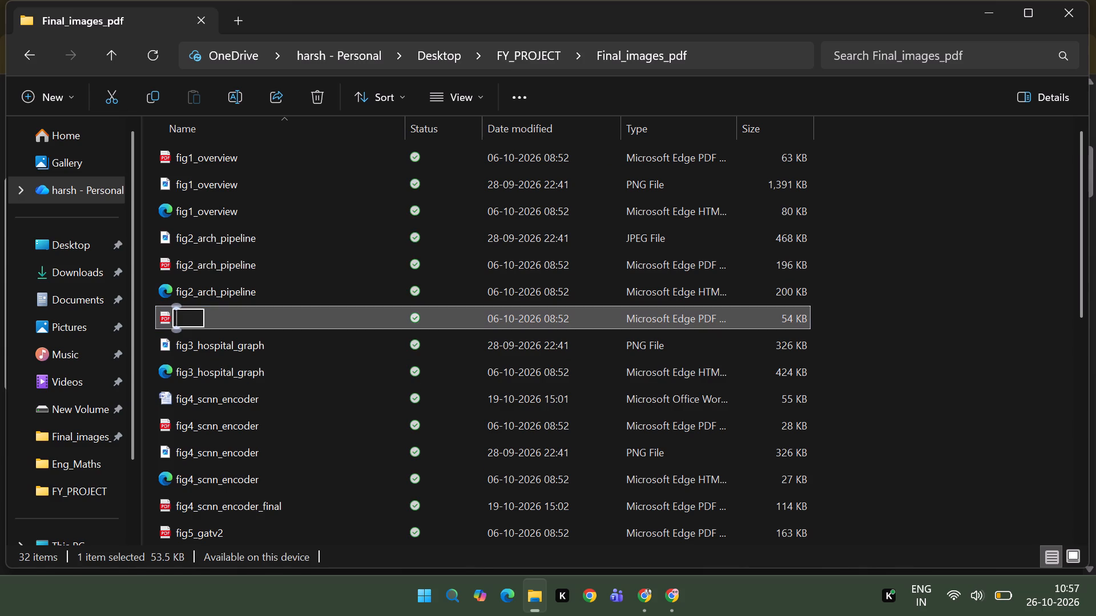
key(ctrl+z)
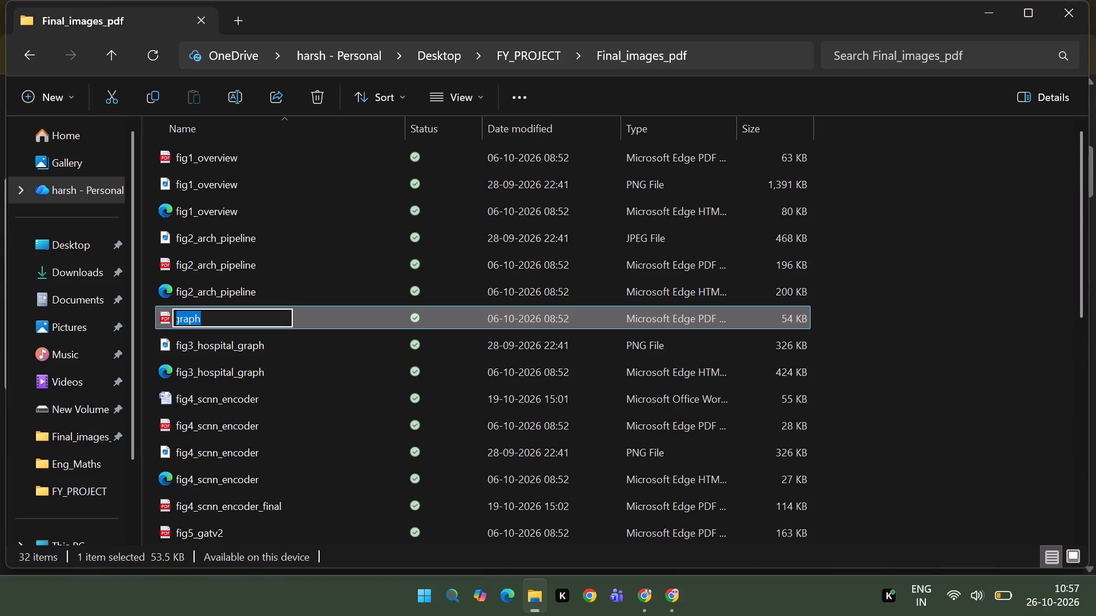
key(ctrl+c)
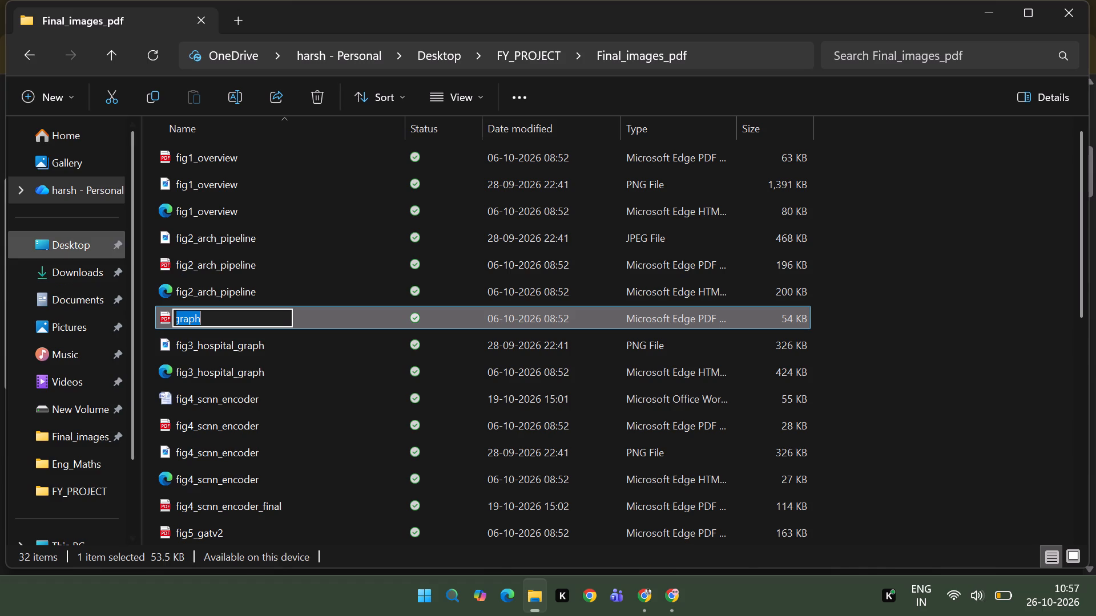
Rename both the PDF and the SVG version of fig_3_updated in Pr_images as fig3_hospital_graph.
click(51, 239)
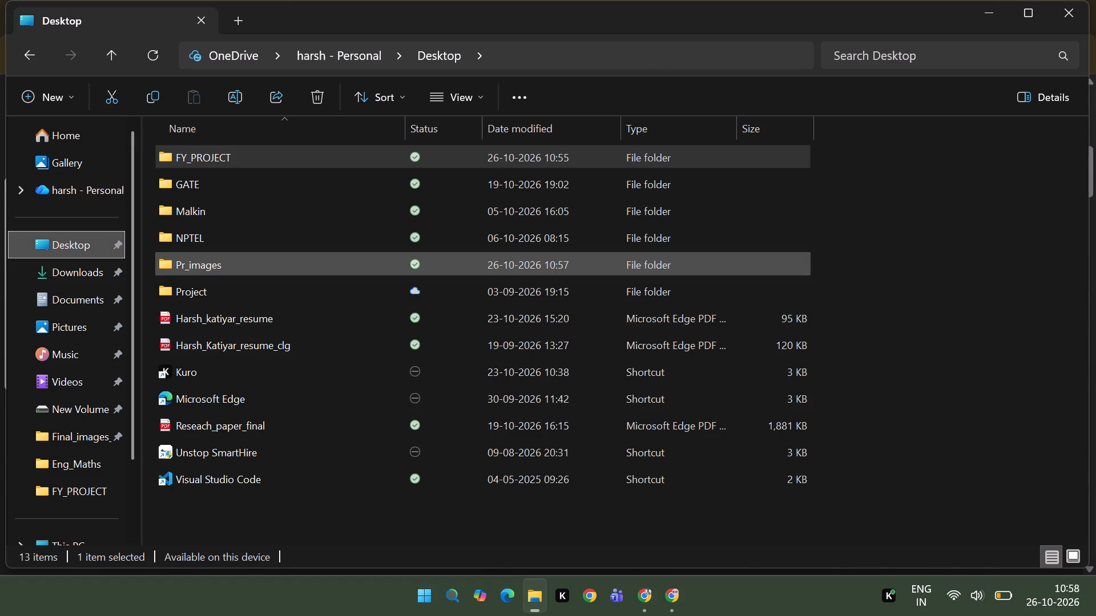
double_click(204, 263)
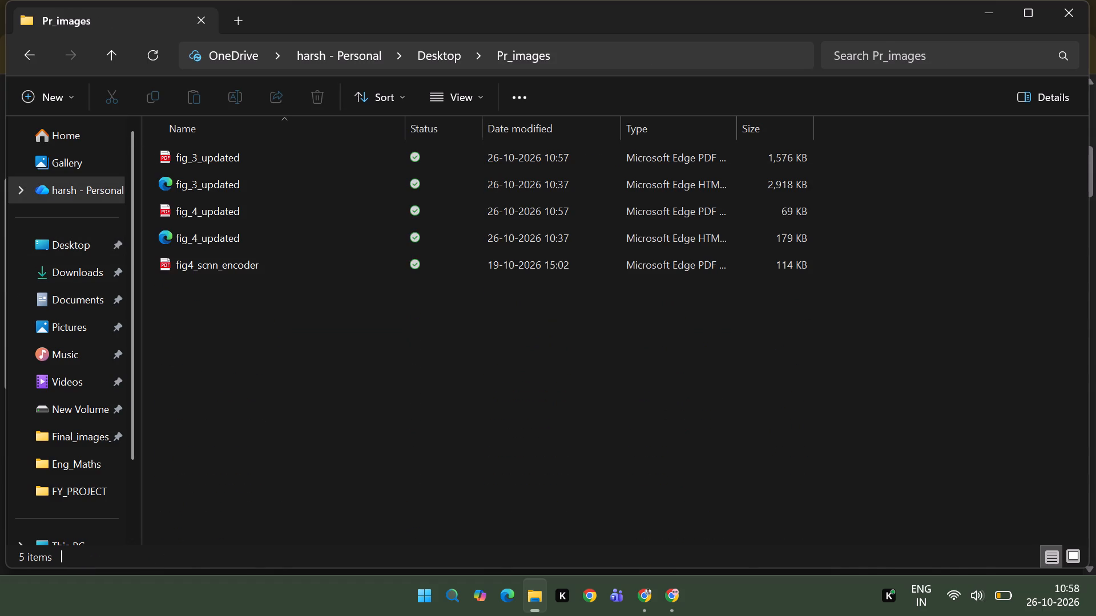
click(211, 155)
click(211, 155)
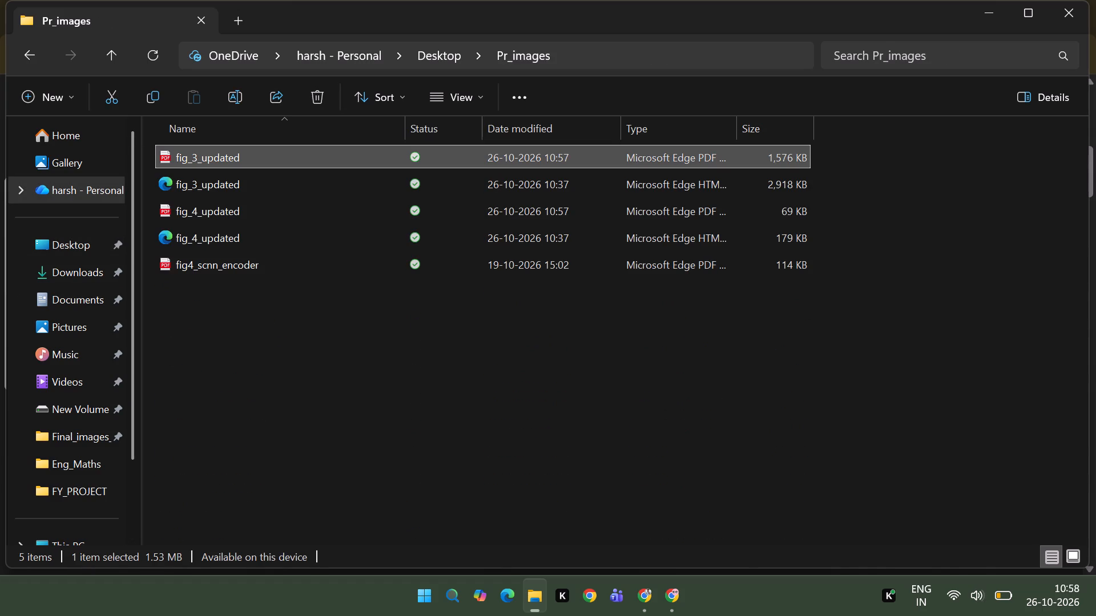
key(ctrl+v)
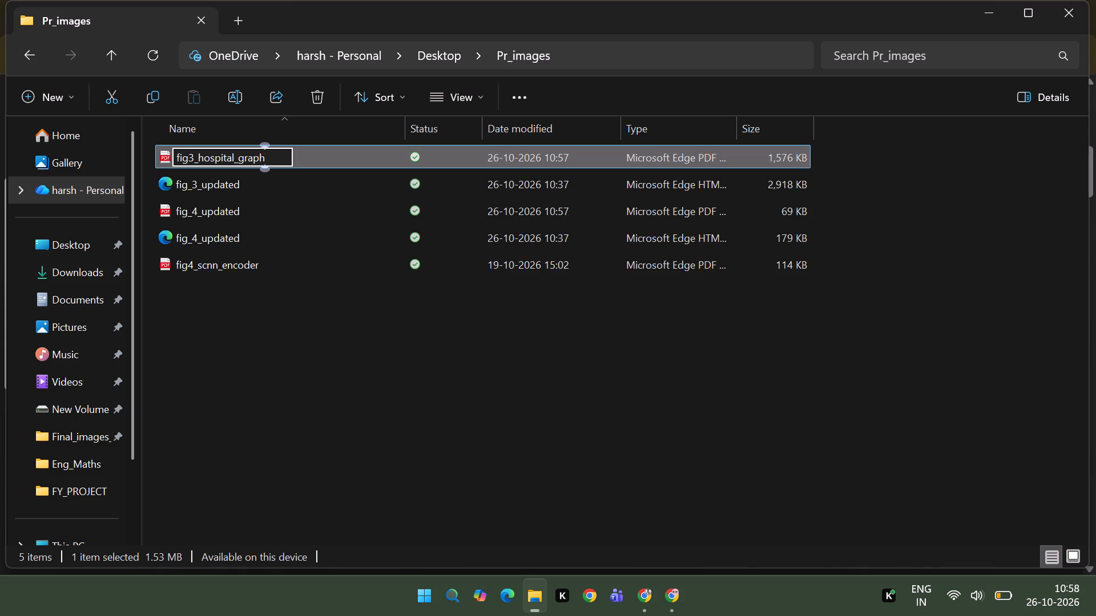
click(199, 186)
click(199, 186)
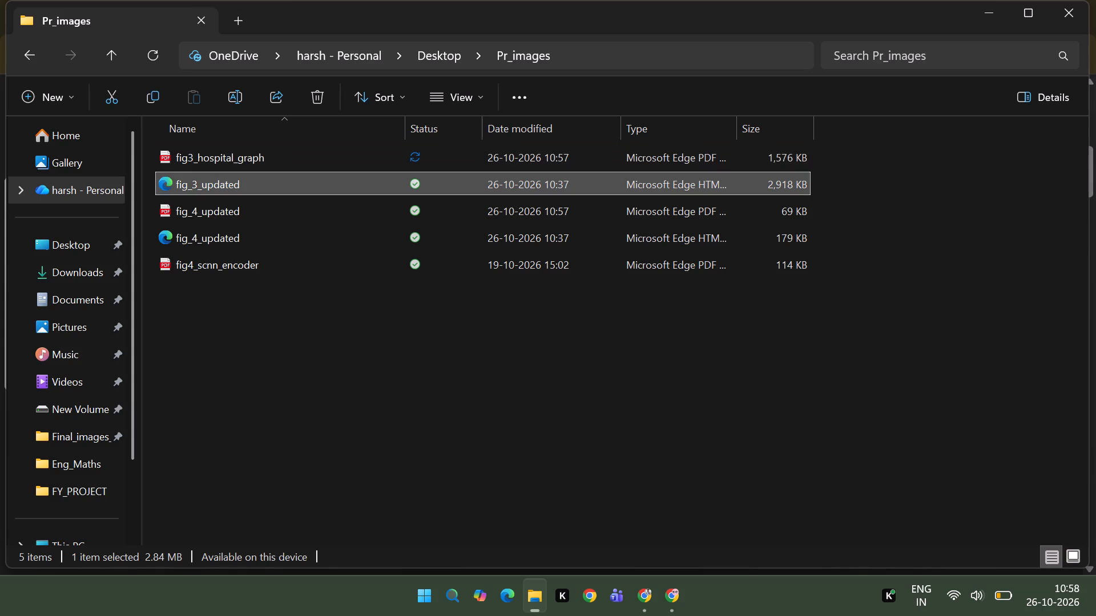
key(ctrl+v)
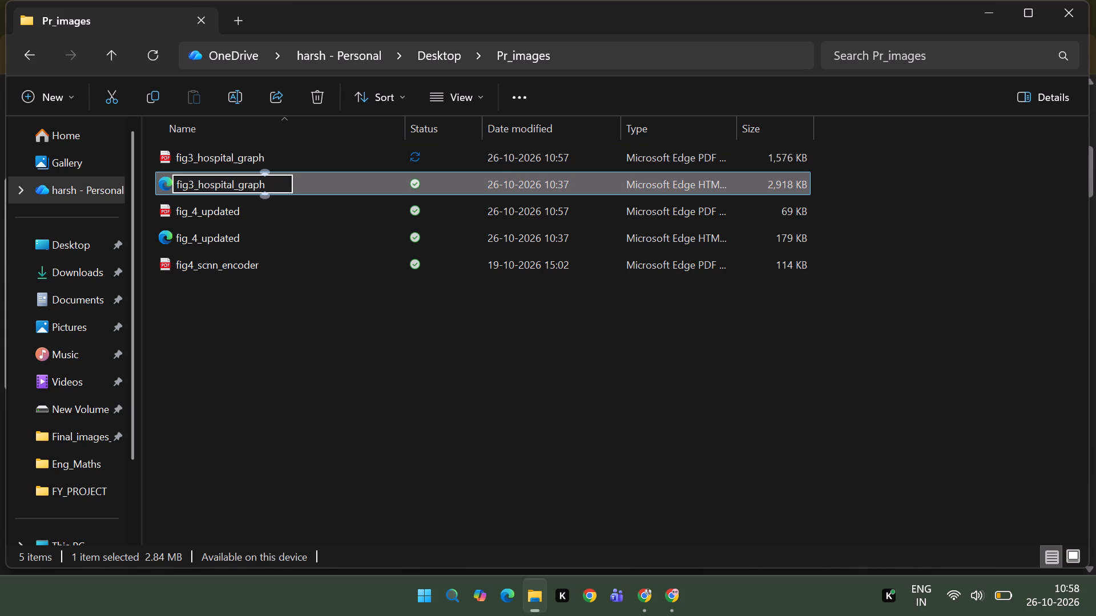
key(Return)
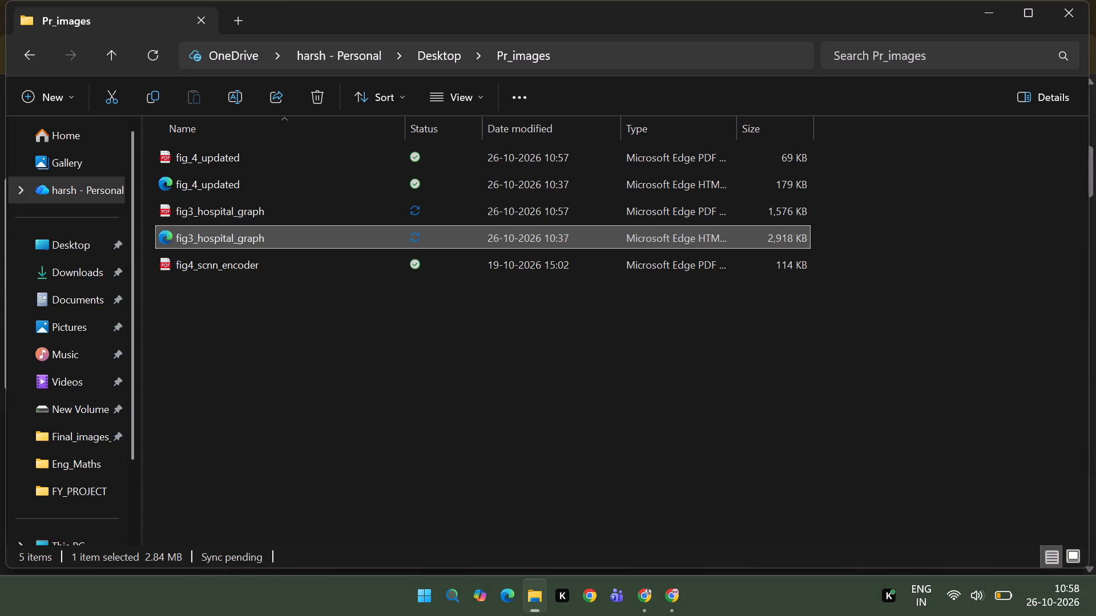
click(268, 384)
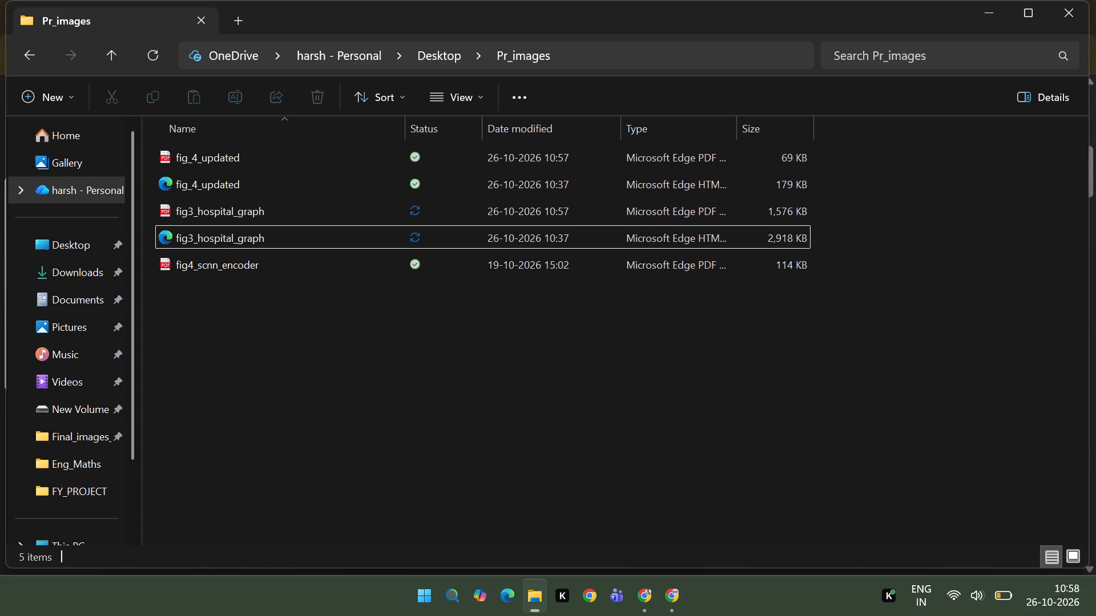
Open the SVG version of fig_4_updated from Pr_images to view the diagram, and close it.
click(201, 186)
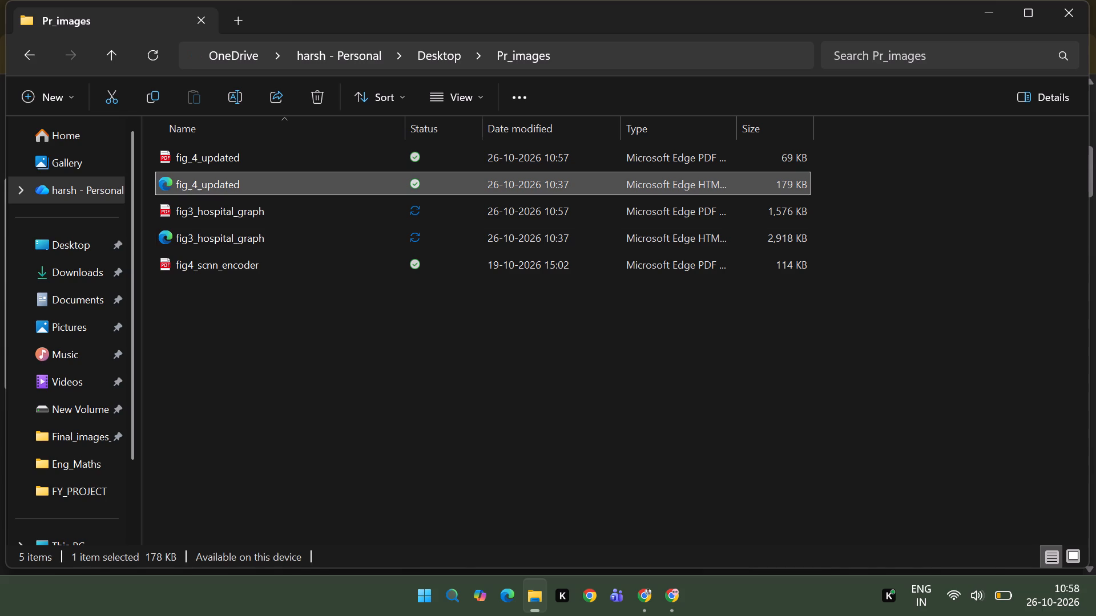
click(208, 268)
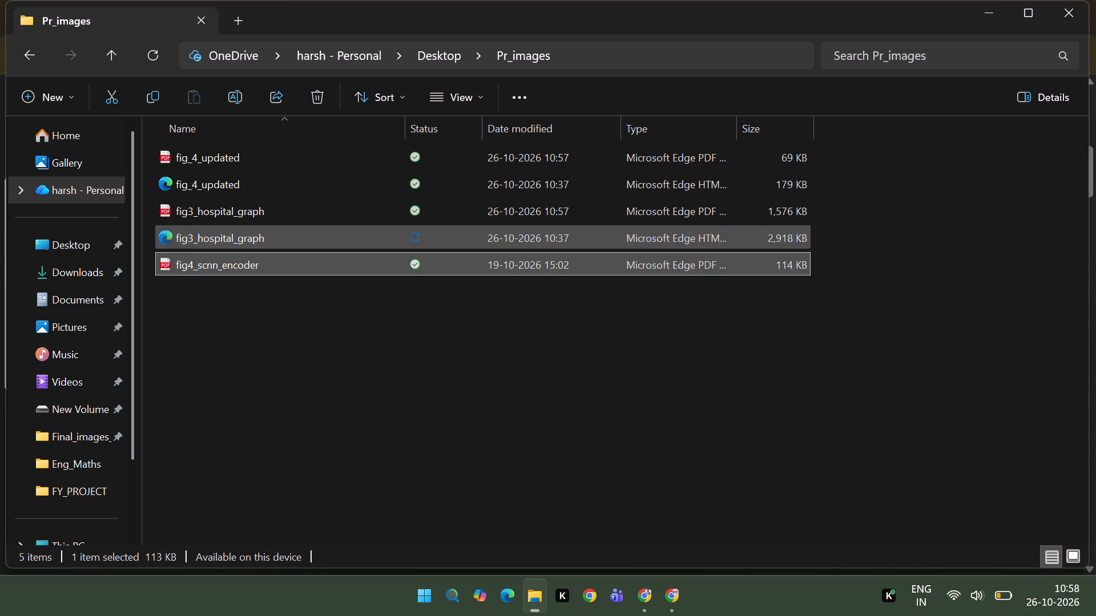
double_click(192, 175)
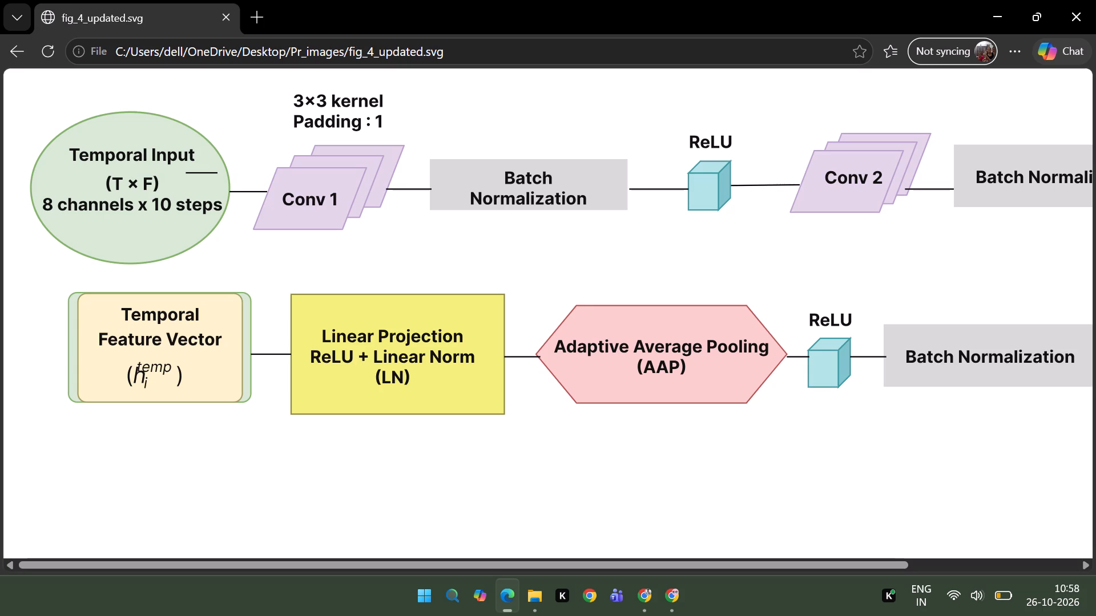
click(1084, 10)
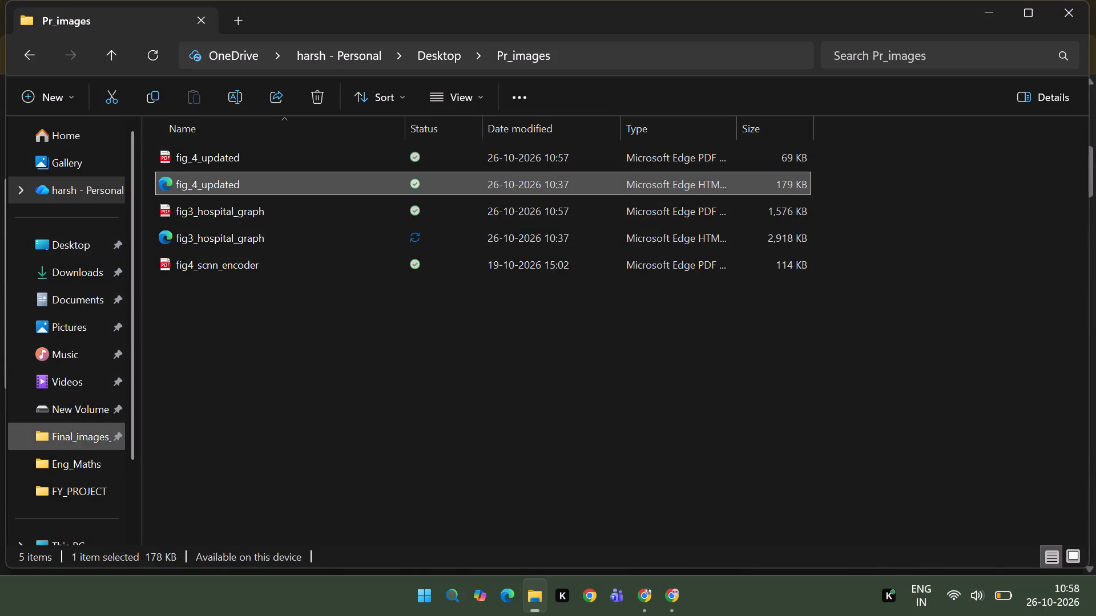
Switch to the Overleaf Reseach_paper project in Chrome to check the SCNN encoder figure's source.
click(534, 587)
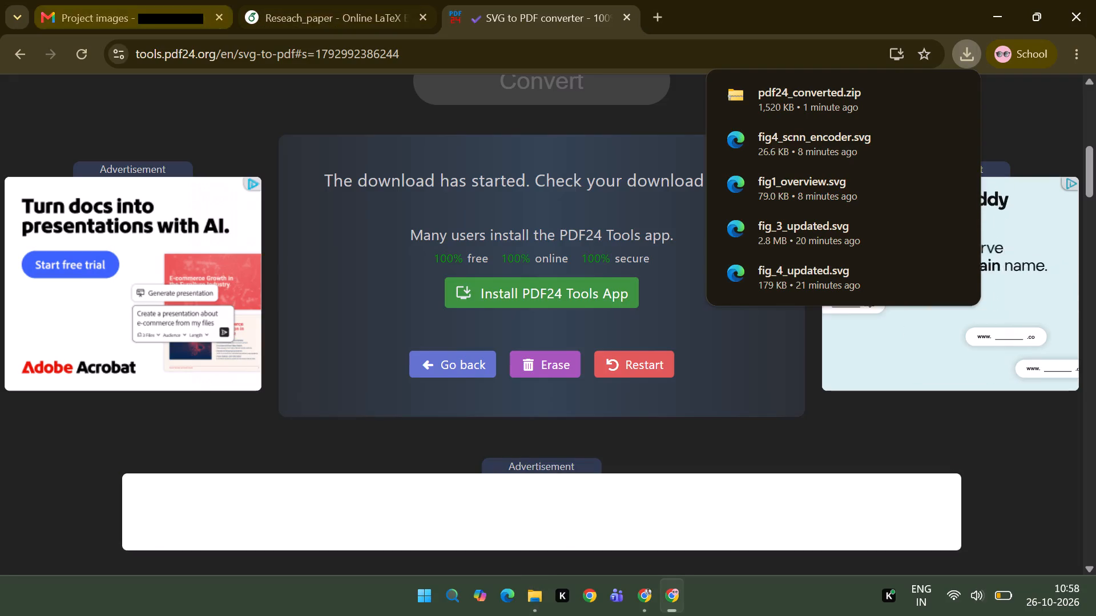
click(310, 15)
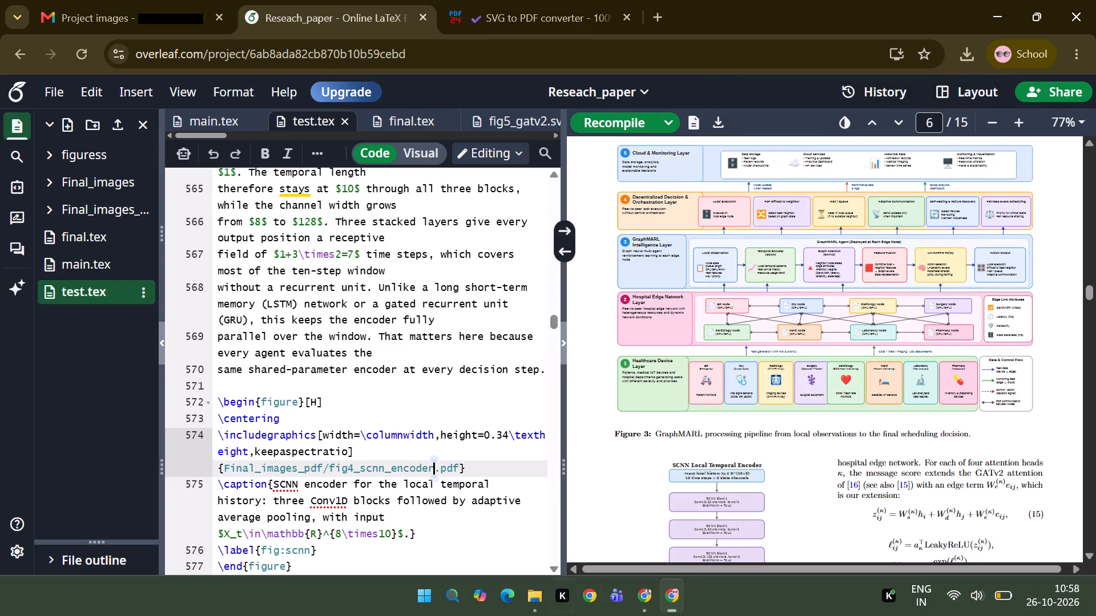
Open Reseach_paper_final from the Desktop and find the temporal feature extraction figure on page 5.
click(534, 601)
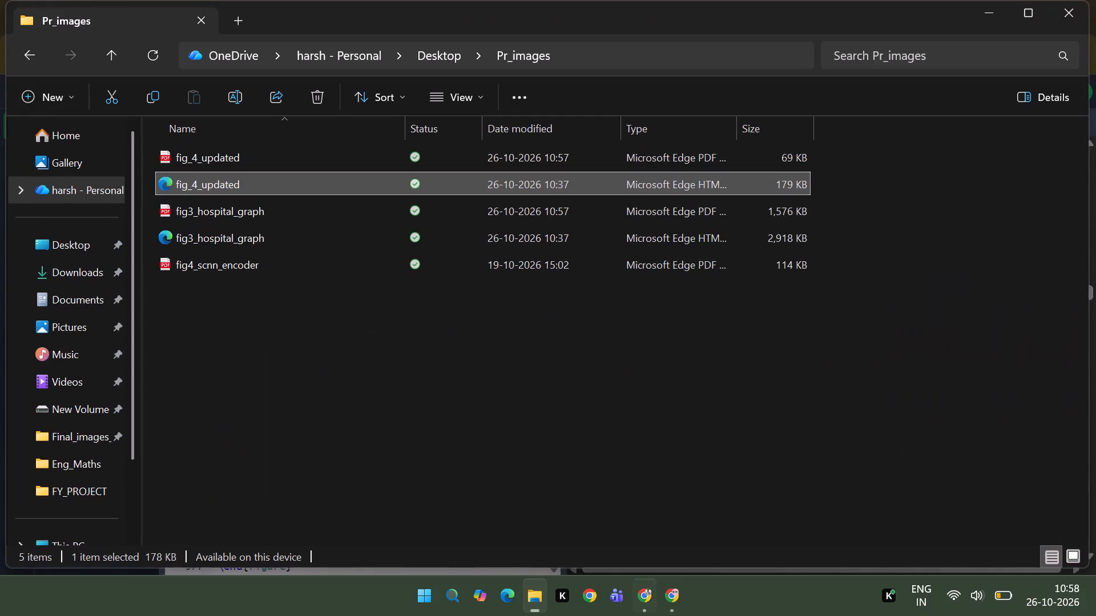
click(65, 251)
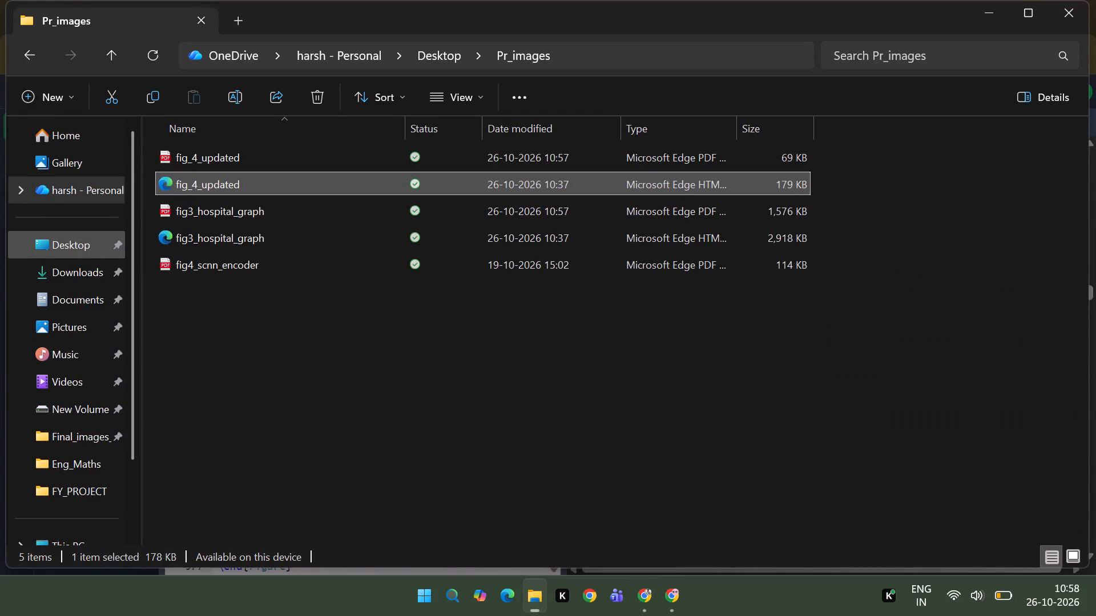
double_click(231, 423)
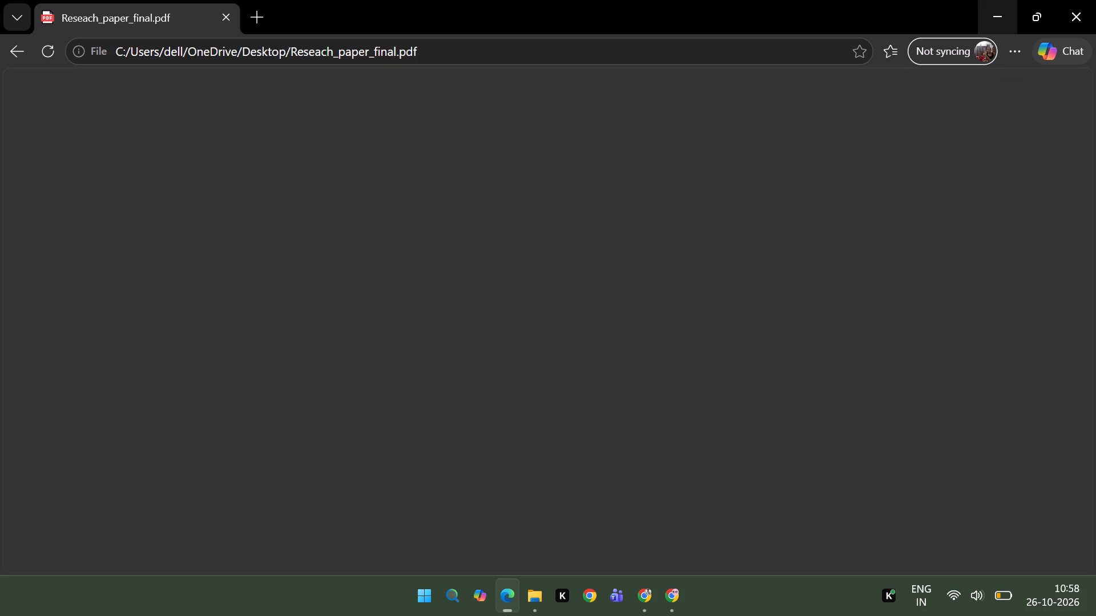
scroll(559, 371, down, 8)
scroll(559, 371, up, 2)
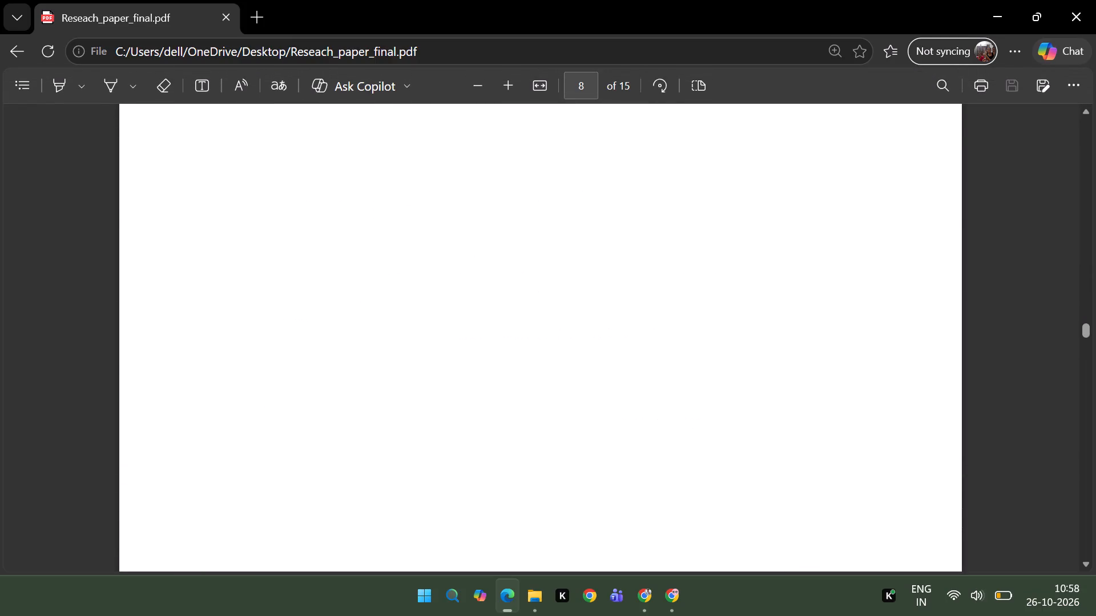
scroll(559, 371, up, 6)
scroll(559, 371, down, 1)
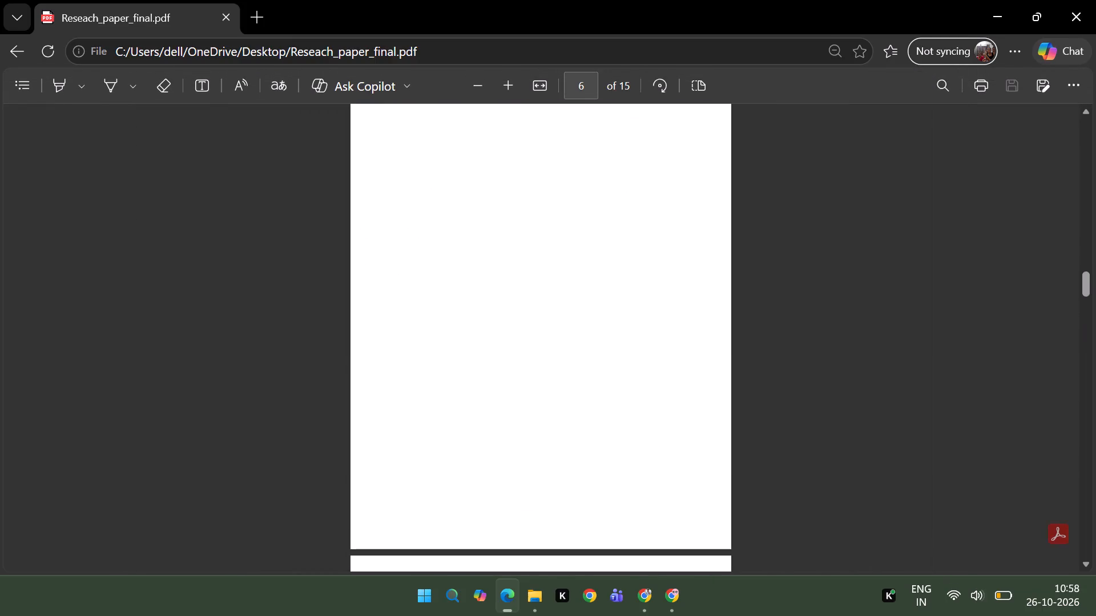
scroll(559, 371, down, 10)
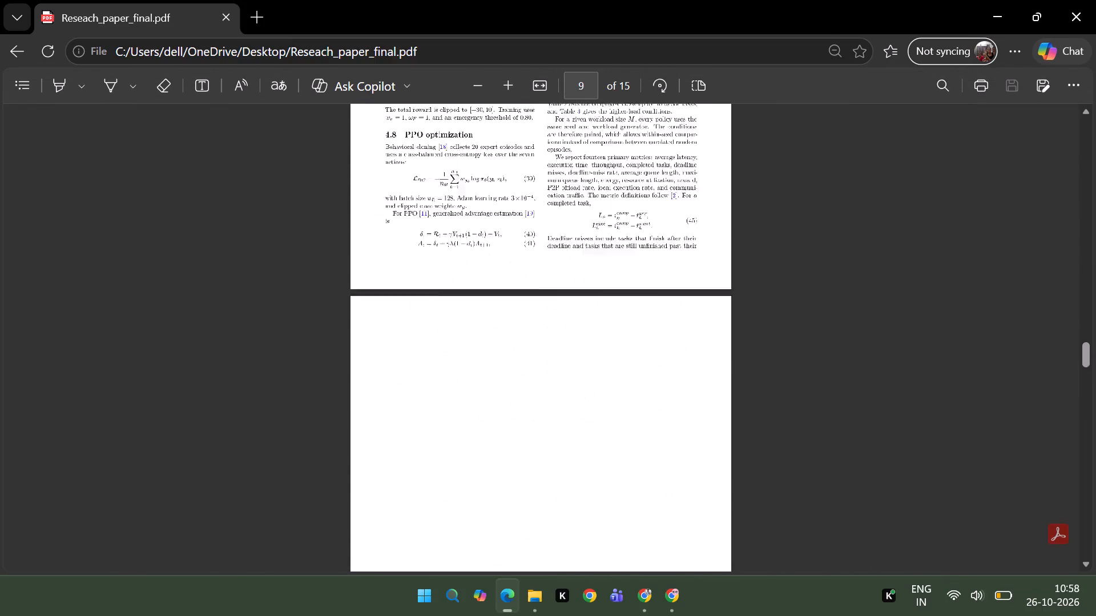
scroll(559, 371, down, 1)
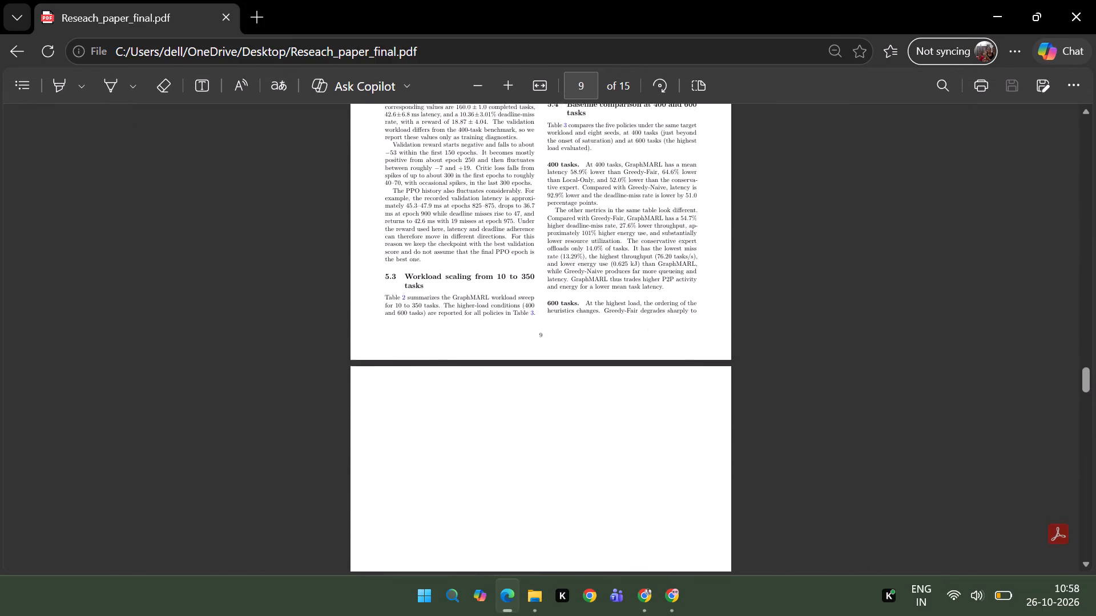
scroll(559, 371, up, 1)
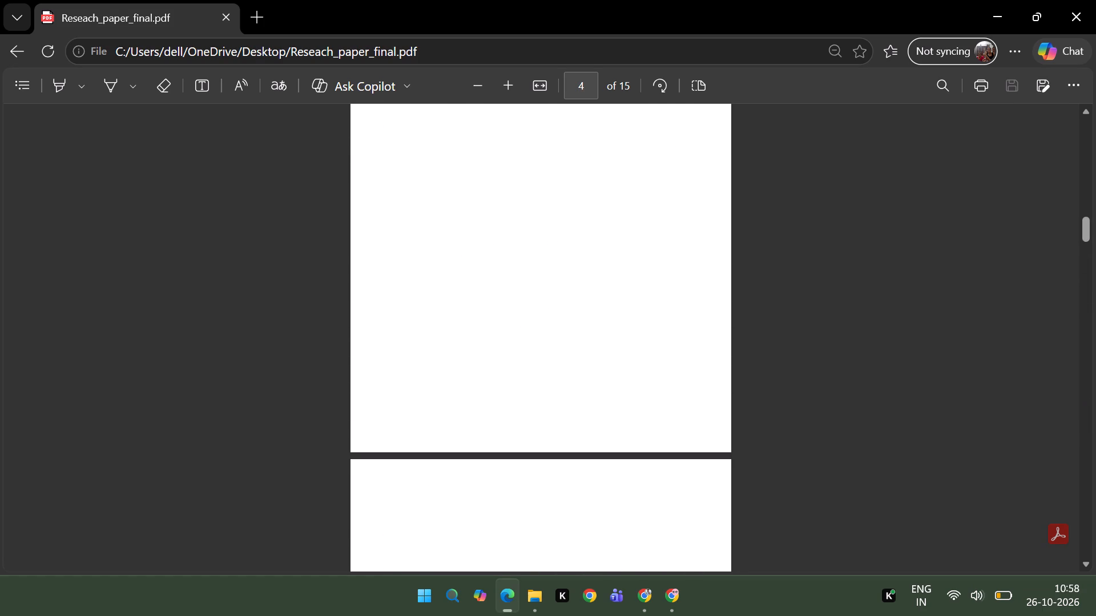
scroll(559, 371, up, 1)
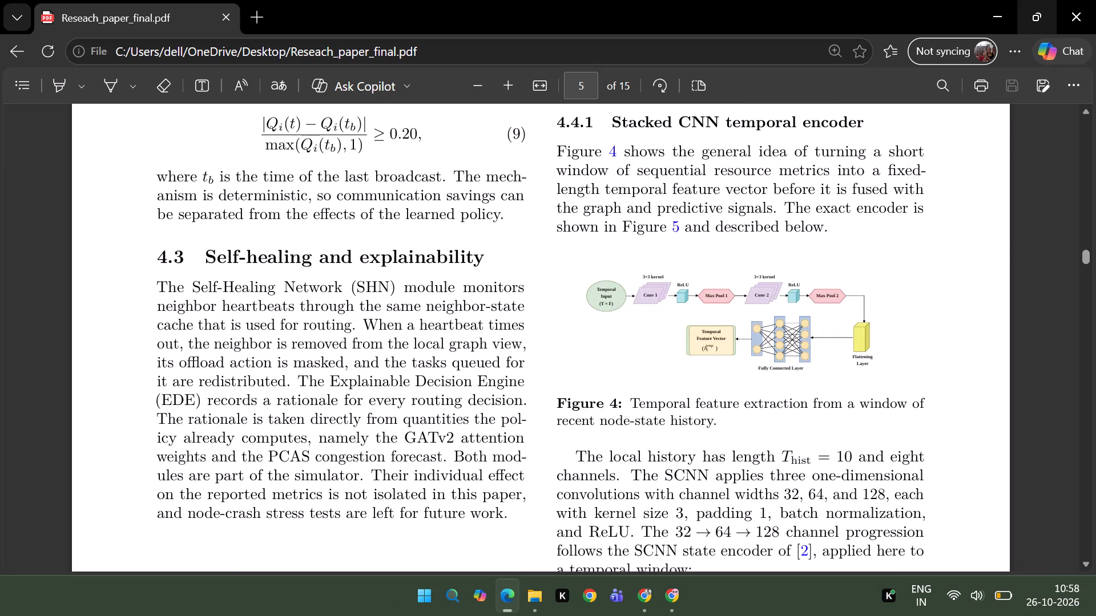
Switch to the Overleaf project in Chrome and expand its Final_images_pdf folder to view the figure files.
click(666, 601)
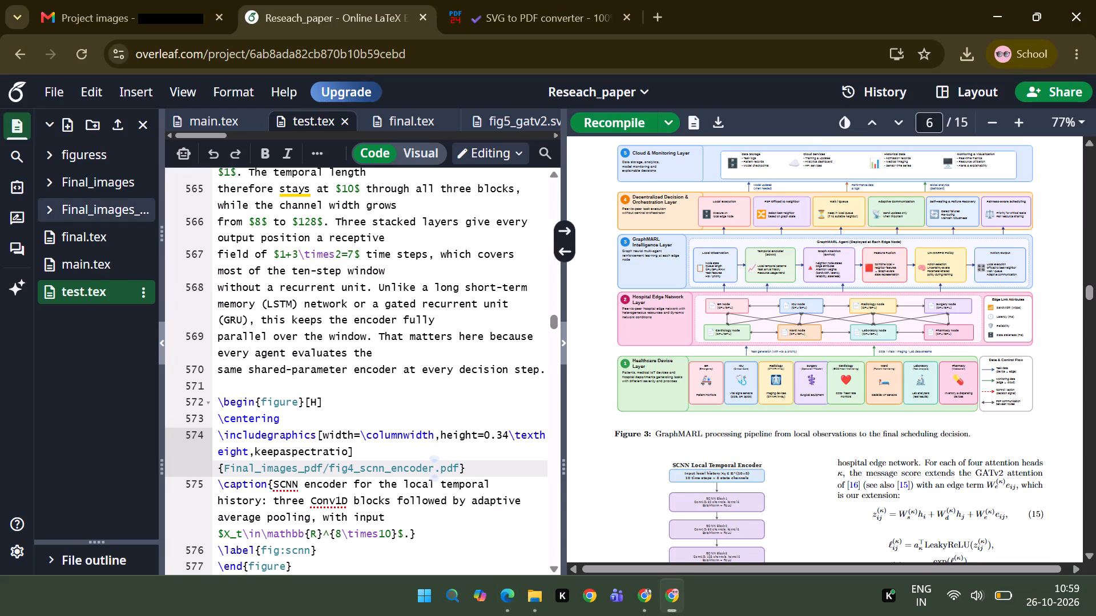
click(84, 206)
Switch to File Explorer and look through the figure files in FY_PROJECT's Final_images_pdf folder on the Desktop.
click(533, 594)
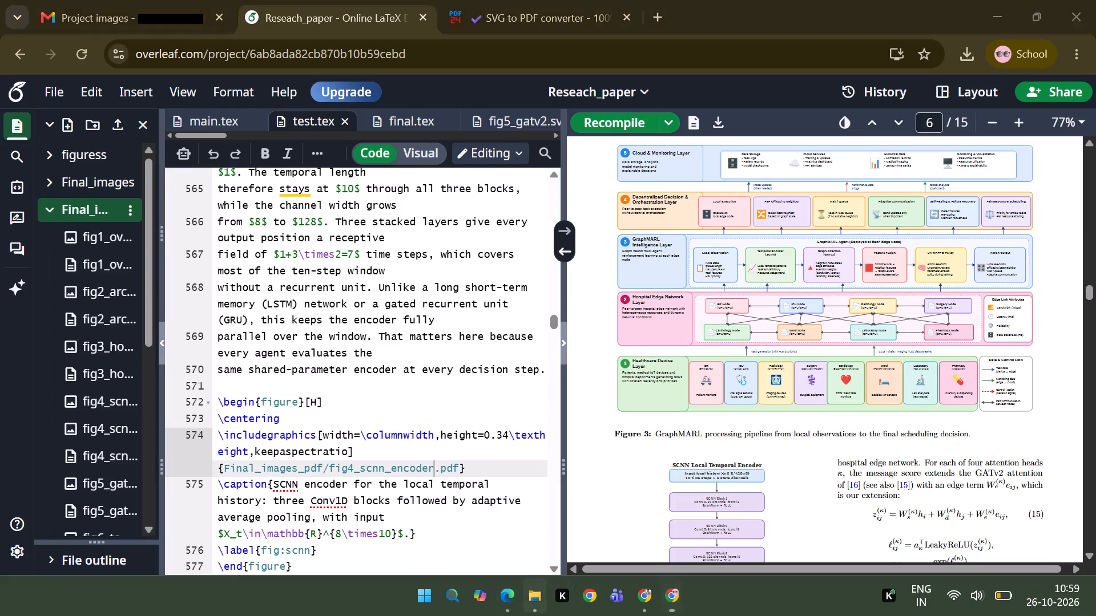
double_click(174, 156)
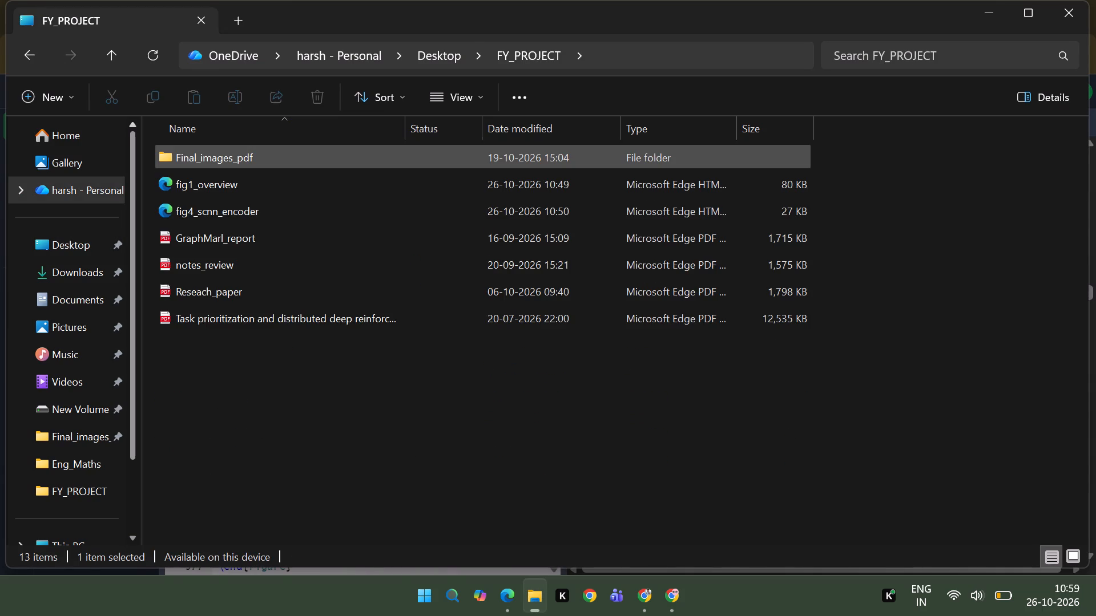
double_click(204, 155)
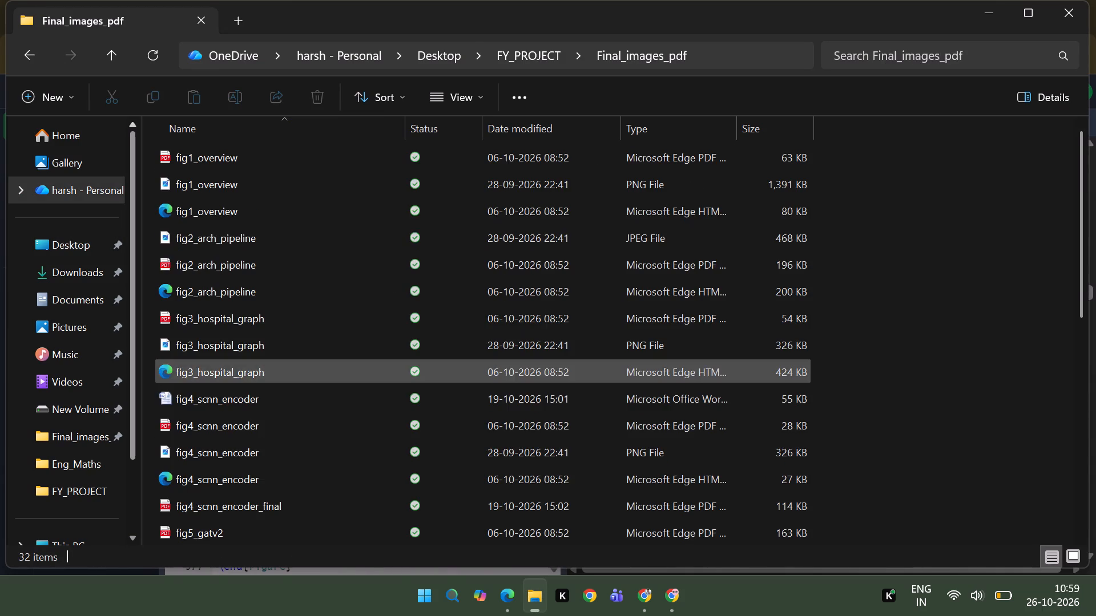
scroll(274, 387, down, 3)
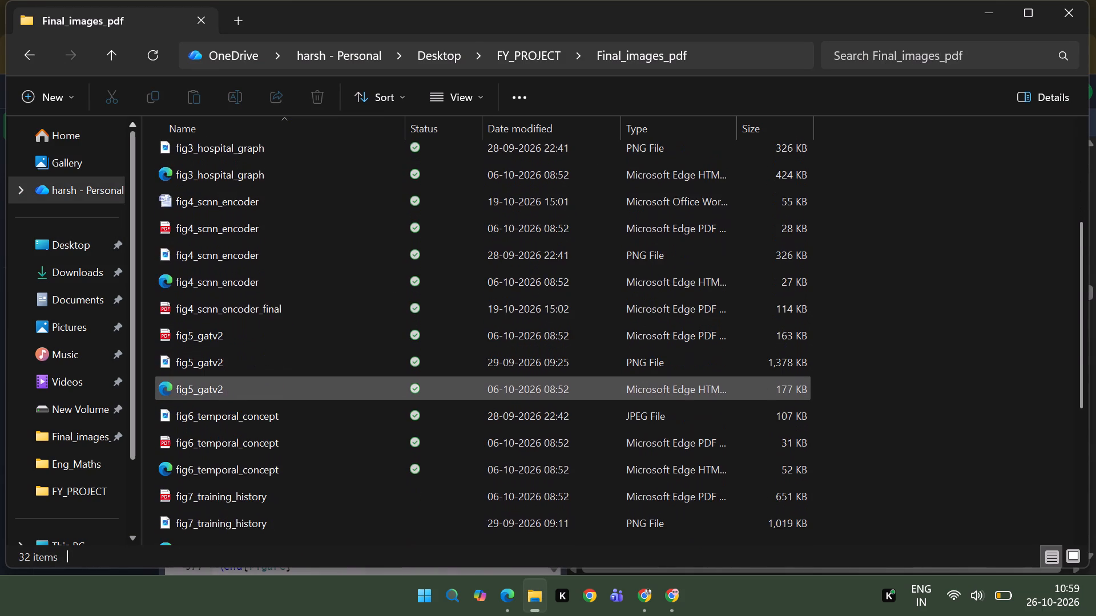
scroll(274, 387, down, 4)
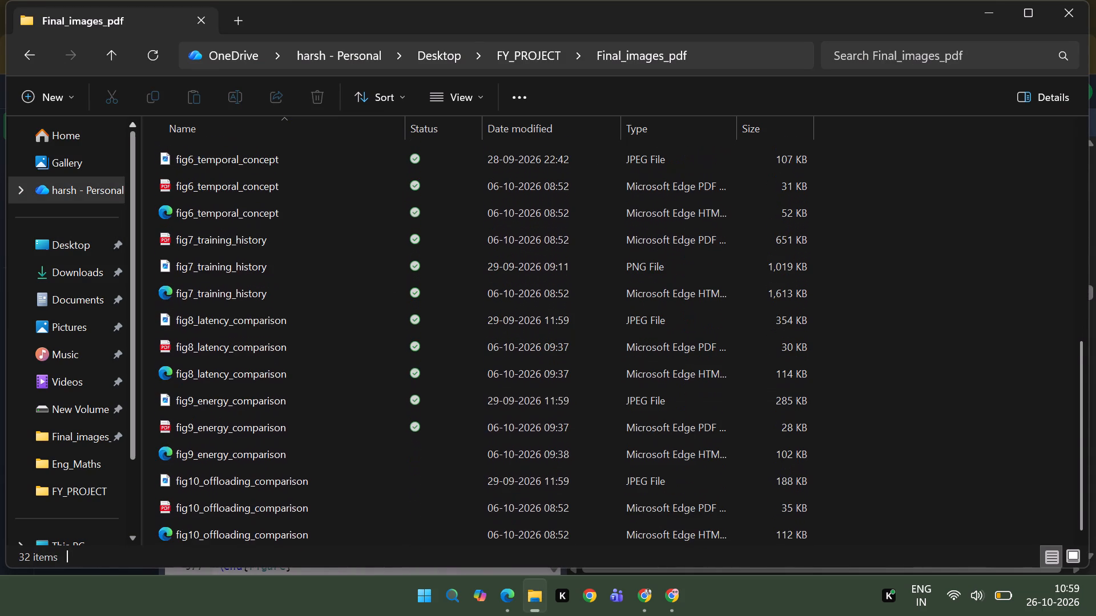
scroll(274, 387, up, 3)
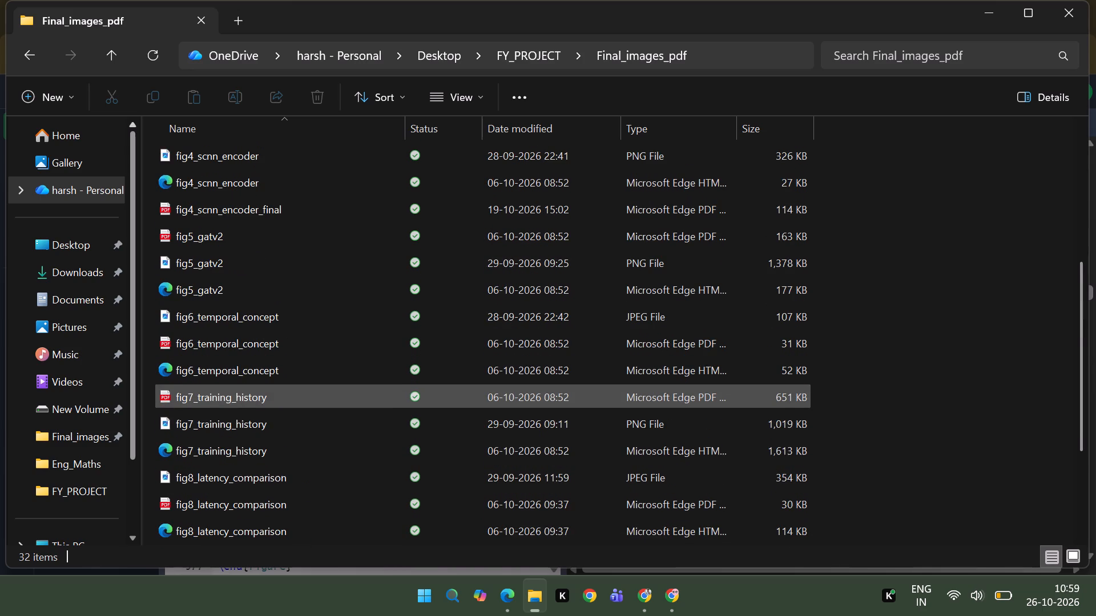
scroll(274, 387, up, 1)
scroll(264, 296, up, 1)
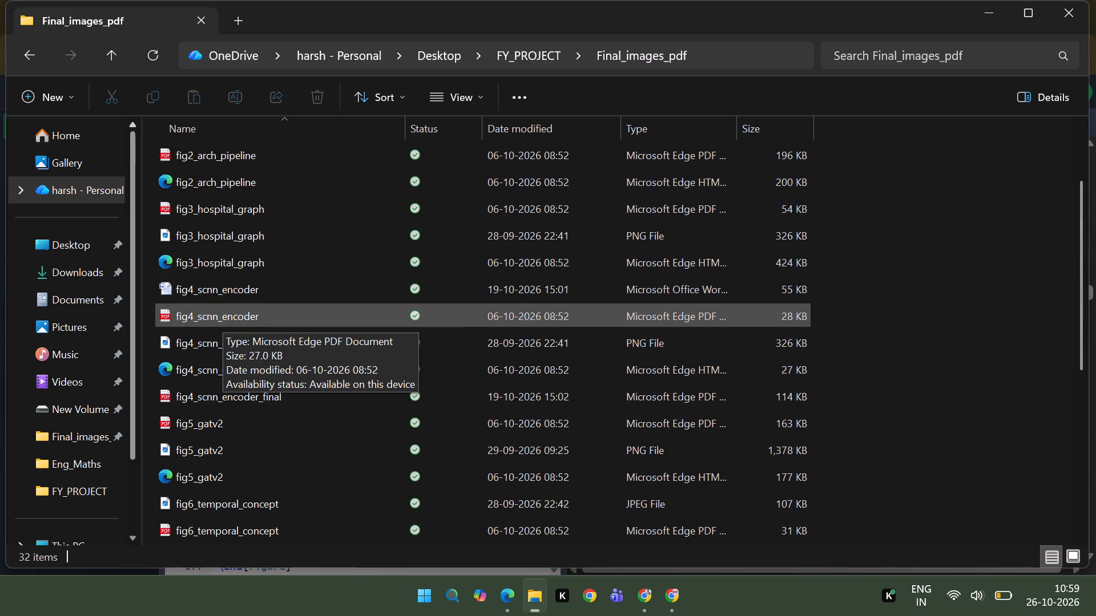
scroll(216, 318, up, 1)
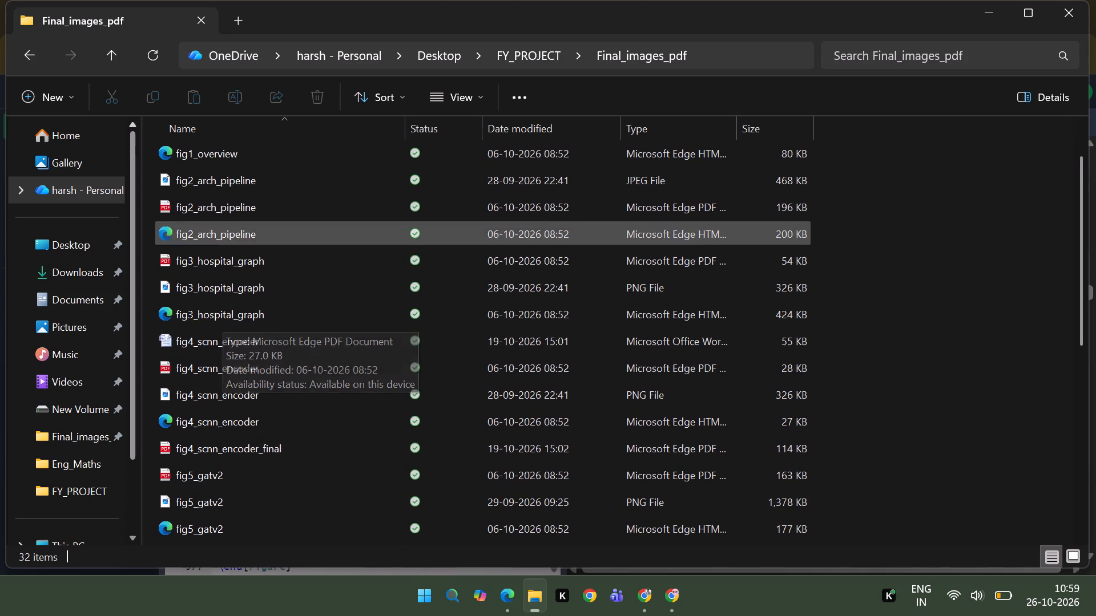
Open the fig4_scnn_encoder and fig5_gatv2 PDFs from Final_images_pdf to view their diagrams.
double_click(216, 371)
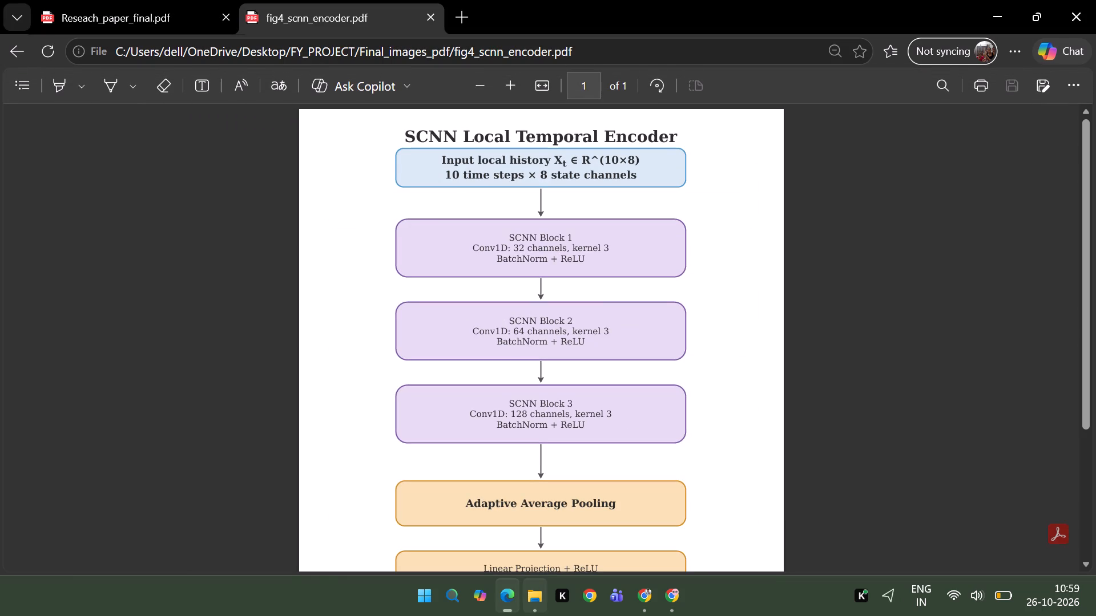
click(547, 595)
double_click(244, 470)
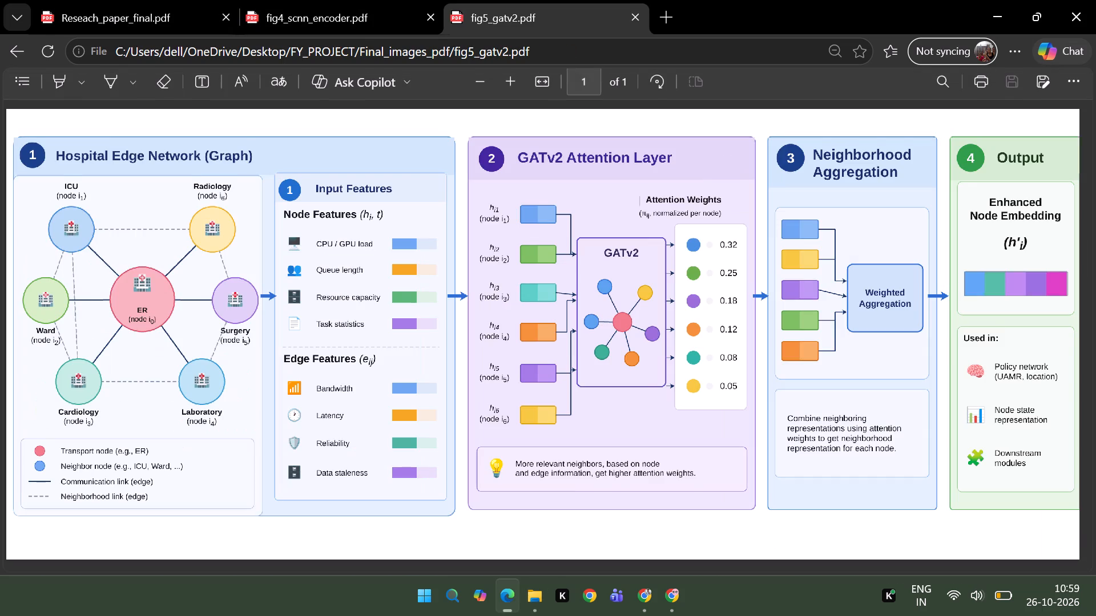
Open the fig6_temporal_concept JPEG from Final_images_pdf to view the diagram, and close it.
click(533, 589)
scroll(352, 465, down, 3)
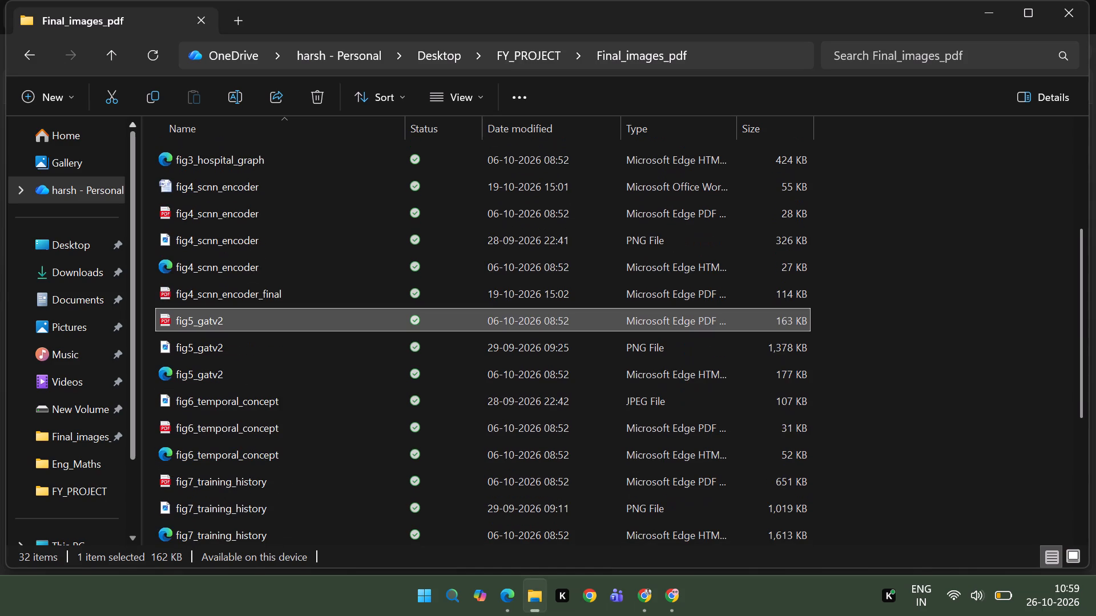
double_click(204, 399)
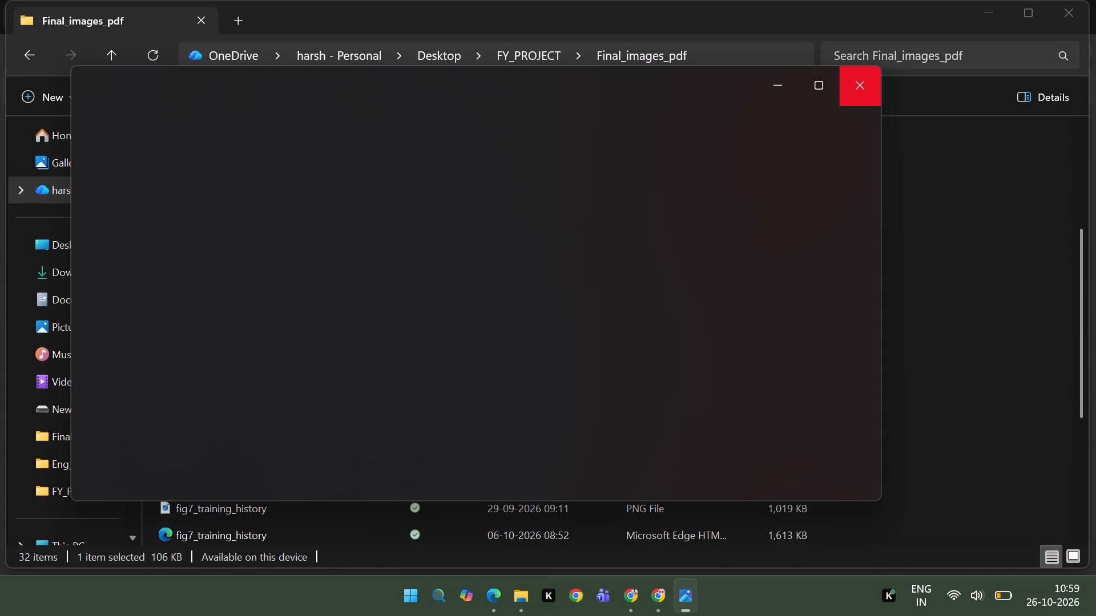
click(862, 86)
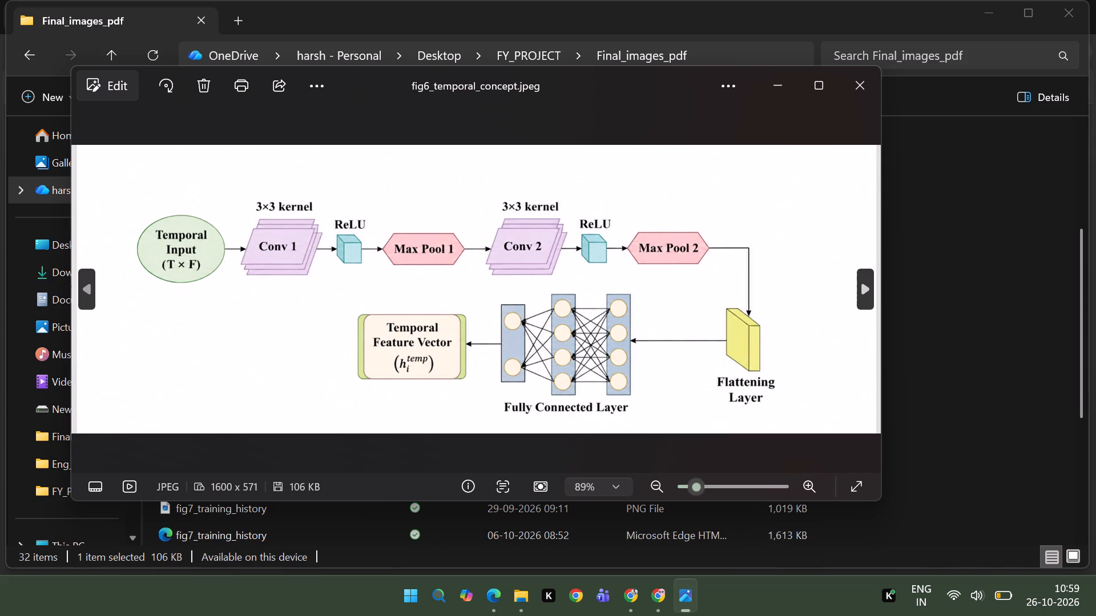
click(872, 86)
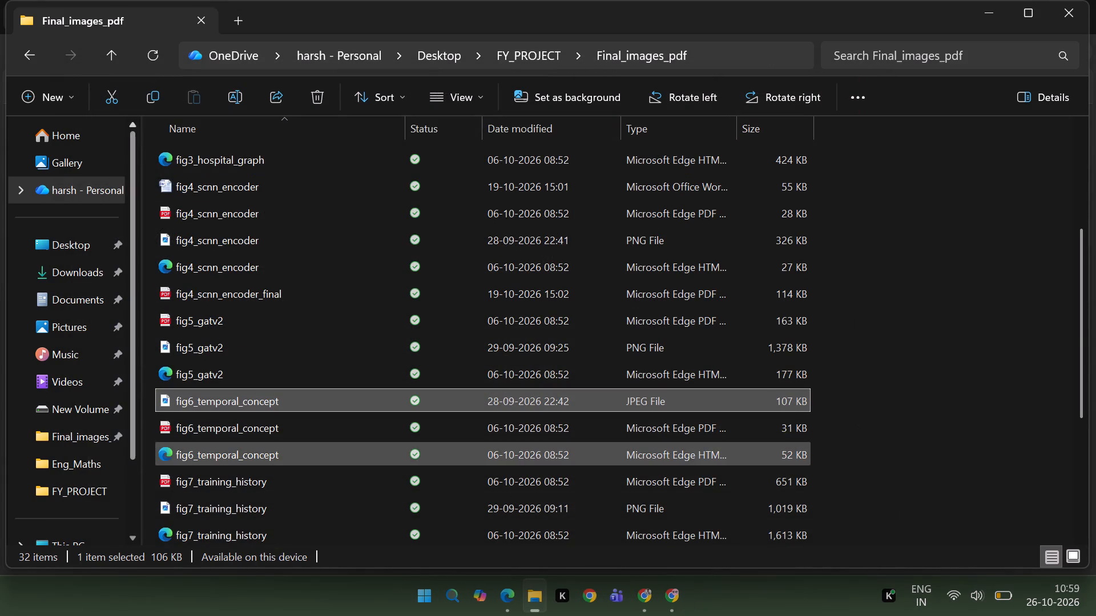
Return to Reseach_paper_final in Edge and review its figures backward from Figure 4 on page 5 to Figure 1.
click(512, 597)
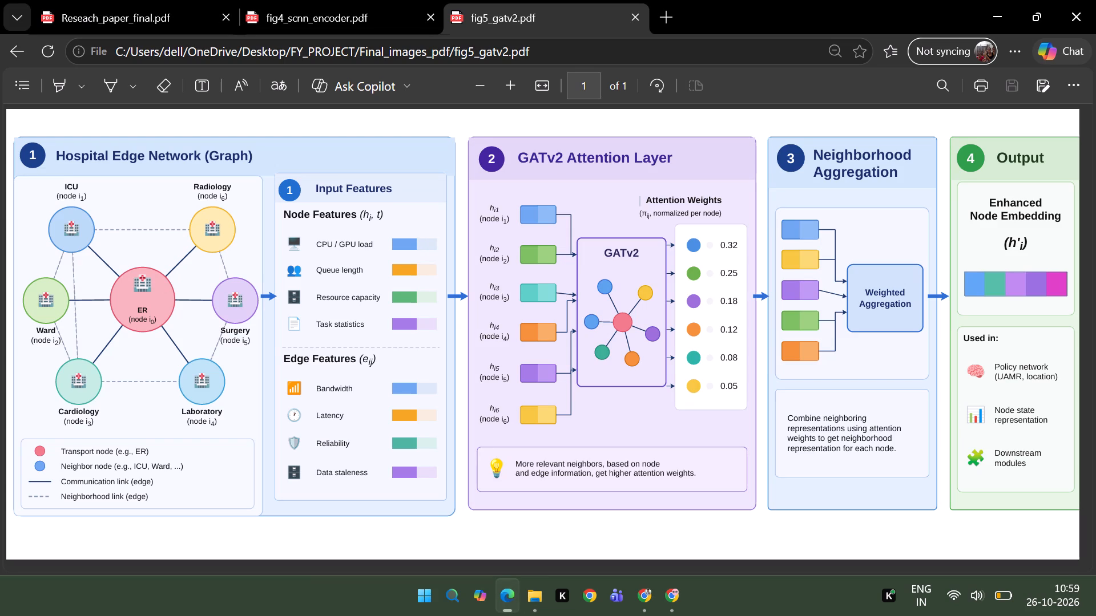
click(100, 3)
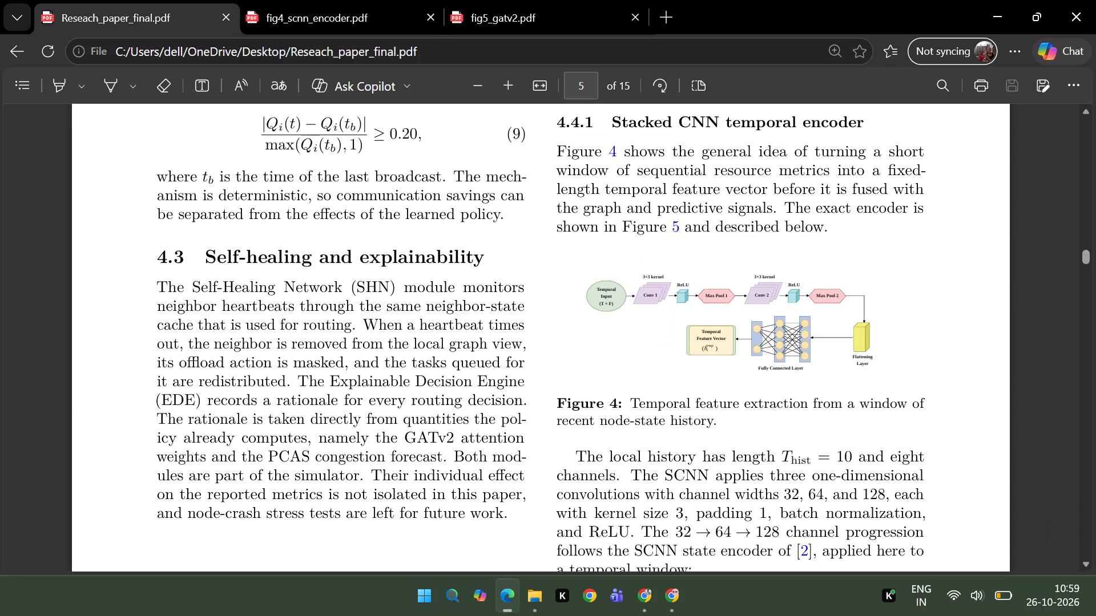
scroll(582, 367, up, 1)
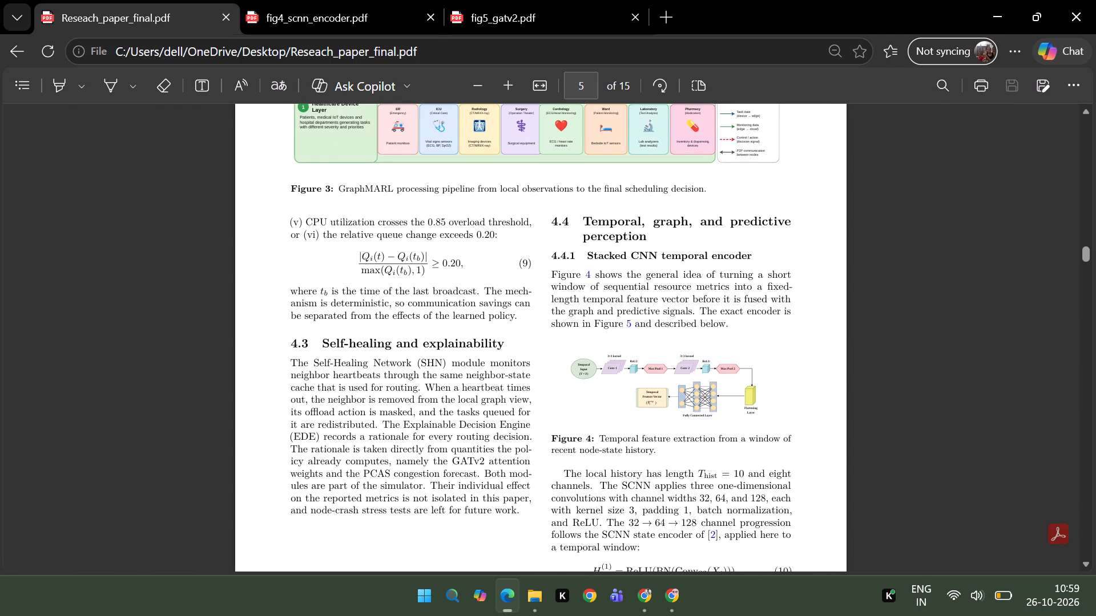
scroll(582, 367, down, 3)
scroll(582, 367, up, 2)
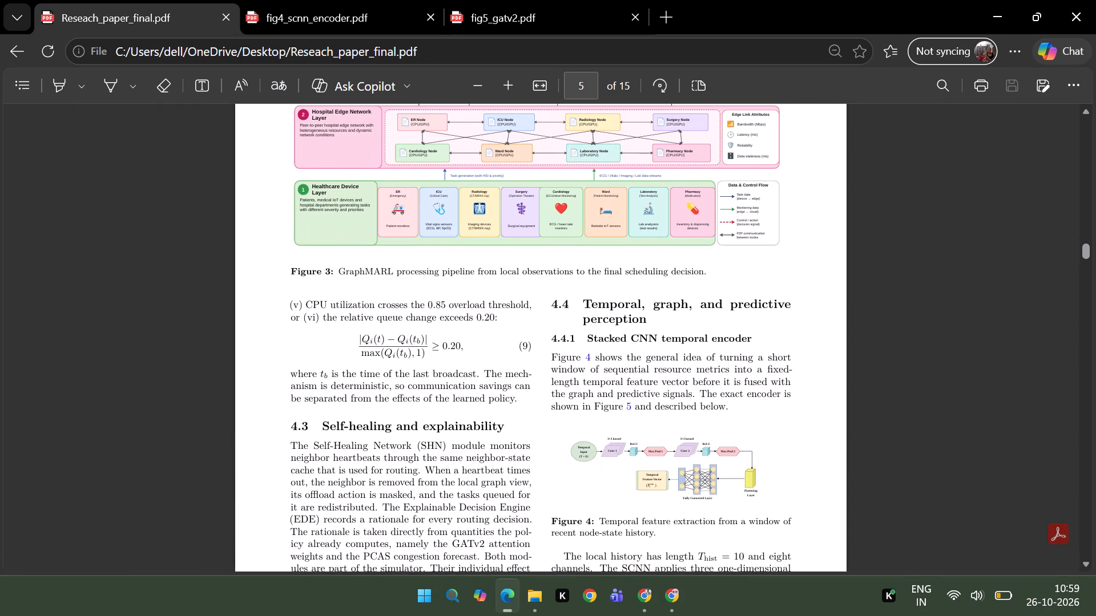
scroll(582, 367, up, 8)
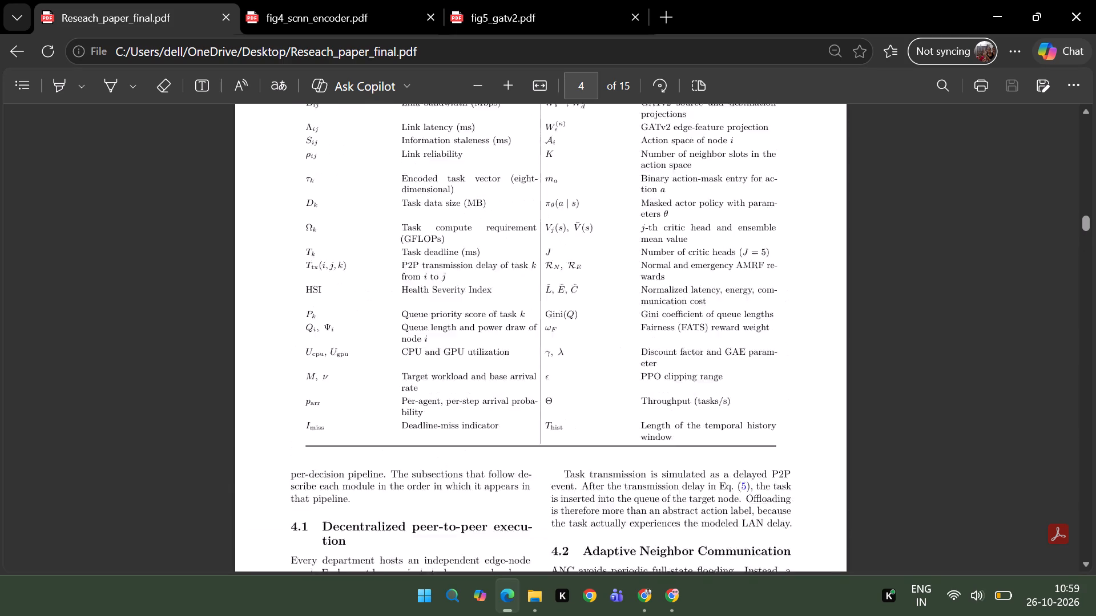
scroll(582, 367, up, 3)
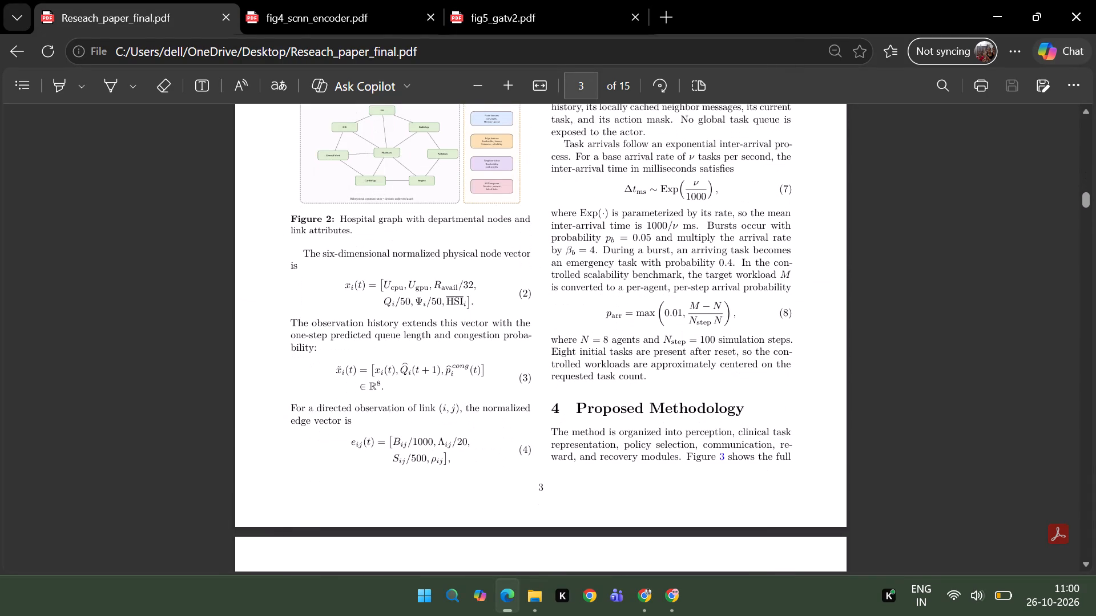
scroll(582, 367, up, 4)
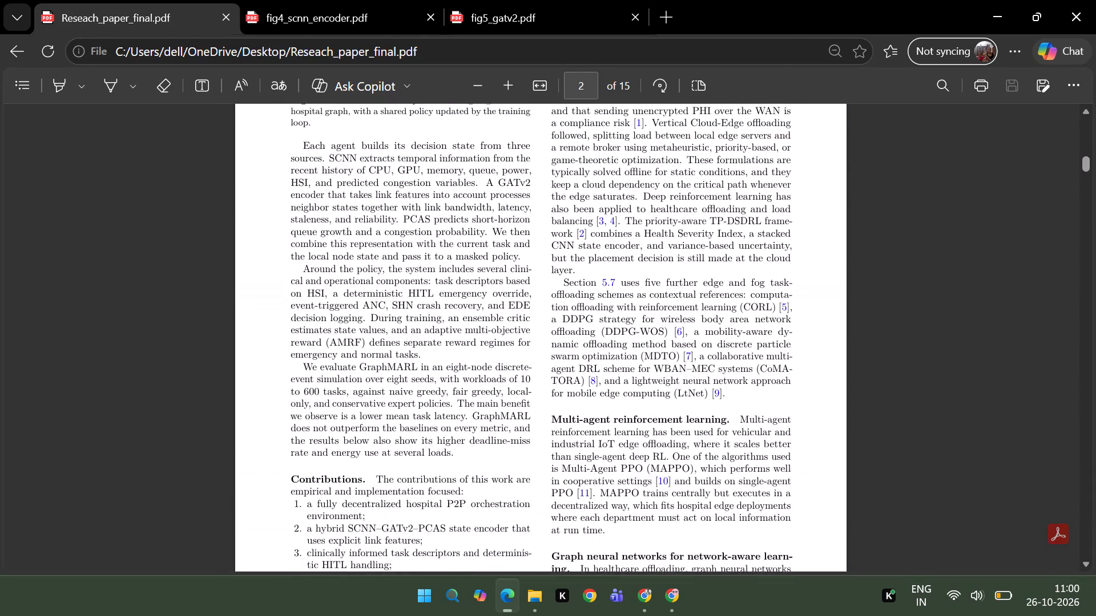
scroll(582, 367, up, 4)
Review the paper's figures forward from Figure 1 to the SCNN encoder in Figure 5 on page 6.
scroll(582, 367, down, 3)
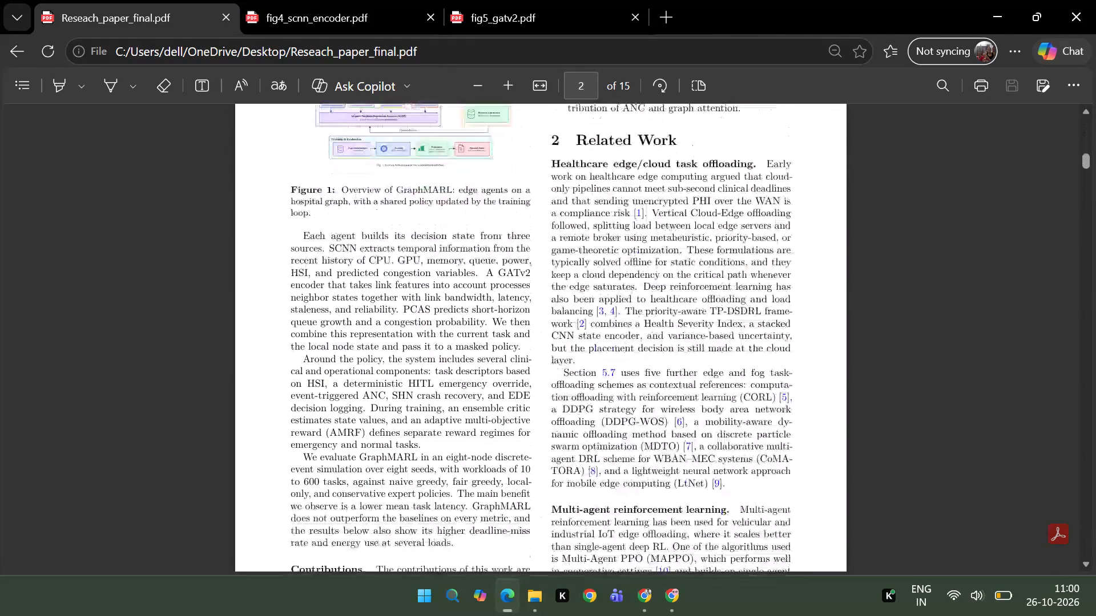
scroll(582, 367, down, 10)
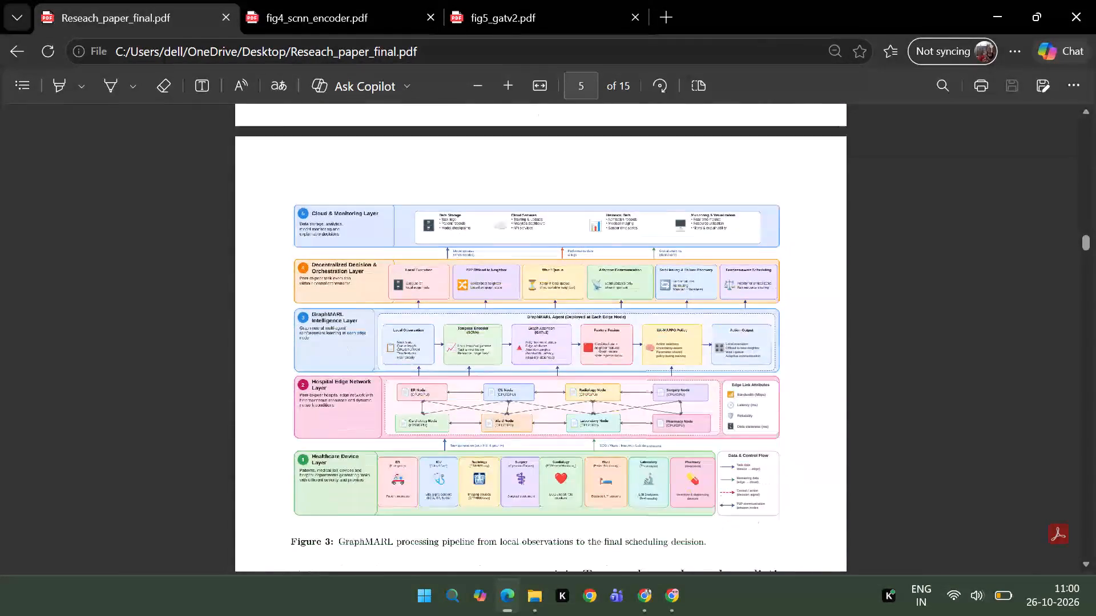
scroll(582, 367, down, 5)
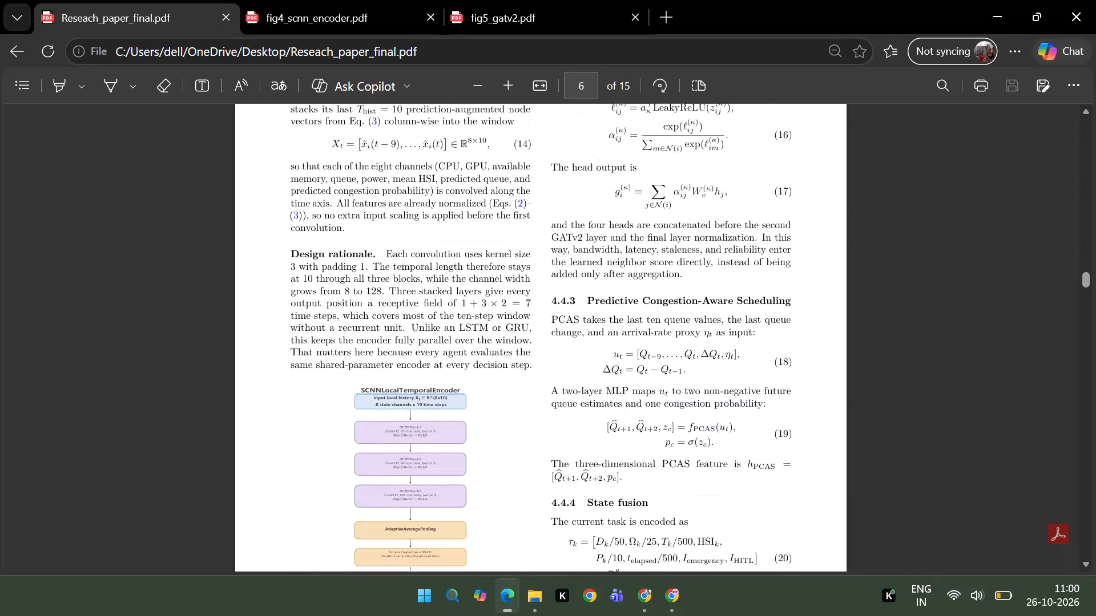
scroll(582, 367, down, 2)
scroll(582, 367, up, 2)
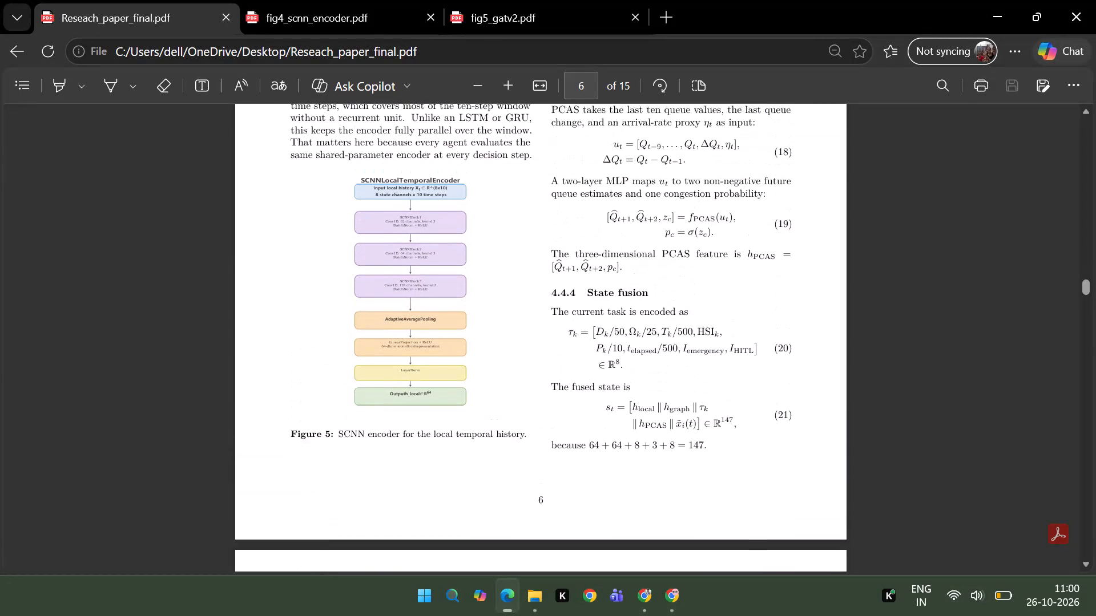
View the GATv2 neighborhood encoding diagram, Figure 6 on page 7 of the paper, and glance at the Overleaf project in Chrome.
scroll(582, 367, up, 2)
scroll(582, 367, down, 2)
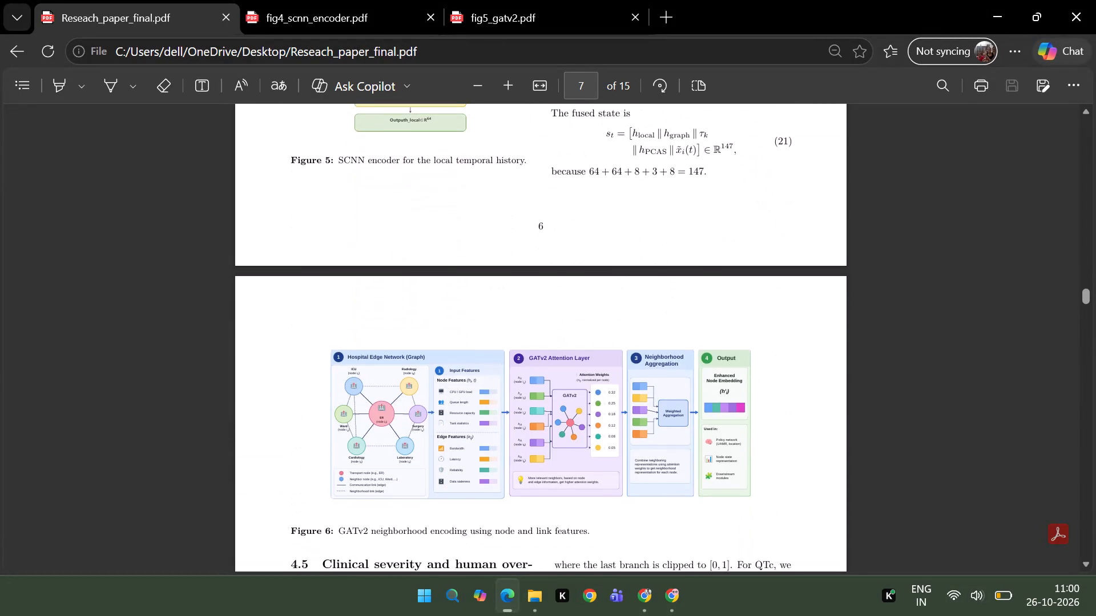
scroll(582, 367, down, 2)
click(672, 599)
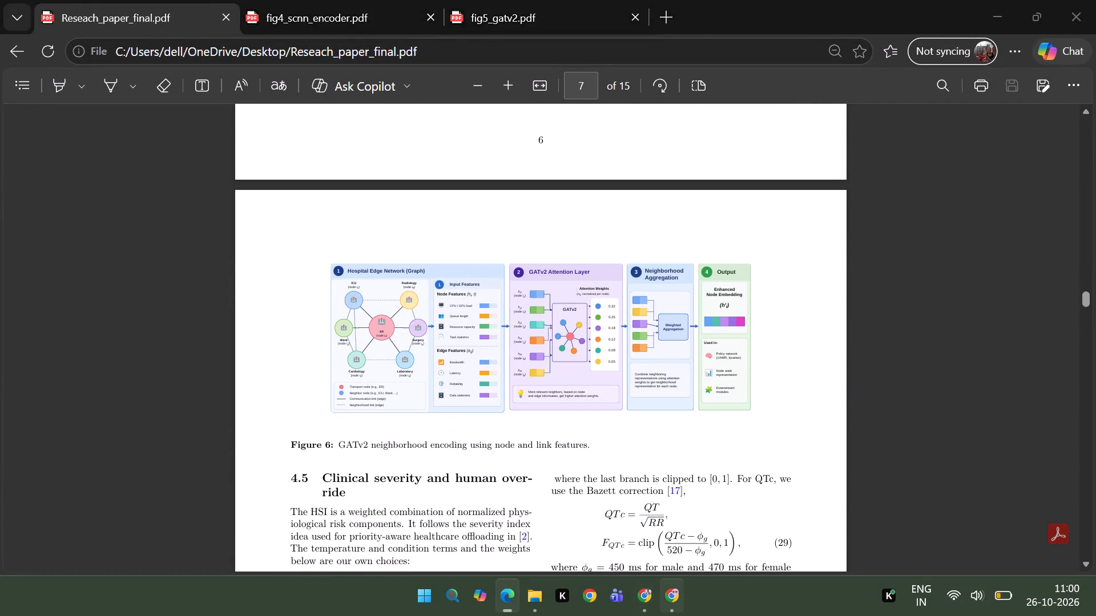
click(510, 591)
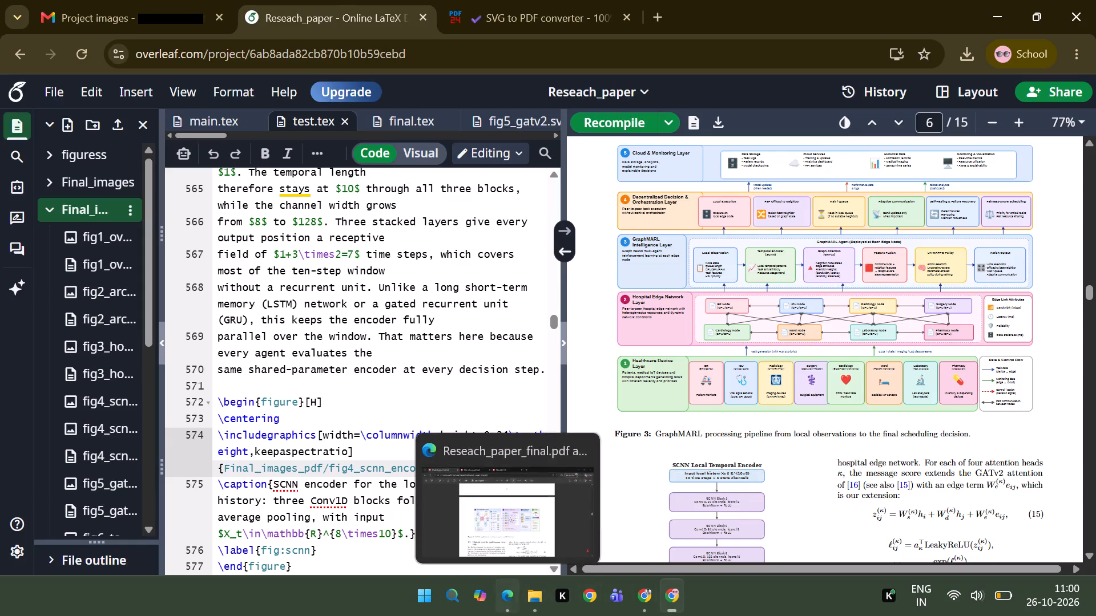
In File Explorer, copy the fig1_overview PDF and SVG from FY_PROJECT's Final_images_pdf folder into Pr_images on the Desktop.
click(531, 606)
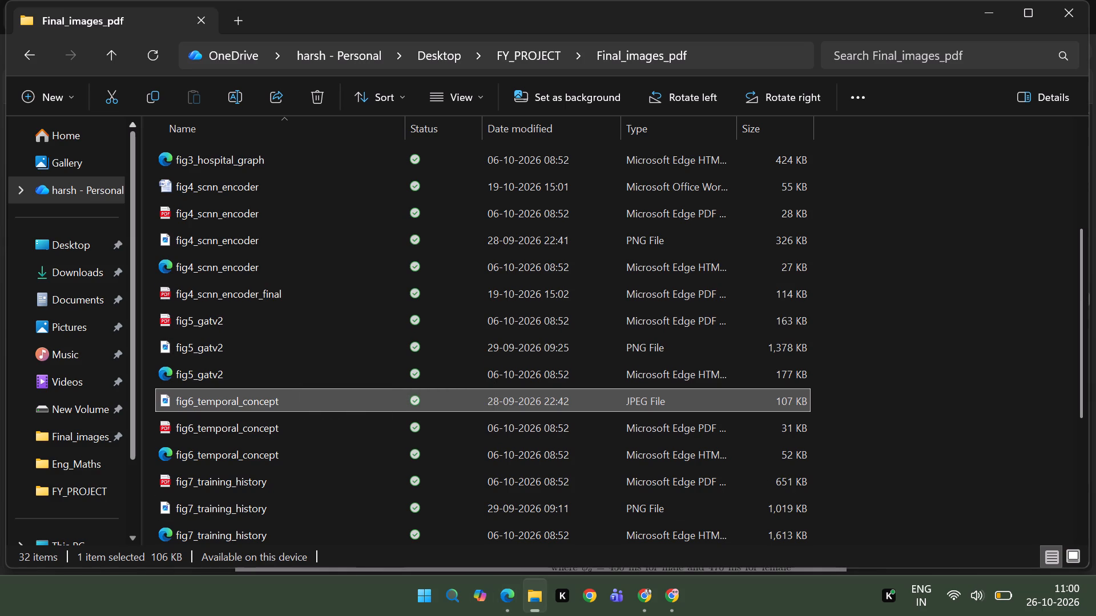
scroll(219, 234, up, 5)
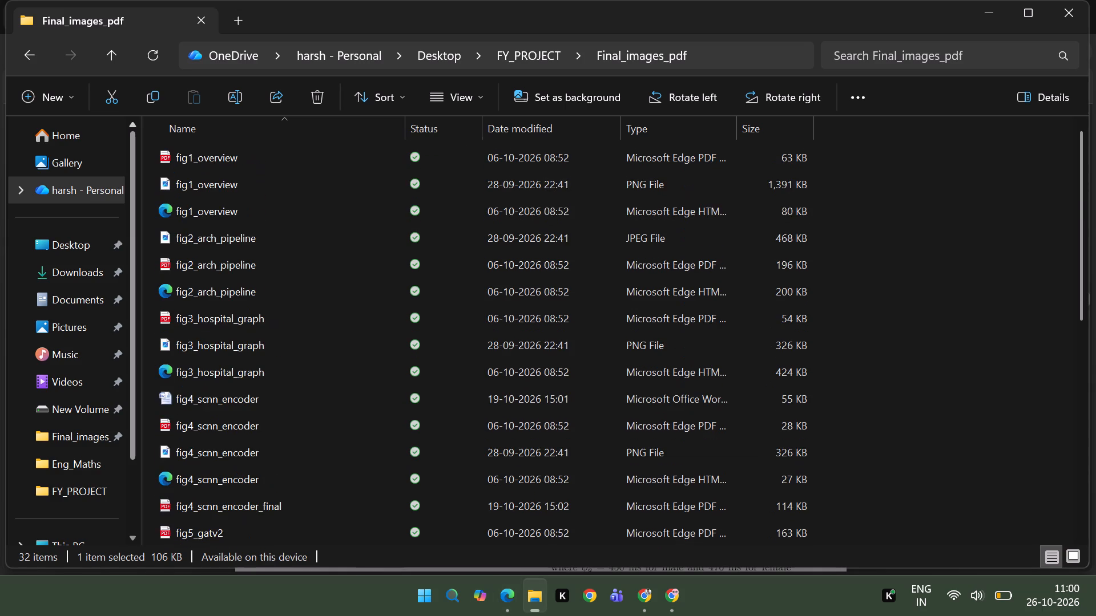
click(62, 271)
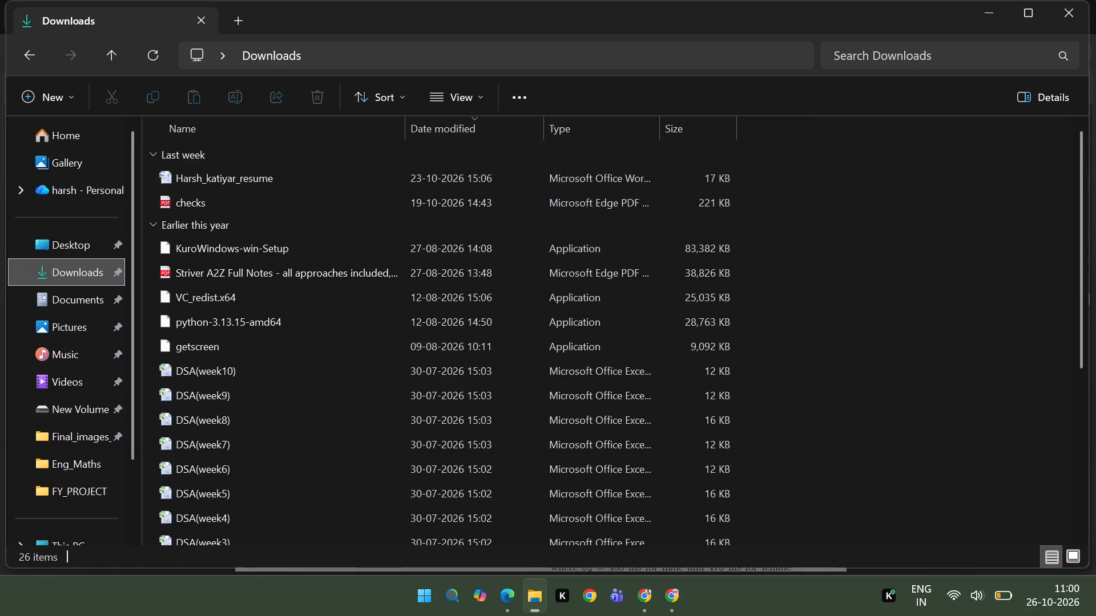
click(81, 242)
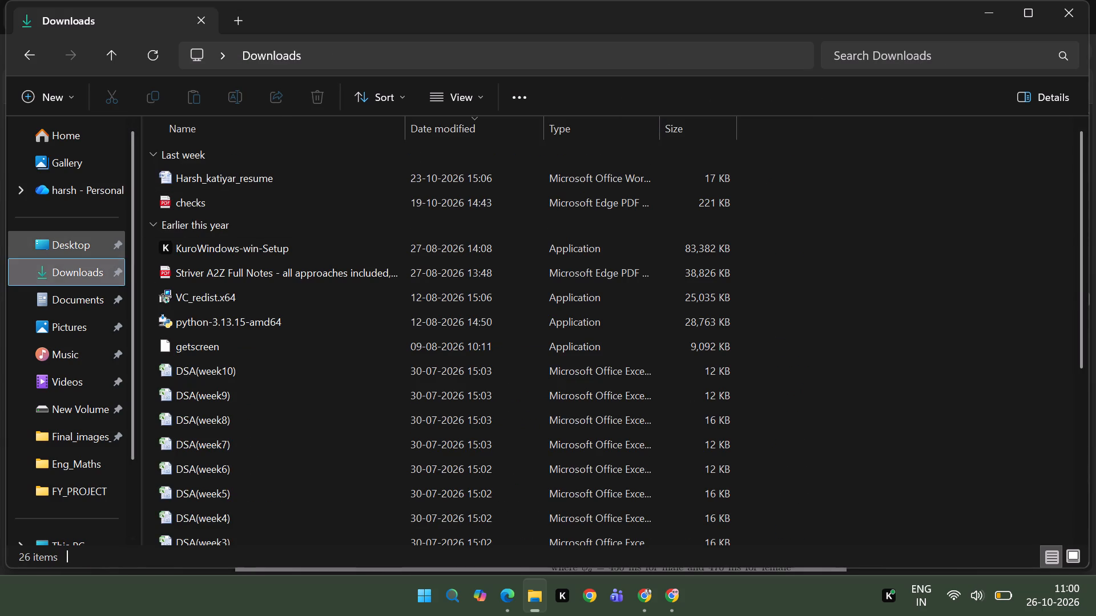
double_click(207, 155)
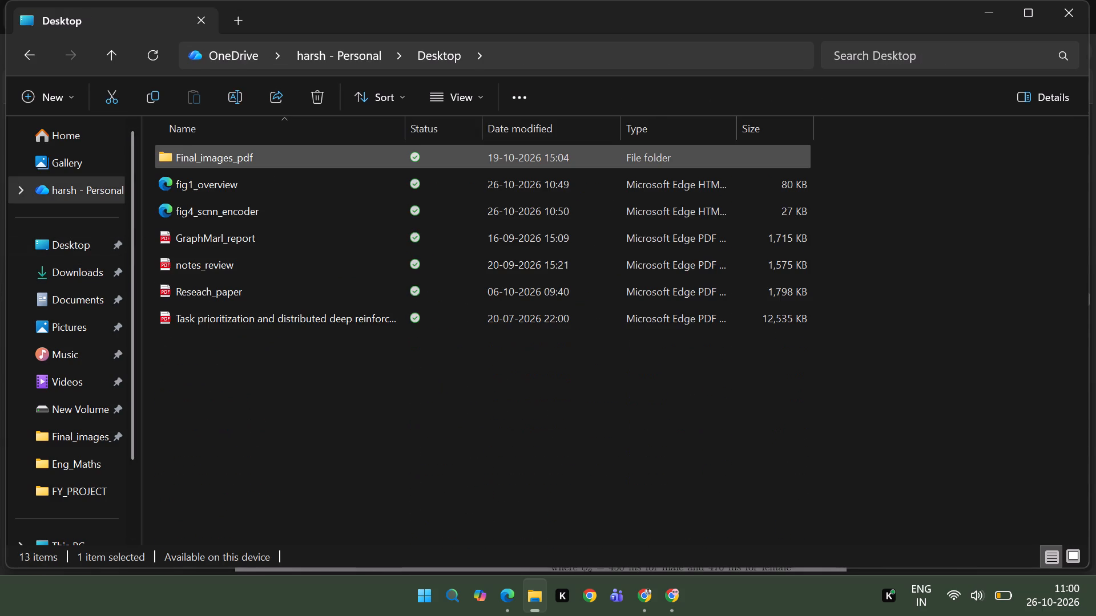
double_click(207, 155)
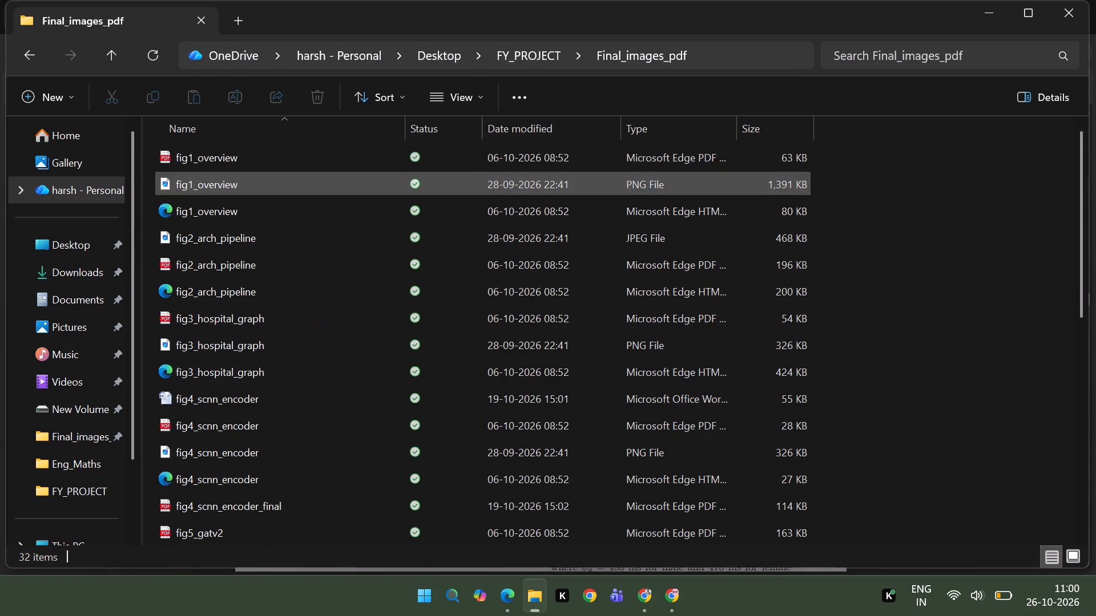
click(212, 154)
ctrl+click(216, 208)
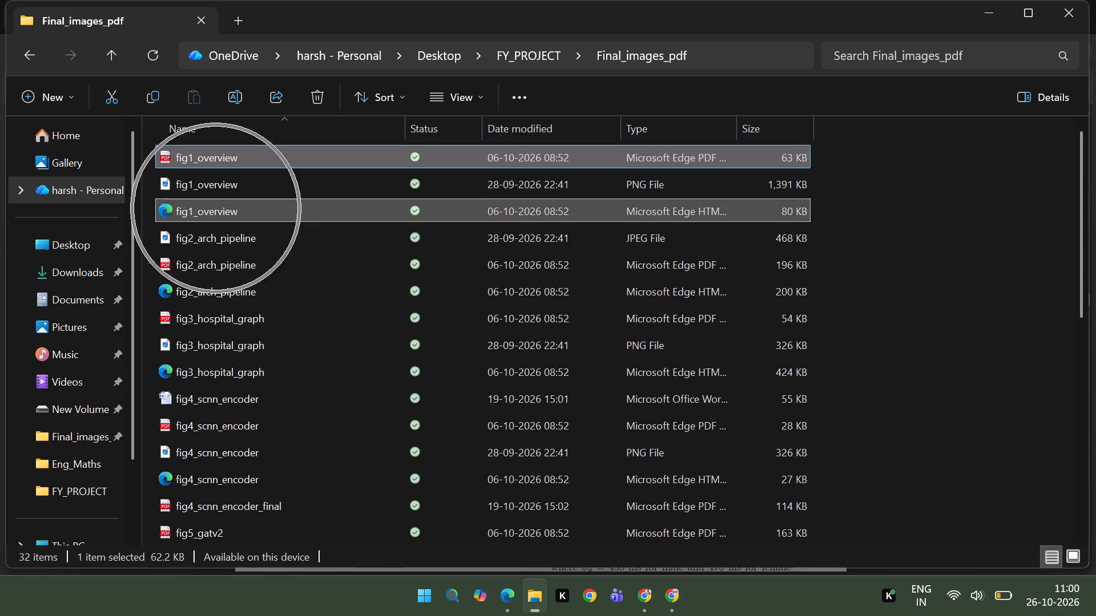
key(ctrl+x)
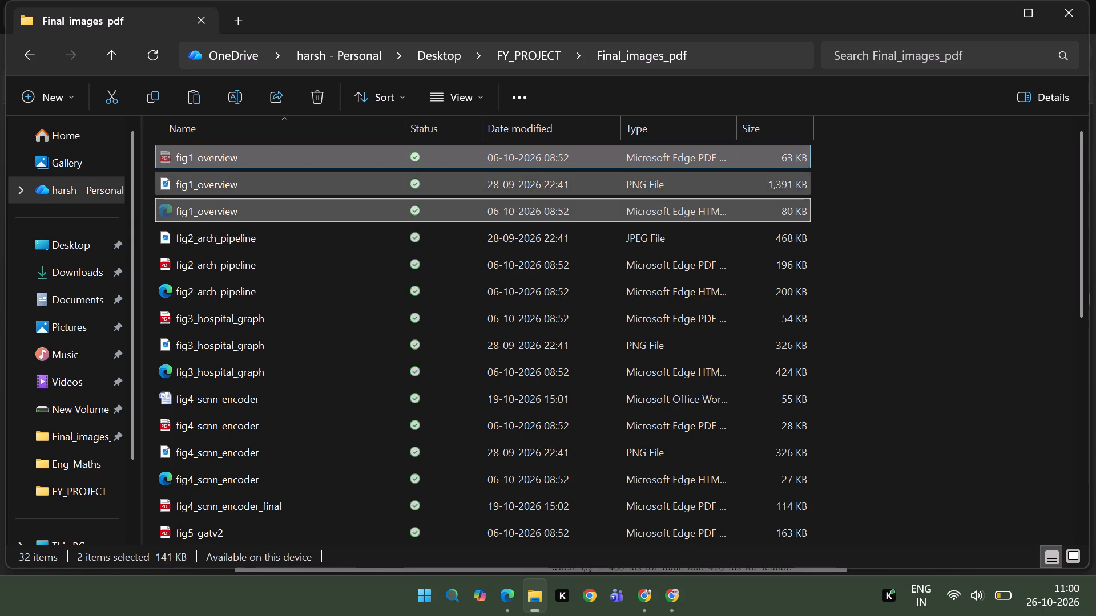
click(203, 213)
ctrl+click(210, 156)
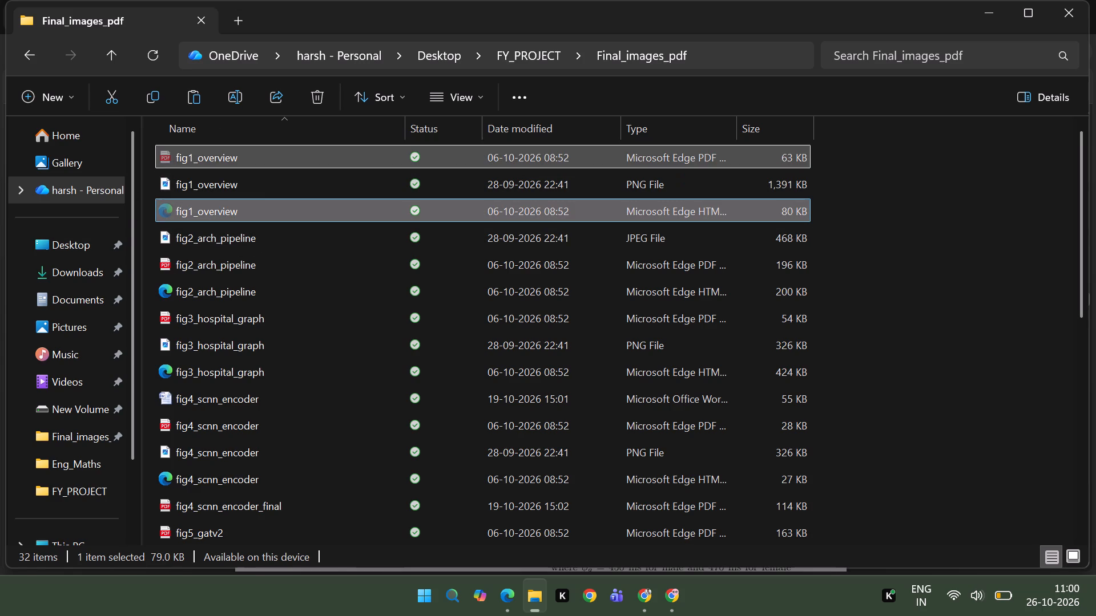
key(ctrl+c)
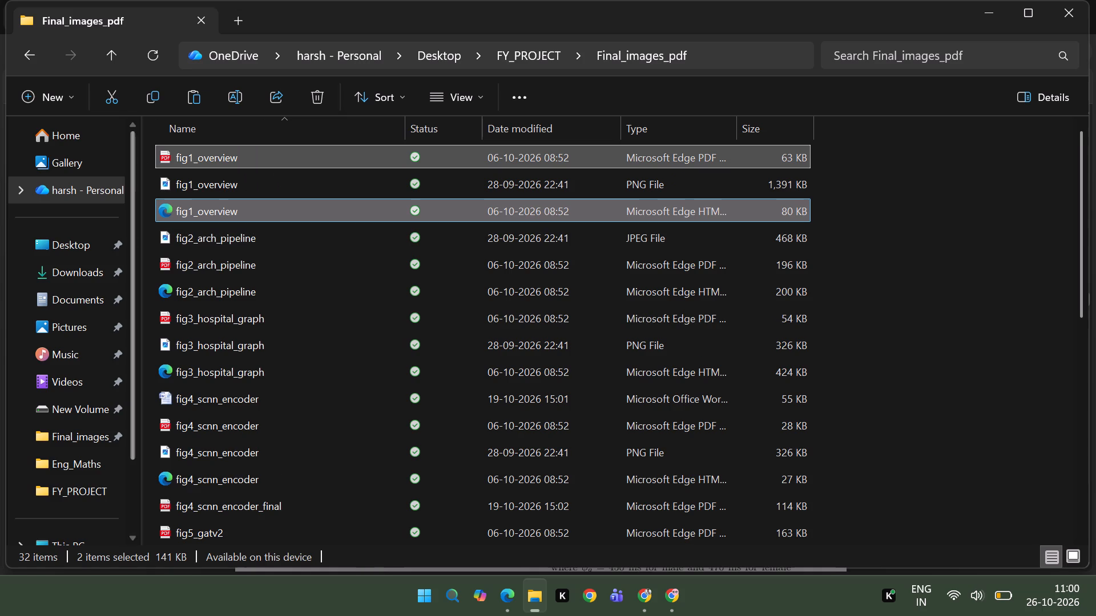
key(ctrl+c)
click(71, 242)
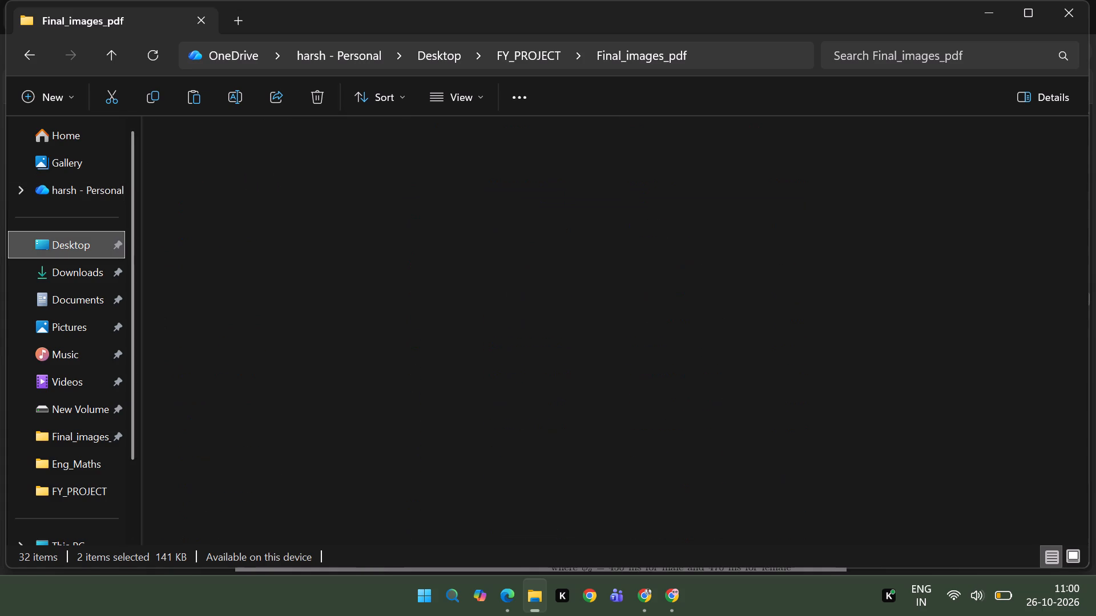
double_click(208, 266)
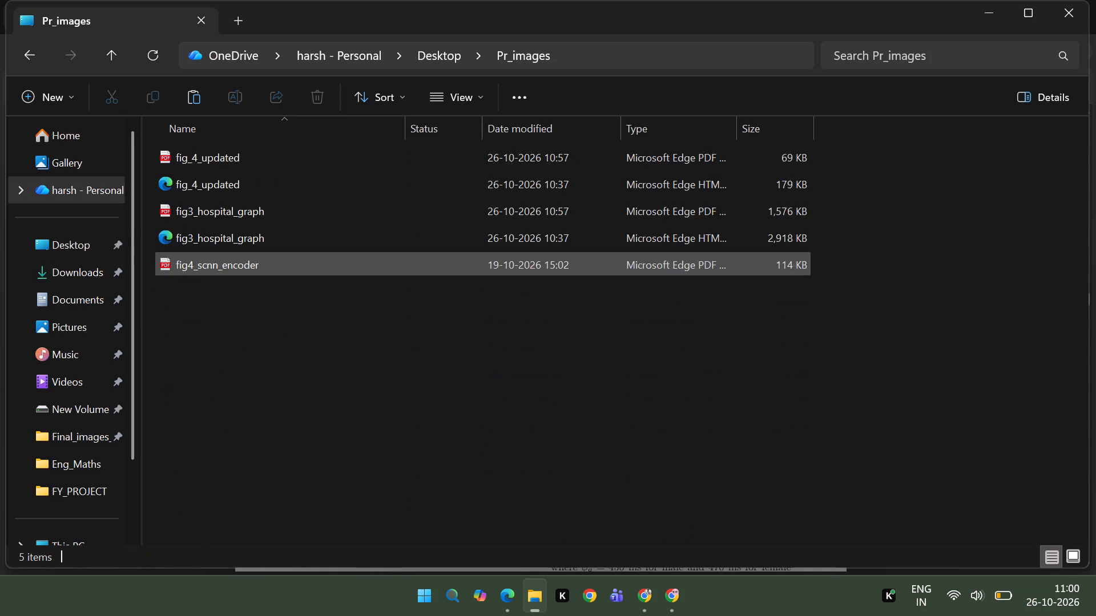
key(ctrl+v)
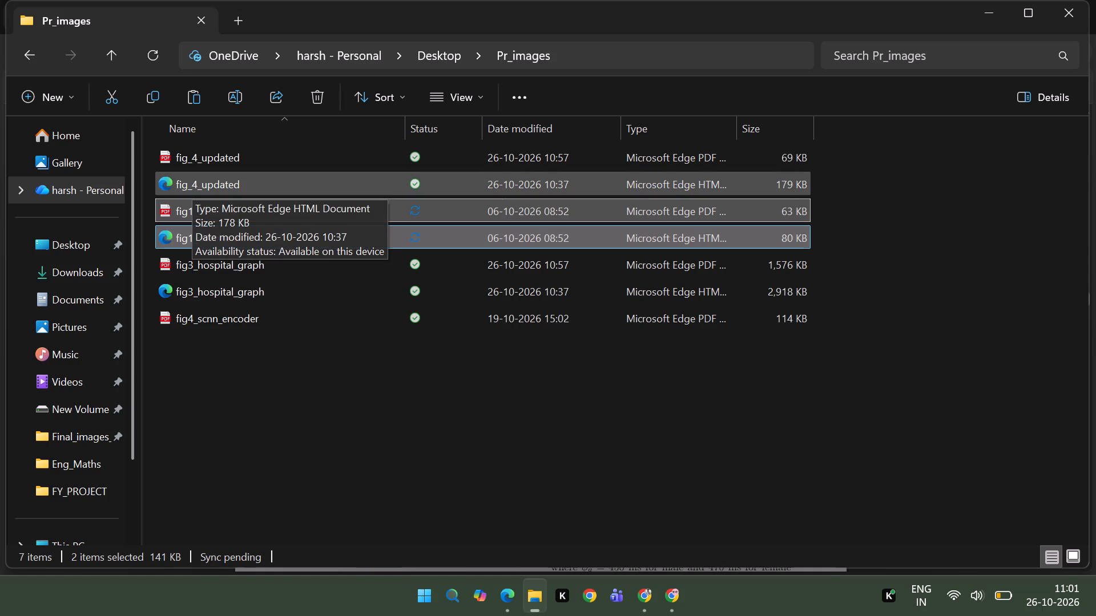
Set up two File Explorer tabs, one showing FY_PROJECT's Final_images_pdf folder and the other showing Pr_images.
click(64, 242)
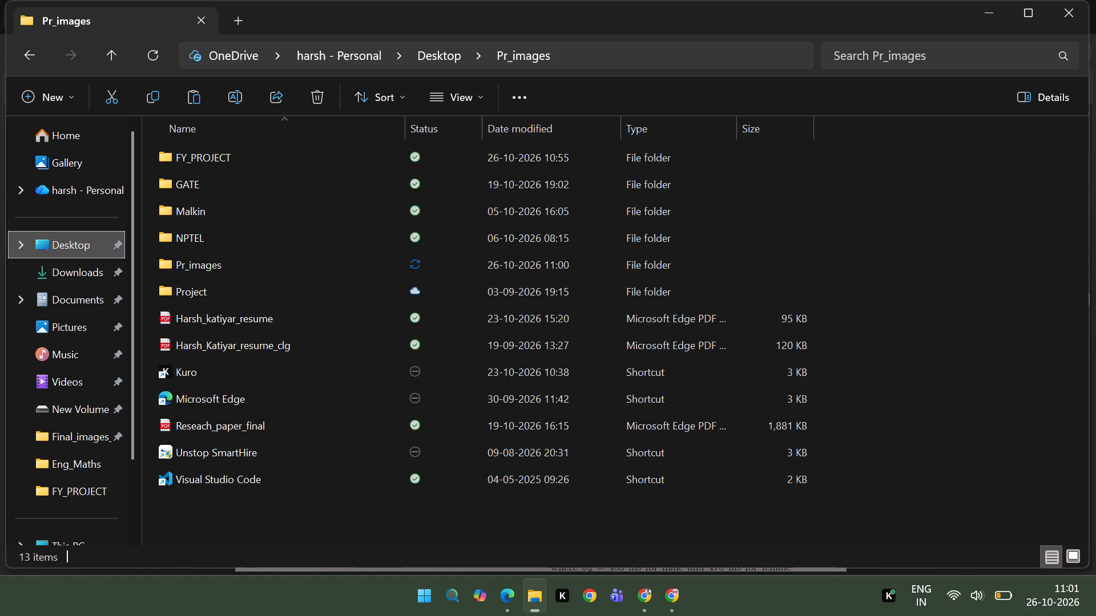
double_click(187, 148)
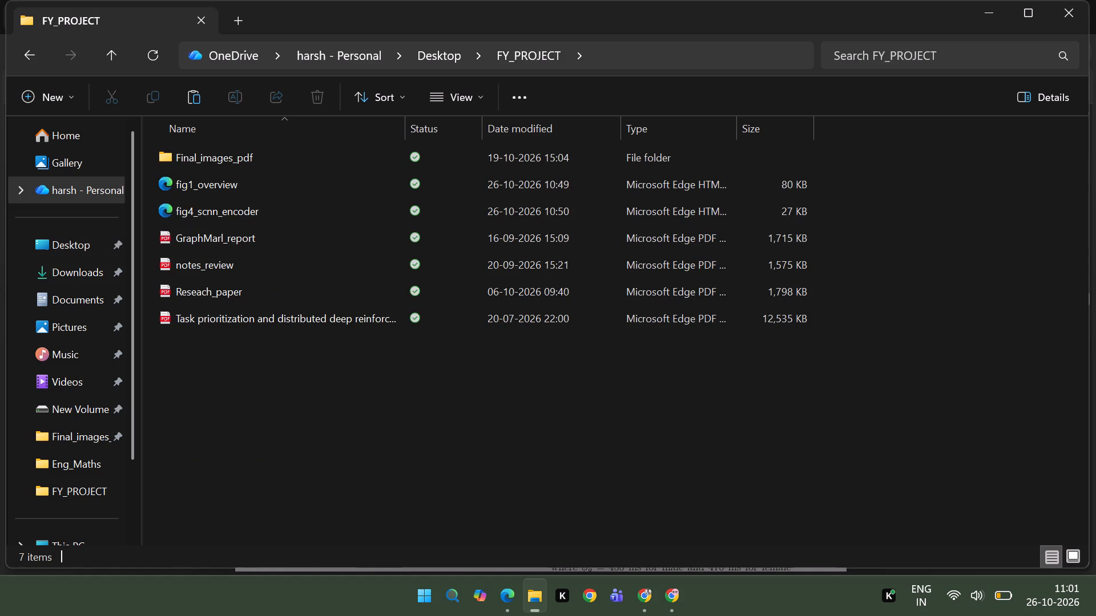
click(236, 23)
click(75, 246)
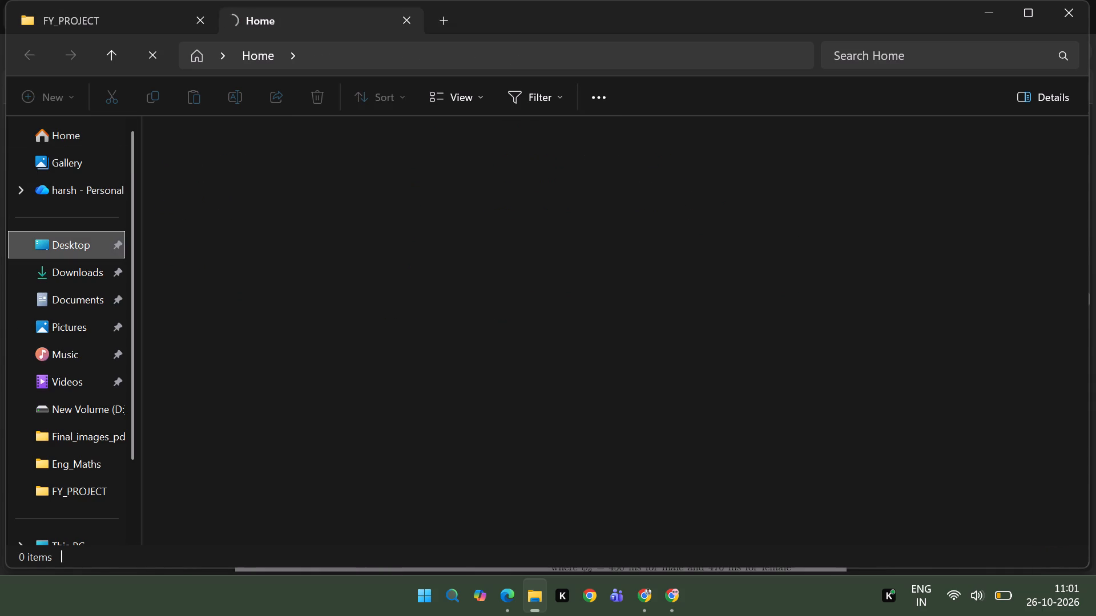
double_click(204, 271)
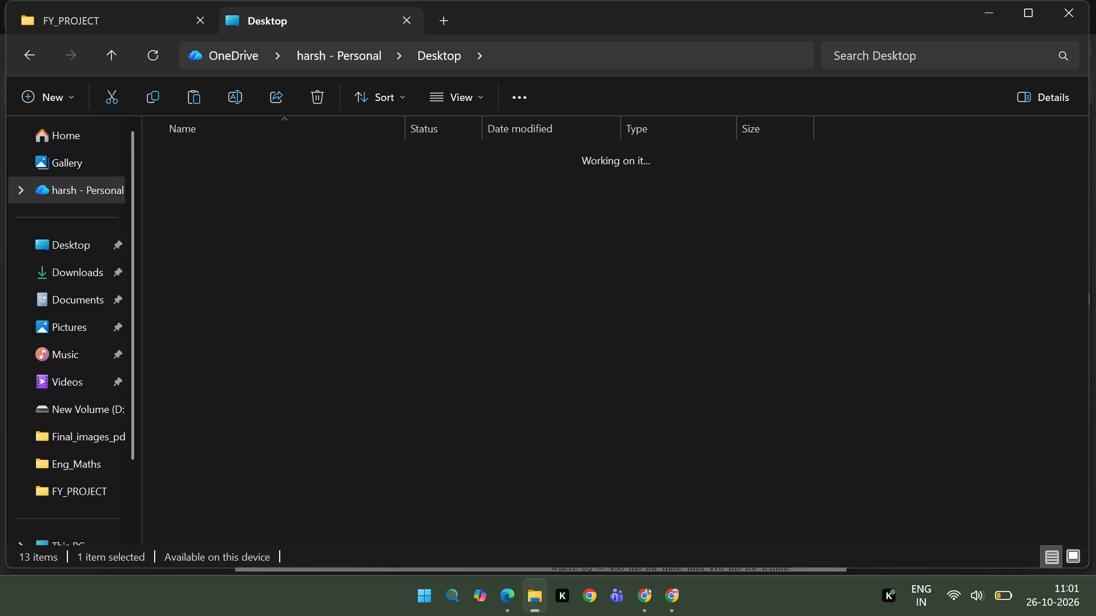
click(127, 21)
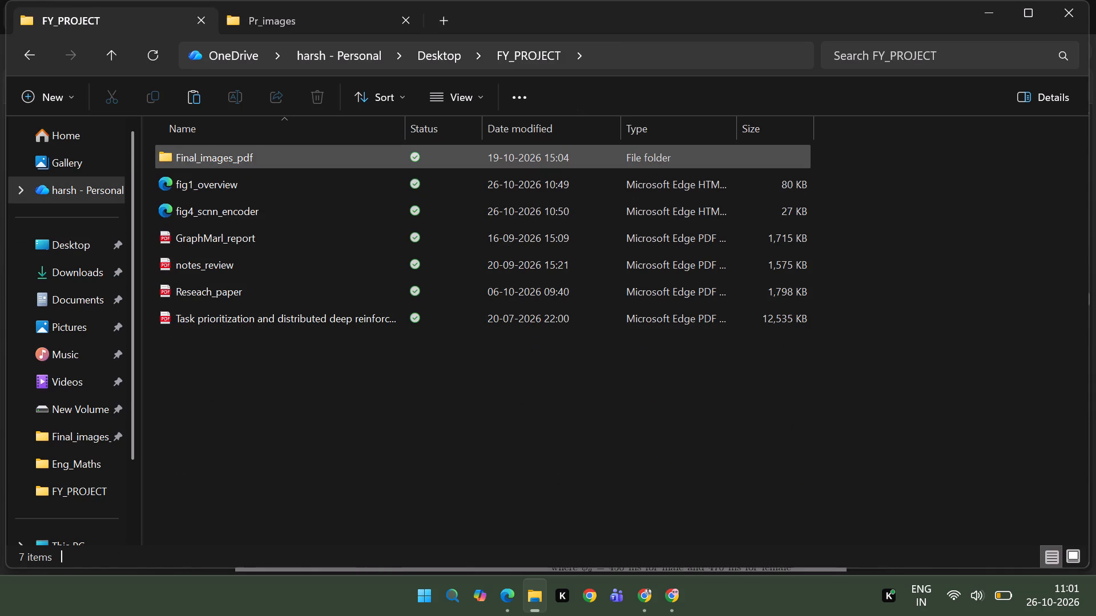
double_click(226, 156)
Rename the fig_4_updated PDF in Pr_images as fig6_temporal_concept, reusing the name of the matching PDF in Final_images_pdf.
scroll(239, 379, down, 1)
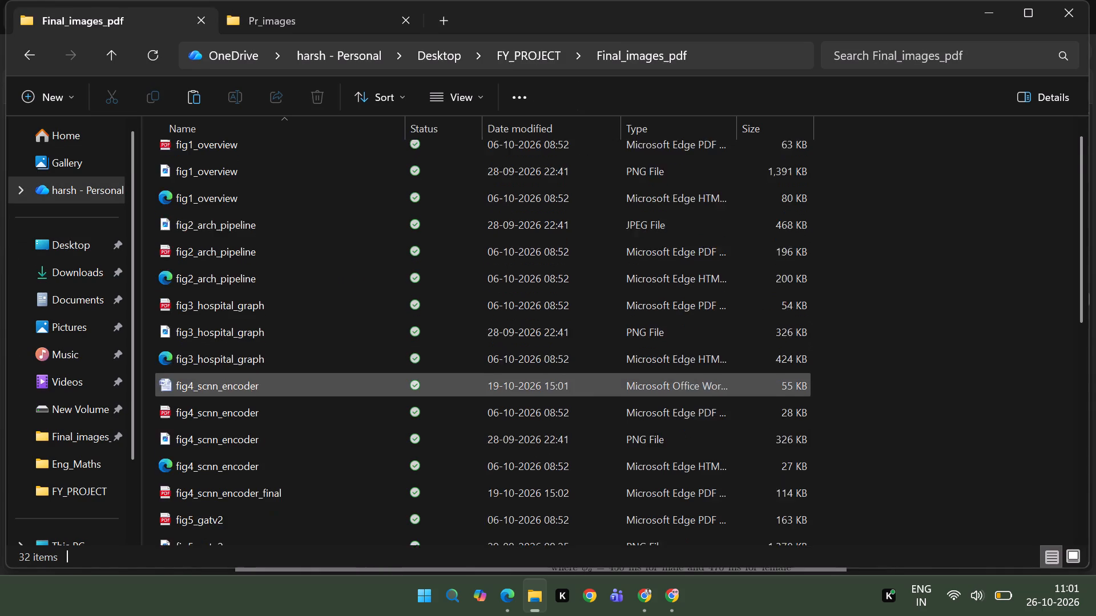
scroll(239, 379, down, 1)
click(204, 333)
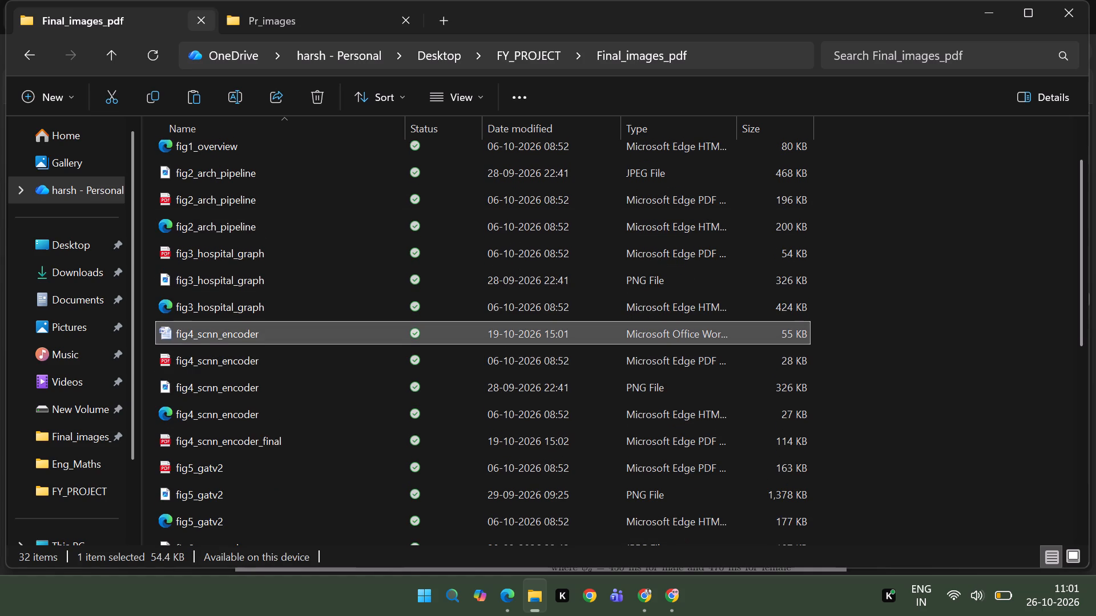
scroll(248, 433, down, 2)
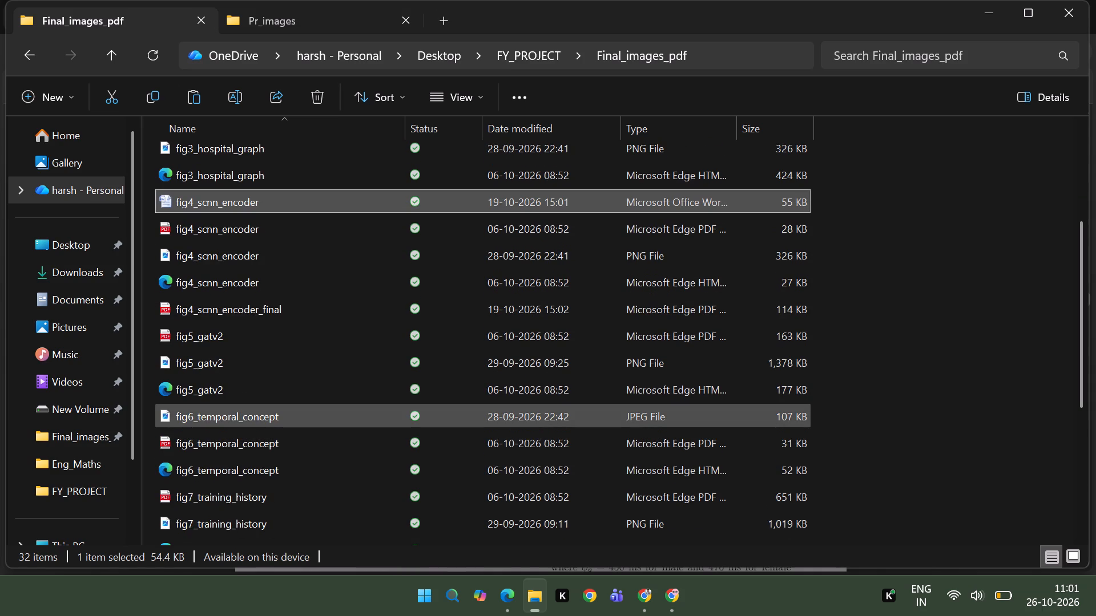
click(231, 441)
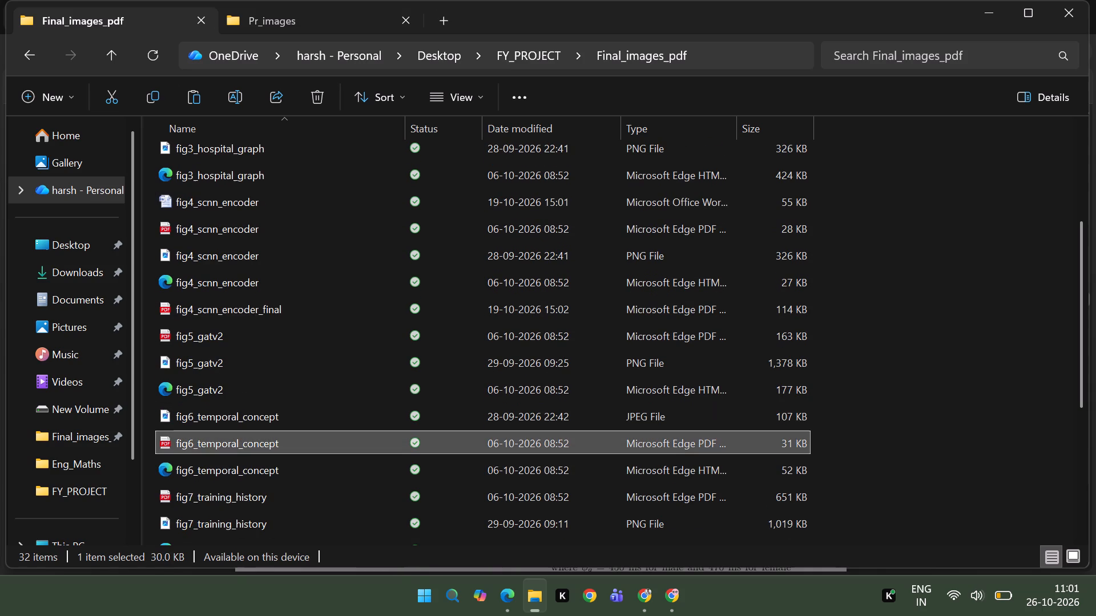
click(231, 441)
key(ctrl+c)
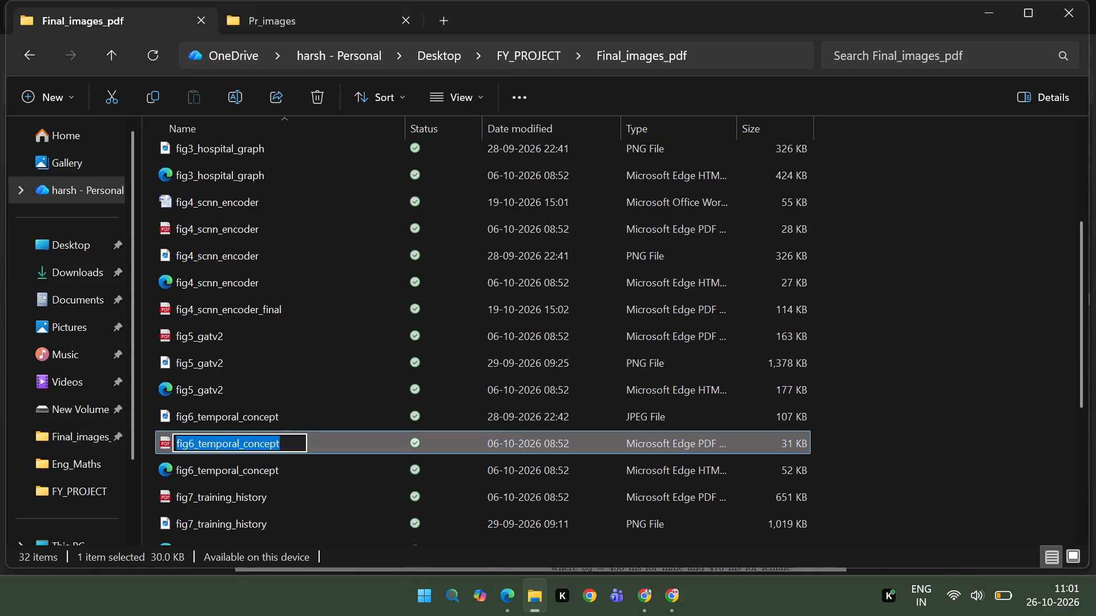
click(272, 10)
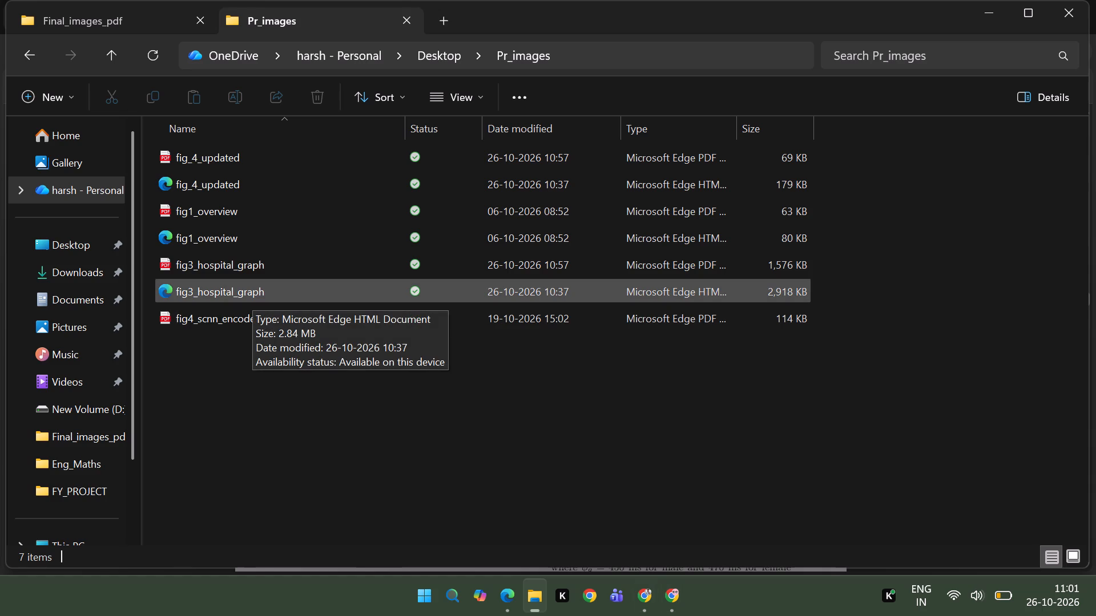
click(207, 156)
click(207, 156)
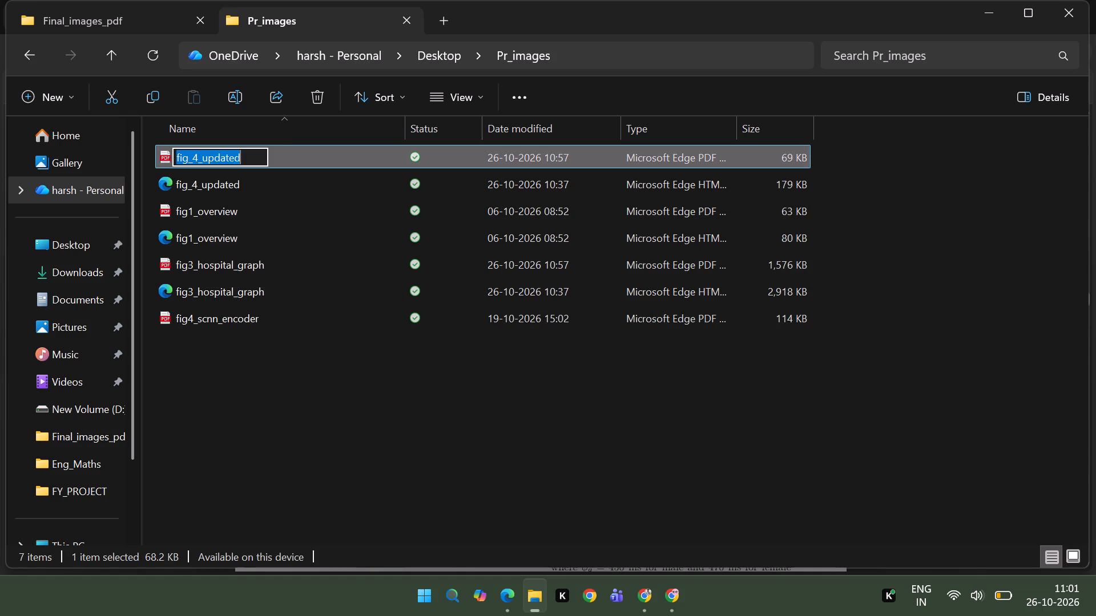
key(ctrl+v)
click(207, 187)
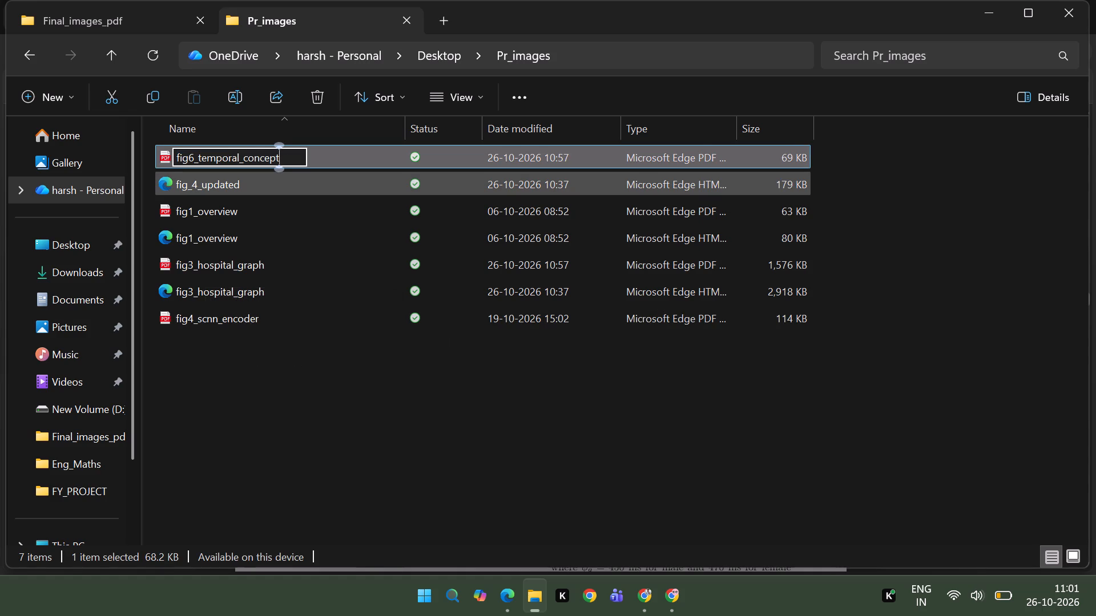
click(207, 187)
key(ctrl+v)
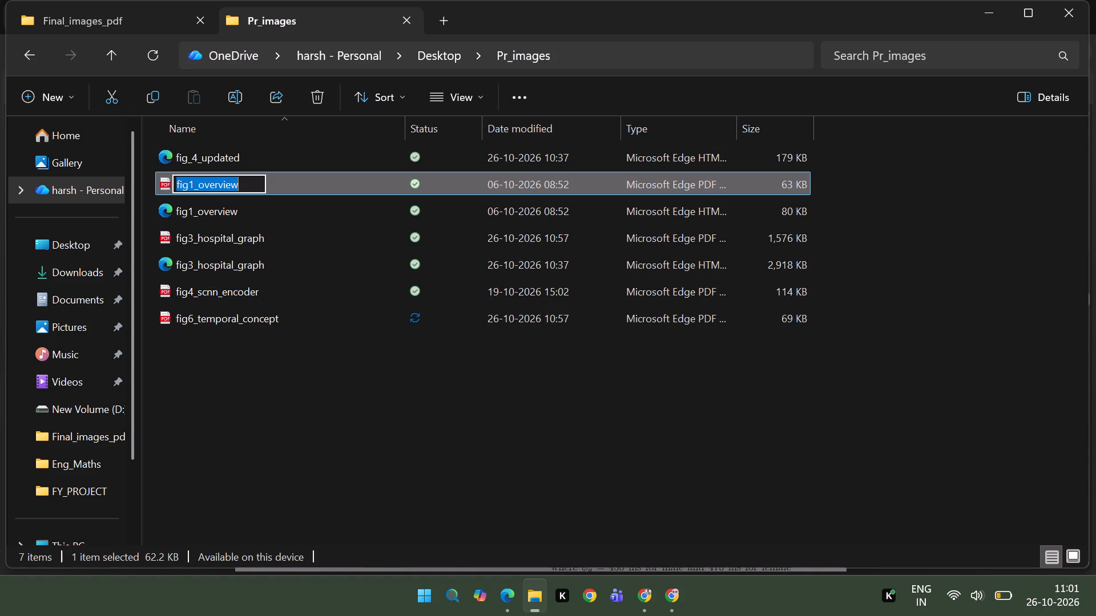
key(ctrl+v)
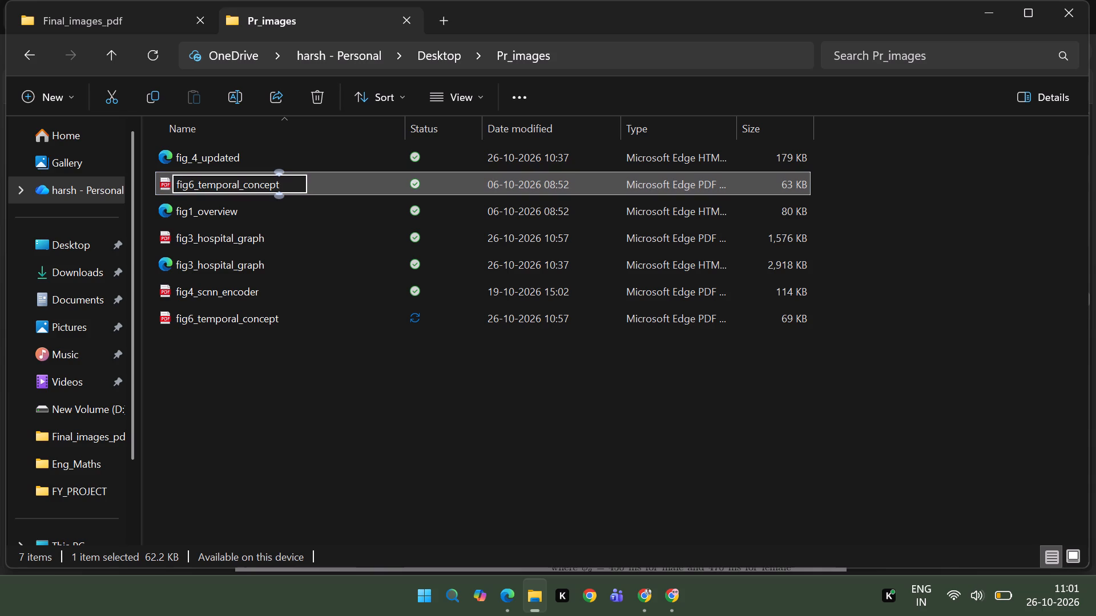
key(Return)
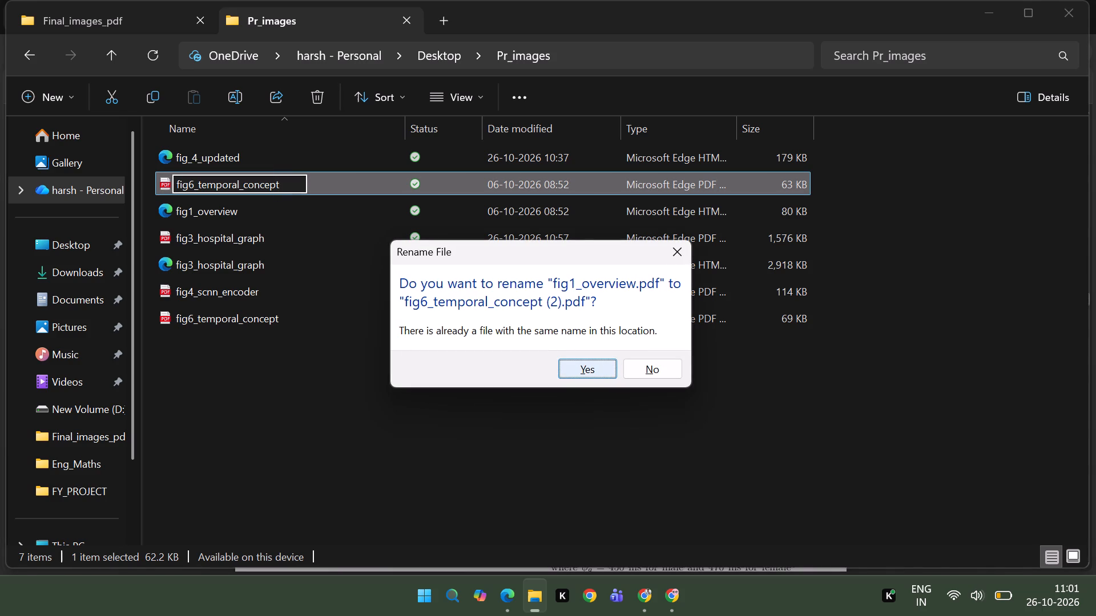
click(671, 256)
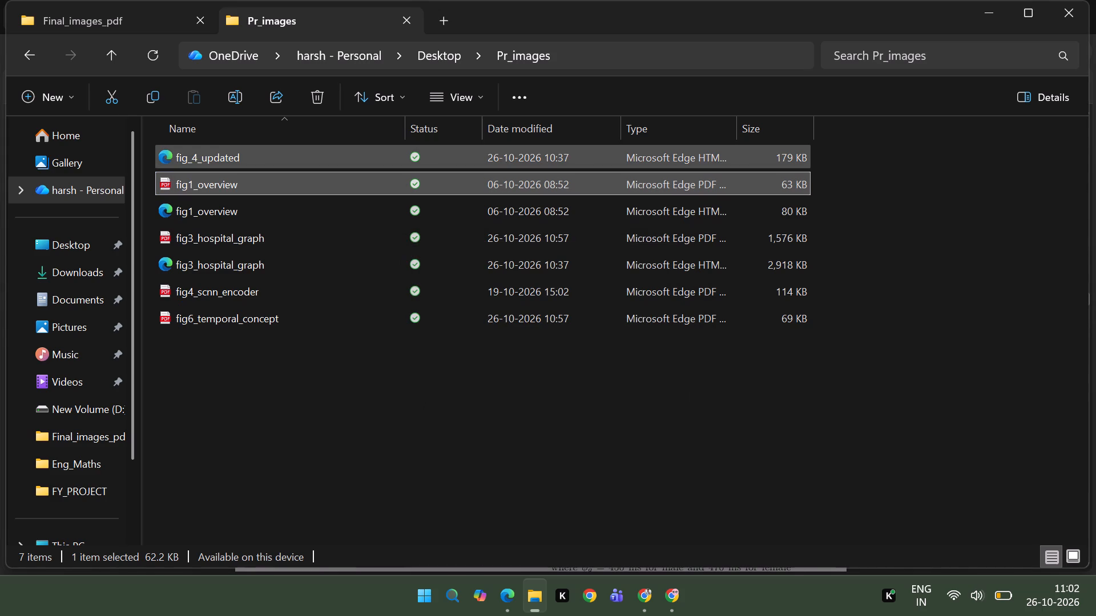
Rename the fig_4_updated SVG in Pr_images as fig6_temporal_concept, matching the name of its PDF.
click(213, 155)
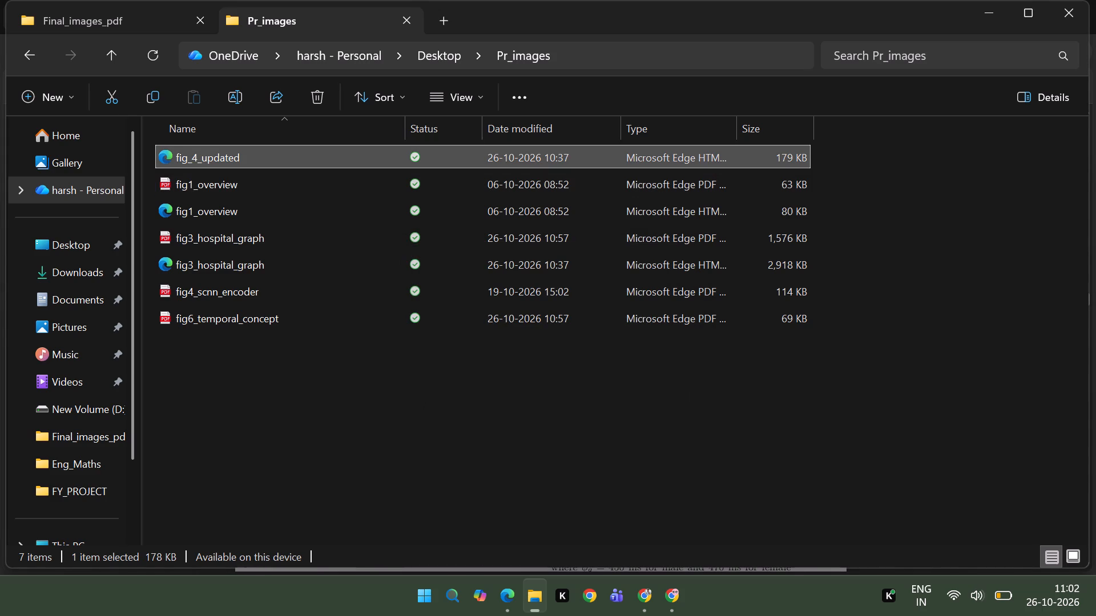
click(213, 155)
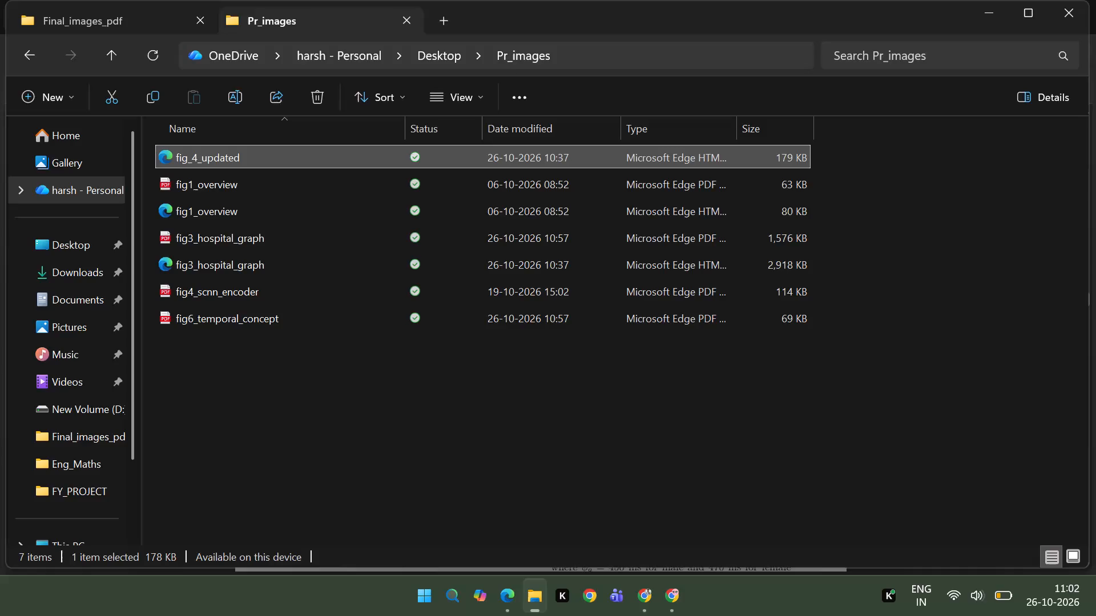
key(ctrl+v)
key(Return)
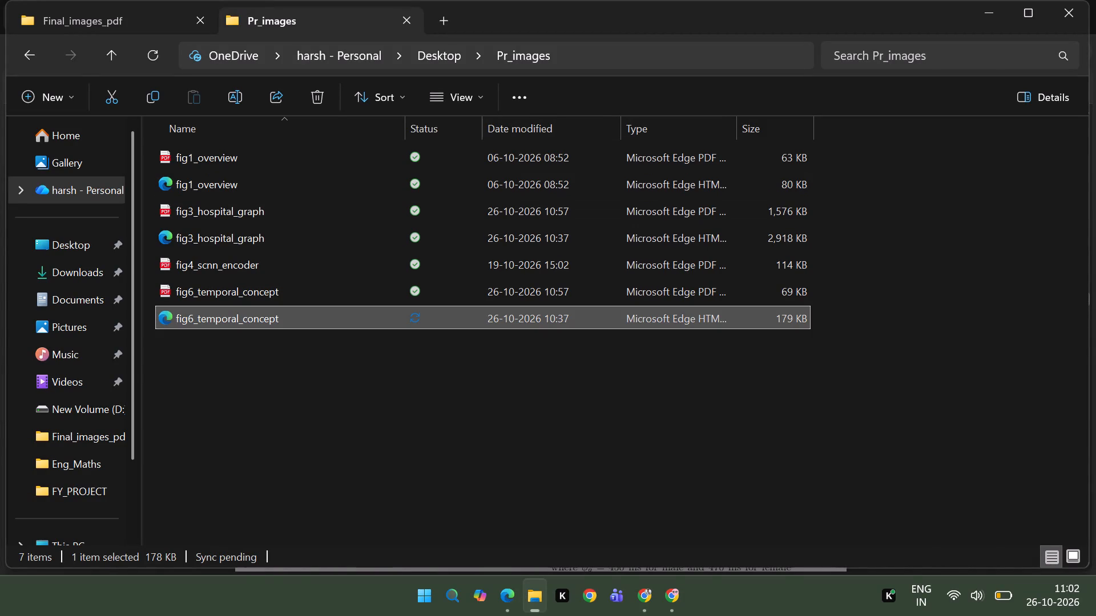
Switch to the Overleaf project in Chrome and look through the figures on pages 1 to 6 of the compiled paper.
click(670, 597)
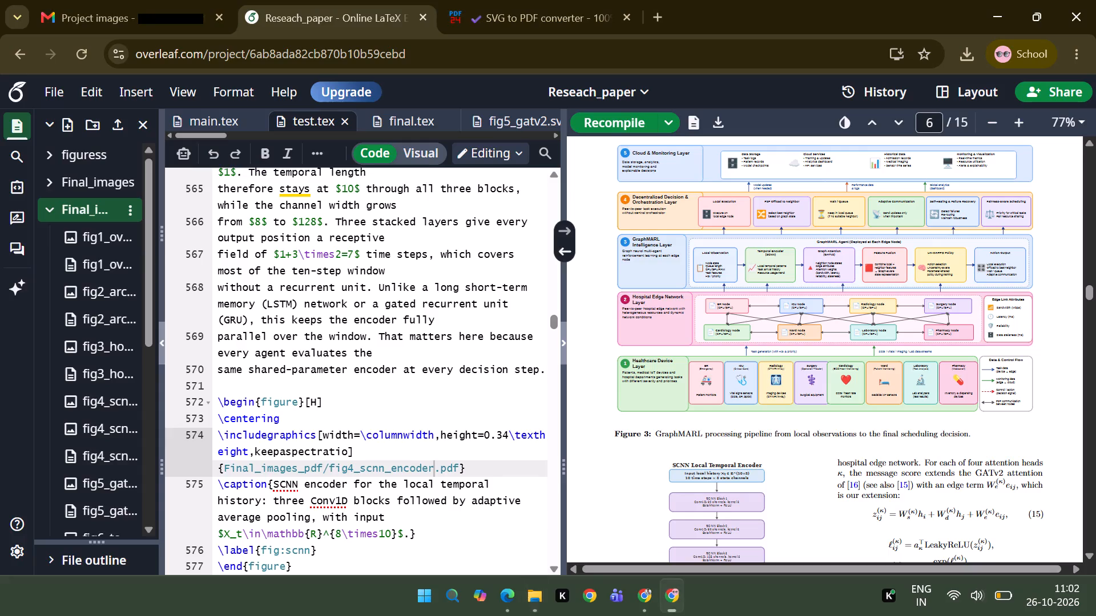
scroll(353, 386, up, 1)
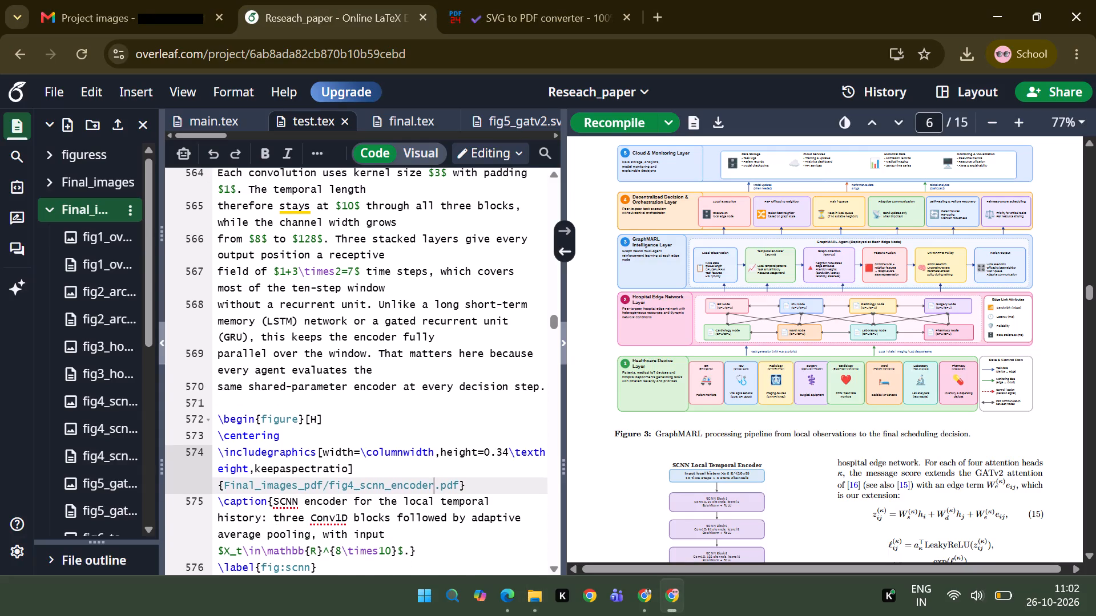
scroll(693, 366, down, 1)
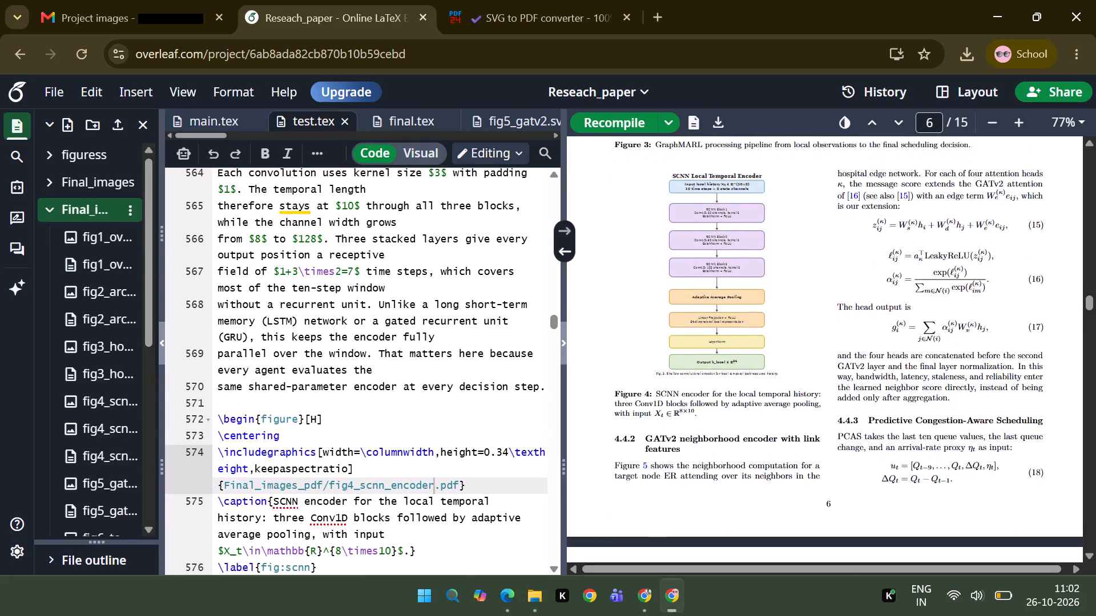
scroll(693, 366, down, 1)
scroll(693, 366, up, 1)
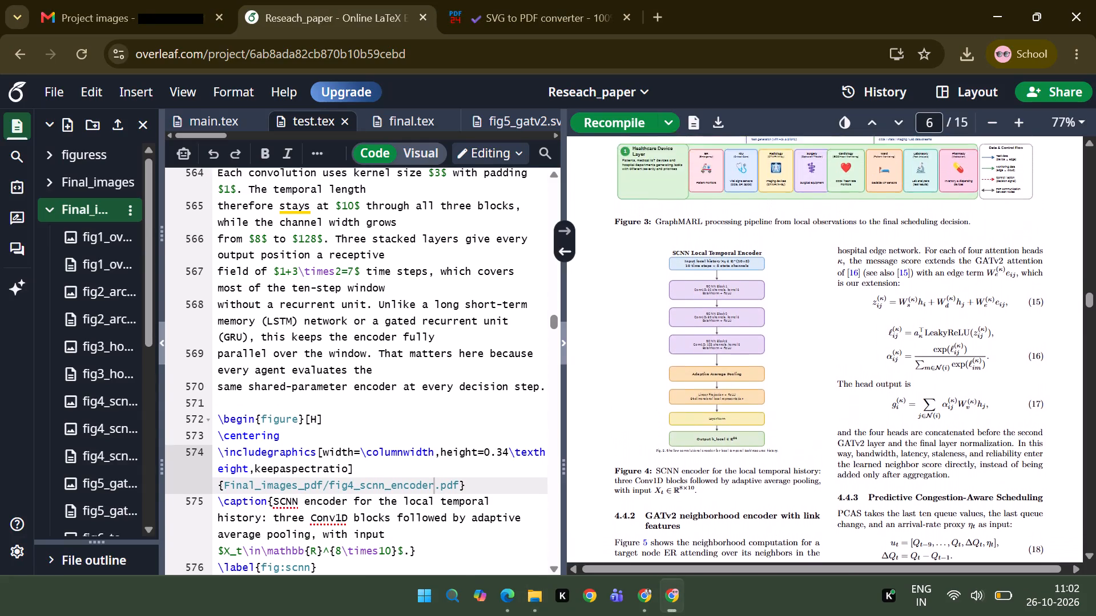
scroll(693, 366, up, 3)
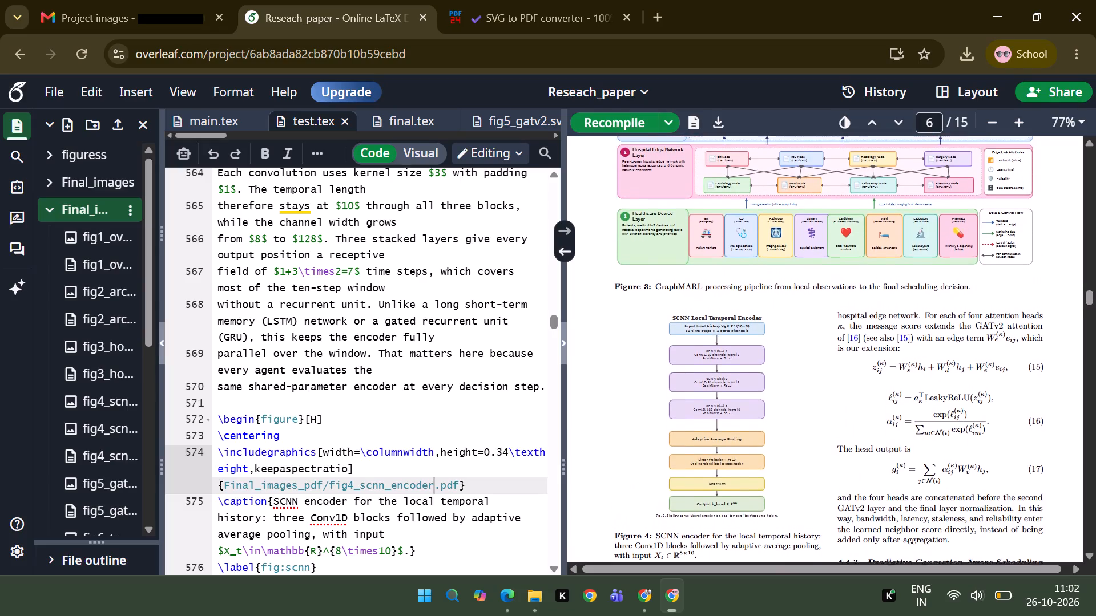
scroll(693, 366, up, 6)
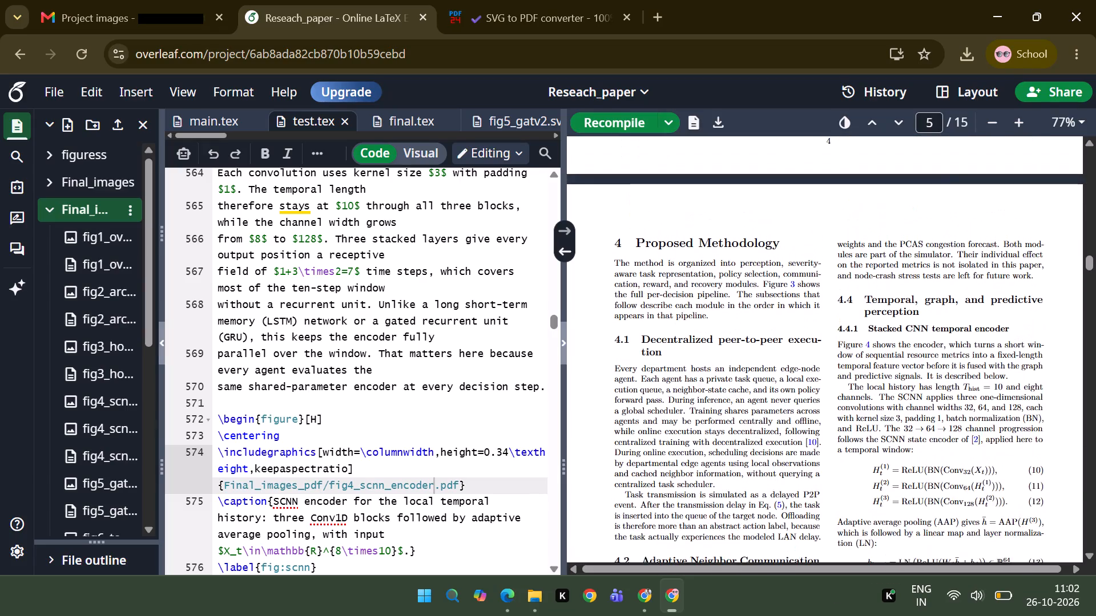
scroll(693, 366, up, 4)
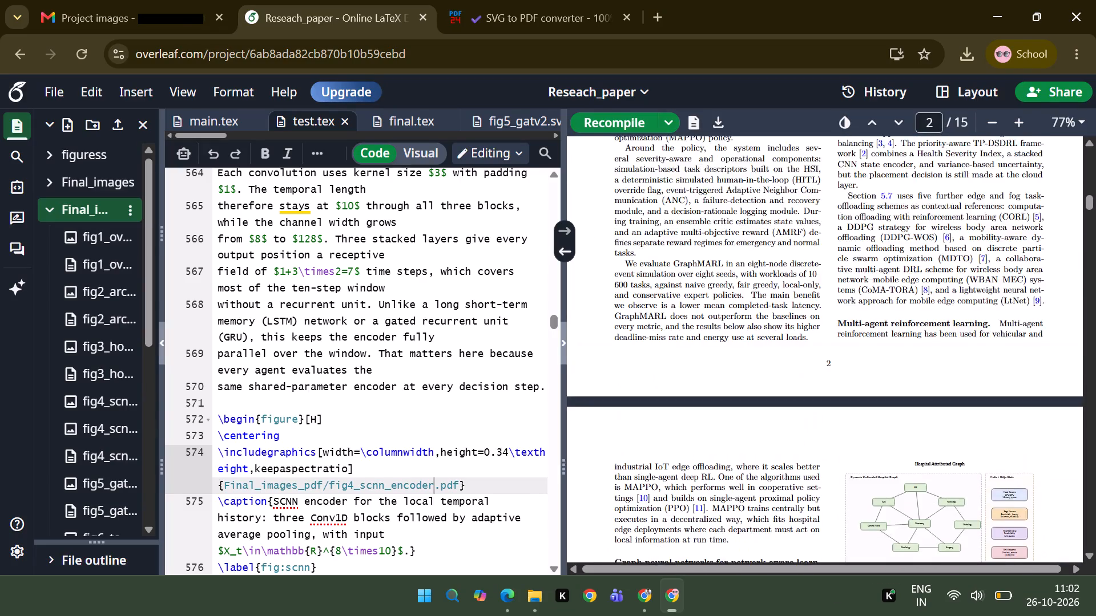
scroll(693, 366, down, 5)
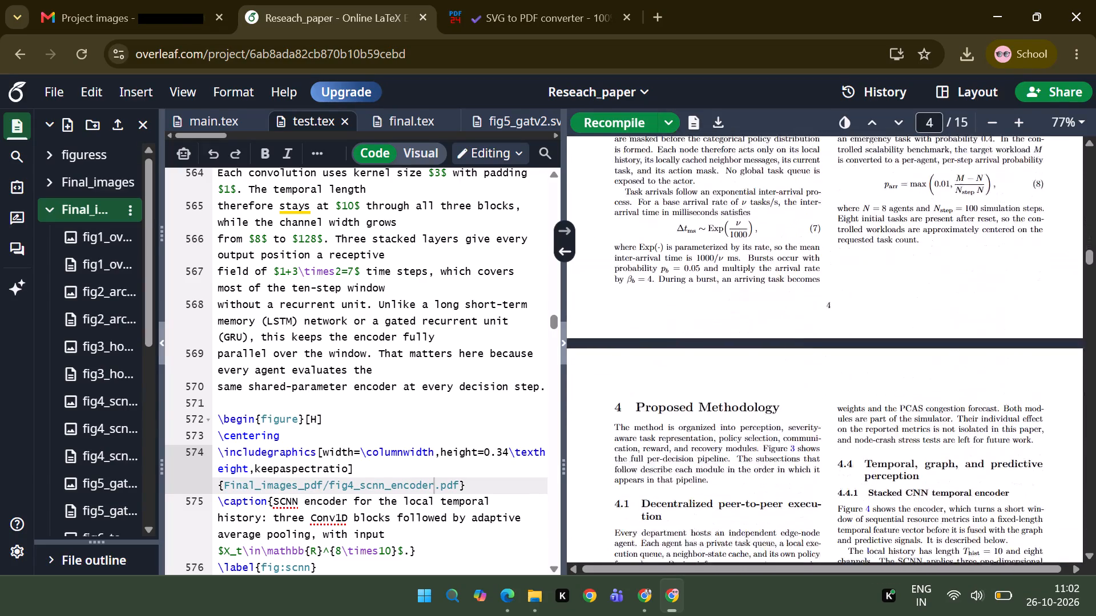
scroll(693, 366, down, 3)
scroll(693, 366, up, 2)
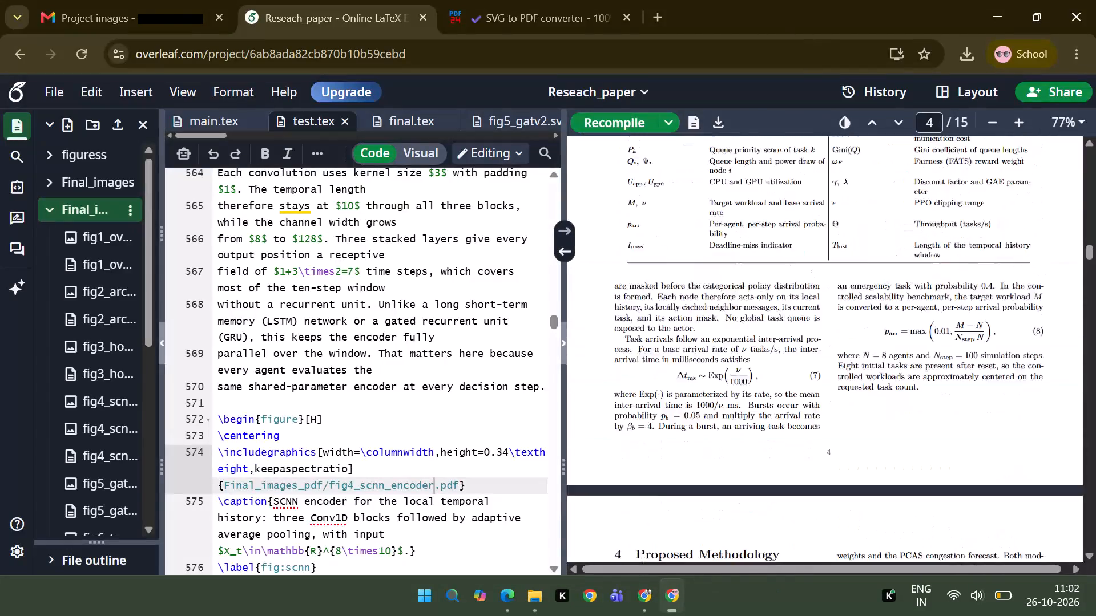
scroll(693, 366, up, 6)
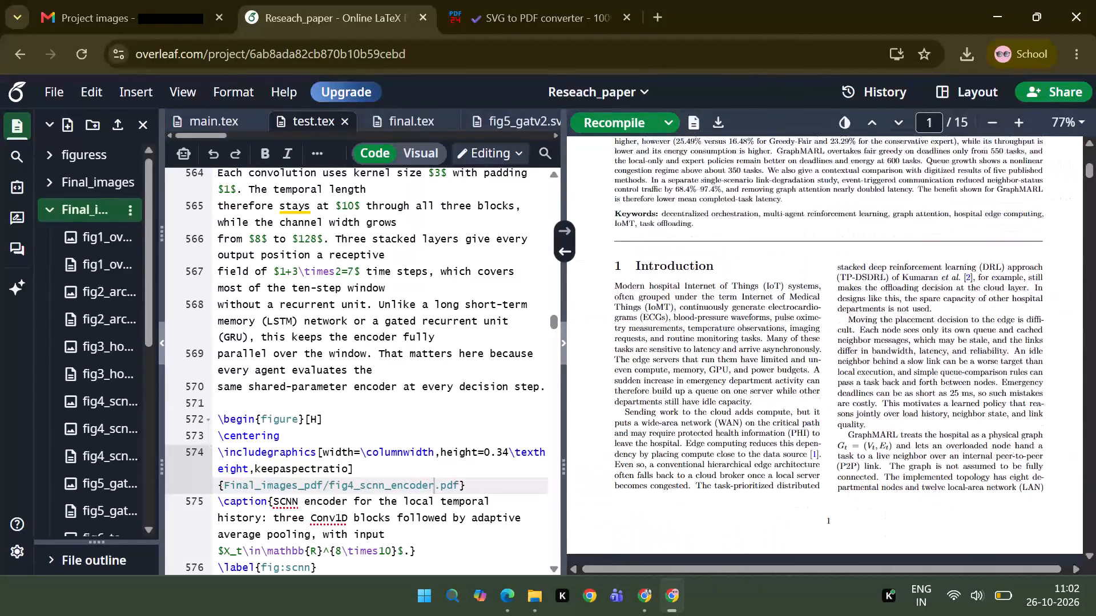
scroll(693, 366, up, 1)
scroll(693, 366, down, 5)
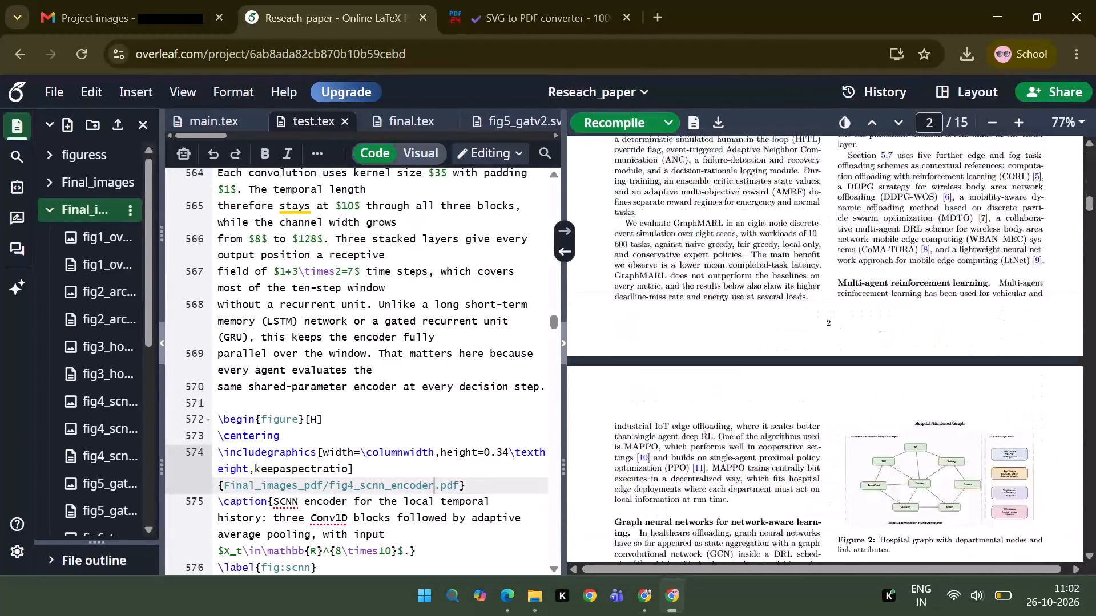
scroll(693, 366, down, 8)
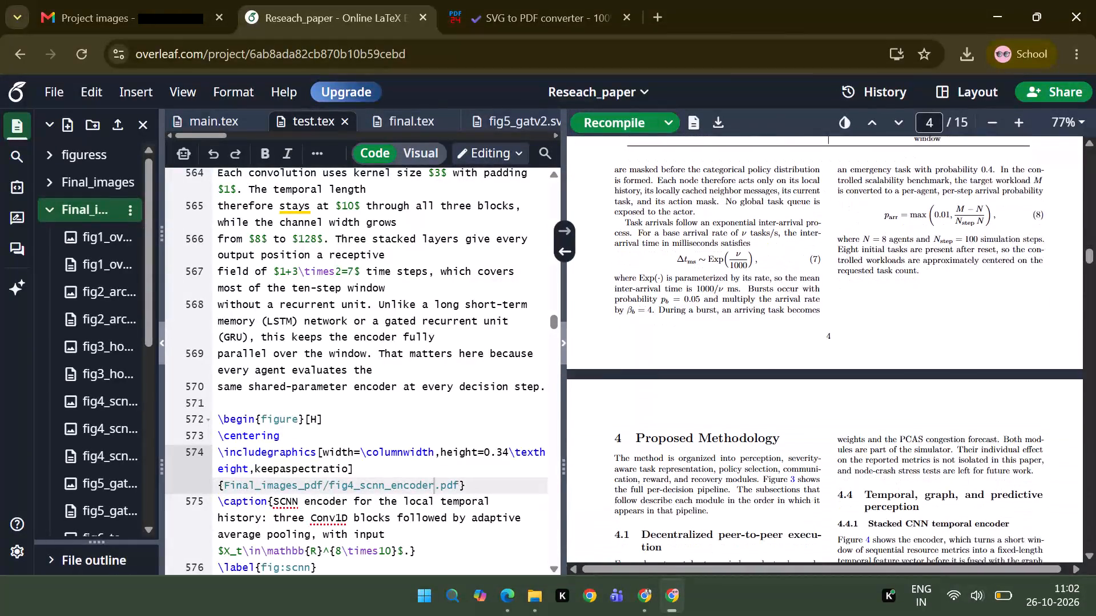
scroll(693, 366, down, 8)
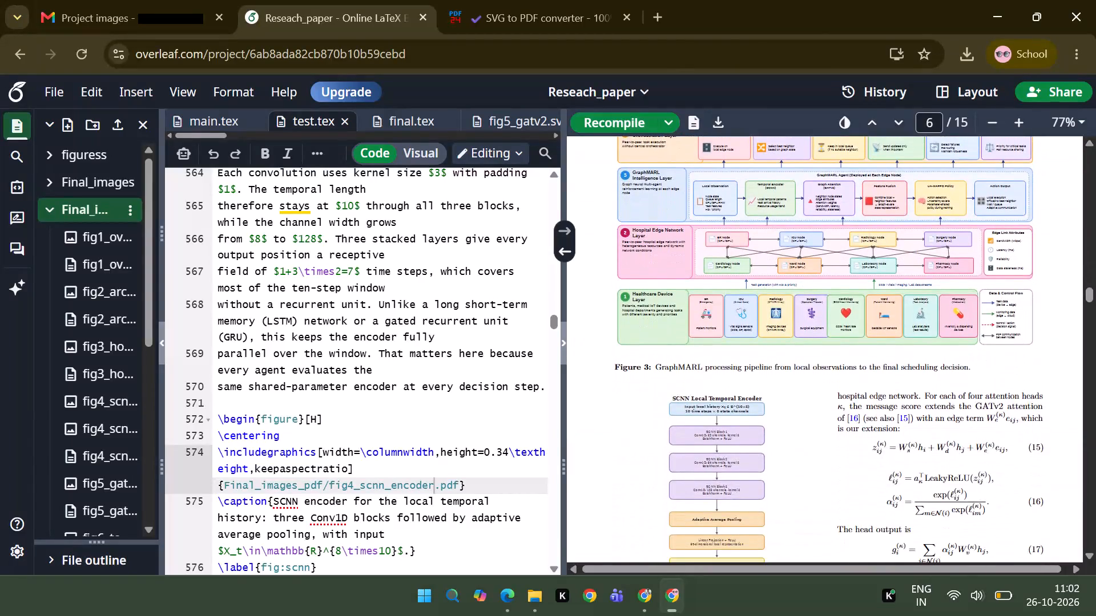
scroll(693, 366, down, 5)
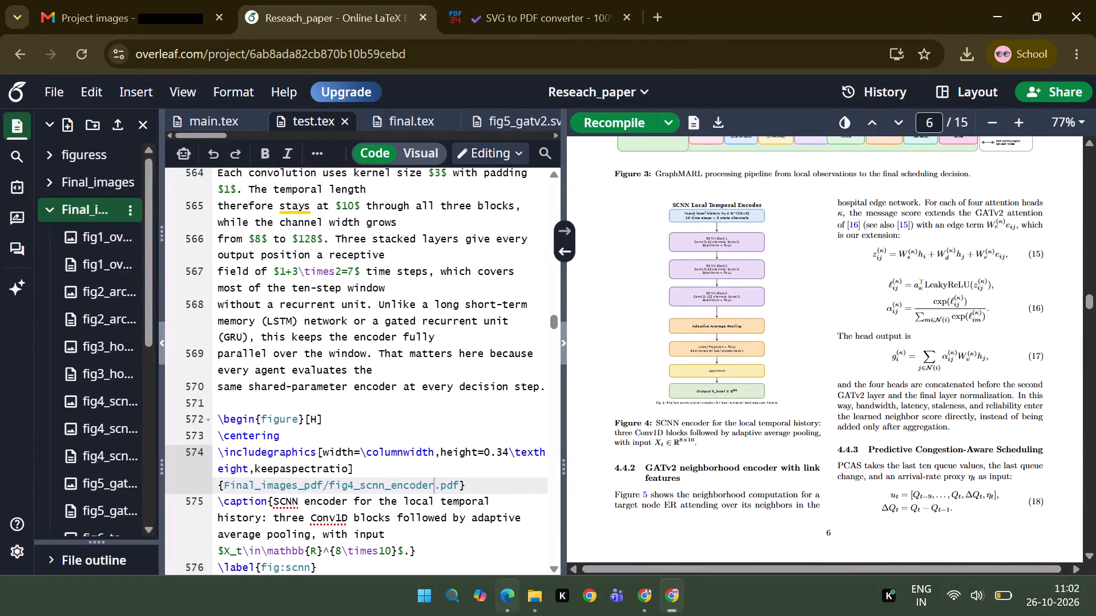
Check Figures 3 and 4 on page 5 of Reseach_paper_final.pdf in Edge against the figures in Overleaf's compiled paper in Chrome.
click(508, 605)
scroll(453, 351, up, 3)
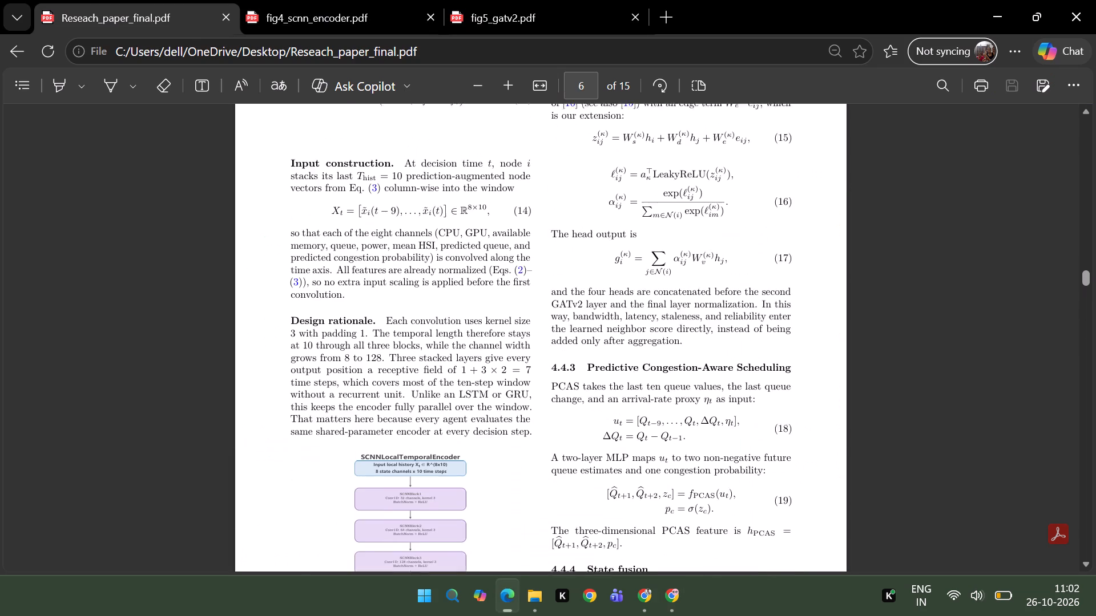
scroll(453, 351, up, 5)
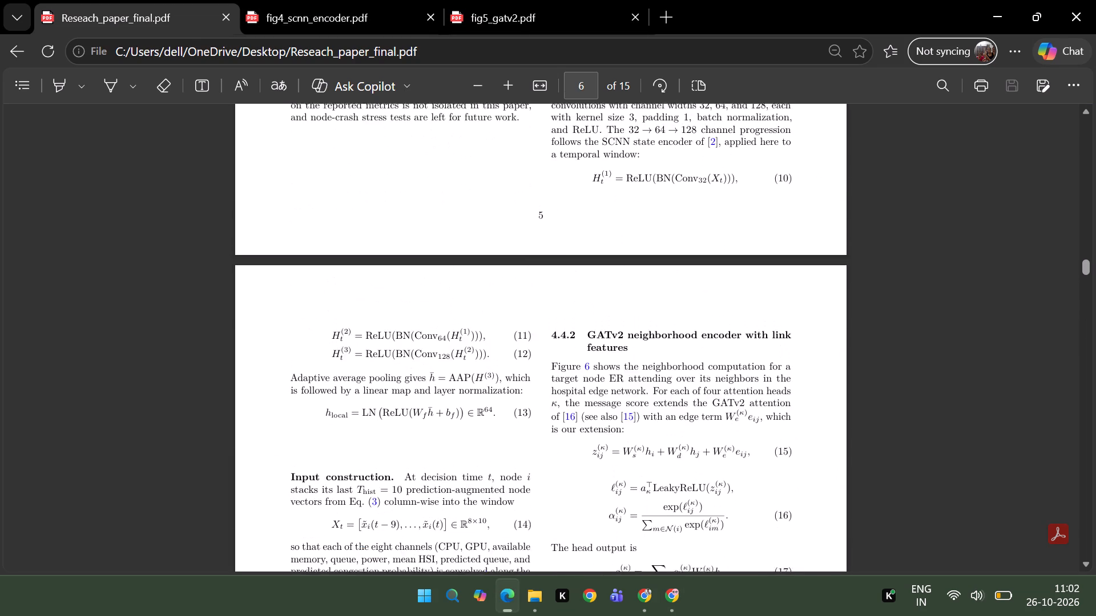
scroll(453, 351, up, 3)
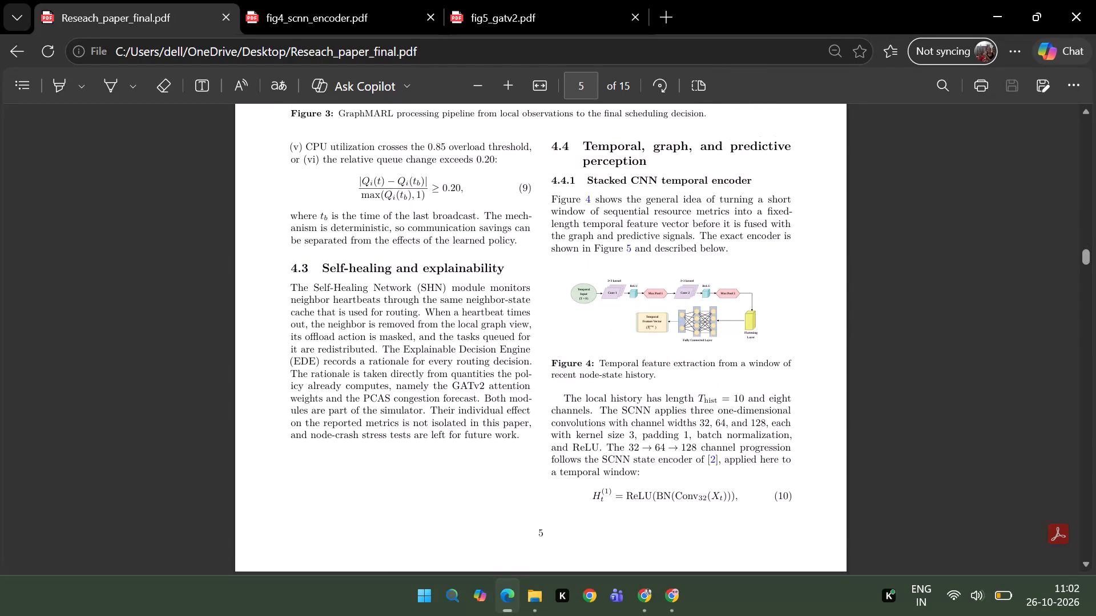
scroll(453, 351, up, 1)
click(667, 595)
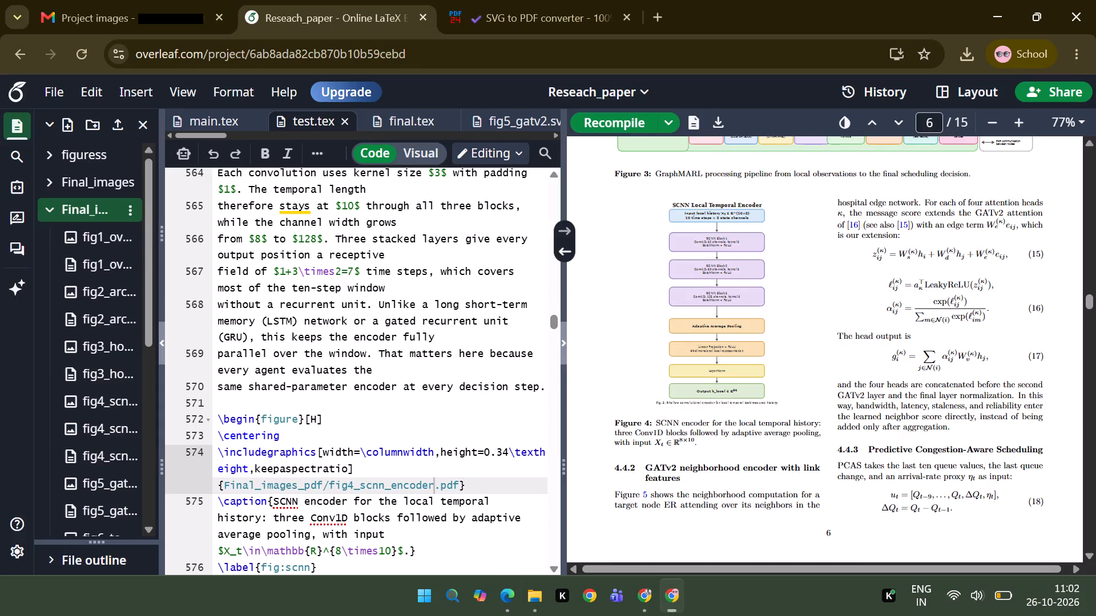
scroll(862, 298, up, 9)
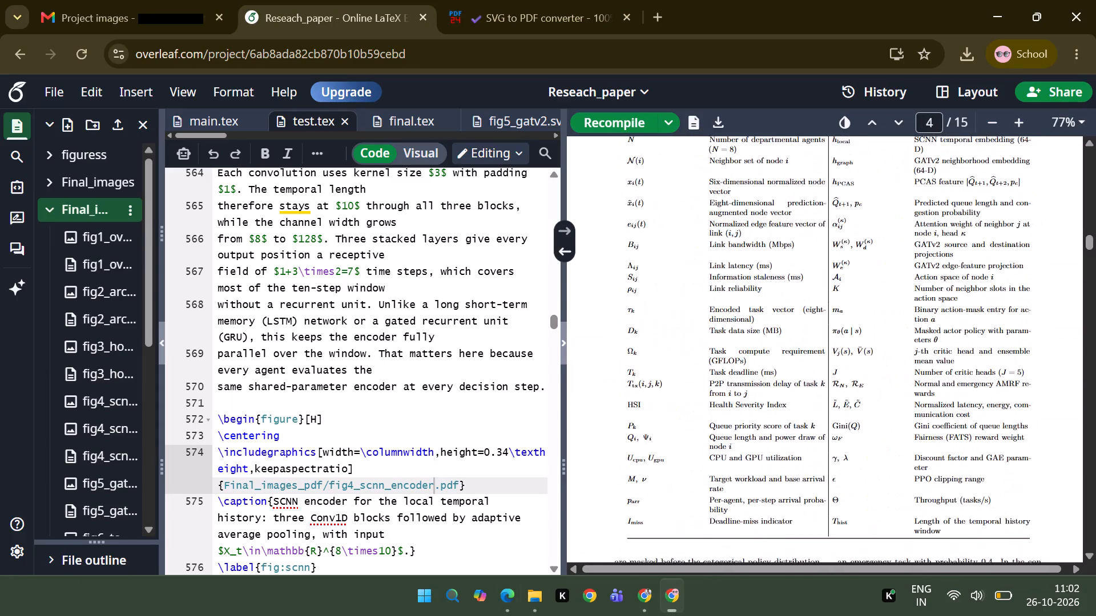
scroll(862, 298, up, 6)
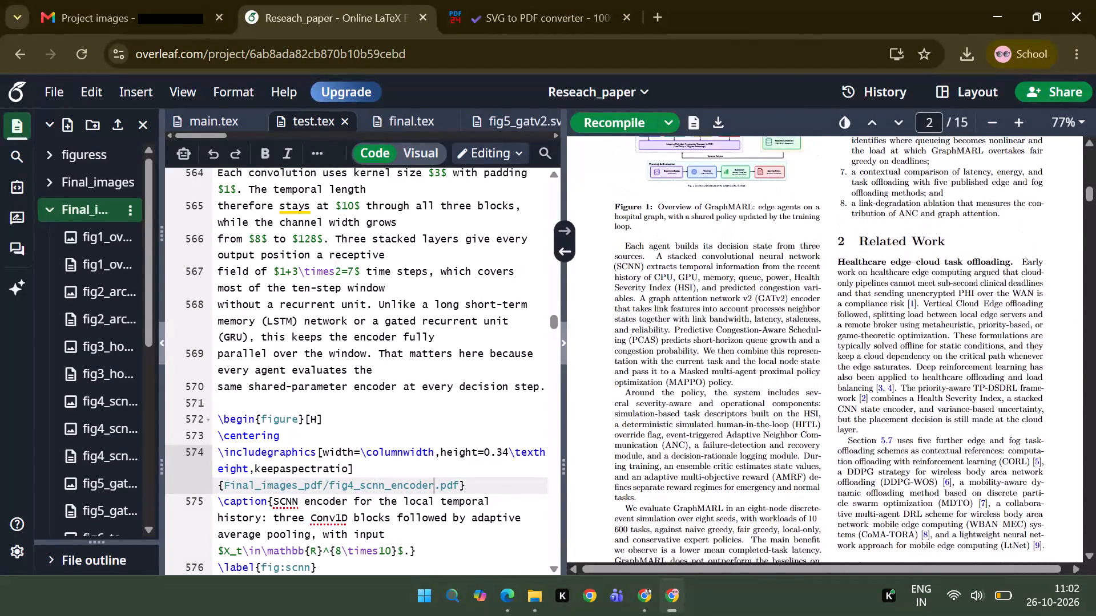
scroll(862, 298, up, 2)
scroll(862, 298, down, 8)
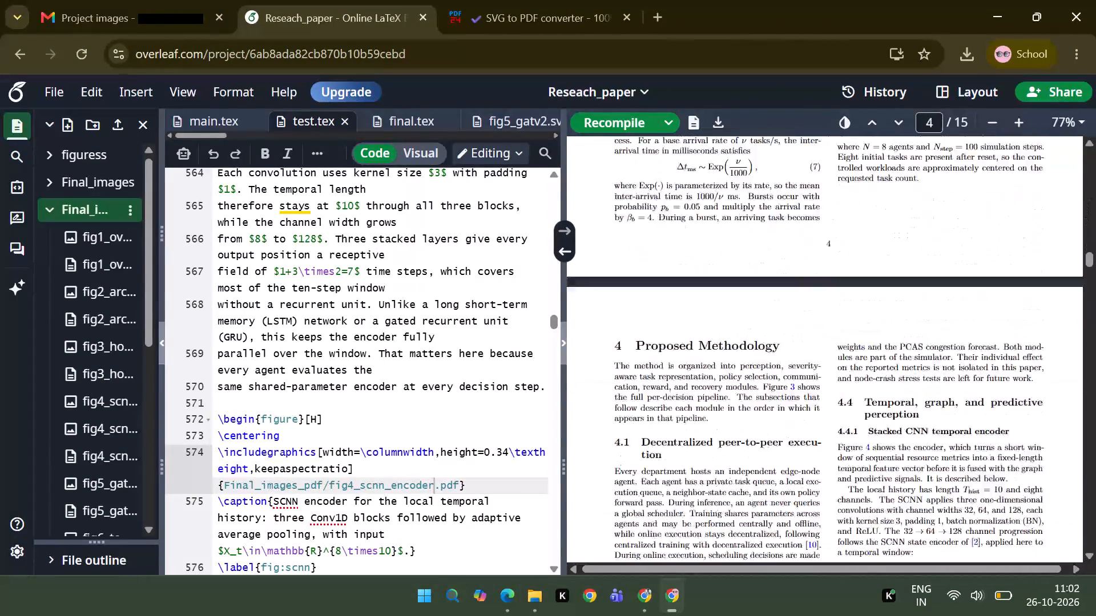
scroll(862, 298, down, 11)
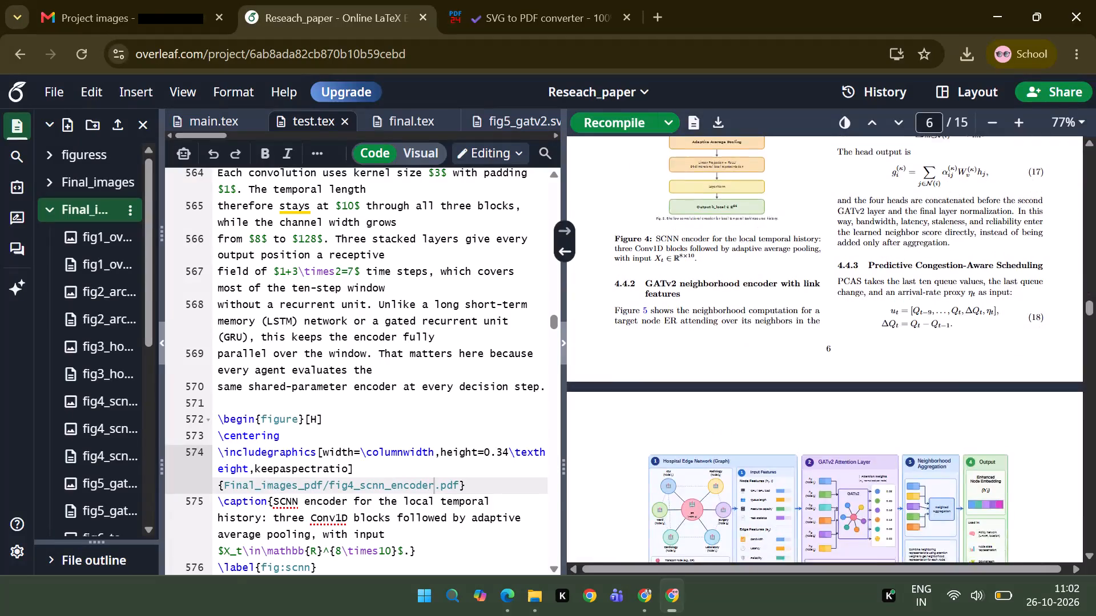
scroll(862, 298, down, 9)
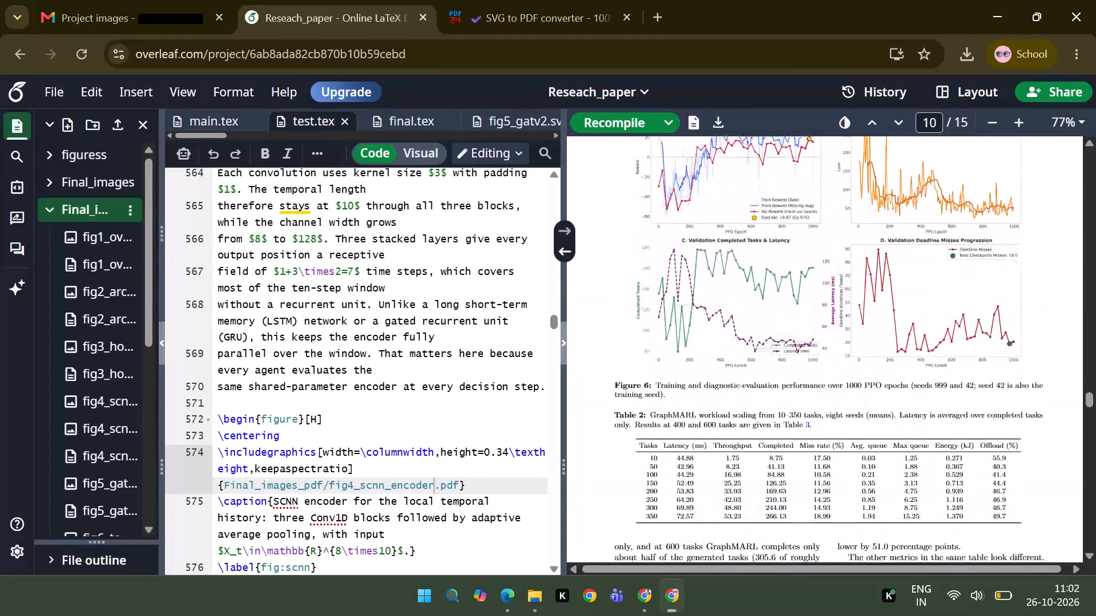
scroll(862, 298, down, 2)
scroll(799, 415, up, 2)
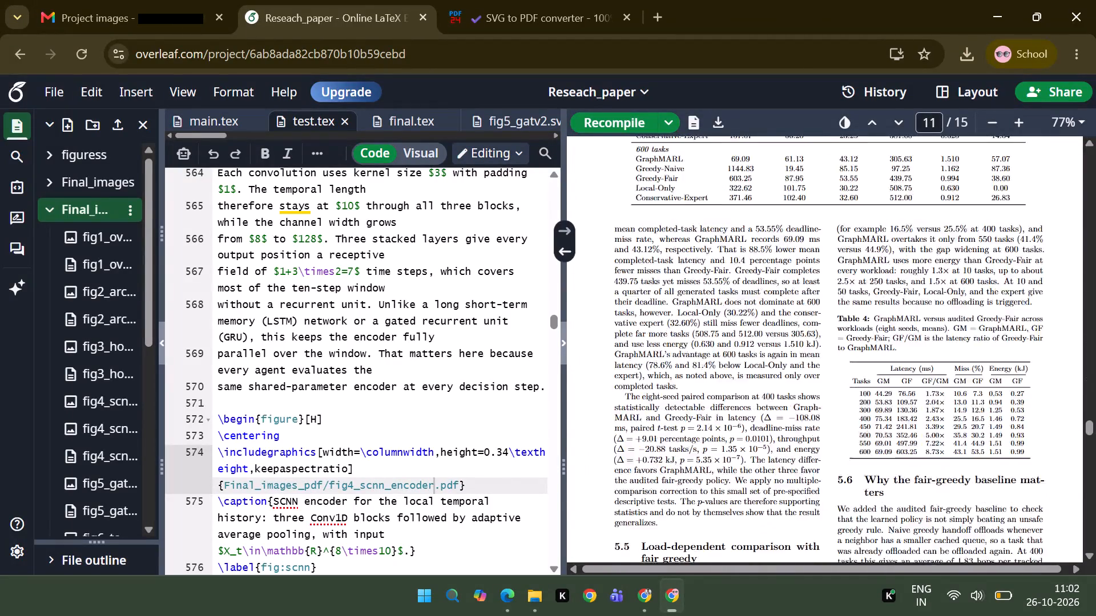
scroll(799, 415, up, 8)
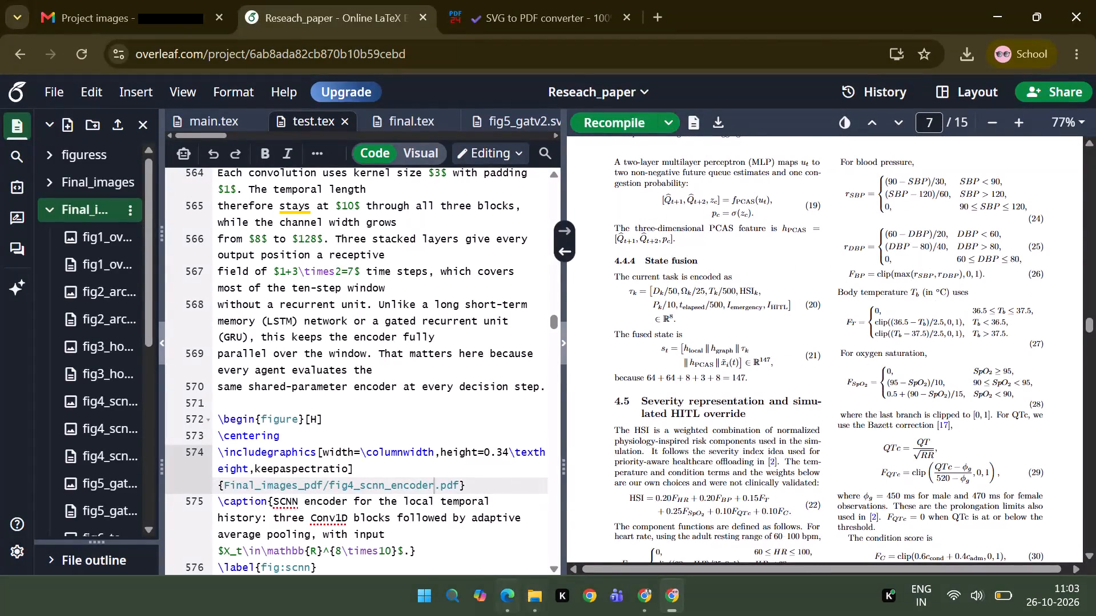
Compare the SCNN encoder figure on page 6 of Reseach_paper_final.pdf in Edge with pages 6 and 7 of Overleaf's compiled paper in Chrome.
click(502, 594)
scroll(599, 419, up, 4)
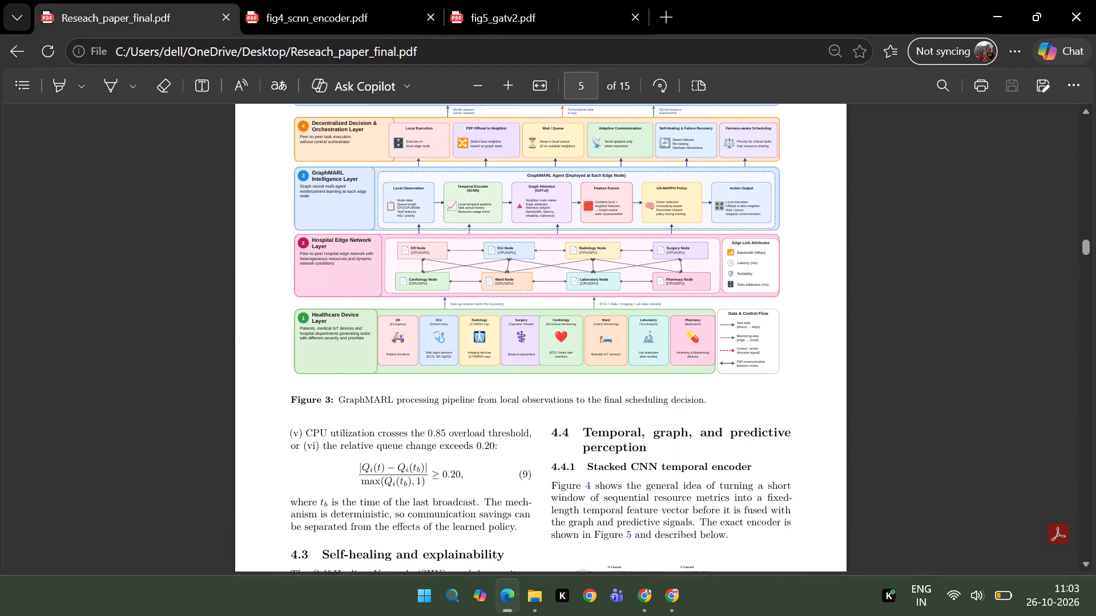
scroll(599, 419, down, 7)
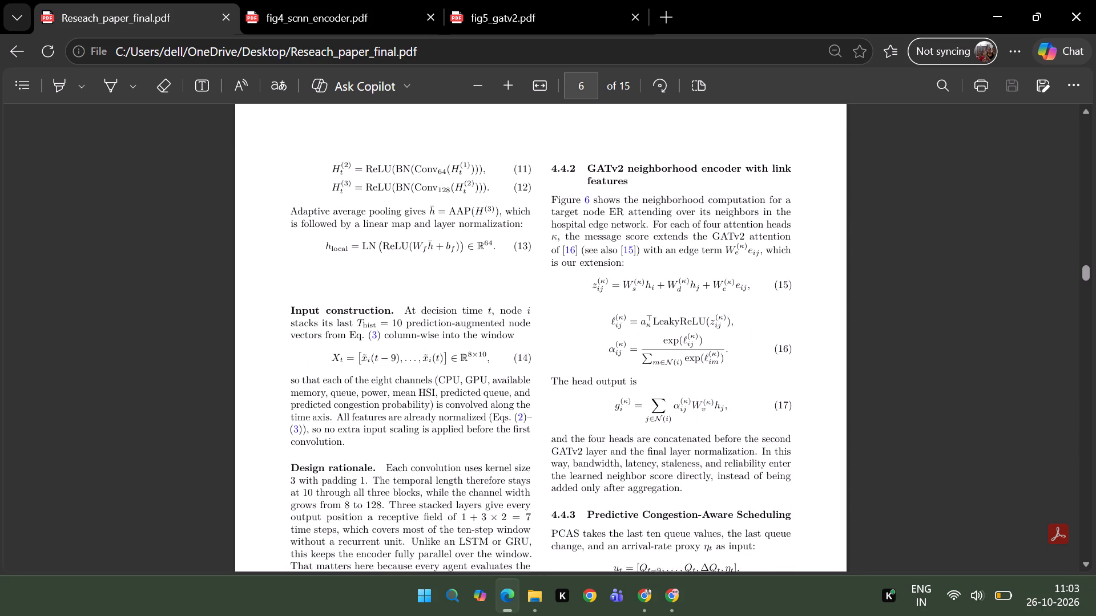
scroll(599, 419, down, 2)
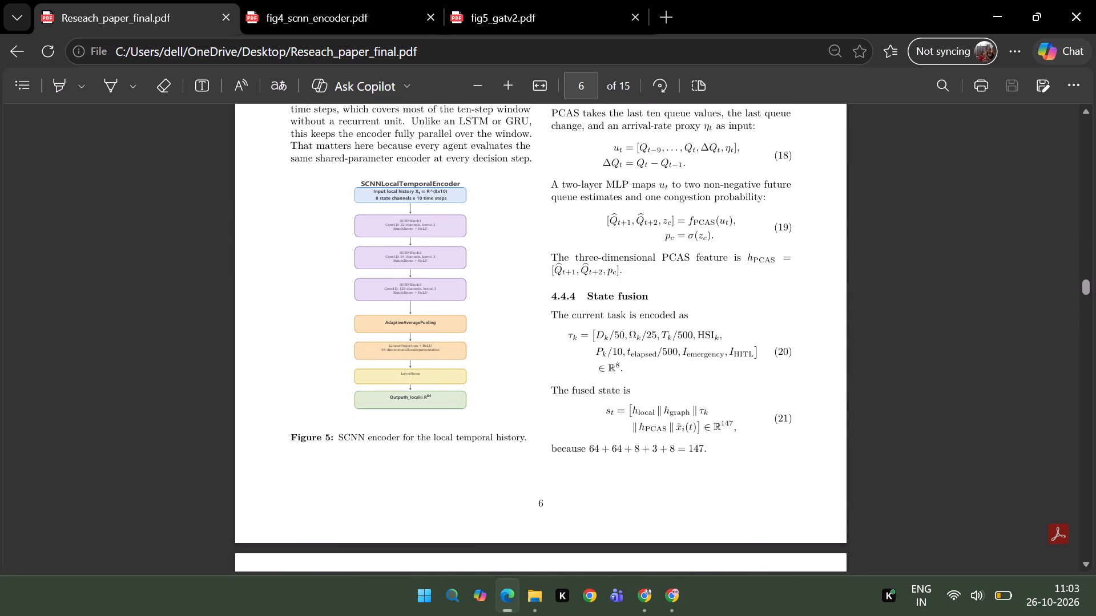
click(675, 584)
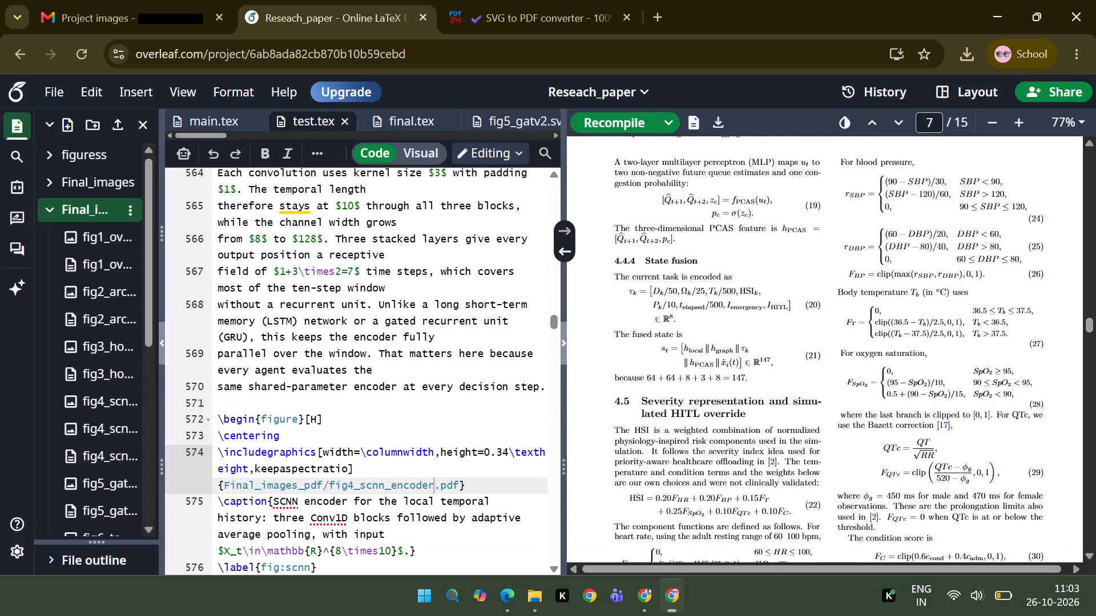
scroll(756, 251, up, 6)
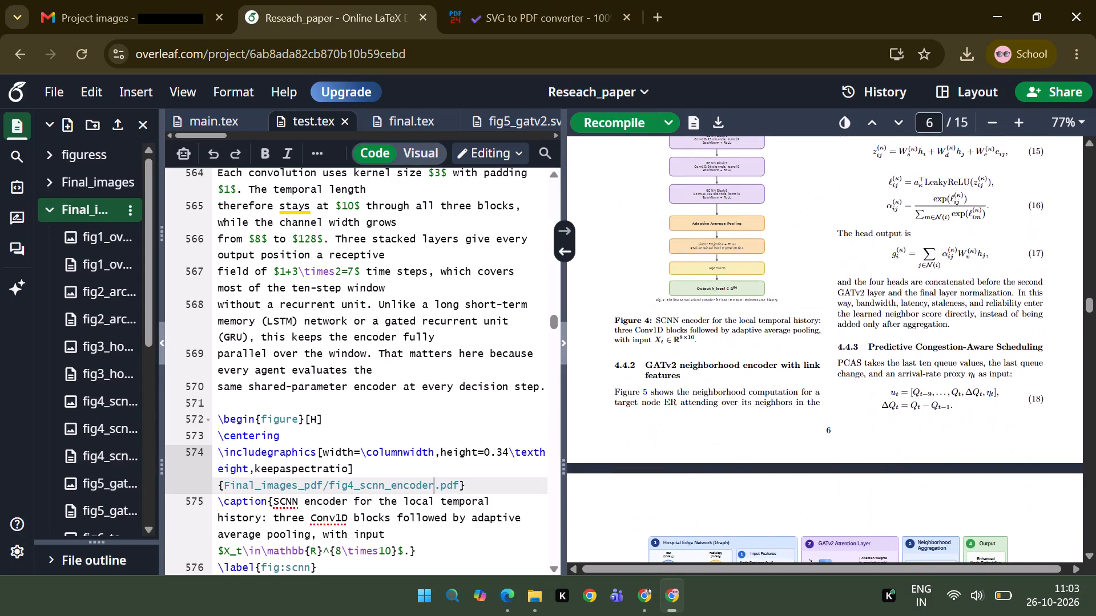
scroll(756, 251, down, 7)
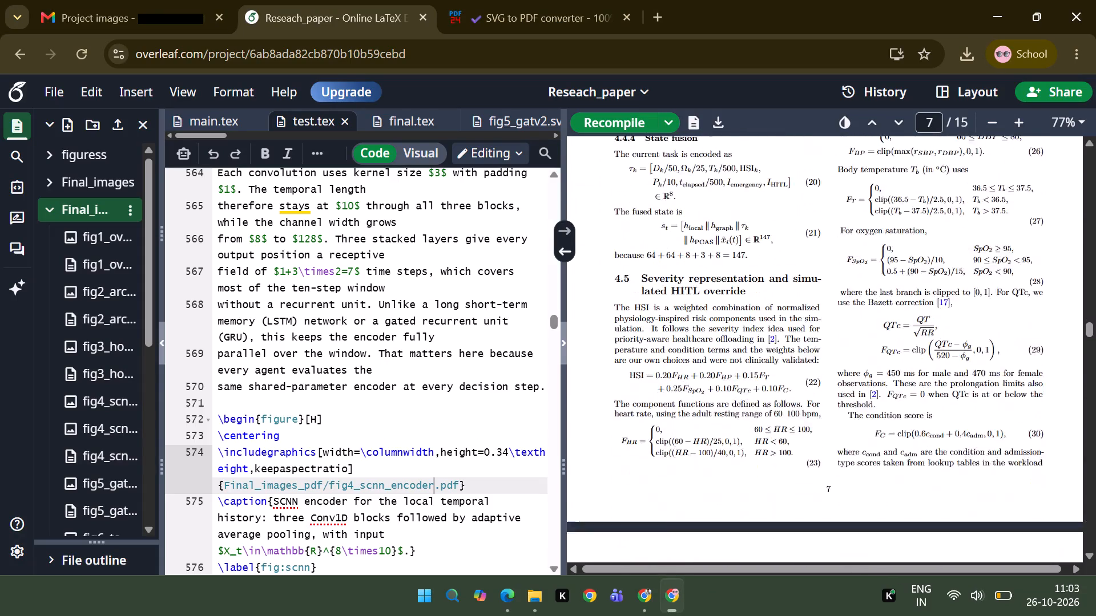
scroll(756, 251, down, 3)
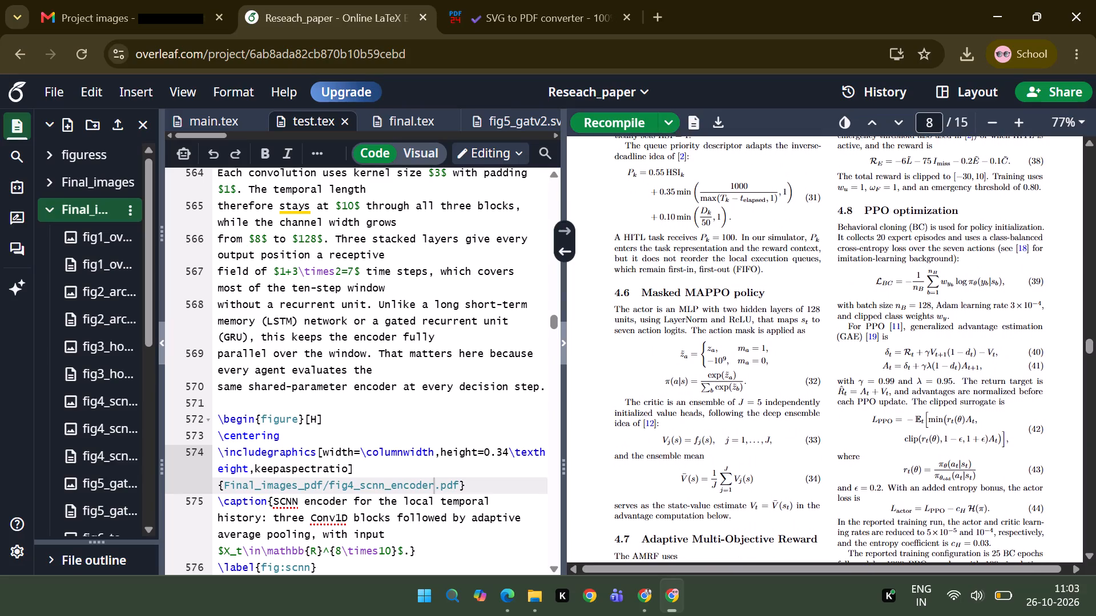
Collapse the Final_images_pdf folder and recompile the Overleaf project with test.tex open, with the compiled paper back at page 1.
scroll(756, 251, up, 10)
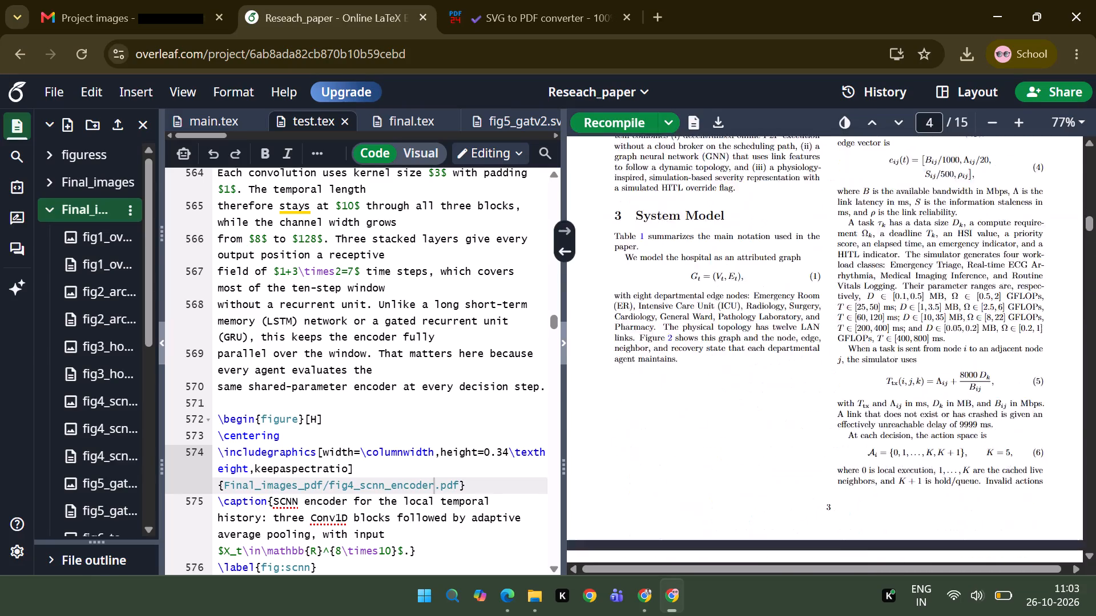
scroll(756, 251, up, 10)
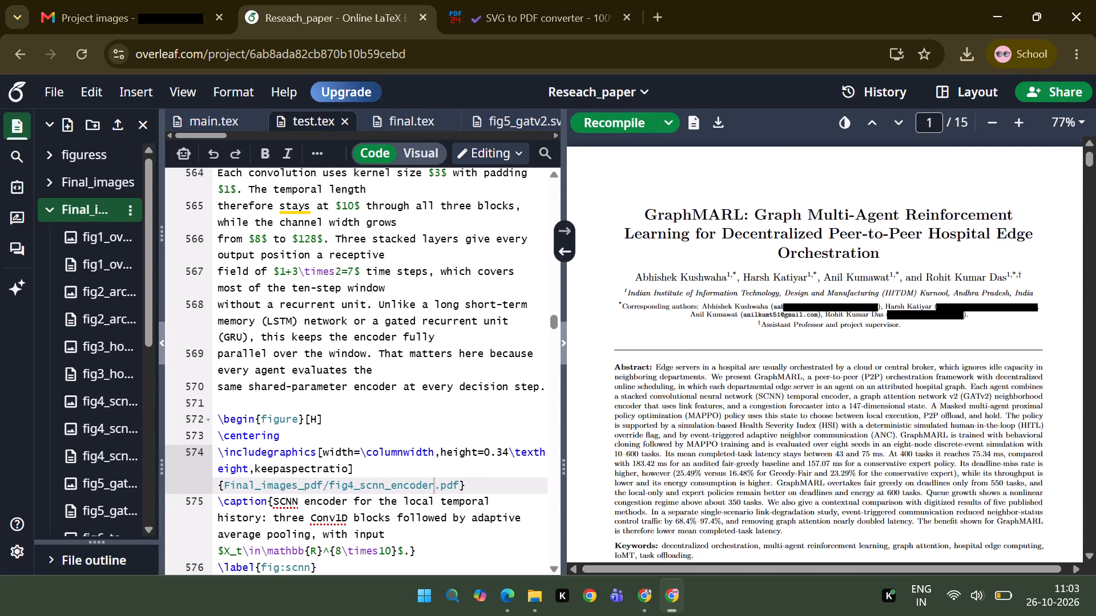
click(55, 217)
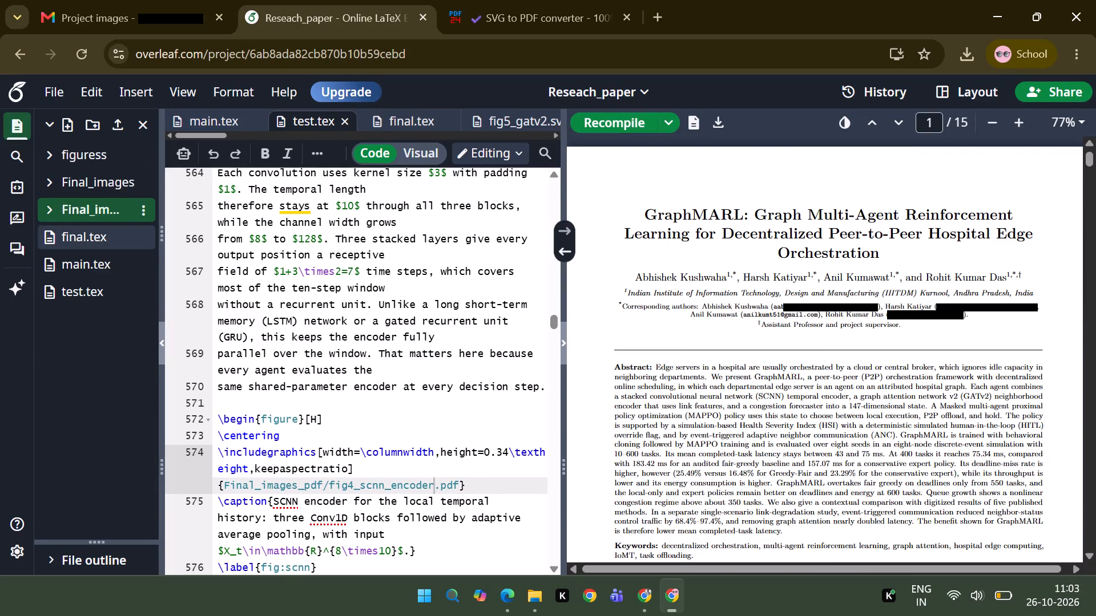
click(82, 240)
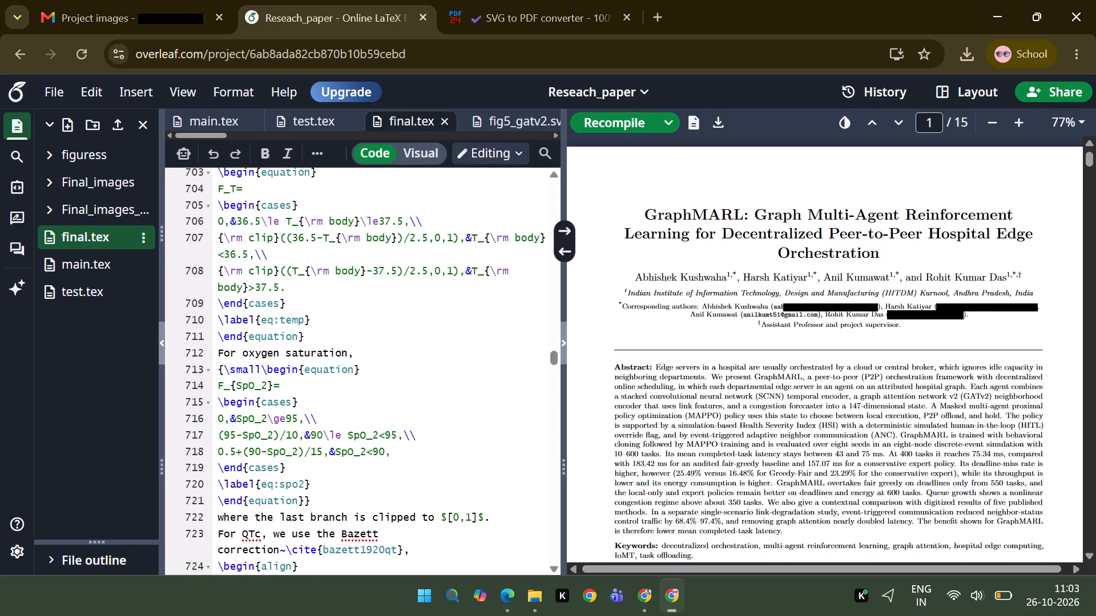
click(97, 295)
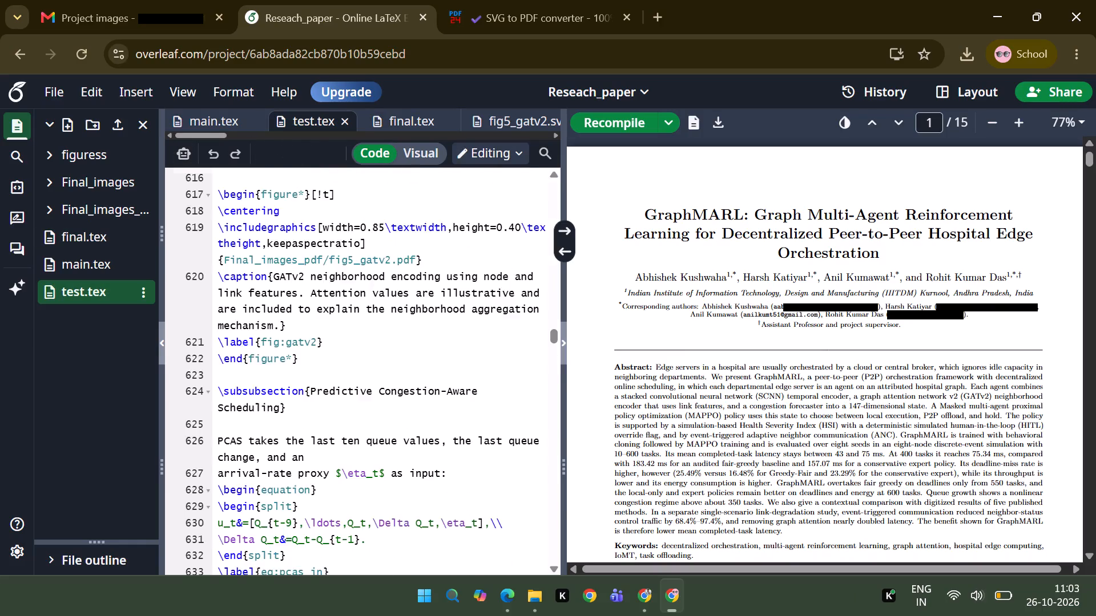
click(634, 127)
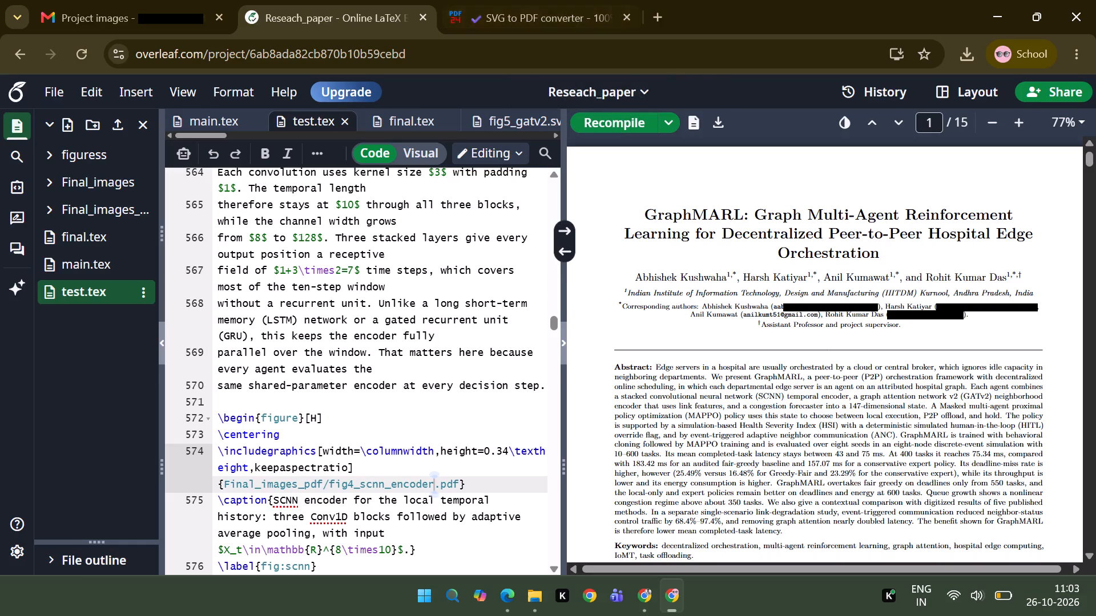
Switch to the project images email in Gmail and reread the message about the figure changes and its attachments.
click(542, 2)
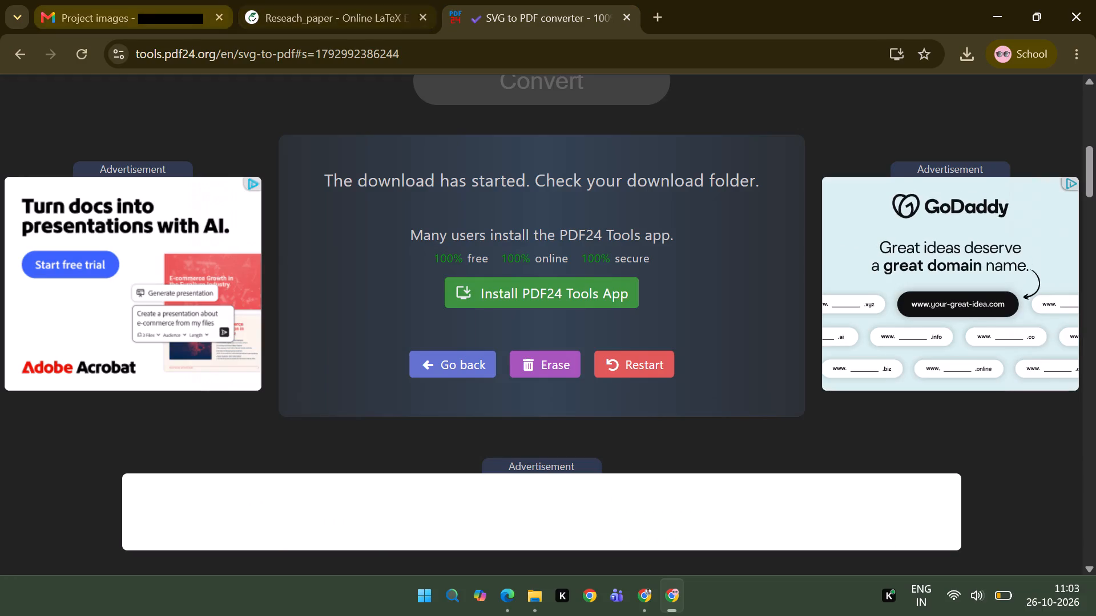
click(139, 0)
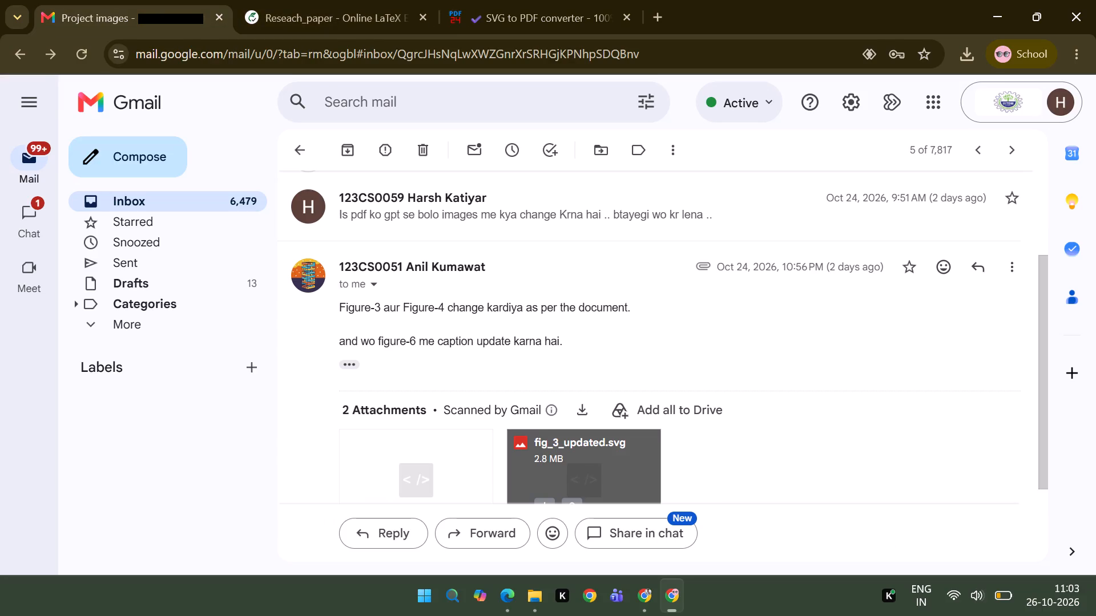
scroll(606, 361, down, 2)
Look again at page 6 of Reseach_paper_final.pdf in Edge and switch to the Pr_images folder in File Explorer.
click(507, 595)
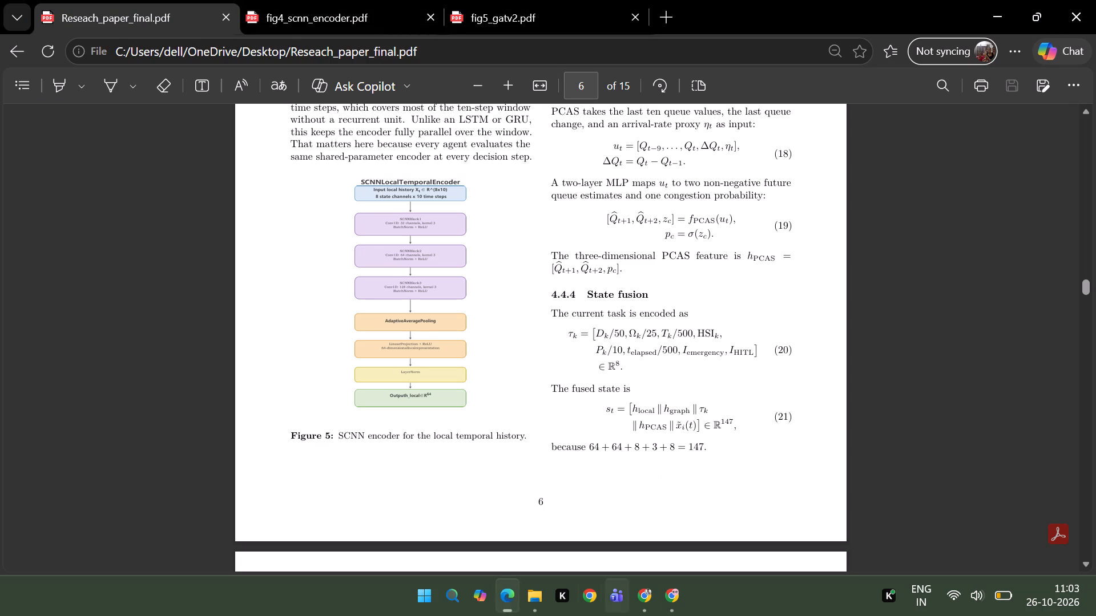
click(541, 590)
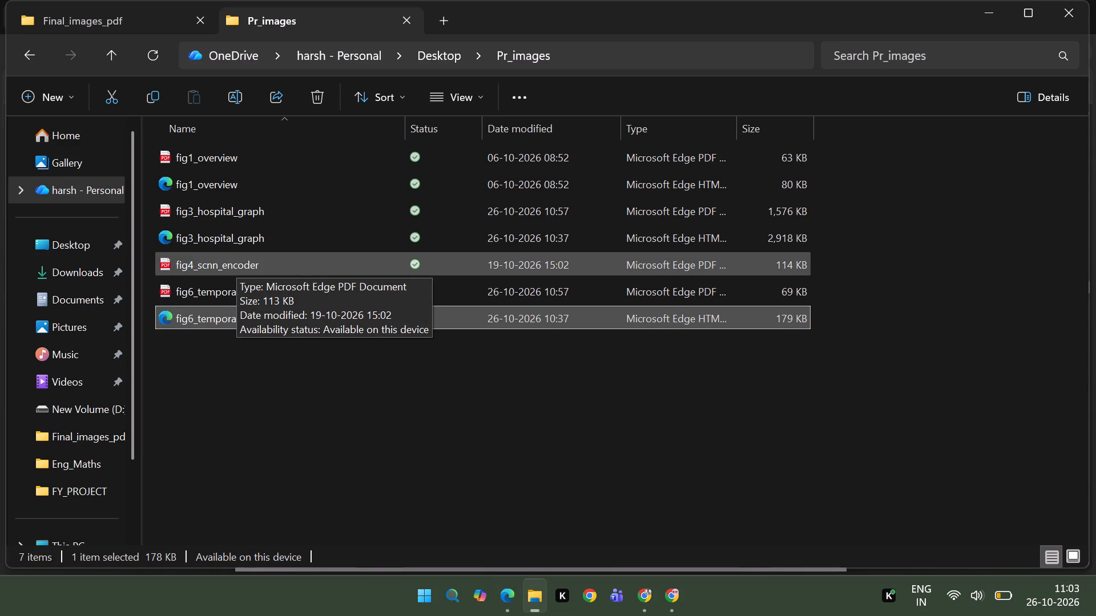
Open the fig4_scnn_encoder SVG from Desktop's FY_PROJECT/Final_images_pdf folder in Edge, view its diagram and close it.
click(216, 290)
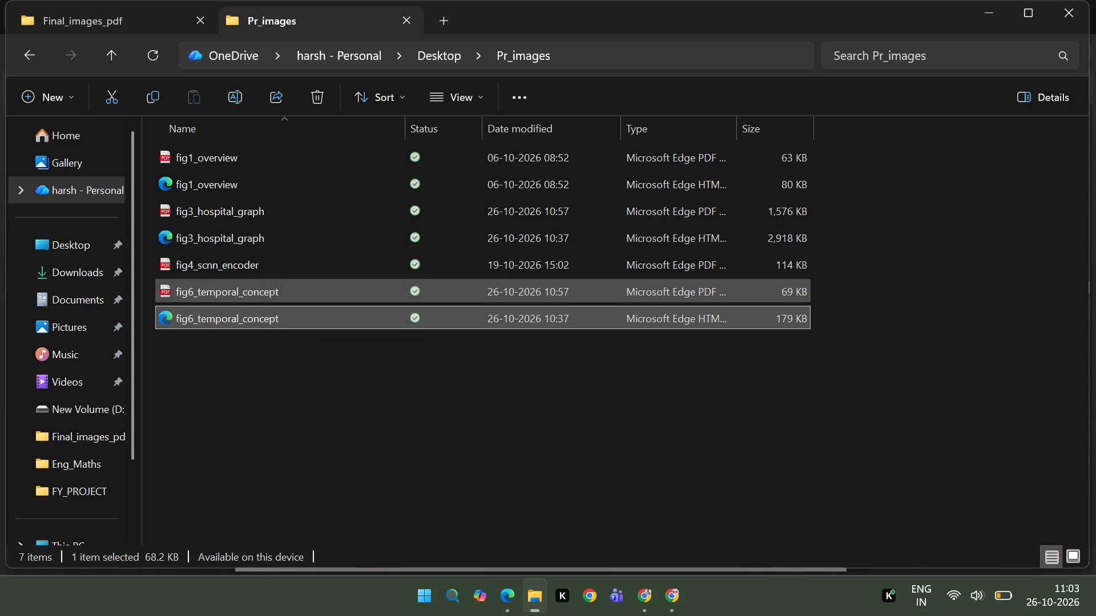
click(216, 258)
click(75, 272)
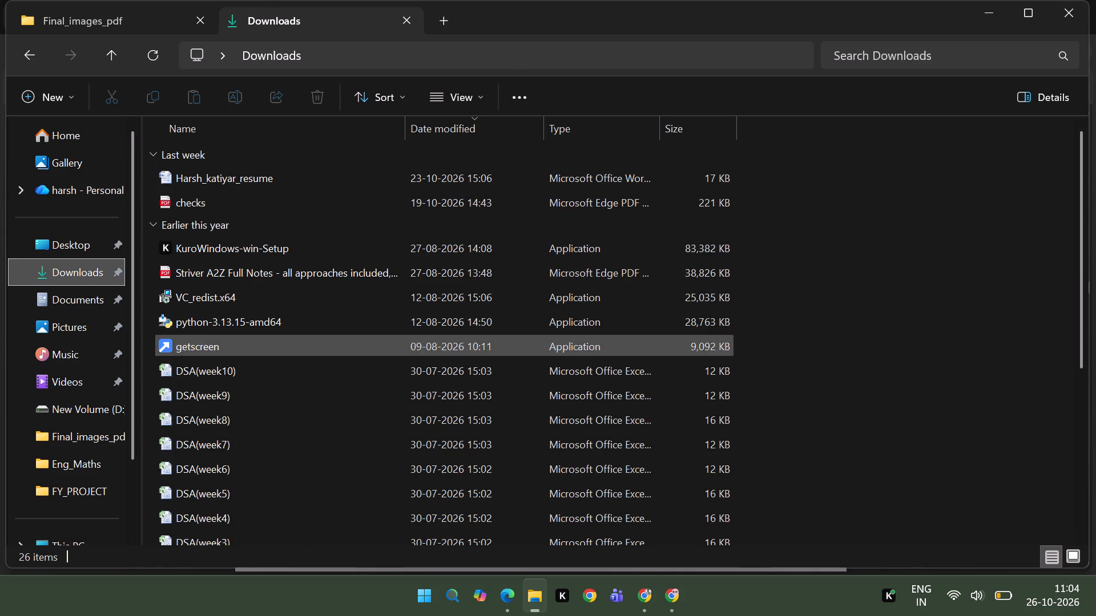
click(88, 233)
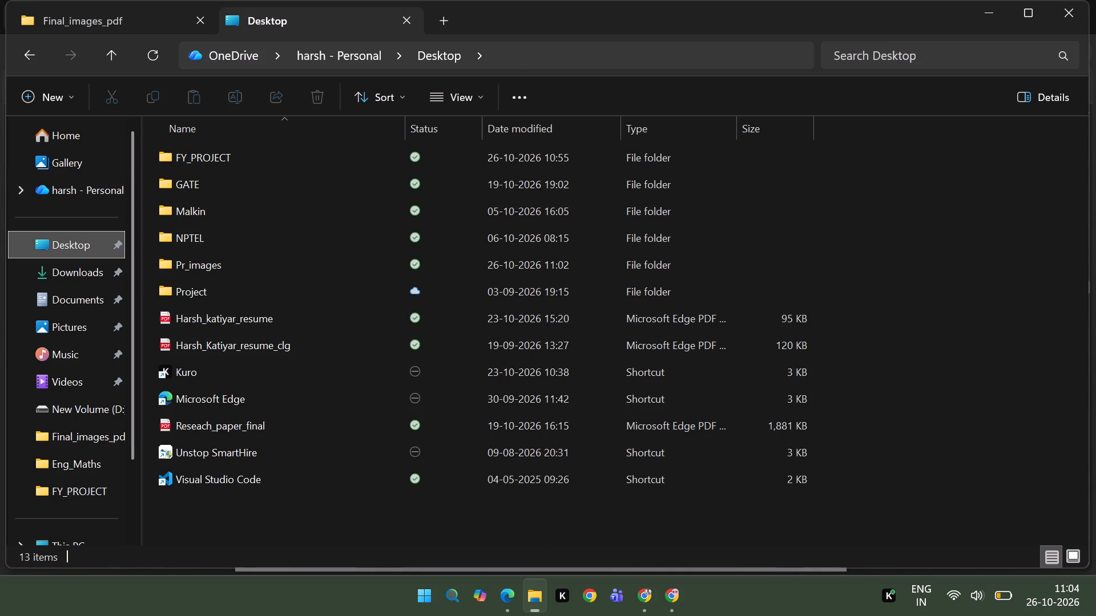
drag(197, 144, 196, 153)
double_click(196, 153)
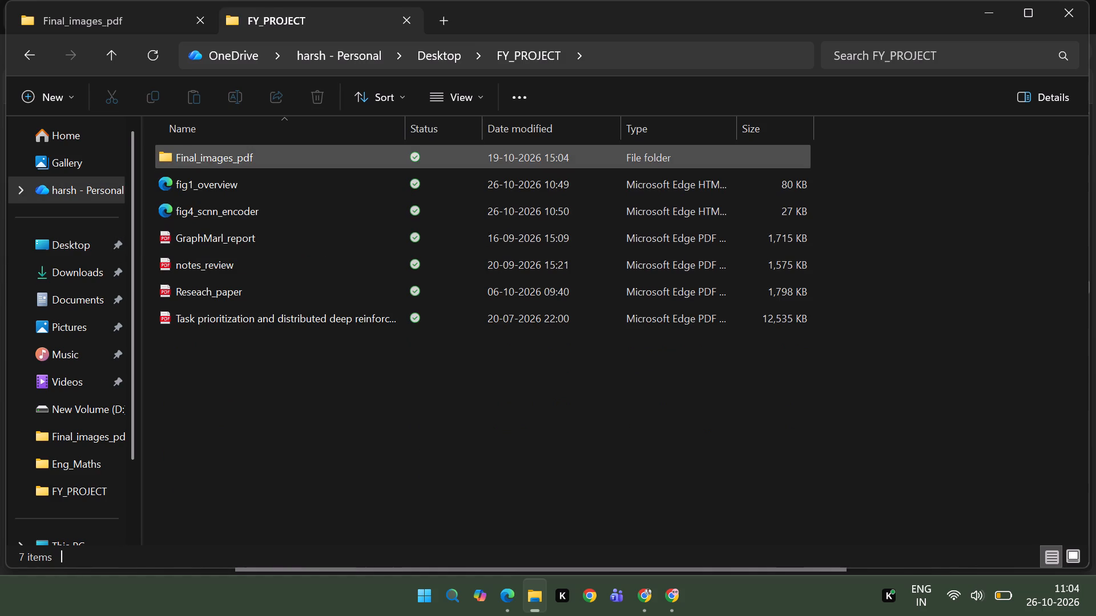
double_click(189, 161)
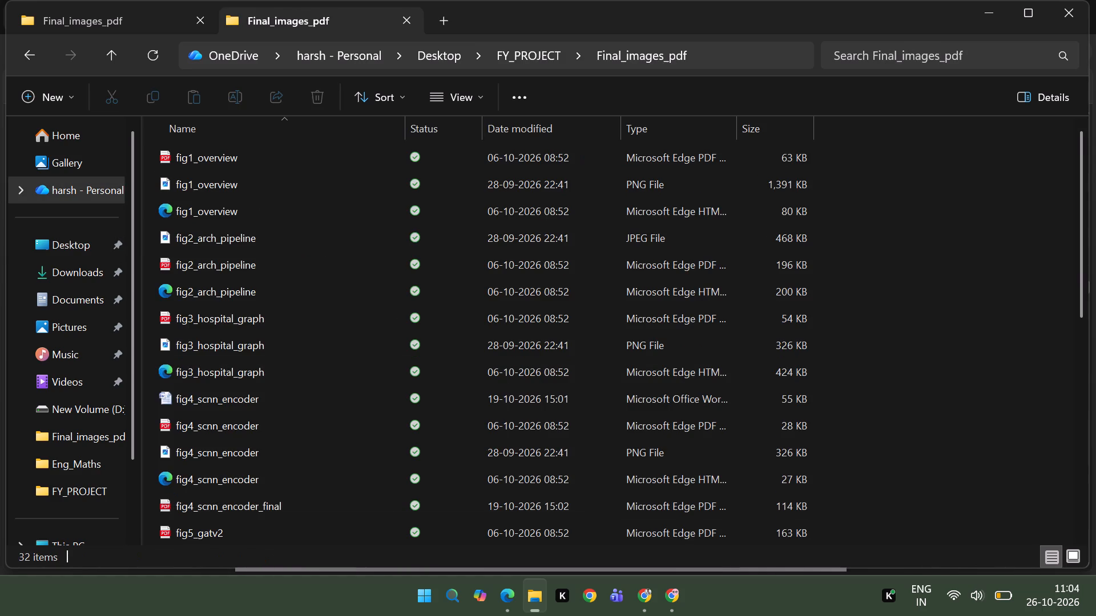
scroll(282, 400, down, 1)
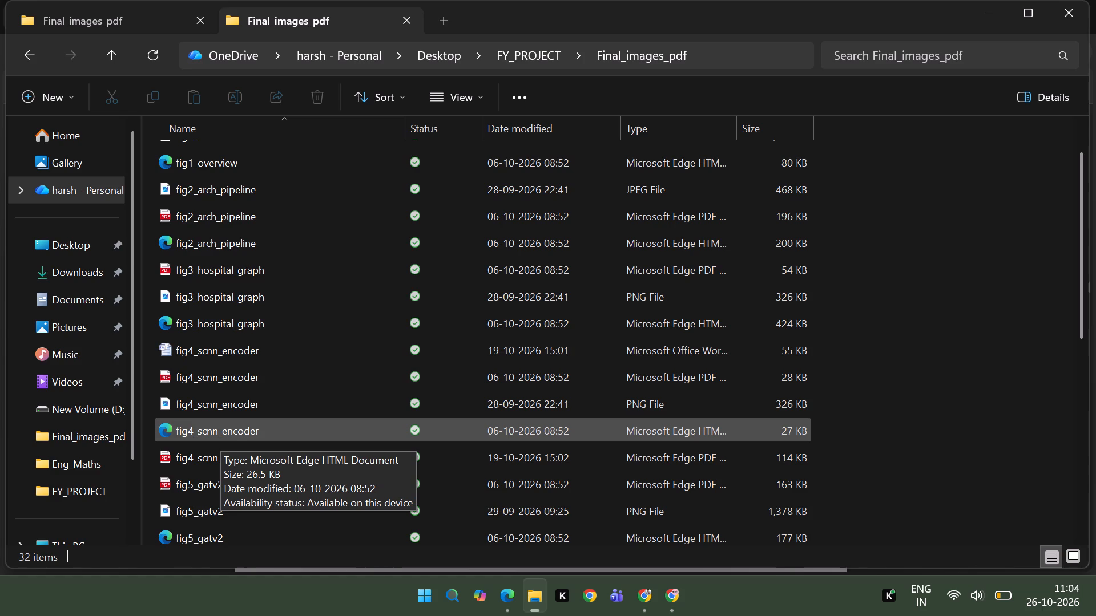
double_click(220, 433)
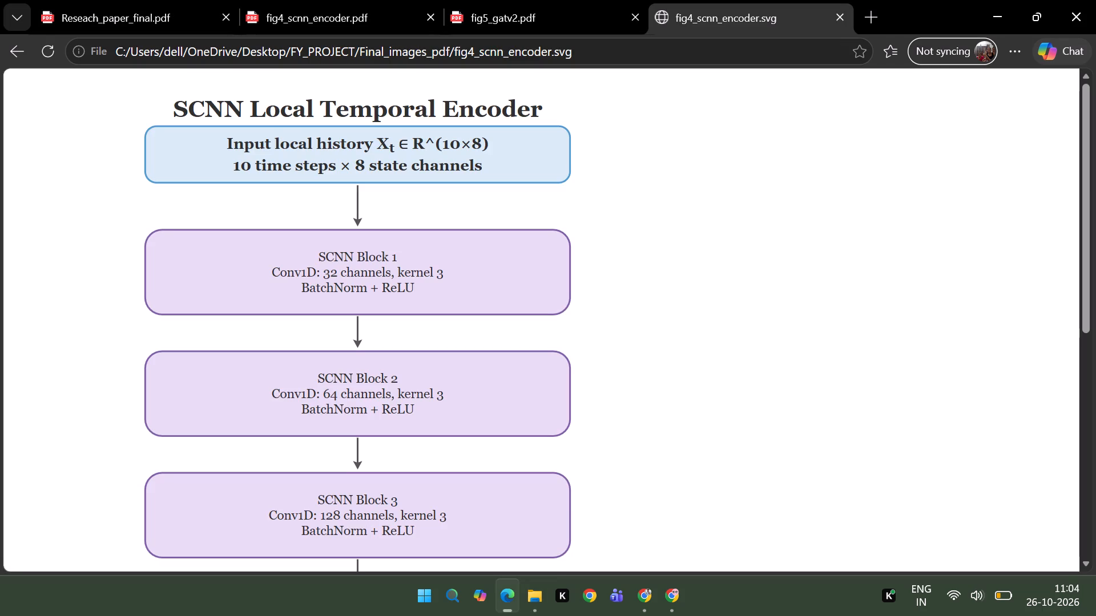
click(841, 18)
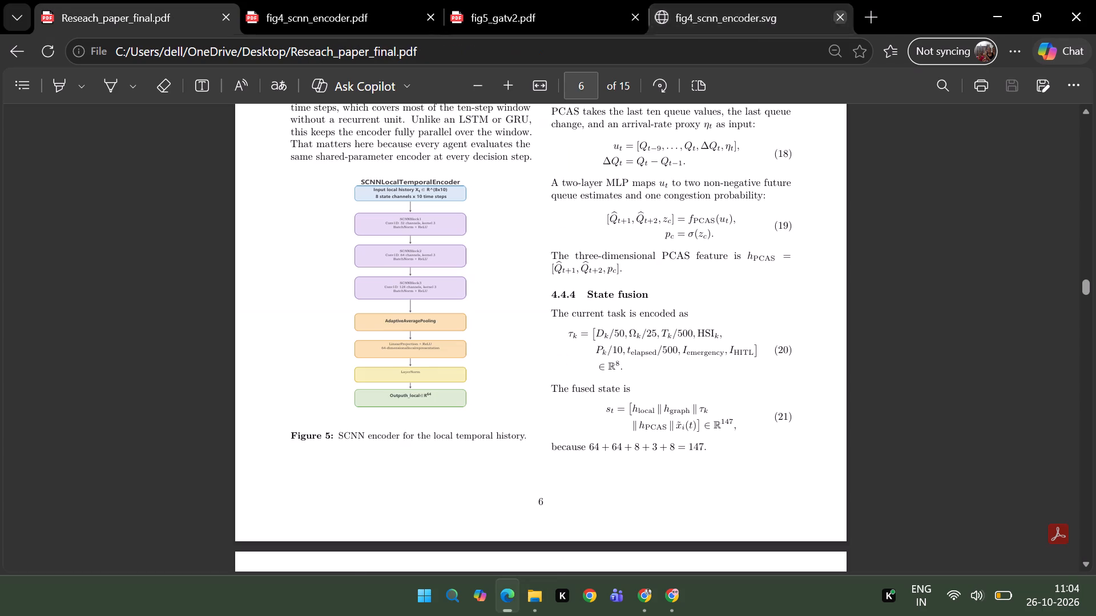
In File Explorer, copy the fig5_gatv2 PDF and SVG from Final_images_pdf into the Pr_images folder on the Desktop.
click(537, 604)
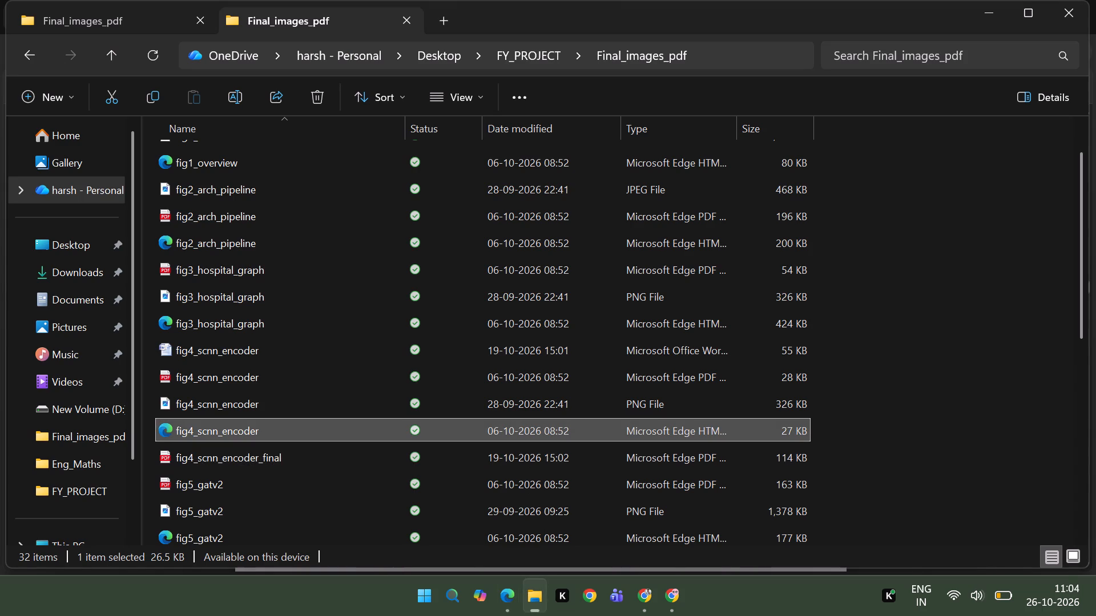
click(235, 458)
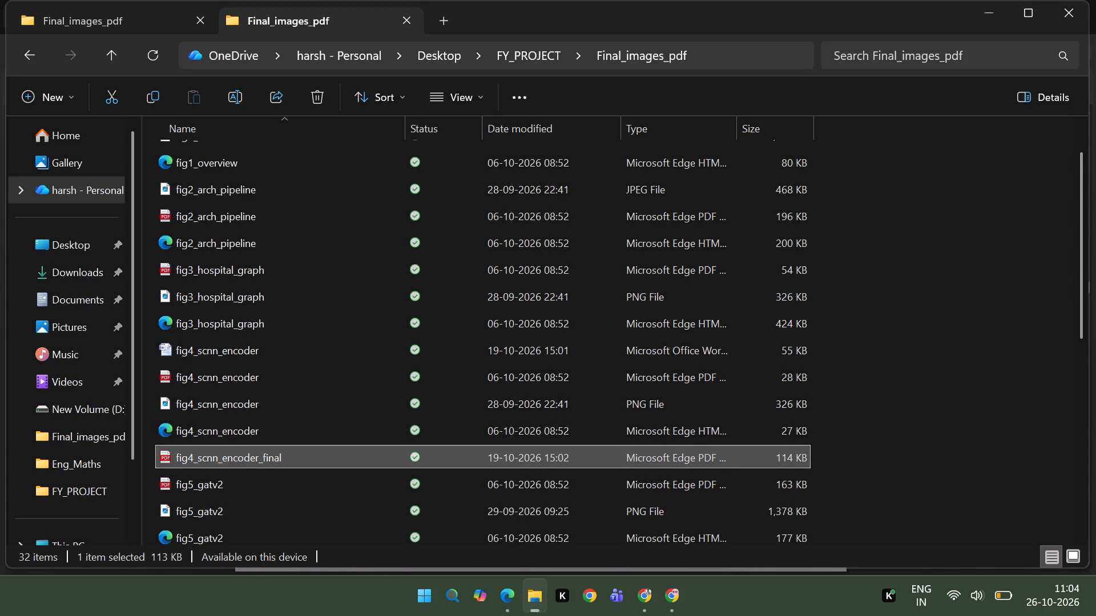
scroll(260, 314, down, 2)
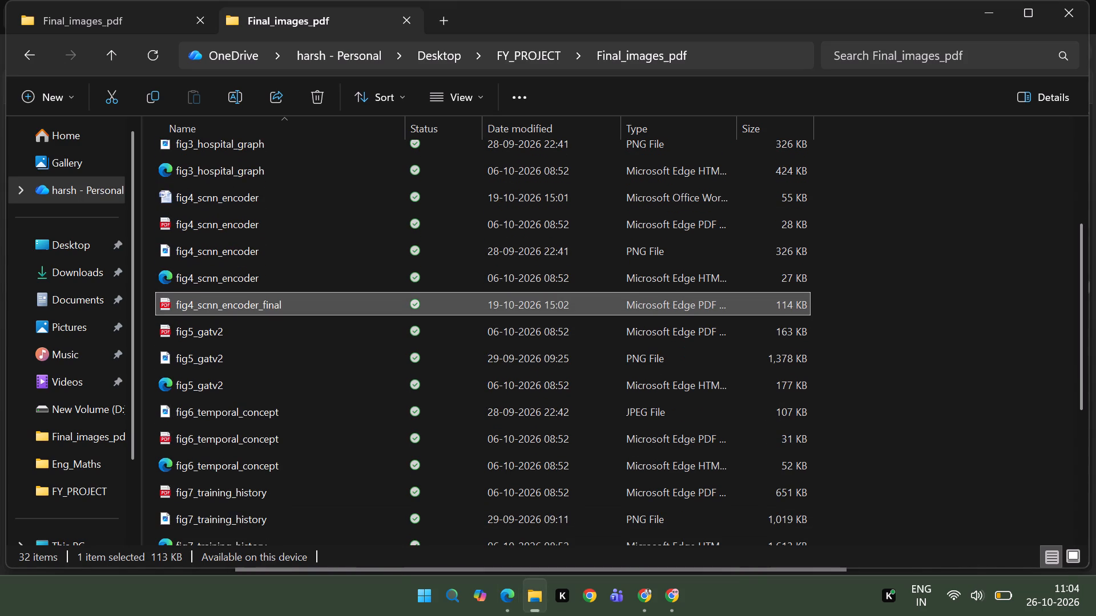
click(209, 332)
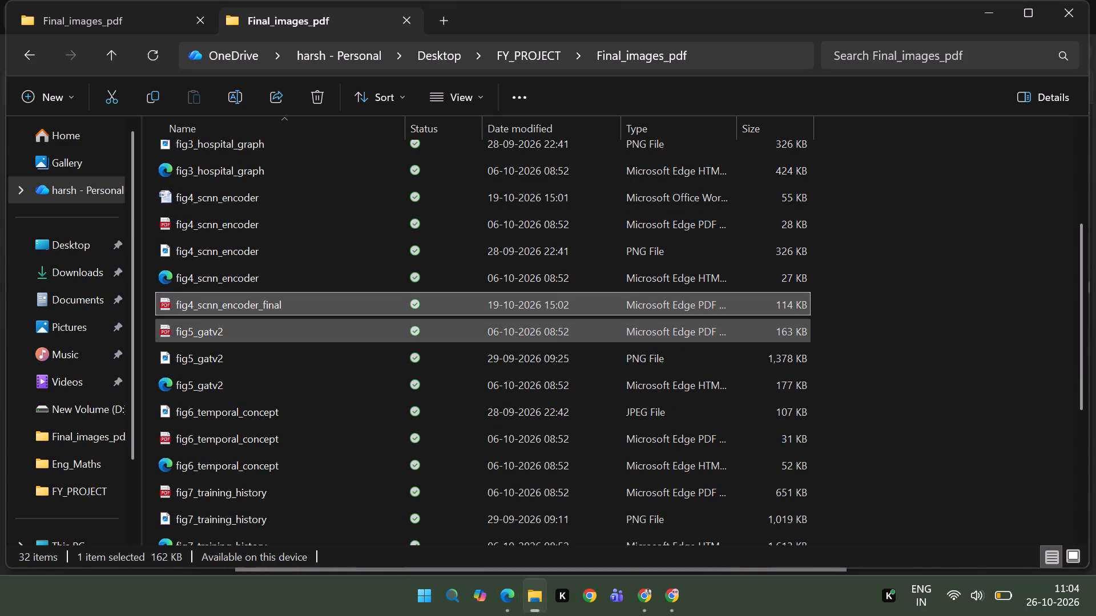
ctrl+click(209, 382)
key(ctrl+c)
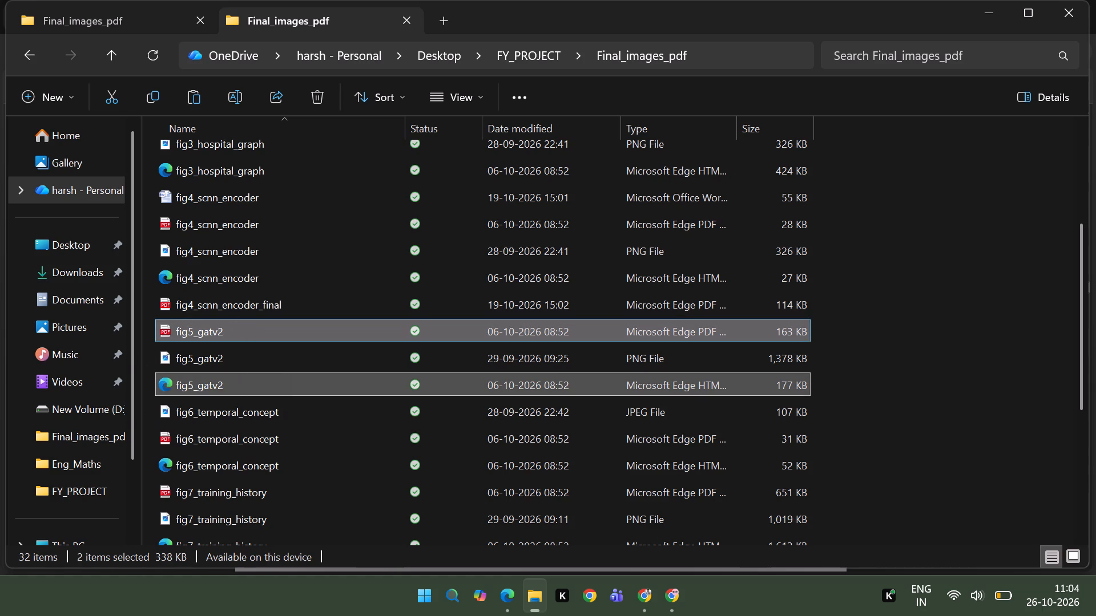
click(145, 16)
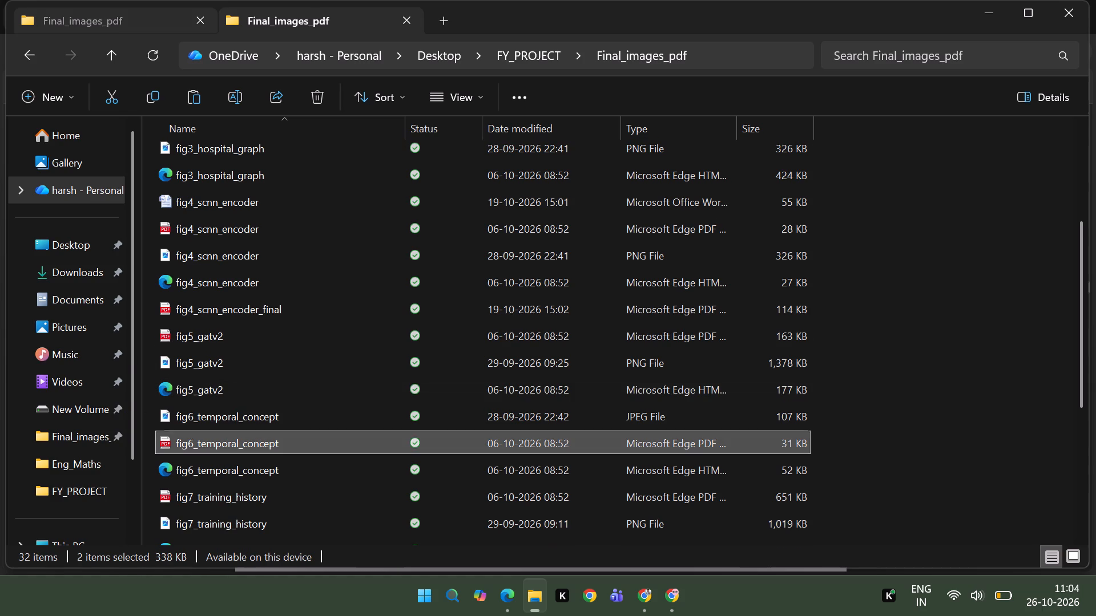
click(267, 22)
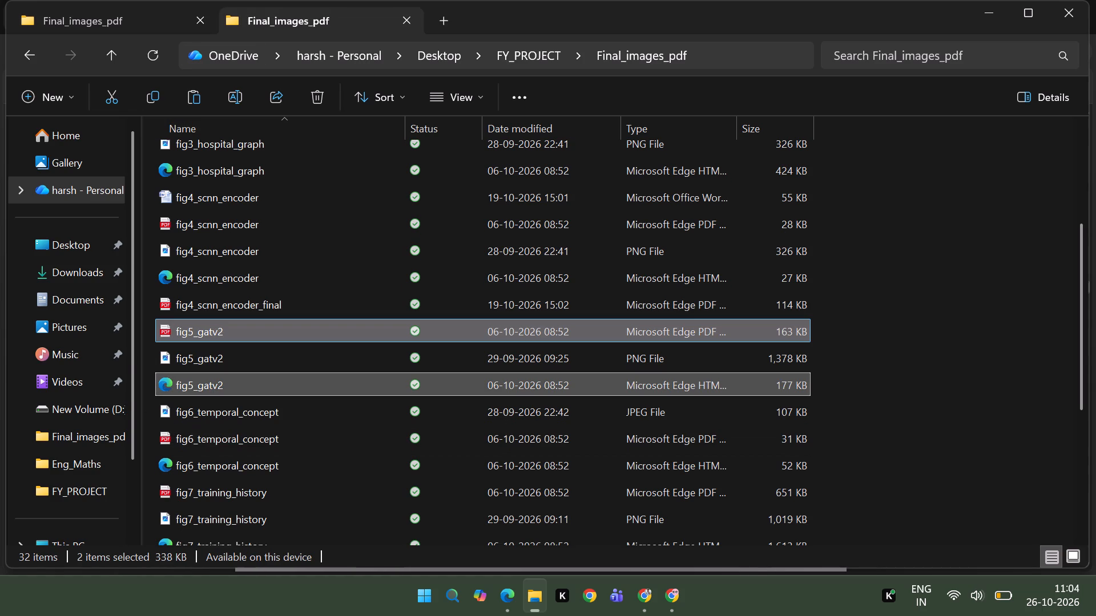
click(141, 17)
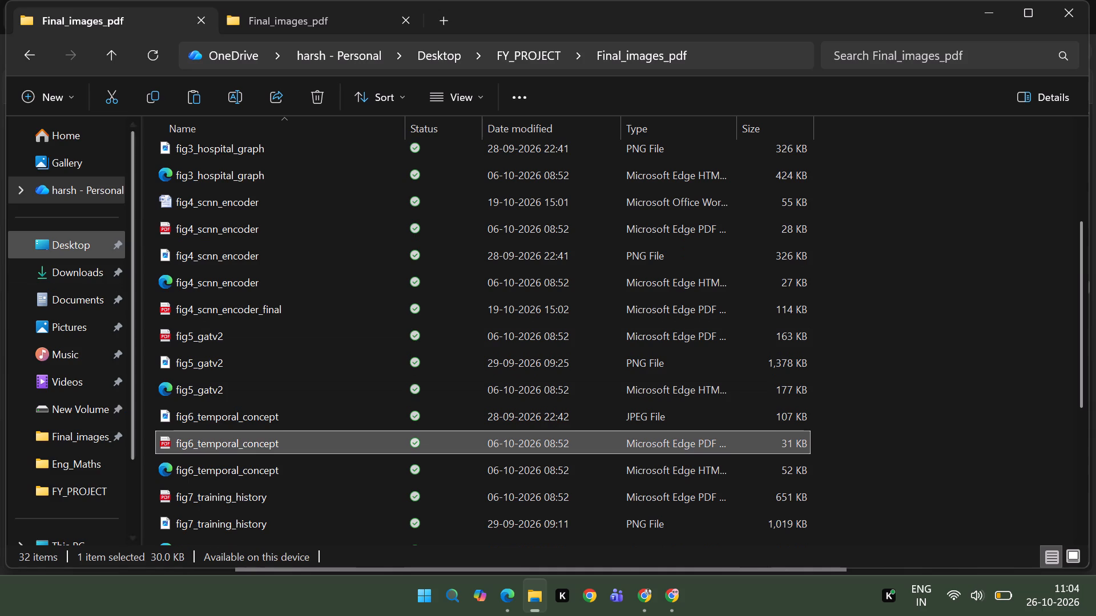
click(66, 243)
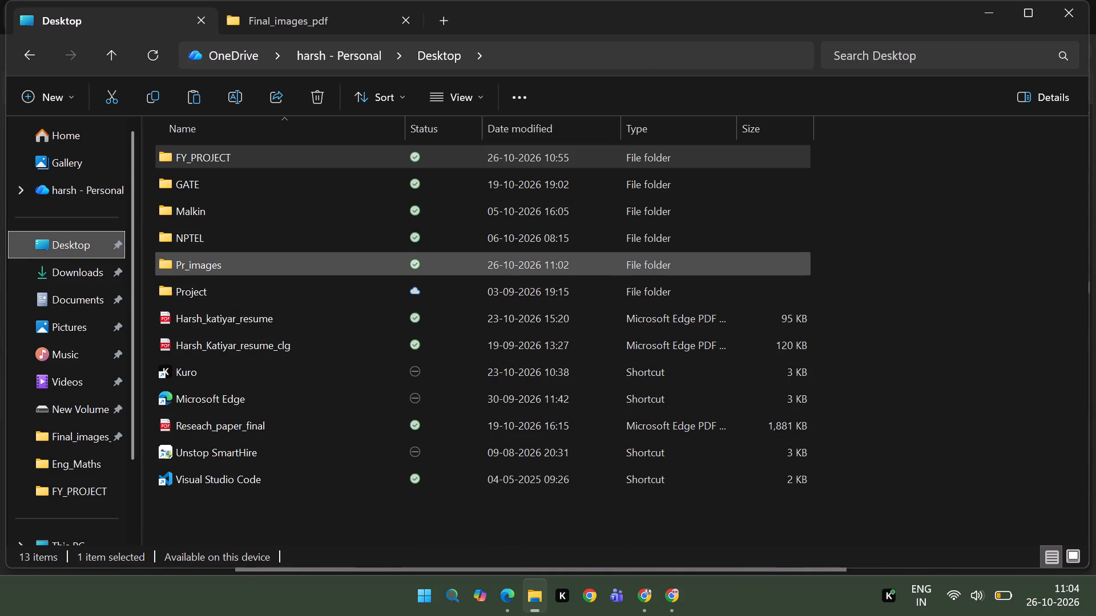
double_click(194, 268)
key(ctrl+v)
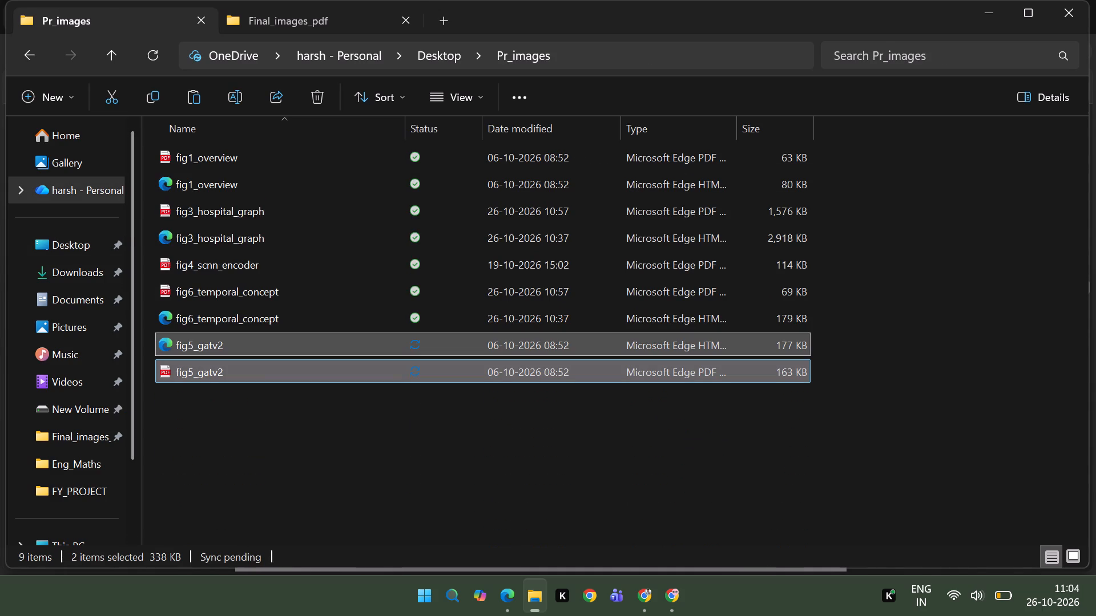
Copy the fig2_arch_pipeline PDF and SVG from Final_images_pdf into Pr_images.
click(269, 22)
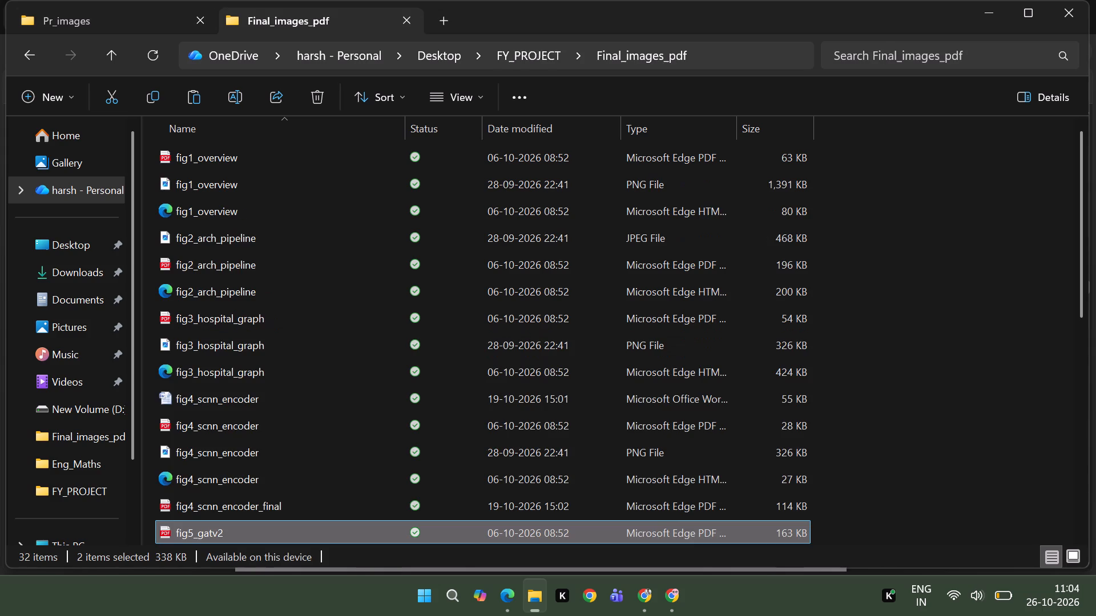
scroll(254, 424, down, 2)
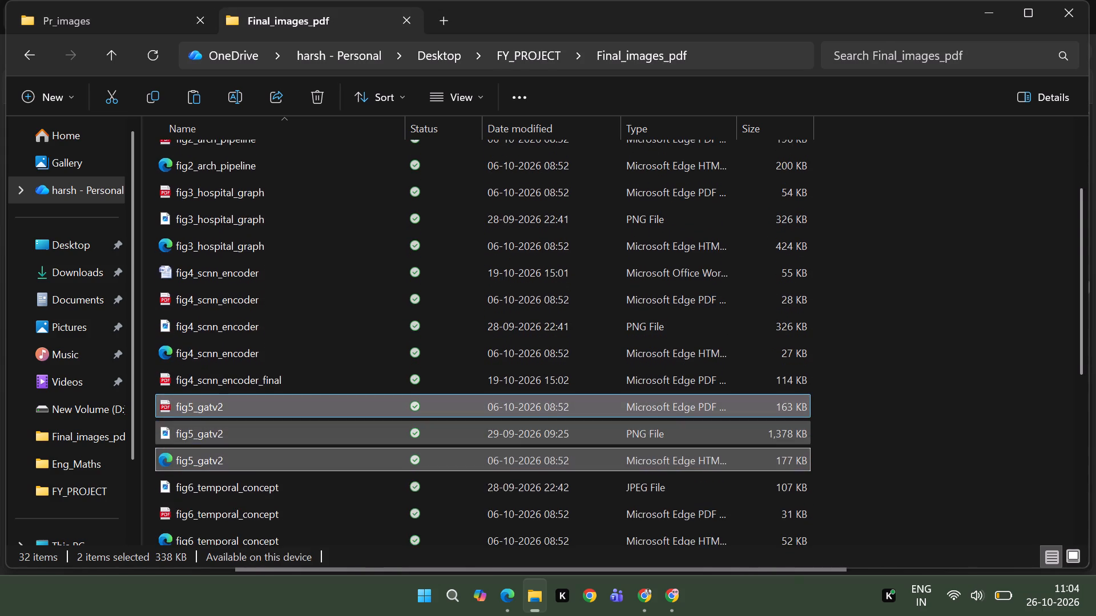
scroll(295, 492, down, 2)
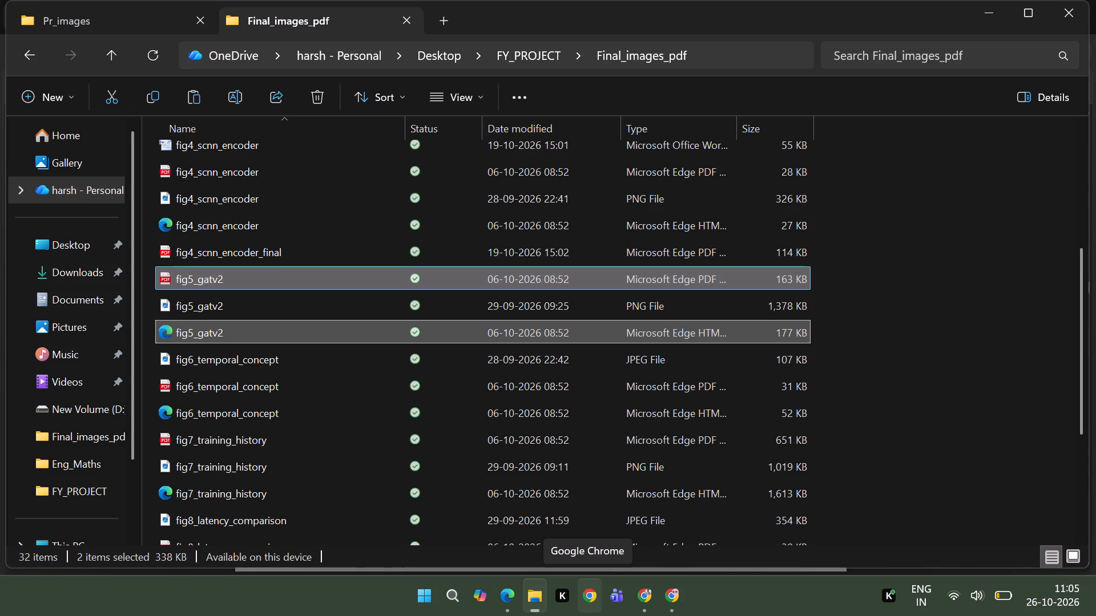
scroll(501, 447, up, 2)
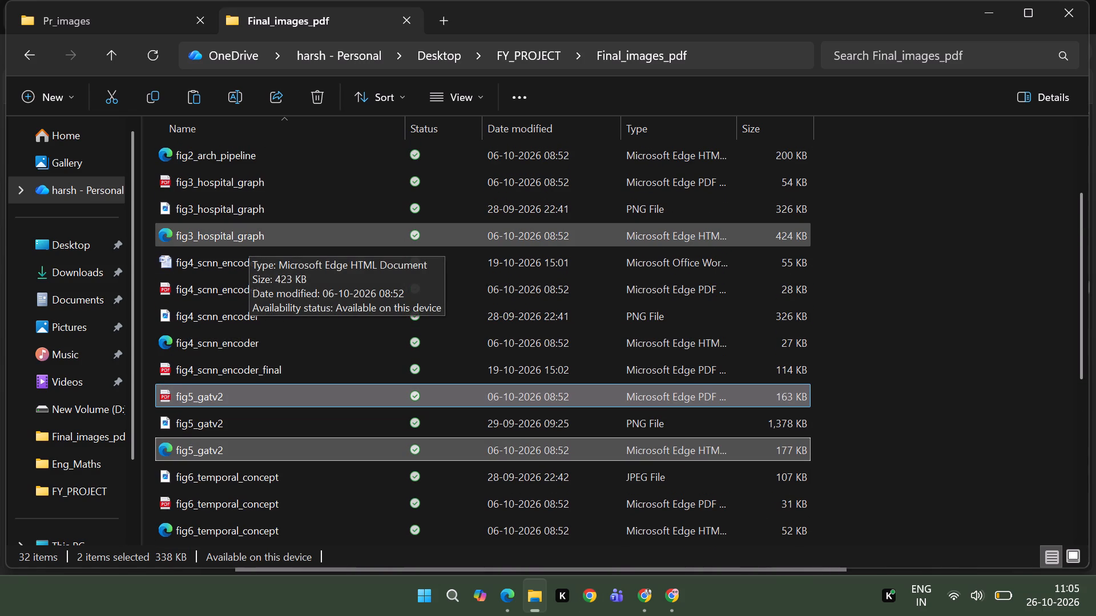
scroll(284, 262, up, 5)
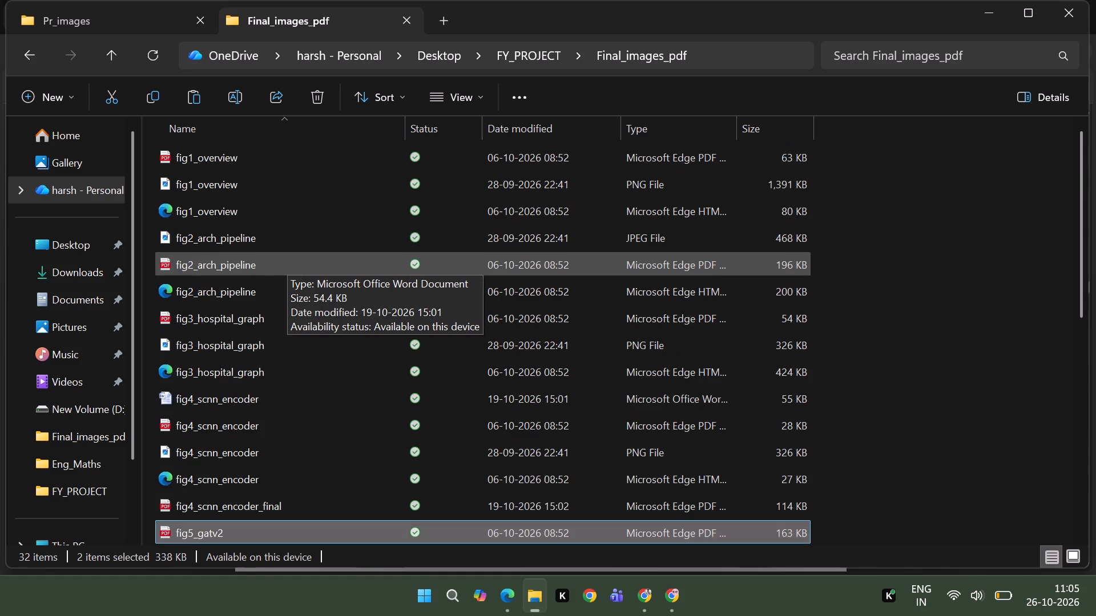
click(129, 10)
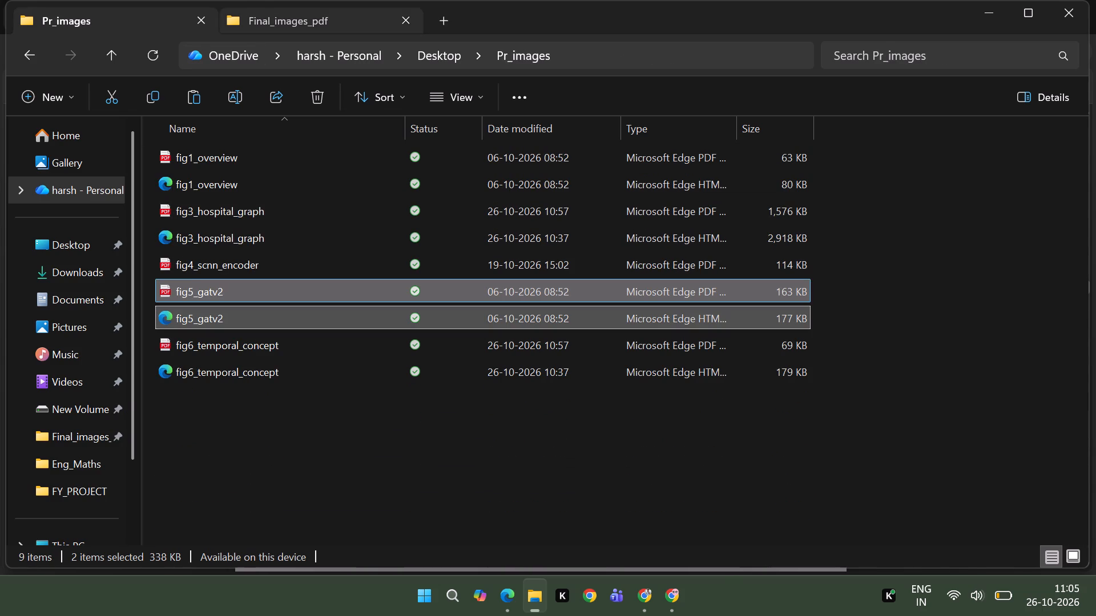
click(251, 30)
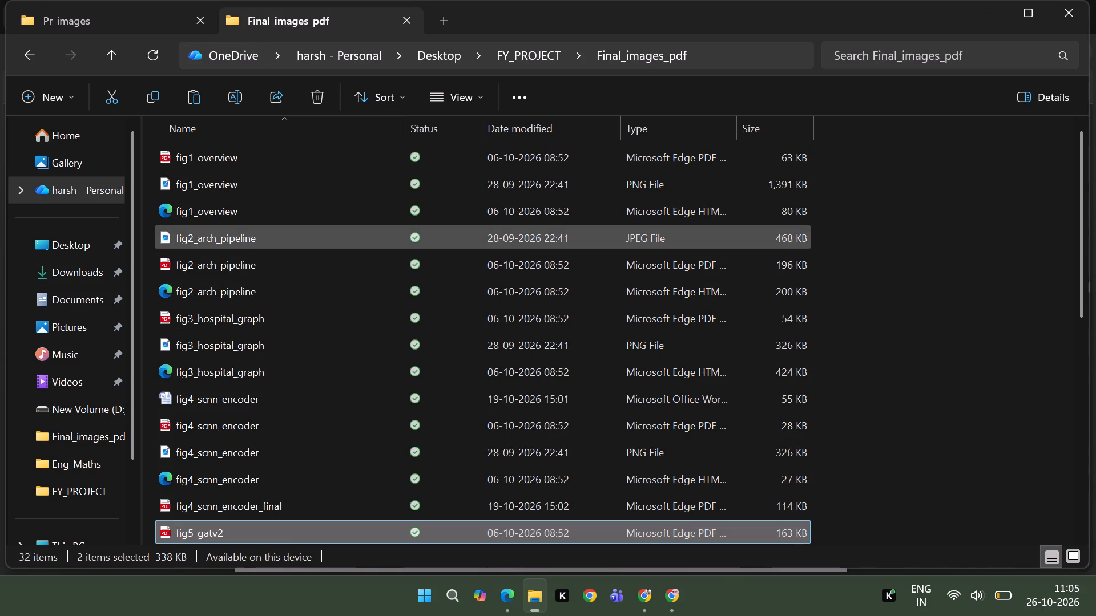
click(215, 229)
click(216, 266)
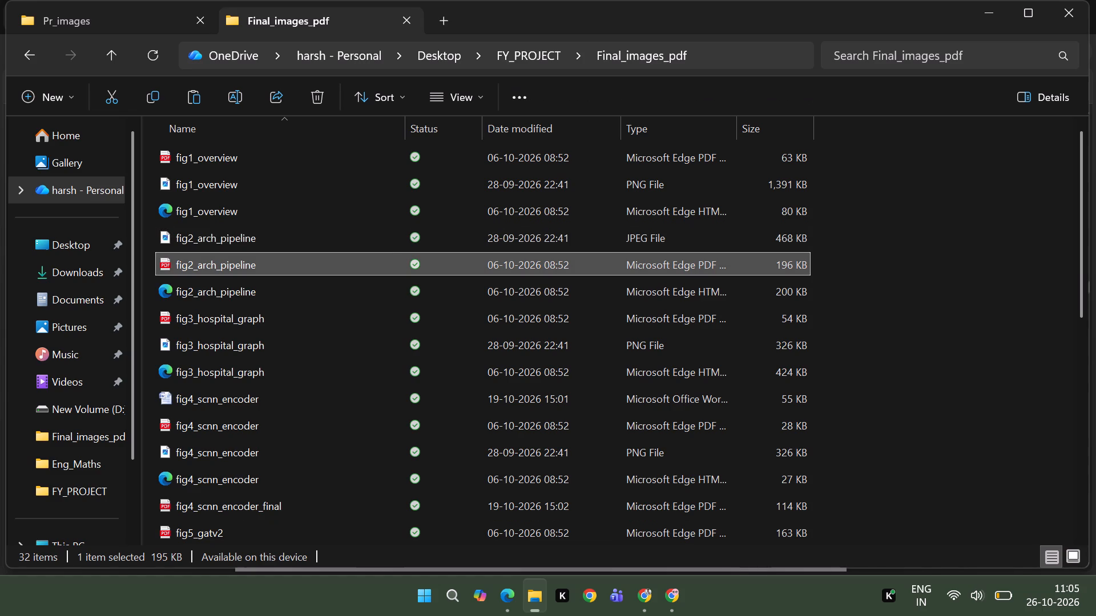
click(220, 289)
ctrl+click(231, 264)
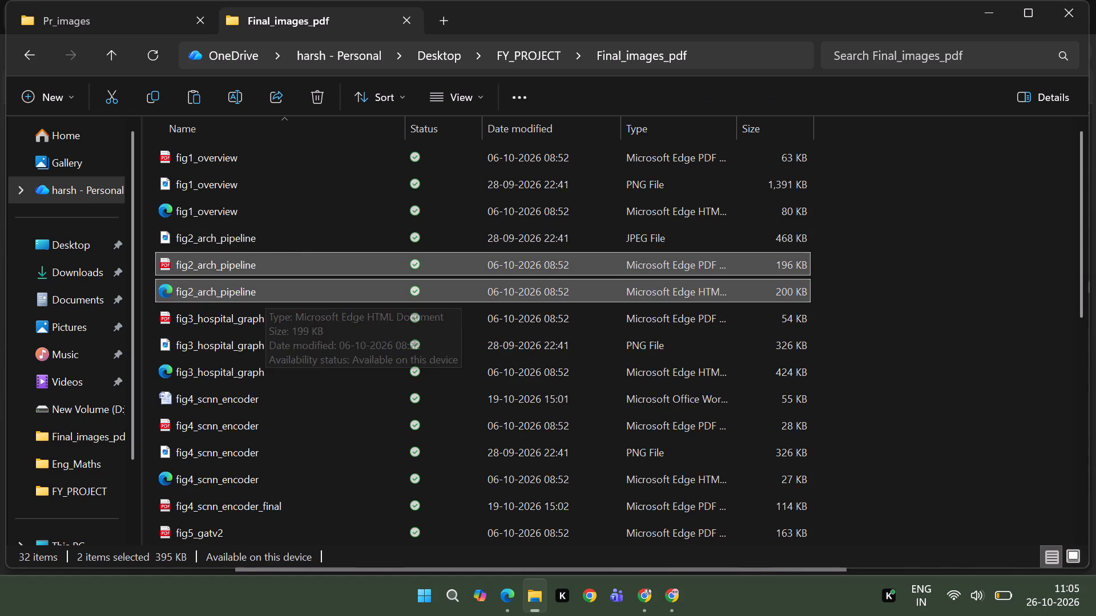
key(ctrl+c)
click(110, 26)
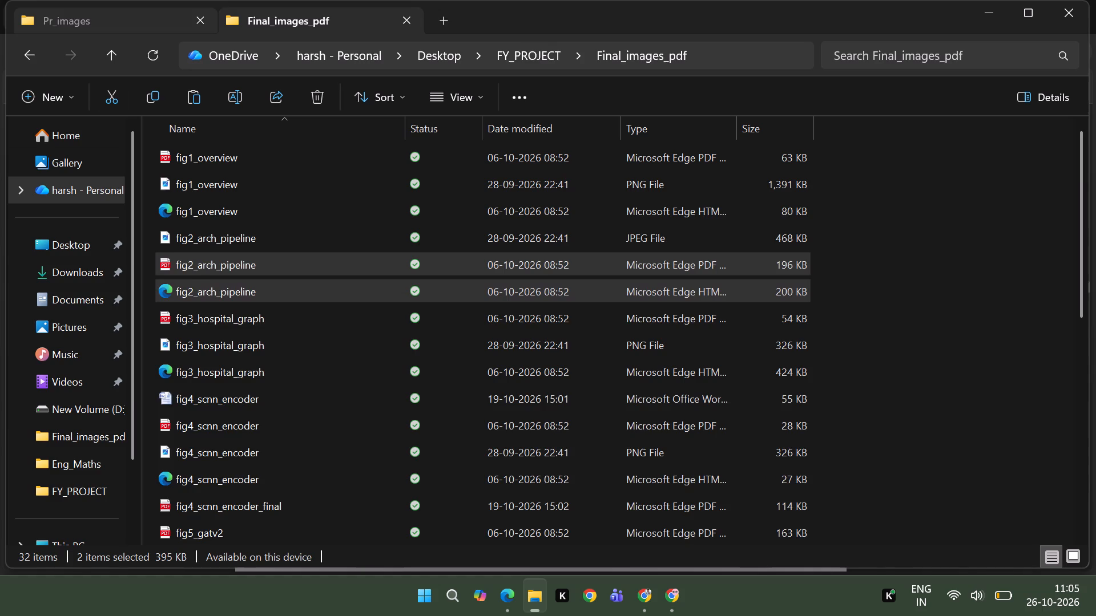
key(ctrl+v)
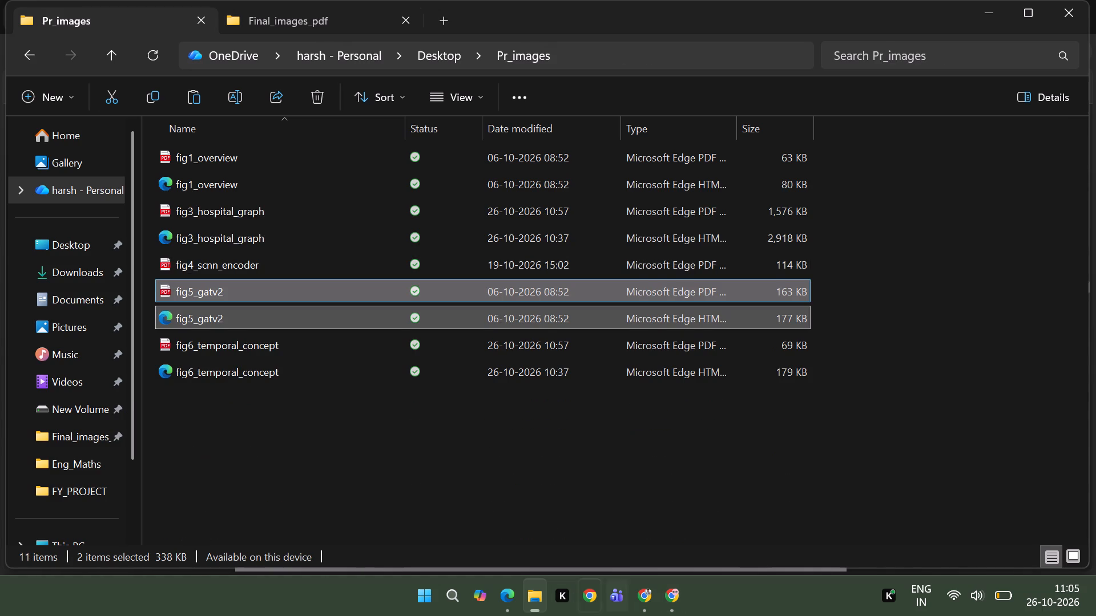
Switch to Reseach_paper_final.pdf in Edge and check Figures 1 and 2 on pages 2 and 3.
click(505, 595)
scroll(381, 375, up, 18)
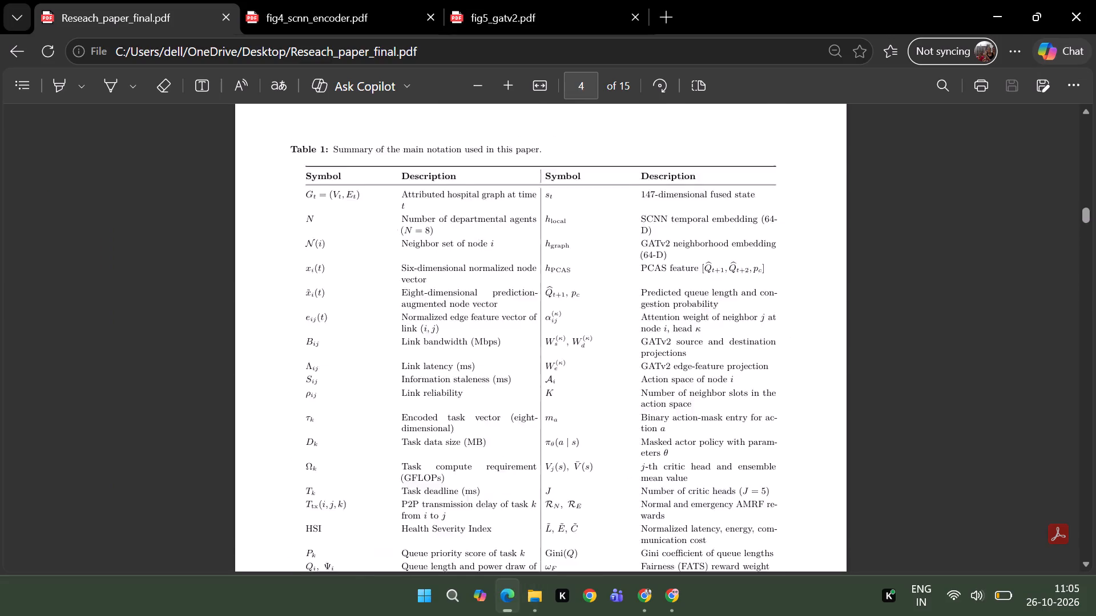
scroll(381, 375, up, 3)
scroll(381, 375, down, 8)
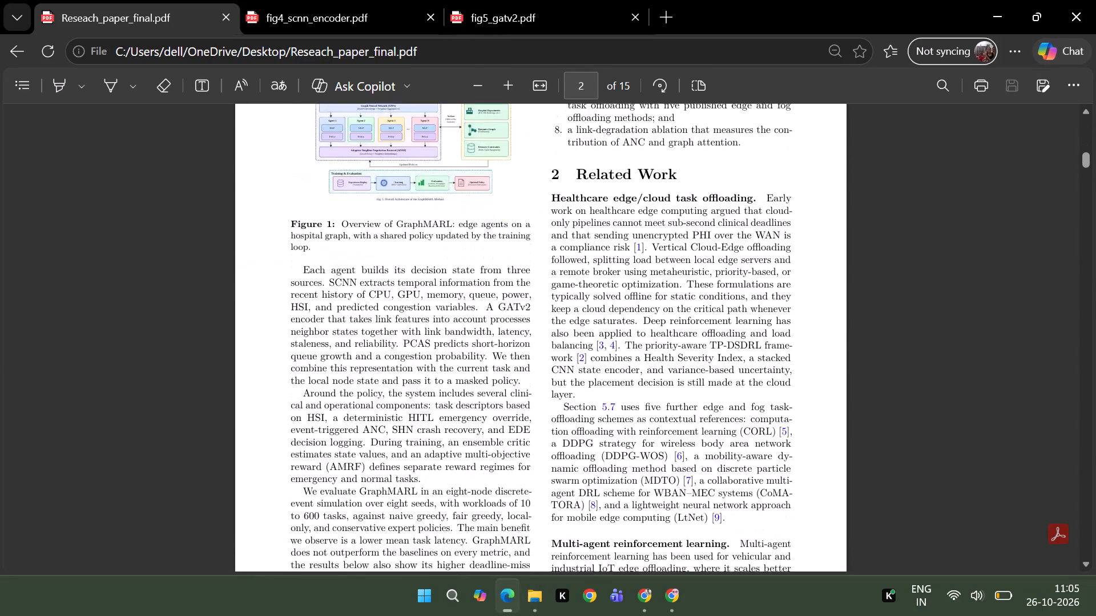
scroll(381, 375, down, 13)
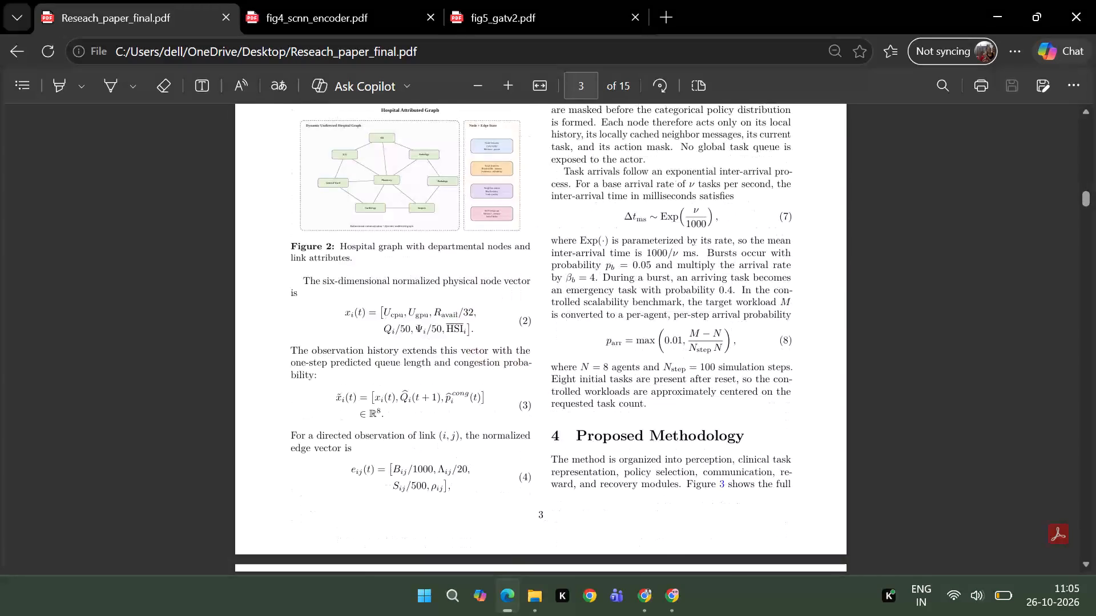
scroll(381, 375, up, 1)
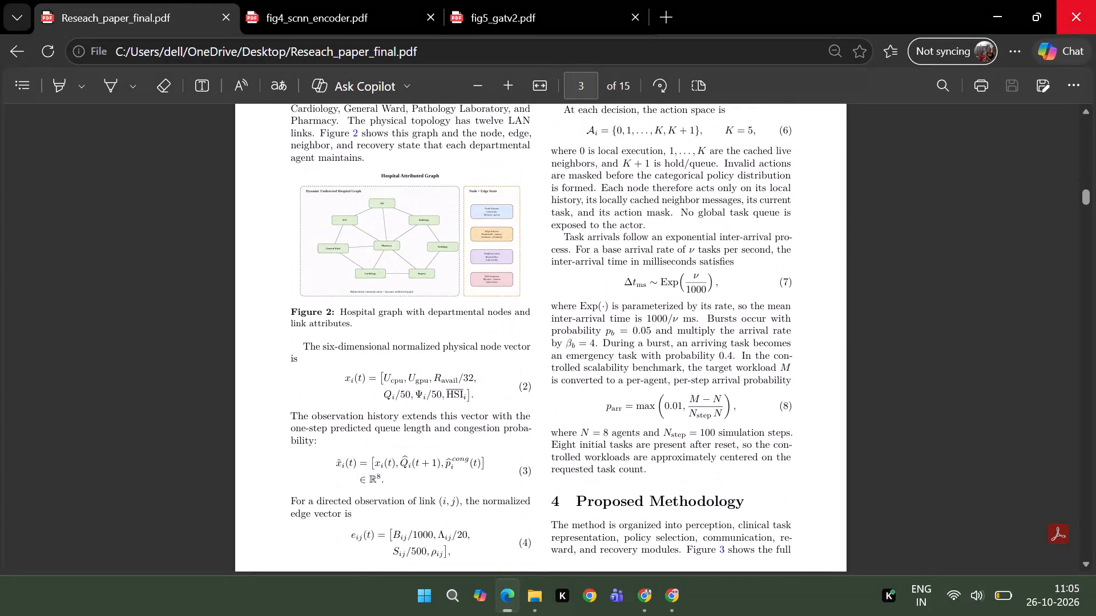
click(1013, 9)
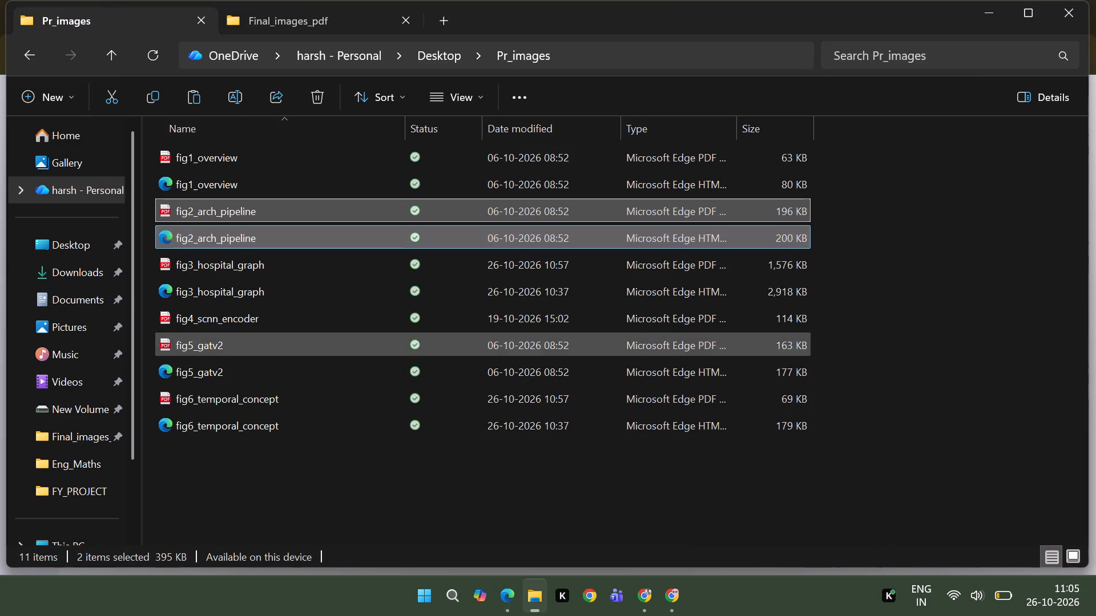
Copy the PDF and SVG versions of fig7_training_history, fig8_latency_comparison, fig9_energy_comparison and fig10_offloading_comparison from Final_images_pdf into the Desktop's Pr_images folder.
click(264, 38)
click(253, 16)
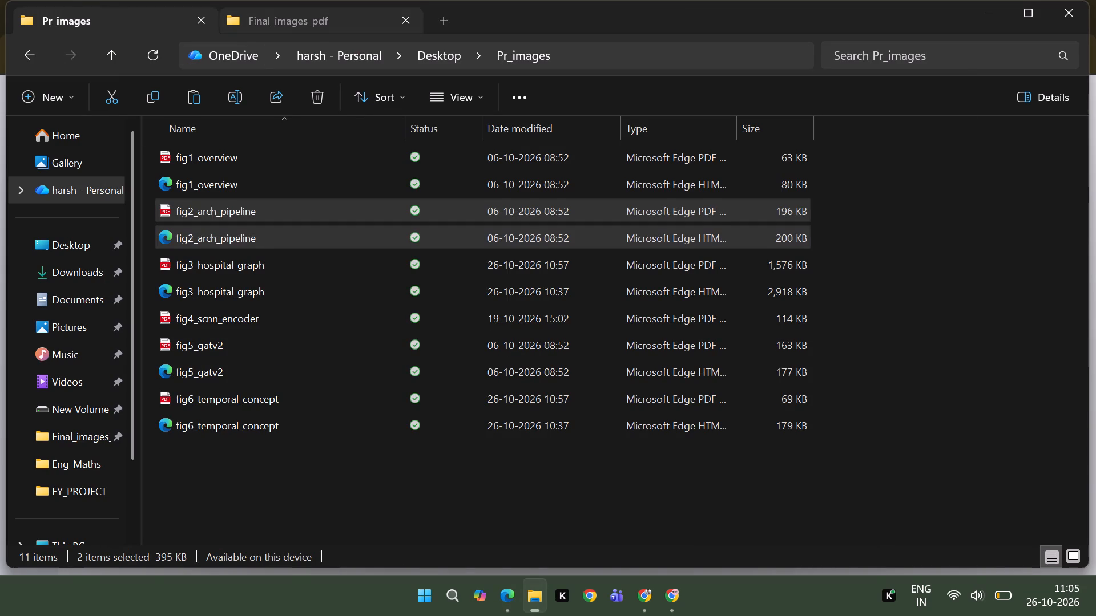
click(208, 318)
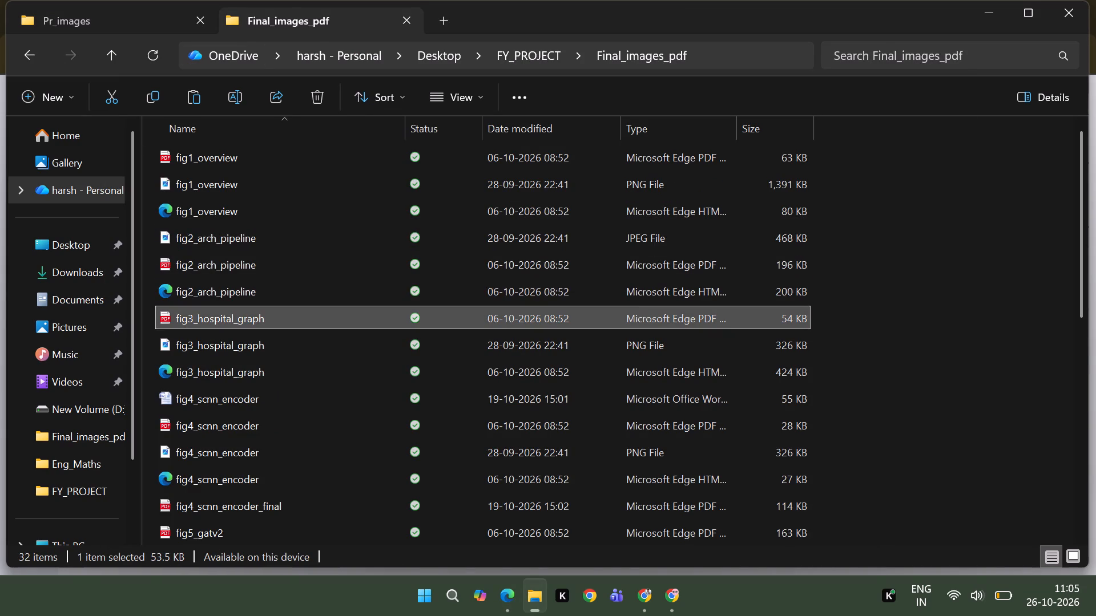
click(112, 17)
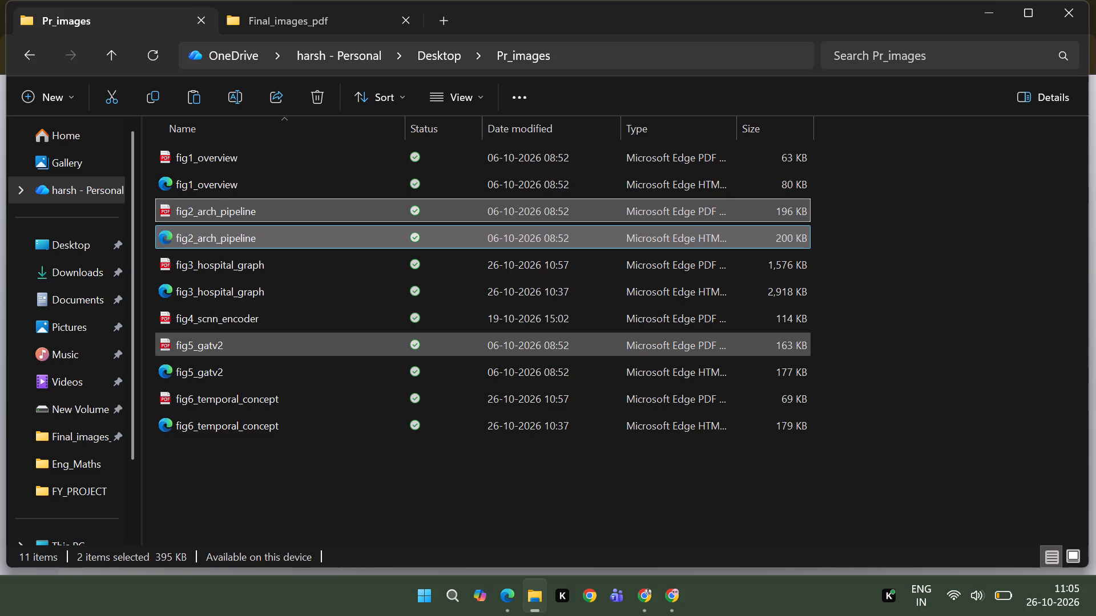
click(284, 20)
scroll(304, 395, down, 4)
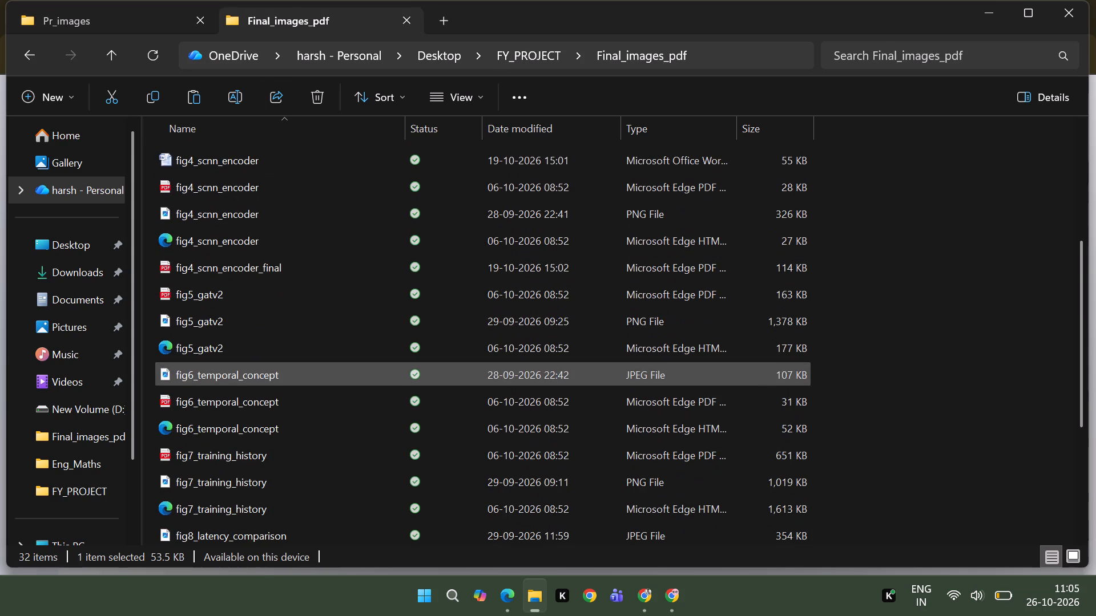
scroll(221, 423, down, 2)
click(222, 273)
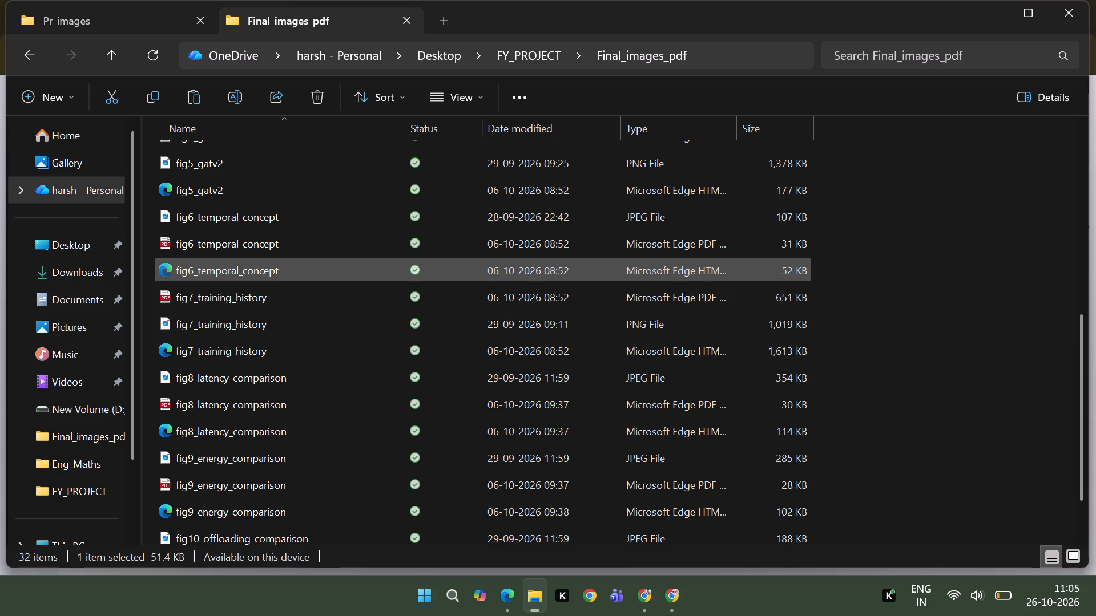
click(240, 303)
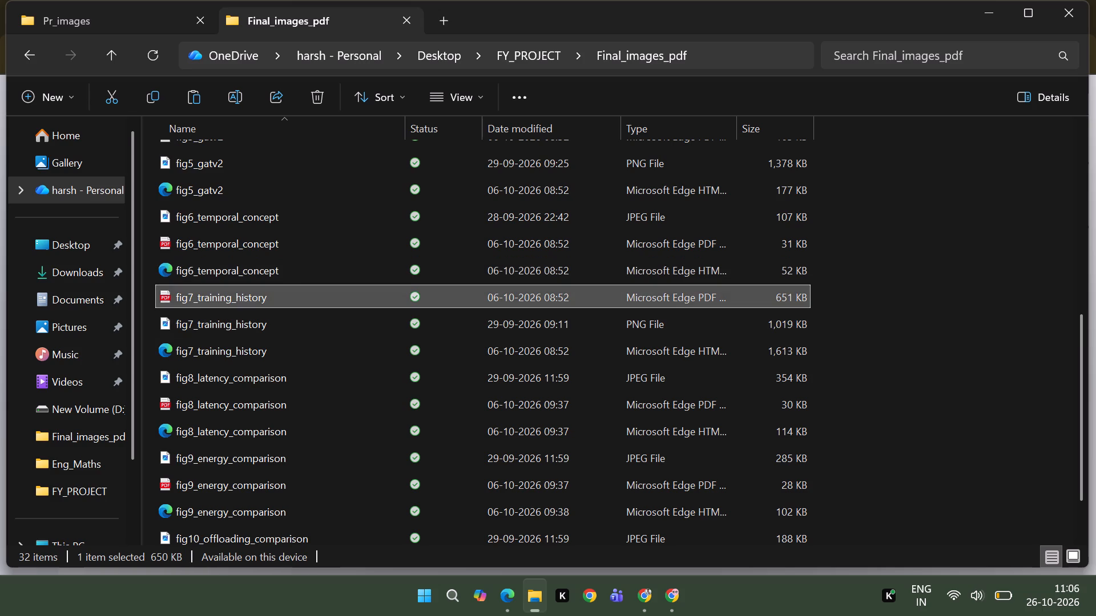
ctrl+click(248, 343)
ctrl+click(241, 396)
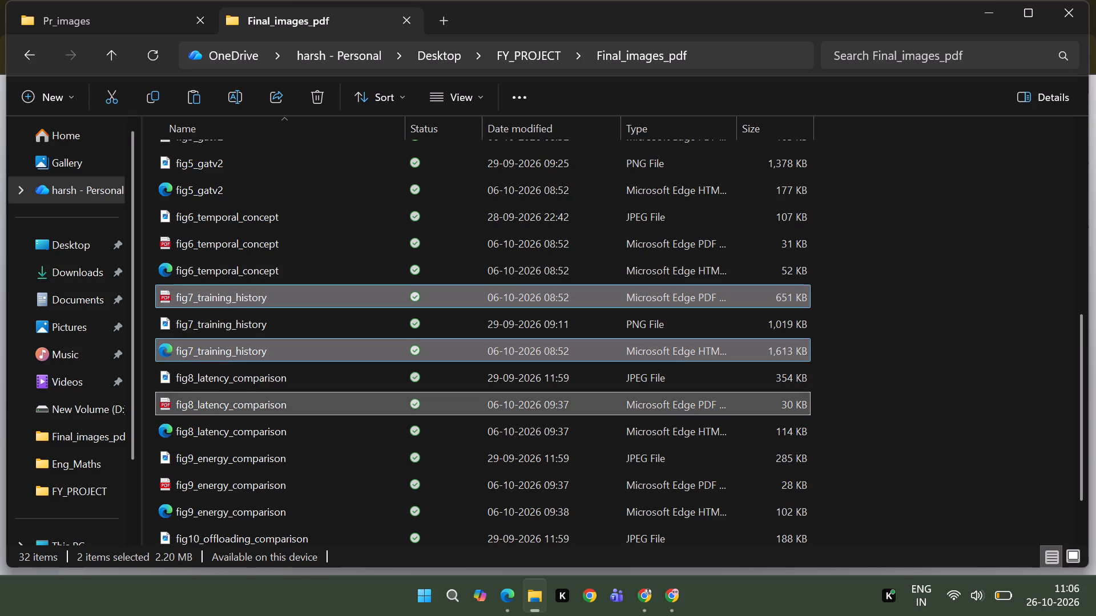
ctrl+click(242, 429)
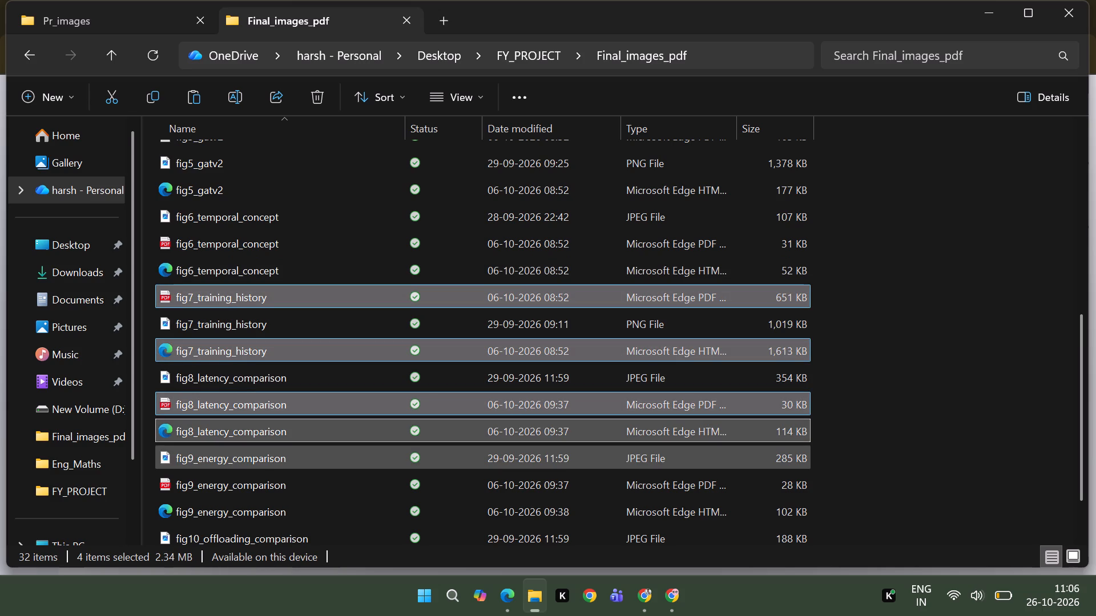
ctrl+click(223, 486)
ctrl+click(224, 508)
scroll(224, 508, down, 4)
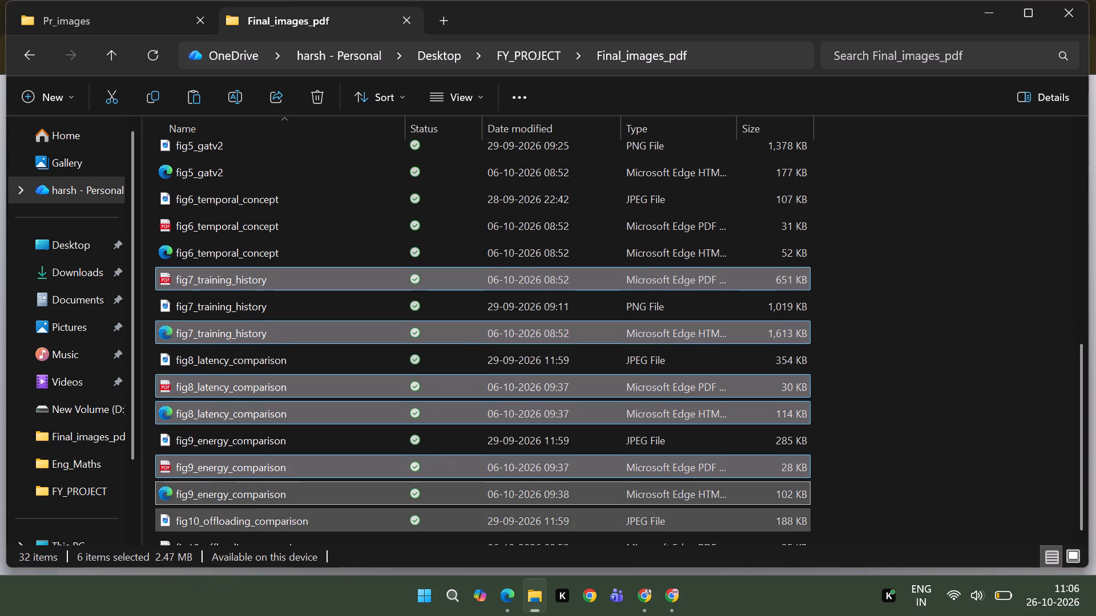
ctrl+click(227, 511)
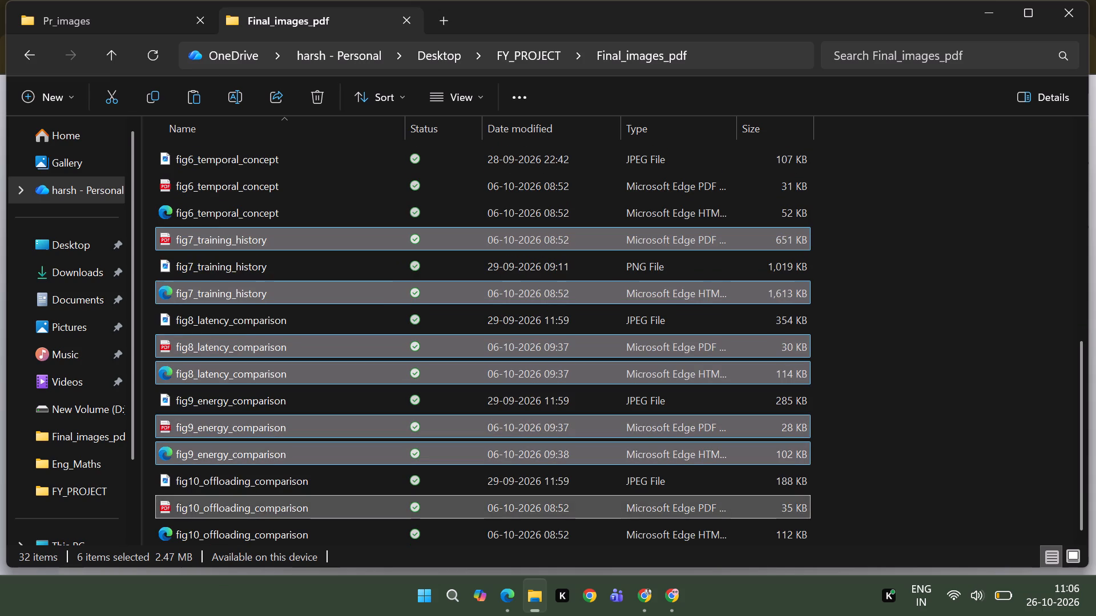
ctrl+click(229, 528)
key(ctrl+c)
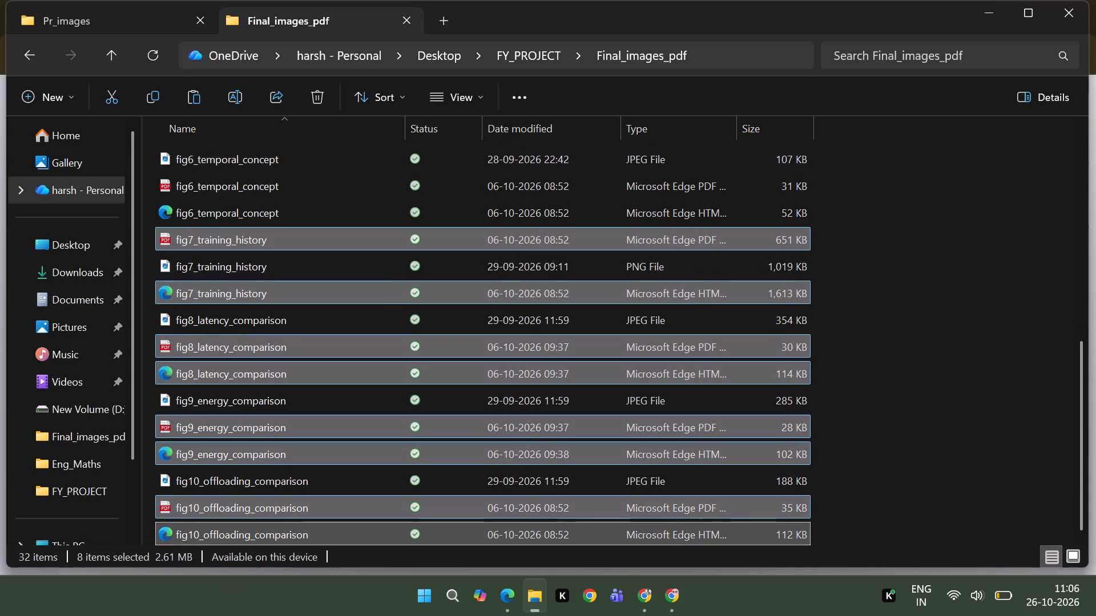
click(66, 247)
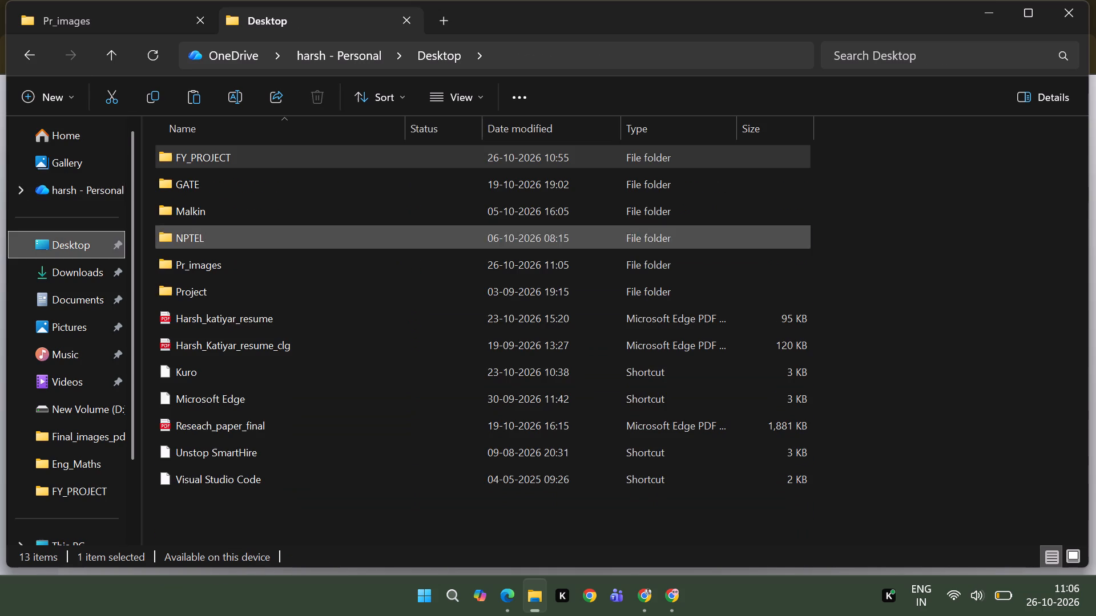
double_click(204, 266)
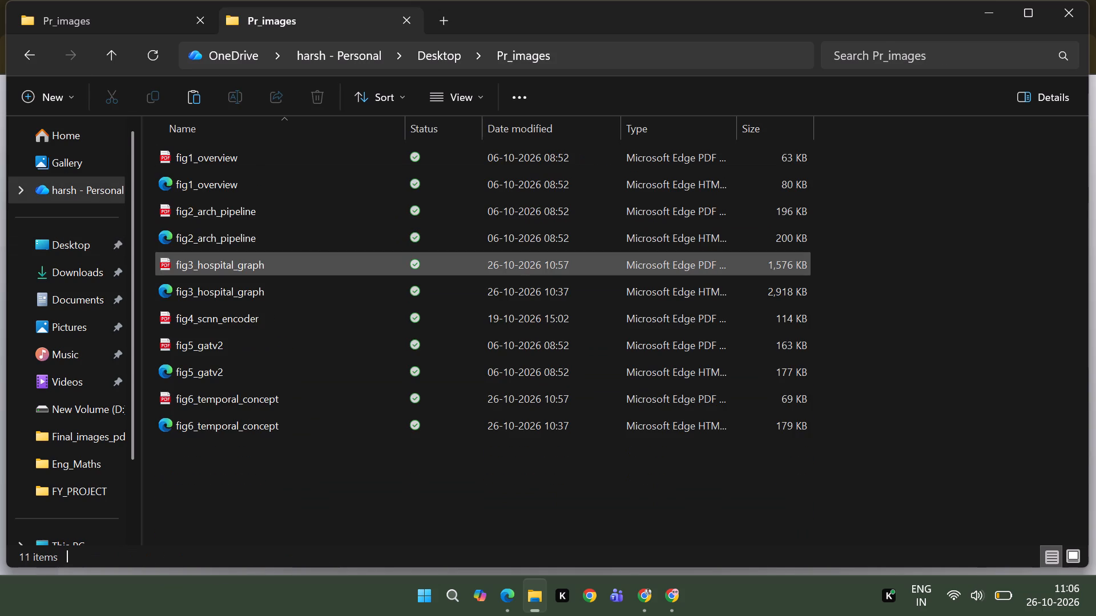
key(ctrl+v)
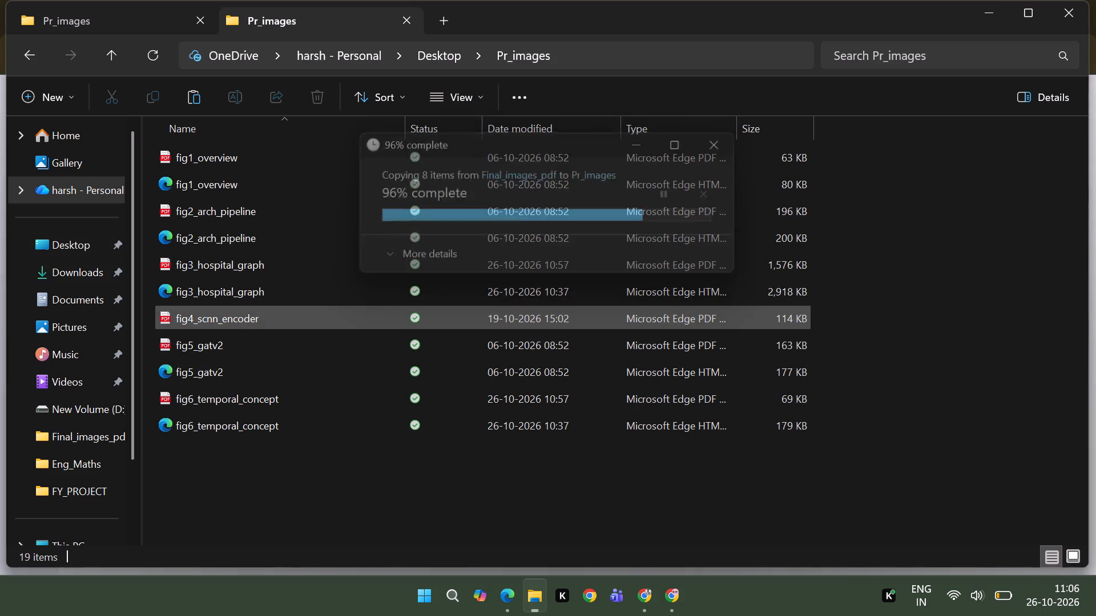
Look through the Pr_images file list to check the figure files from fig1 to fig10.
scroll(394, 402, down, 4)
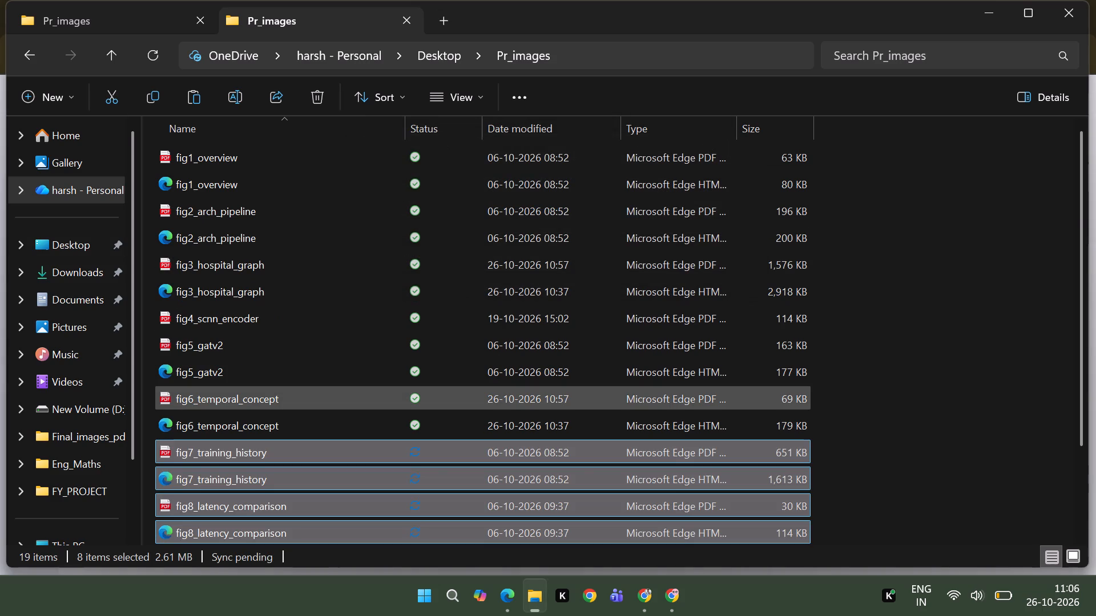
scroll(394, 402, down, 3)
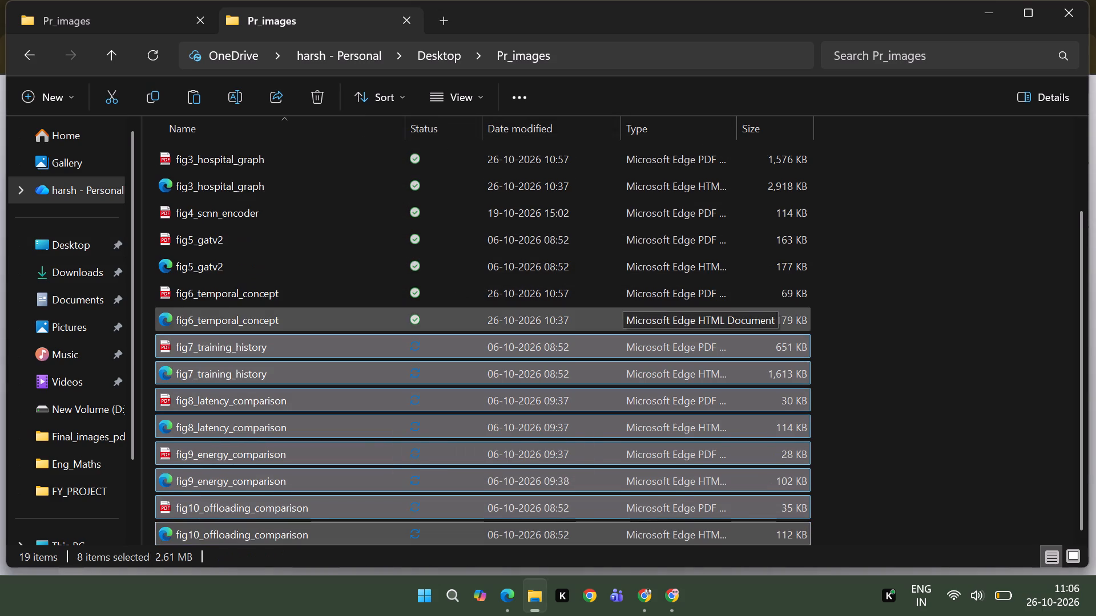
scroll(696, 402, down, 4)
click(1009, 281)
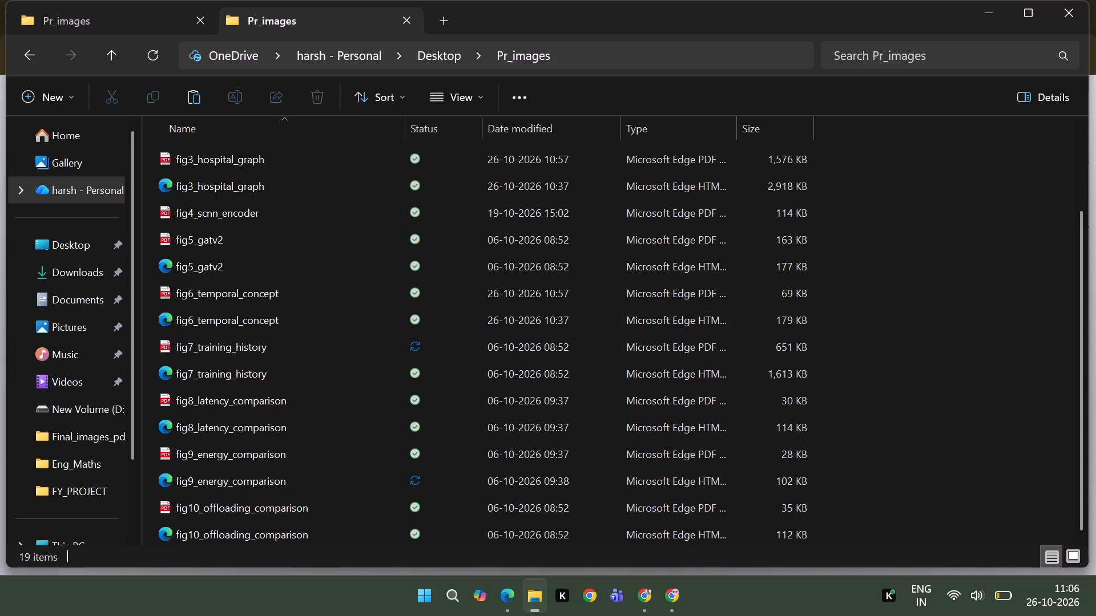
scroll(741, 326, up, 6)
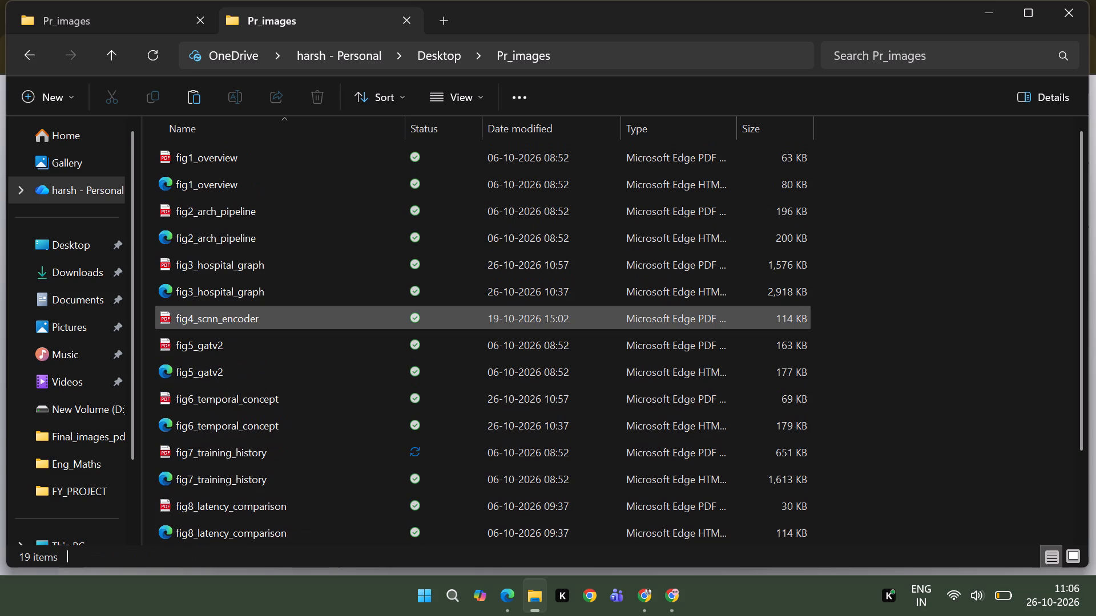
scroll(521, 333, down, 10)
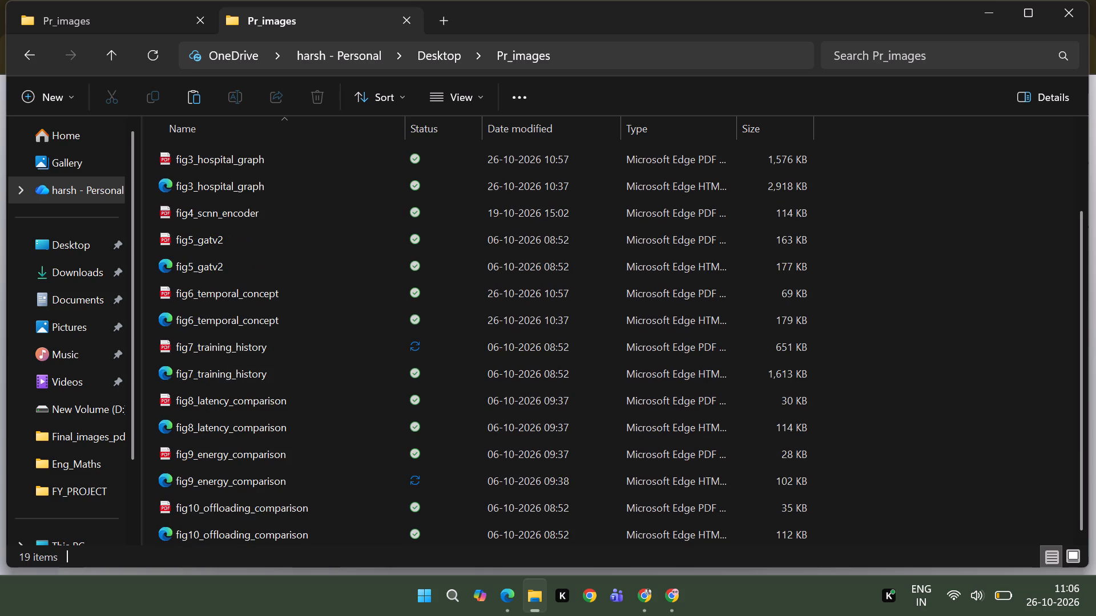
scroll(521, 333, up, 3)
scroll(521, 333, down, 6)
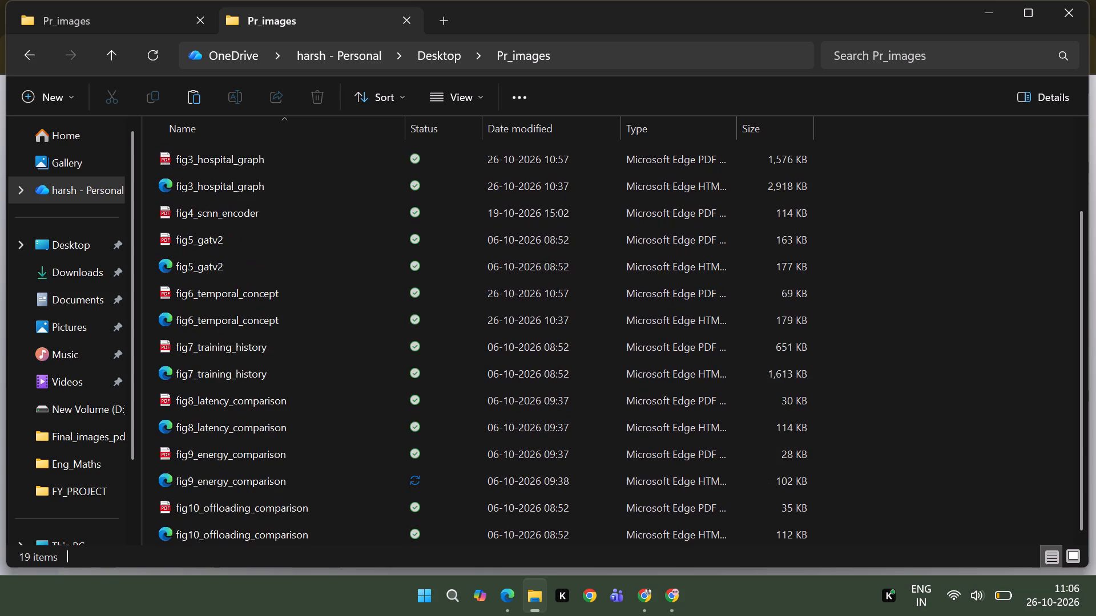
scroll(521, 333, up, 3)
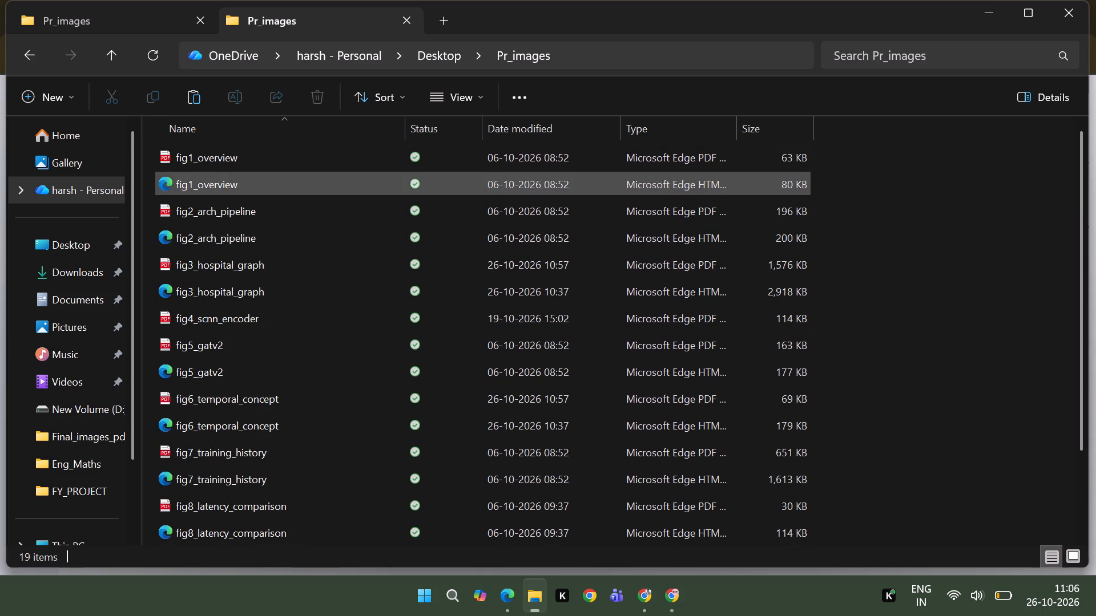
Switch to the Reseach_paper project in Overleaf and check the expected figure folder and file names in test.tex's opening comments.
click(985, 11)
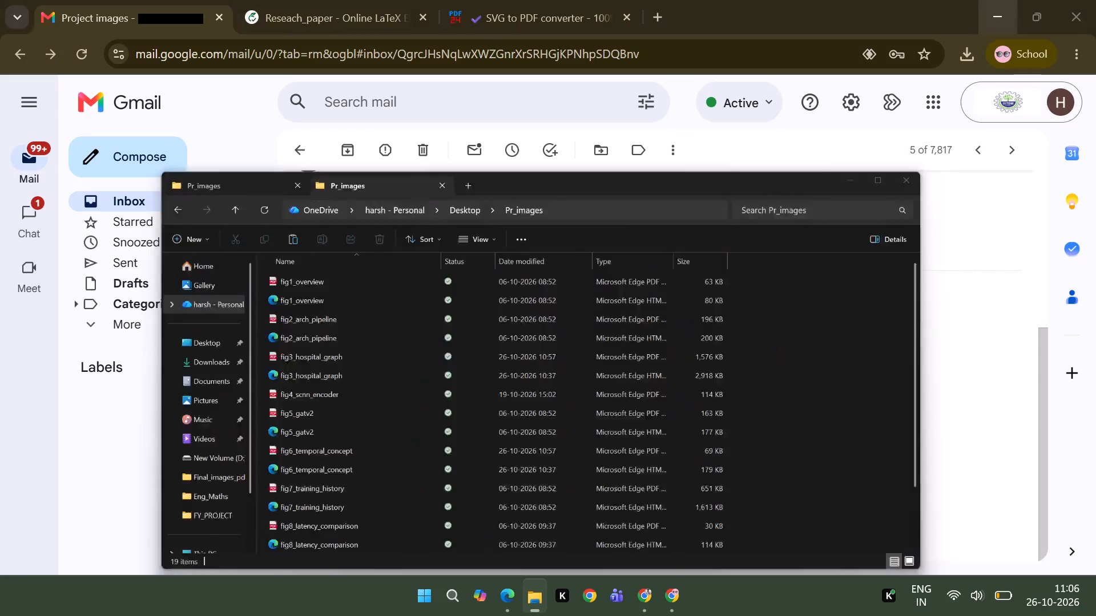
click(667, 604)
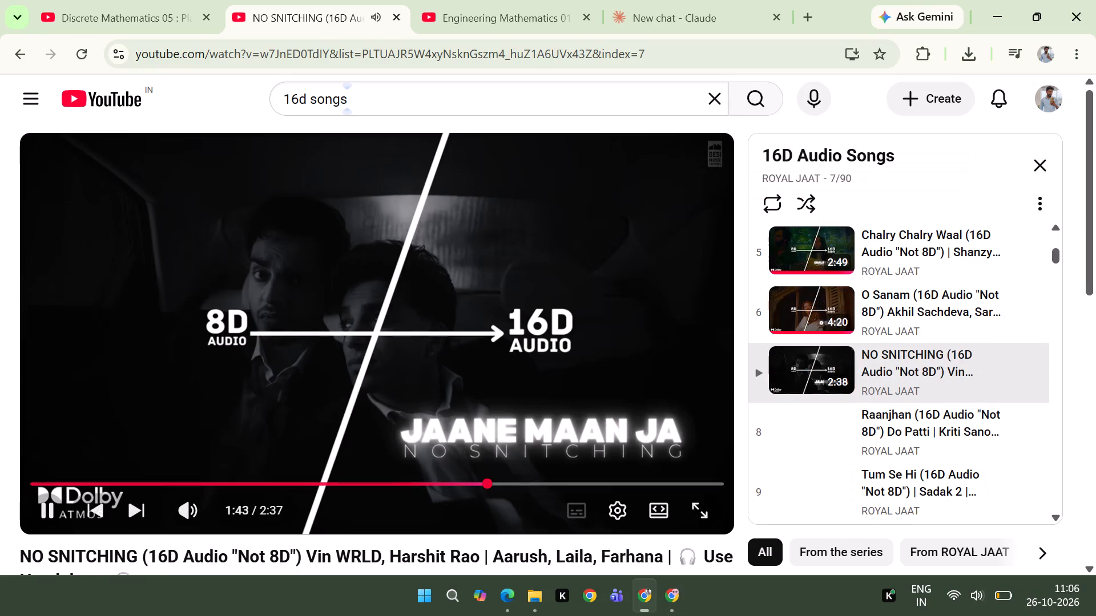
click(678, 602)
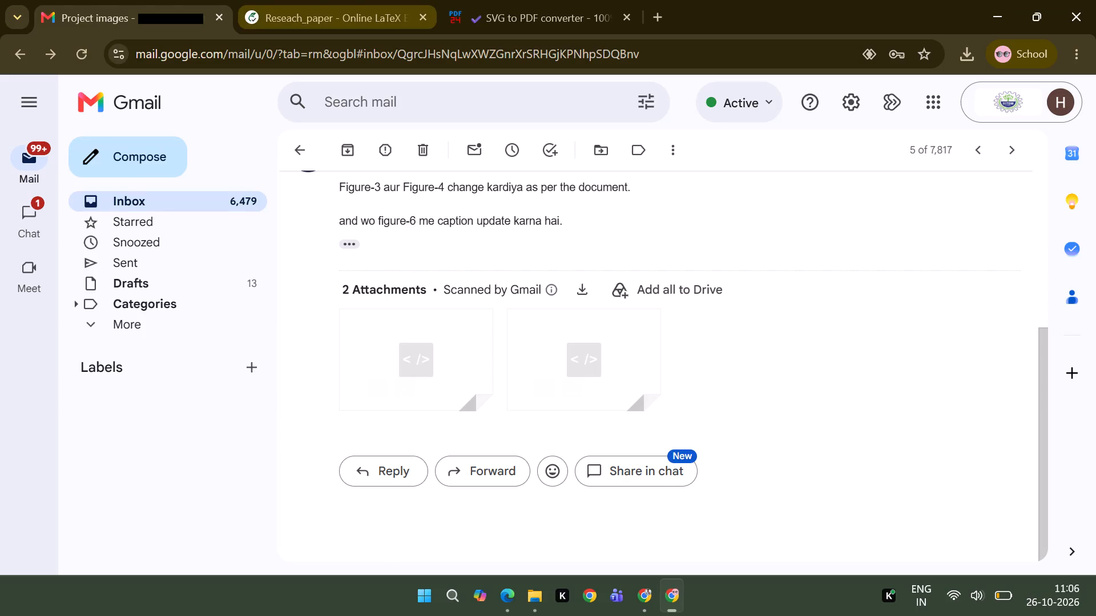
click(343, 15)
scroll(367, 298, up, 10)
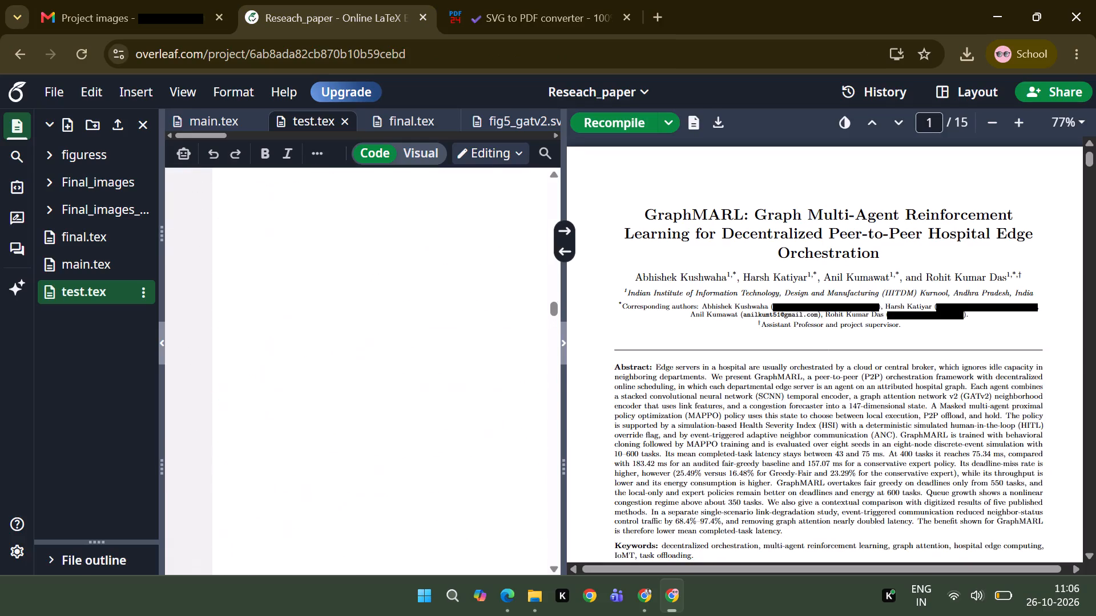
scroll(367, 298, up, 10)
scroll(367, 298, up, 17)
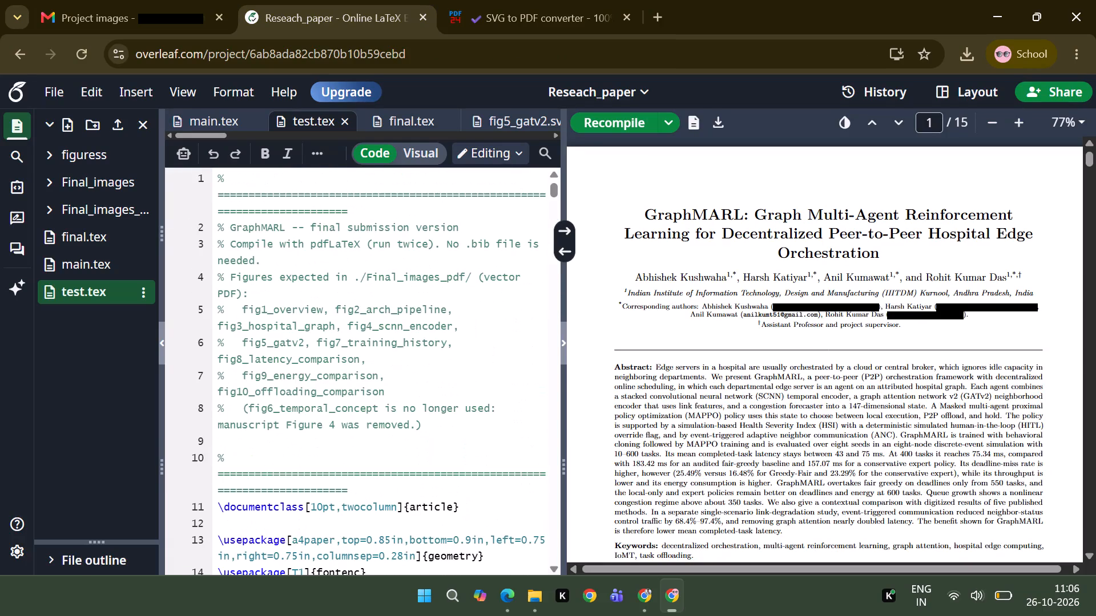
scroll(367, 298, up, 9)
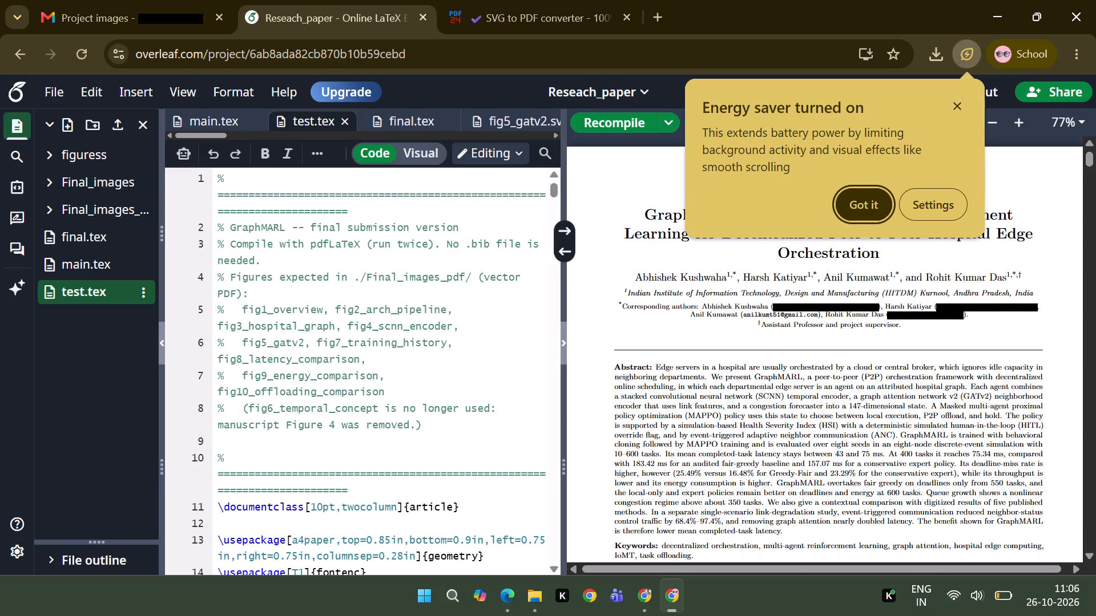
click(859, 204)
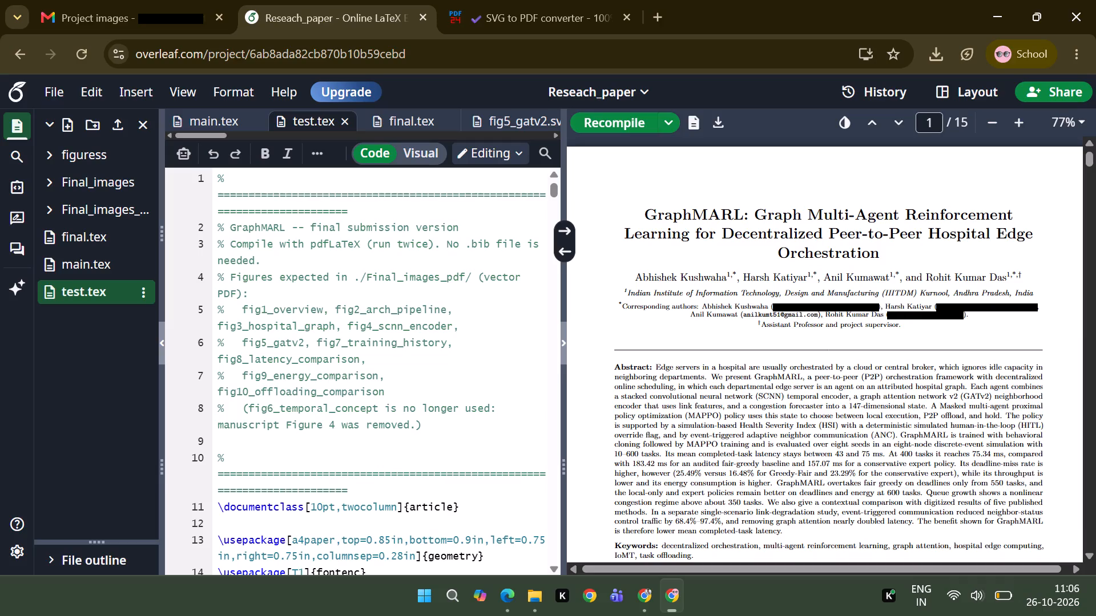
Delete the Final_images folder from the Overleaf project.
click(51, 183)
click(131, 180)
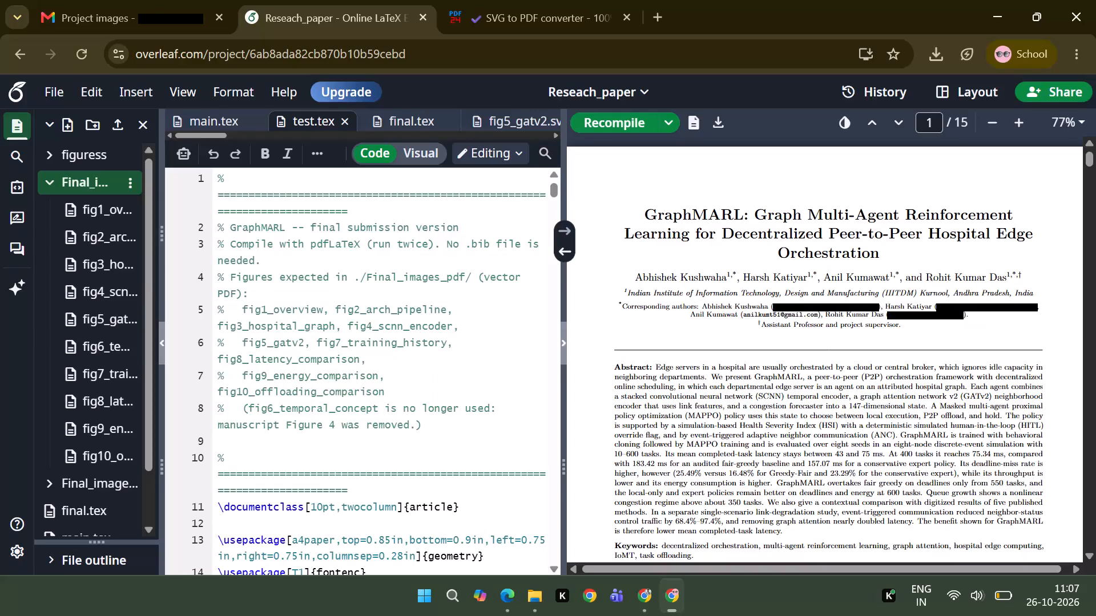
click(172, 246)
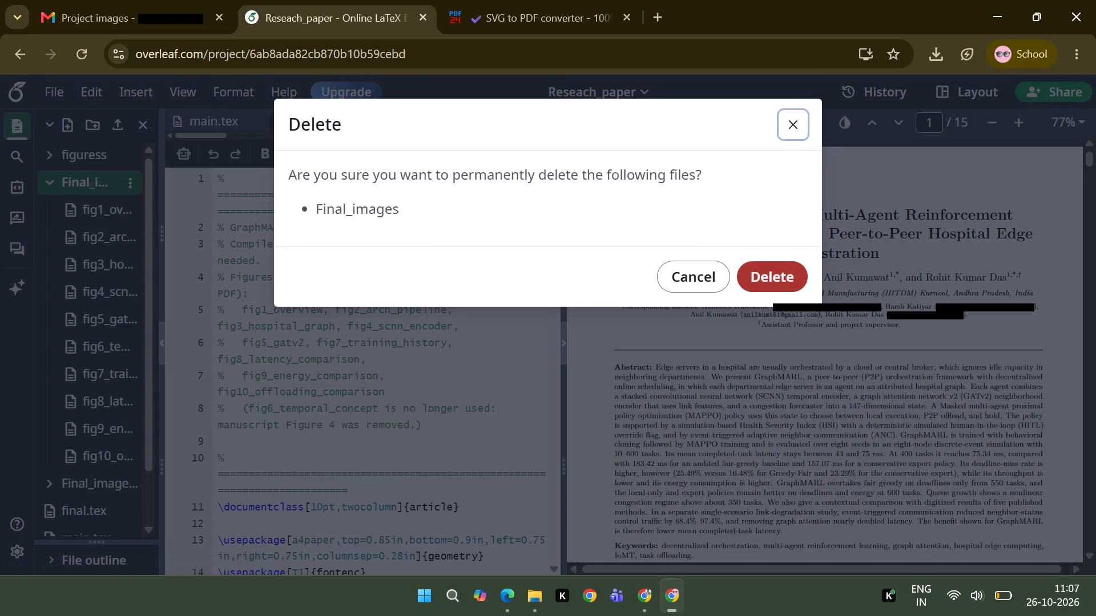
click(767, 273)
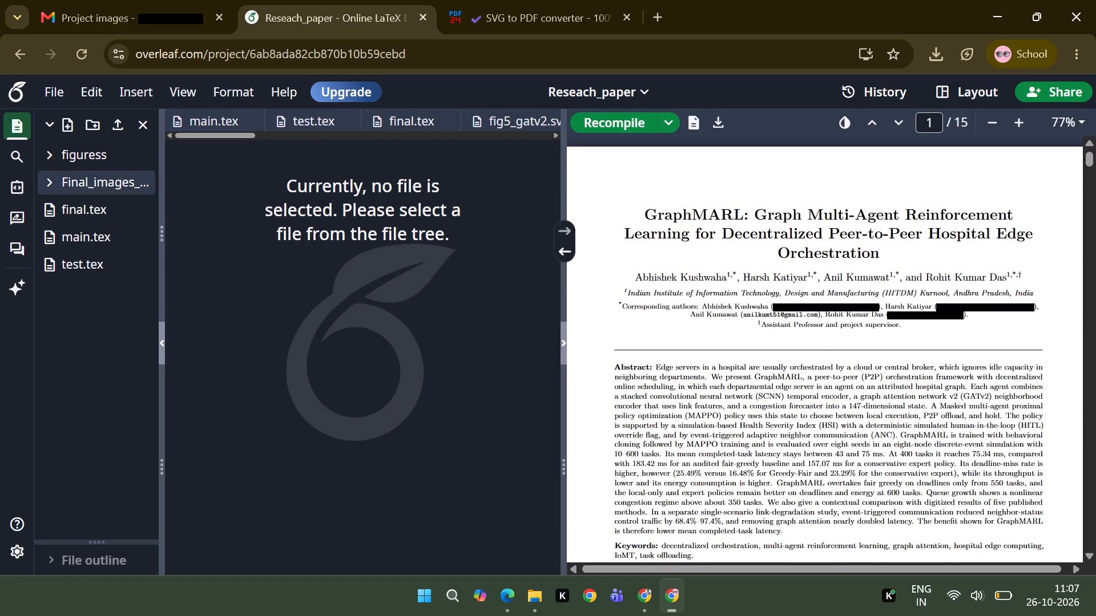
Delete the Final_images_pdf folder from the Overleaf project.
click(138, 181)
click(130, 180)
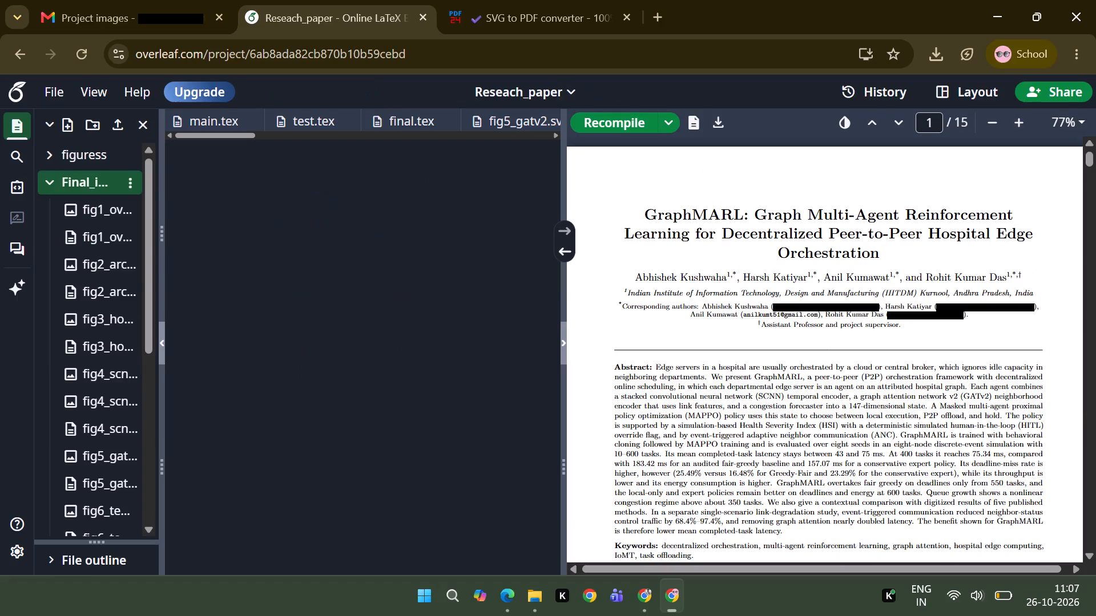
click(197, 248)
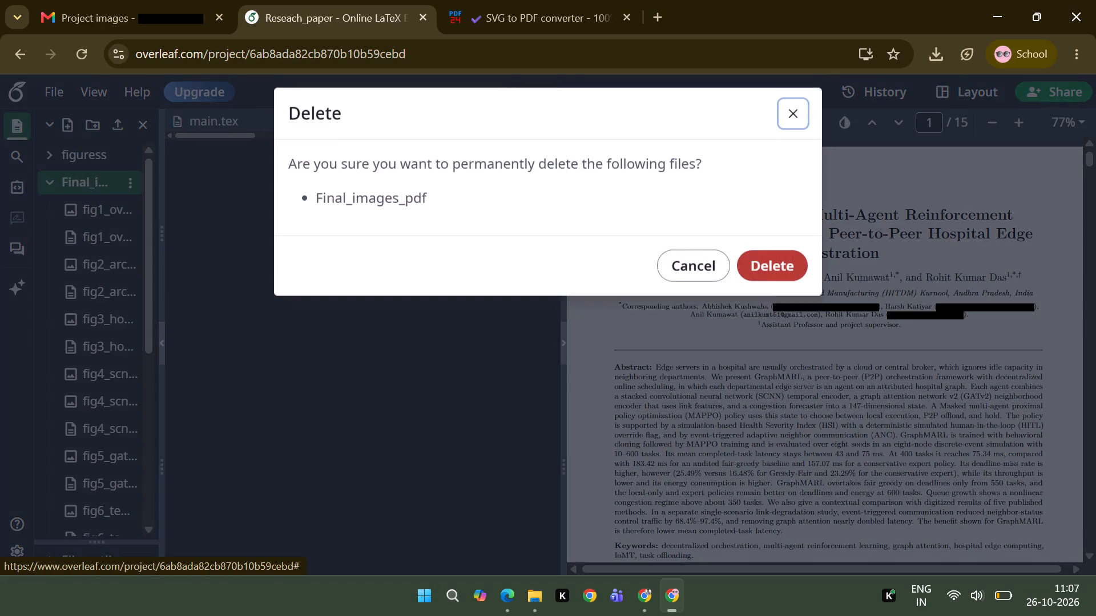
click(756, 268)
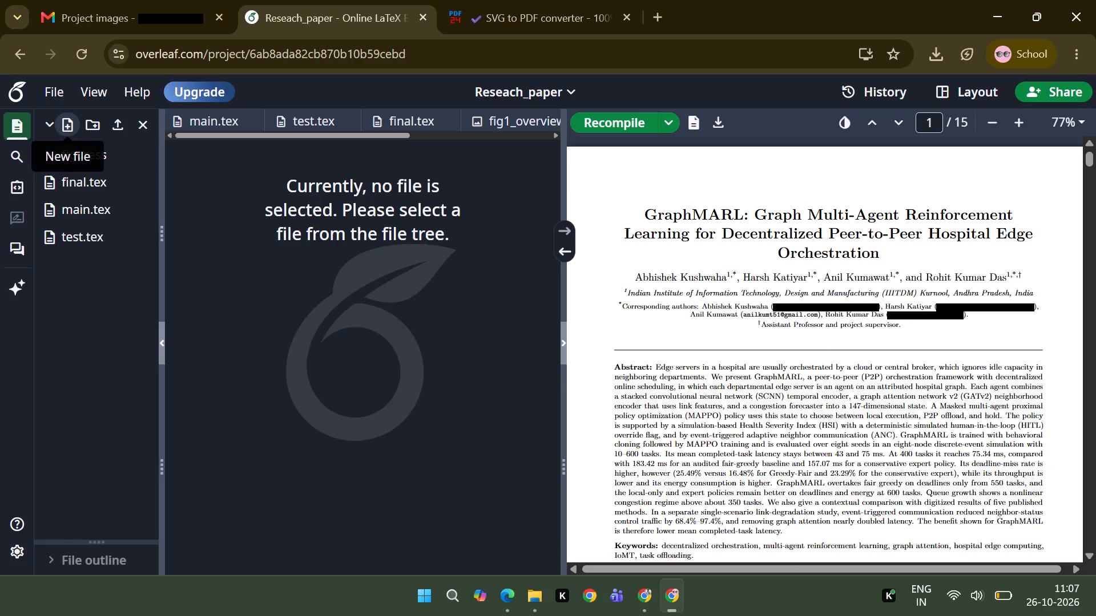
Create a new folder named Final_images_pdf at the root of the Overleaf project.
click(94, 352)
click(87, 127)
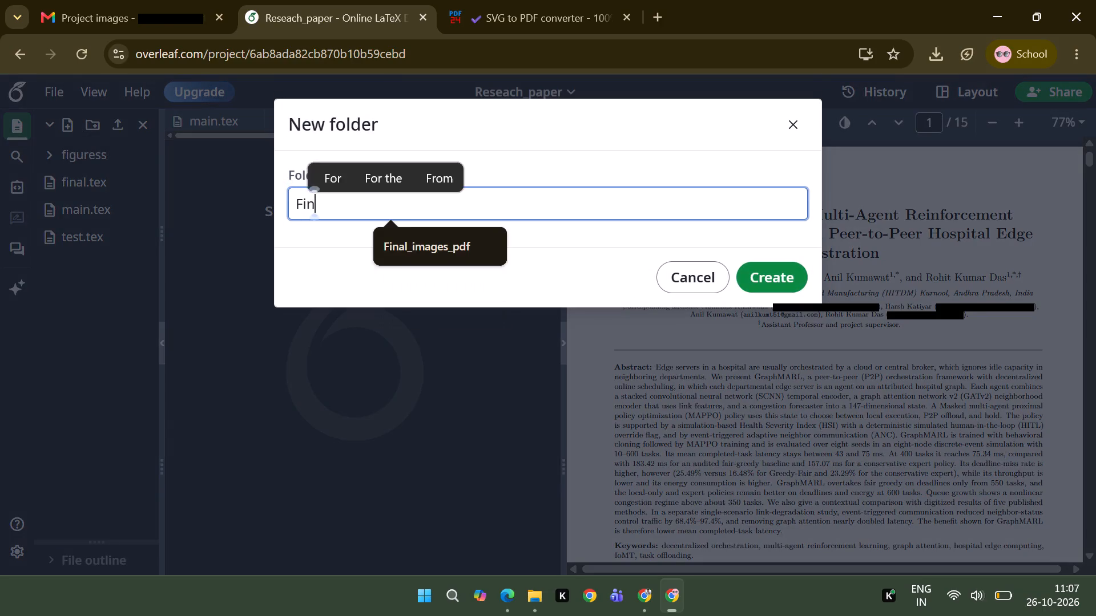
key(BackSpace)
key(shift+underscore)
text(im)
key(Tab)
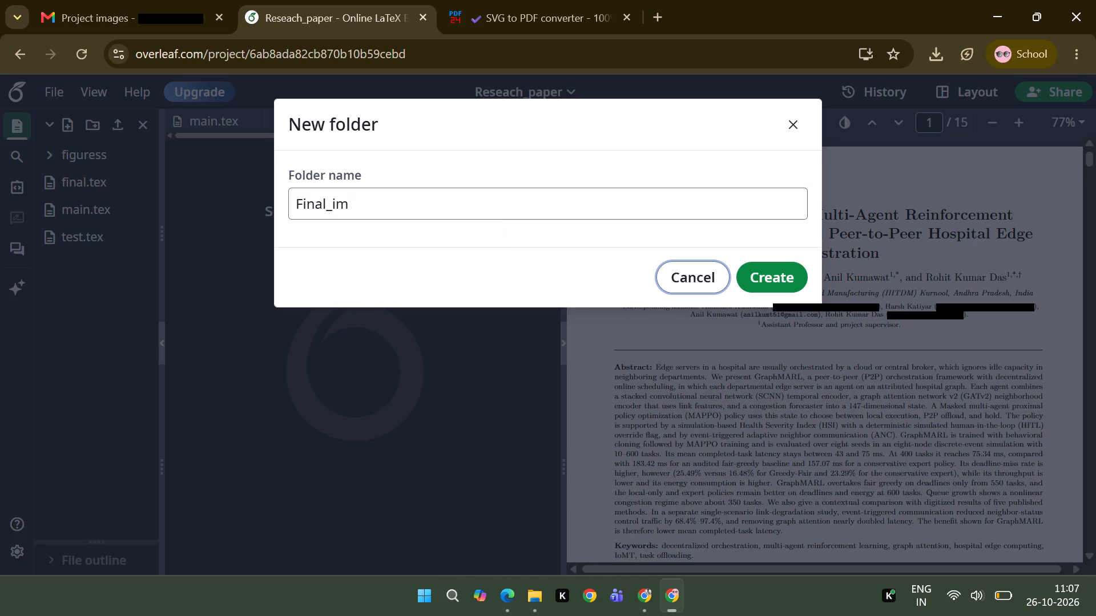
click(365, 207)
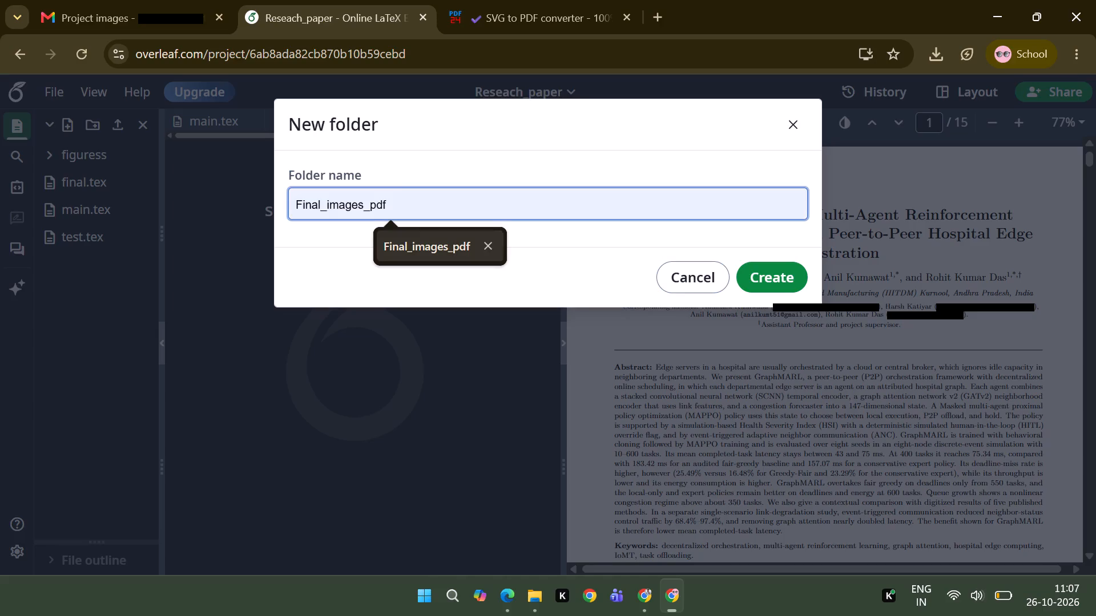
click(425, 254)
click(763, 277)
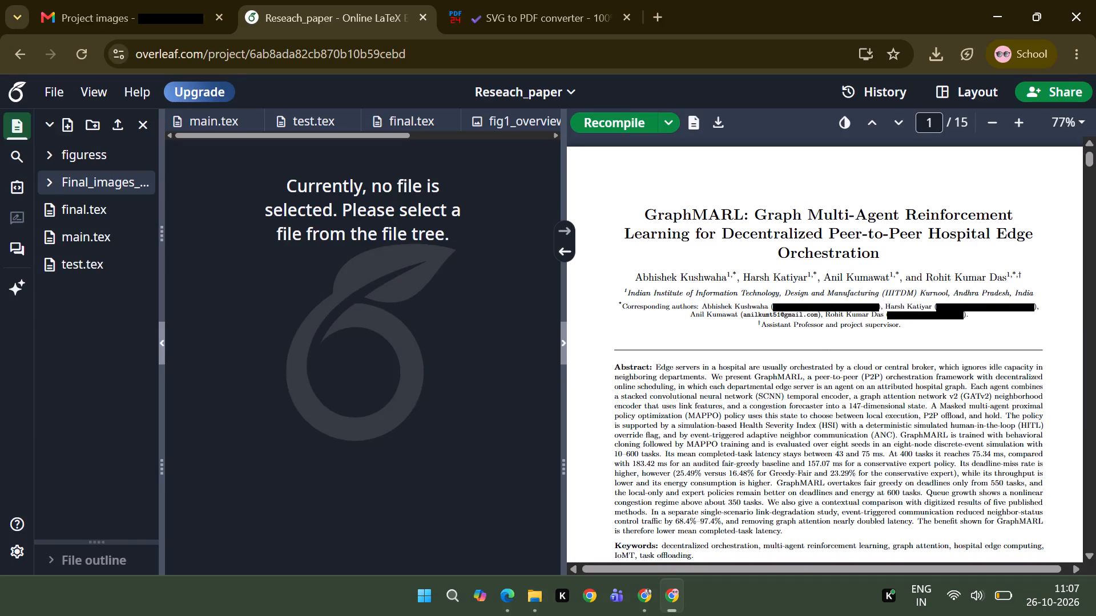
Upload all the figure files from the desktop's Pr_images folder into the Final_images_pdf folder.
click(140, 180)
click(142, 181)
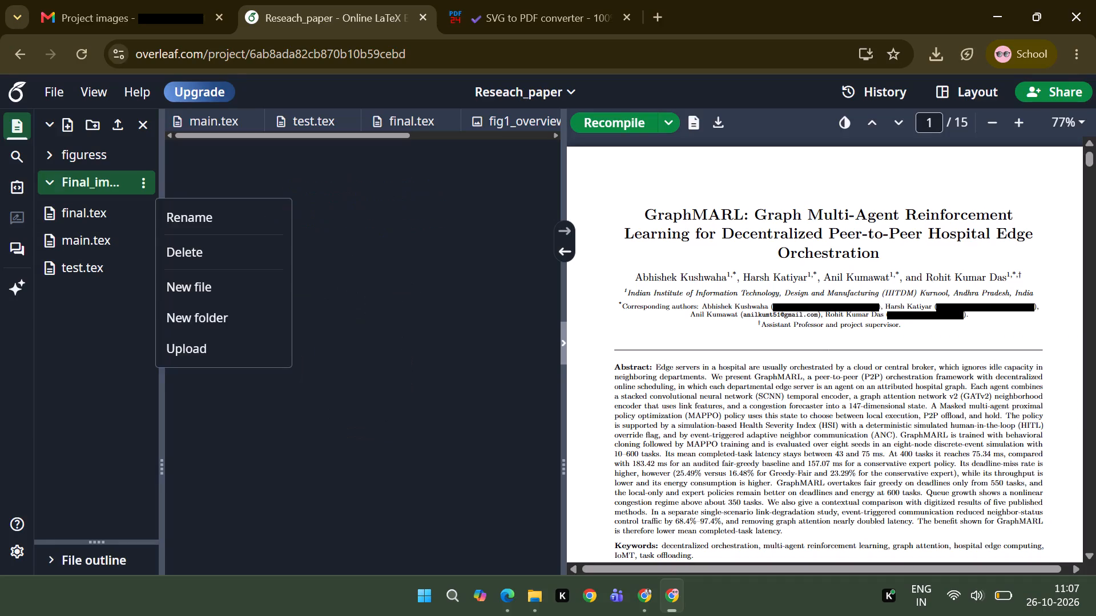
click(66, 127)
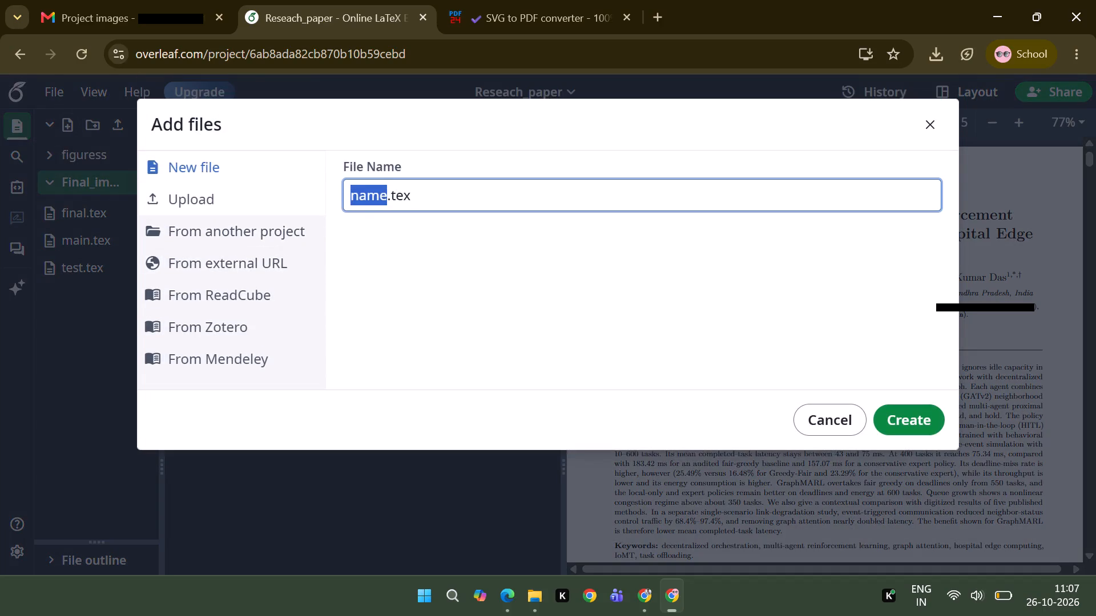
click(216, 187)
click(576, 336)
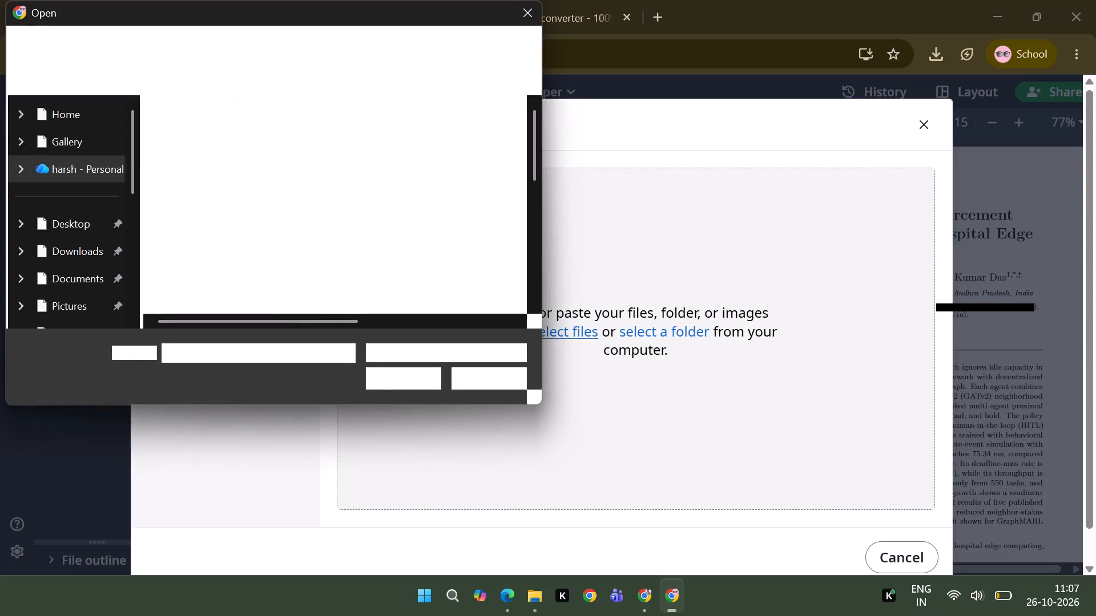
click(76, 229)
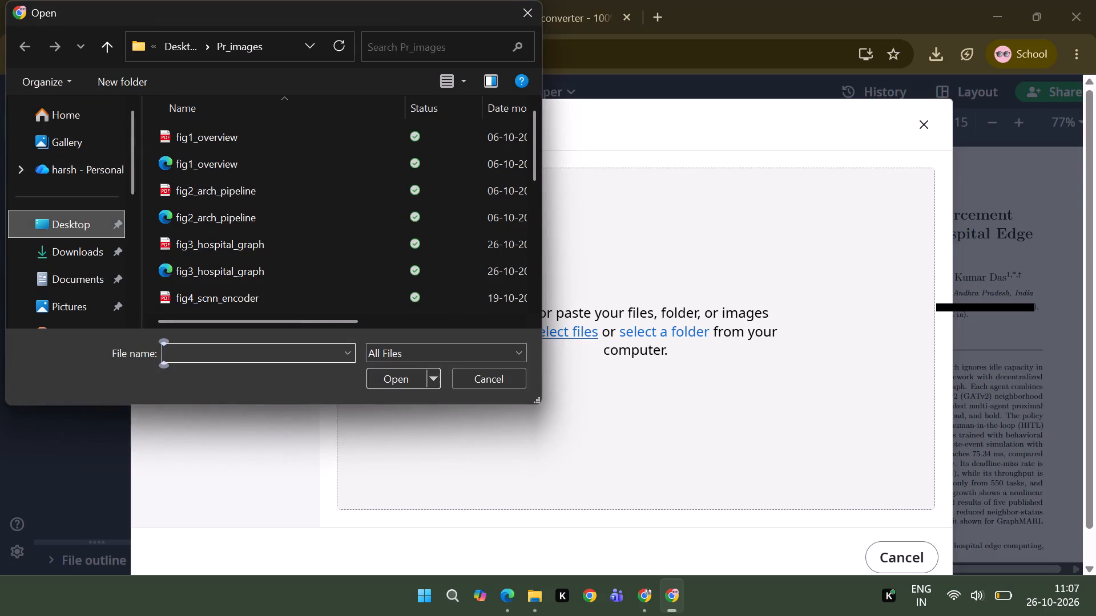
double_click(212, 247)
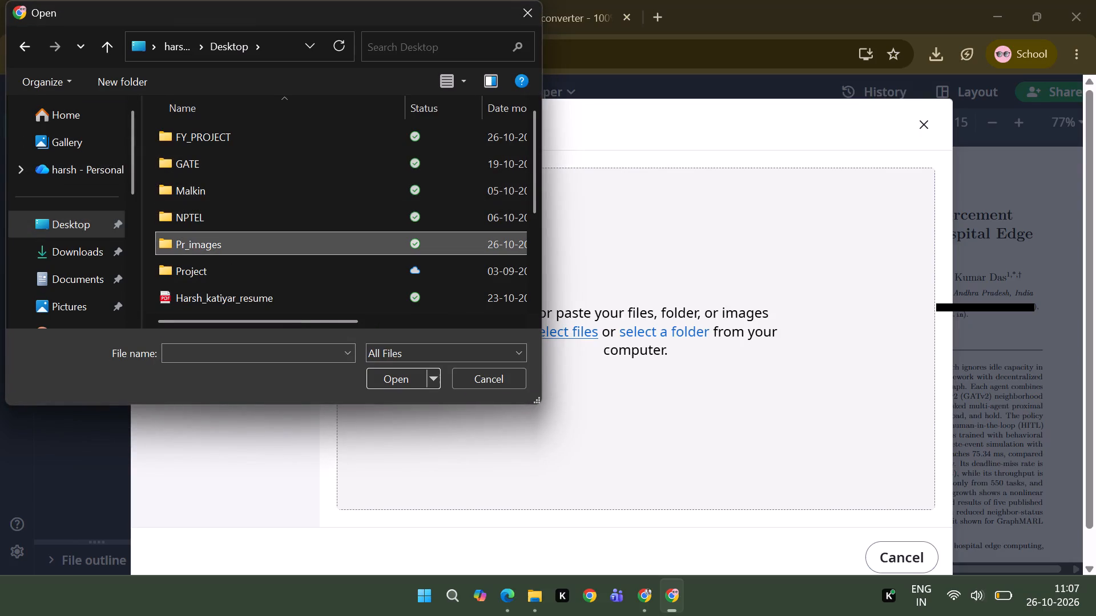
key(ctrl+a)
key(Return)
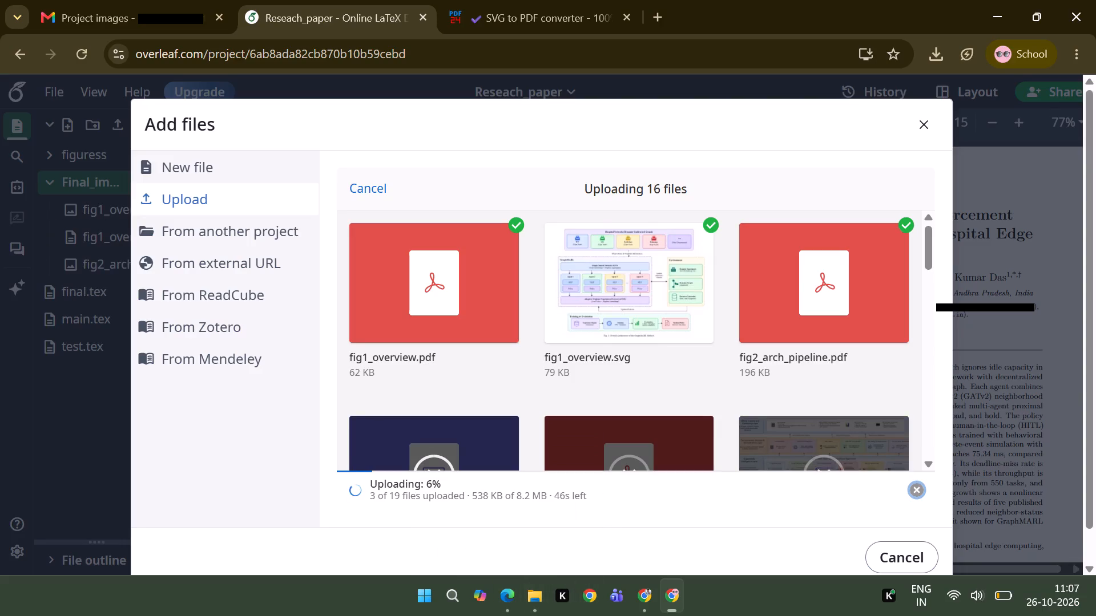
scroll(683, 385, down, 2)
Close the Edge window showing Reseach_paper_final.pdf and the File Explorer window.
click(505, 593)
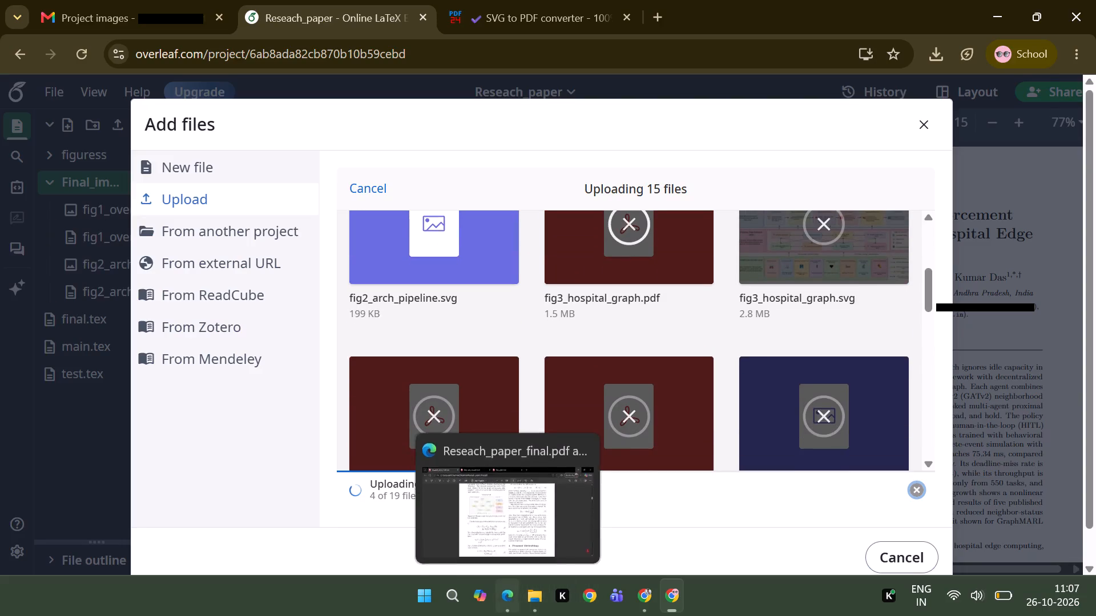
click(1089, 6)
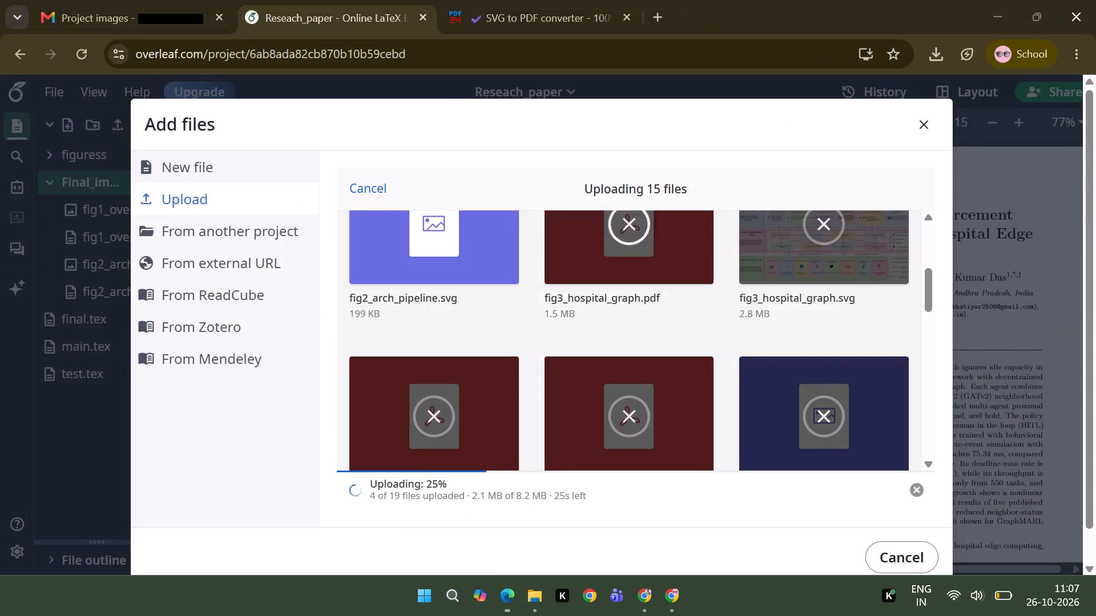
click(537, 598)
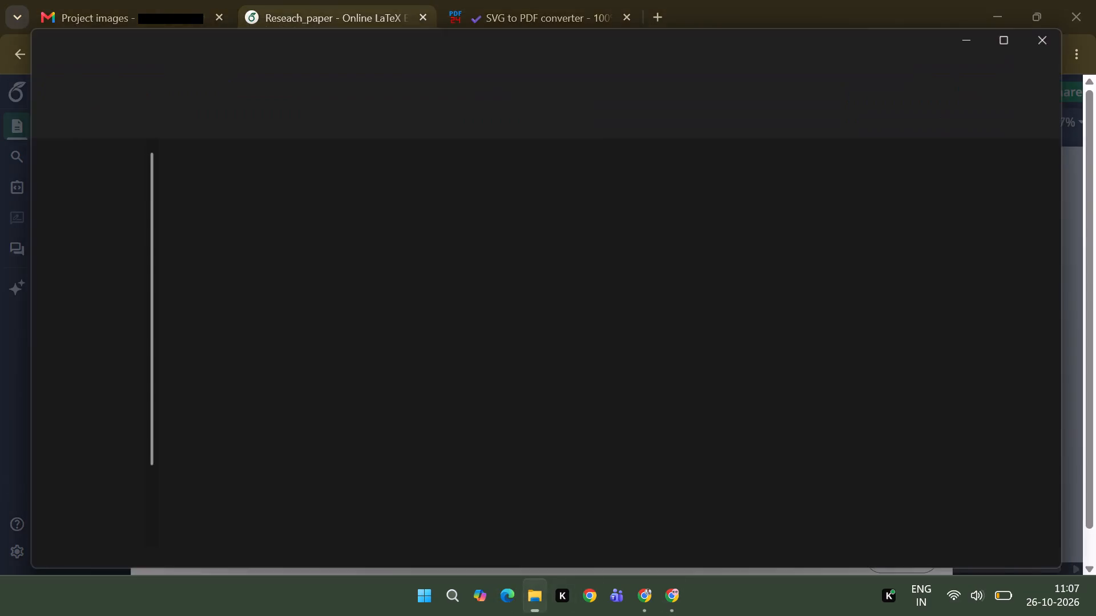
click(1081, 9)
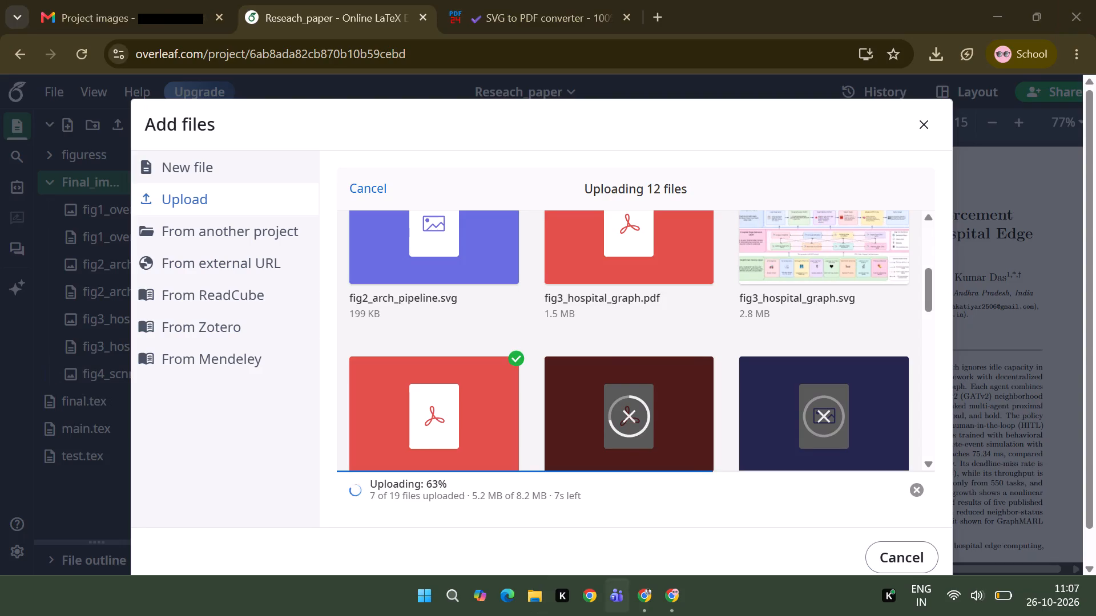
Switch to the other Chrome window, close the YouTube song page, and return to the Overleaf project.
click(645, 601)
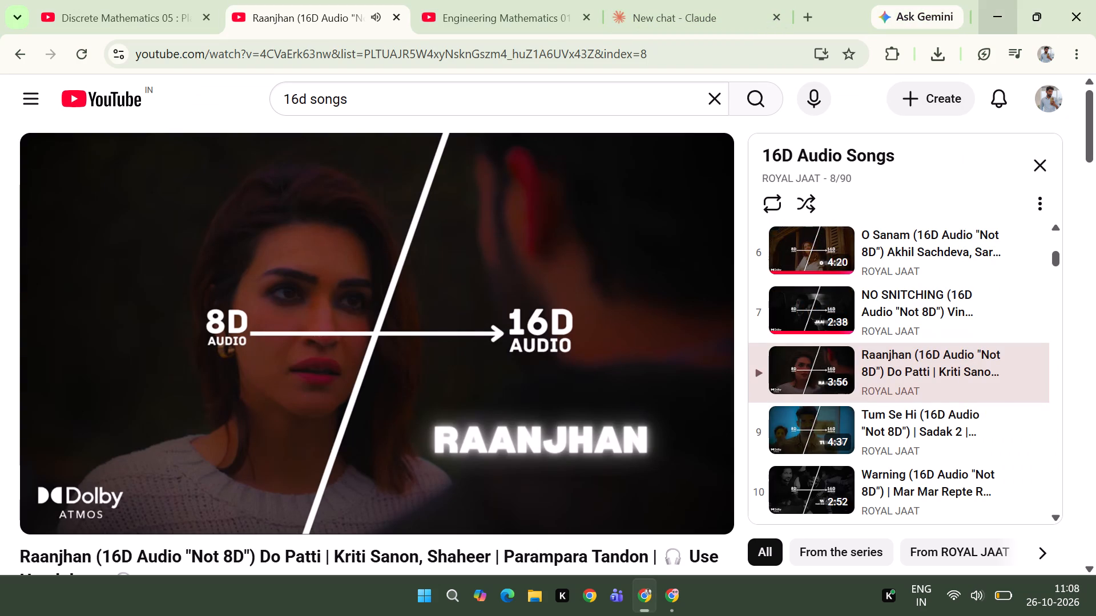
click(458, 312)
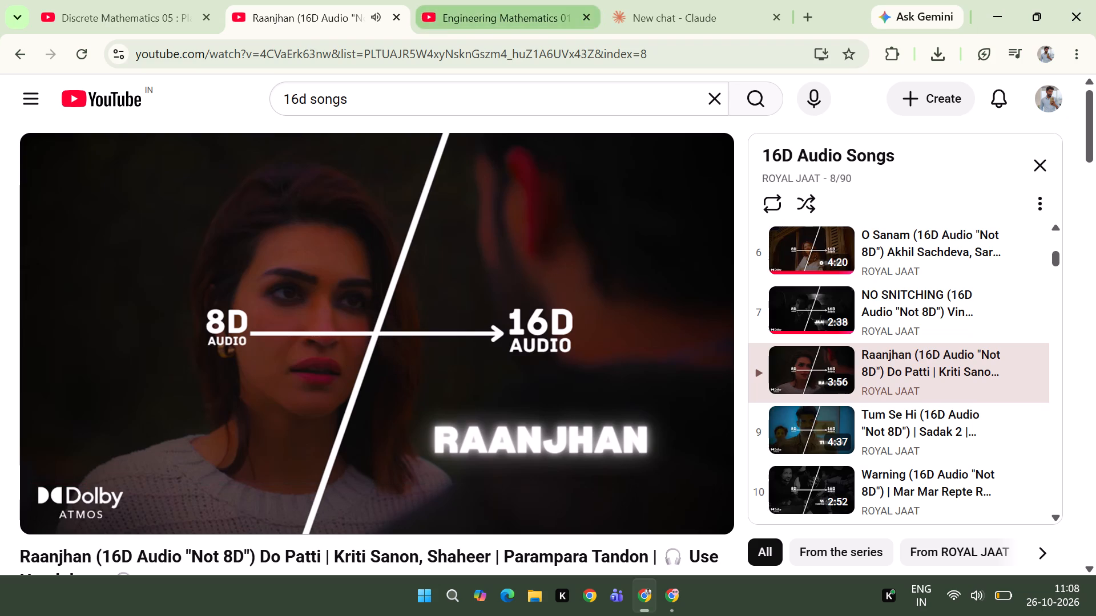
click(397, 15)
click(679, 609)
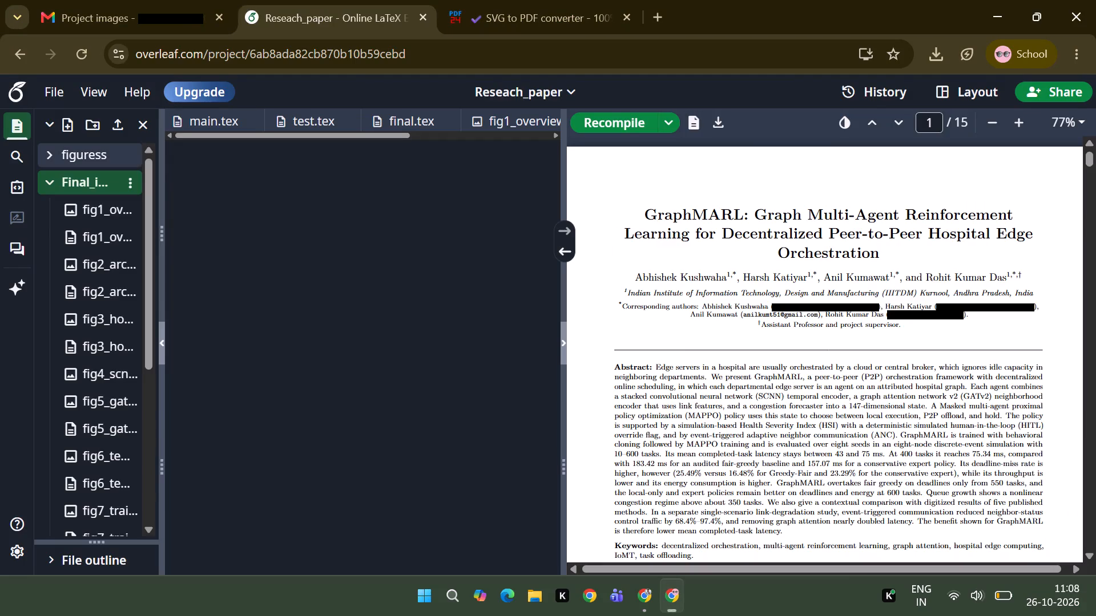
Collapse the Final_images_pdf folder, open test.tex and recompile the paper.
click(46, 179)
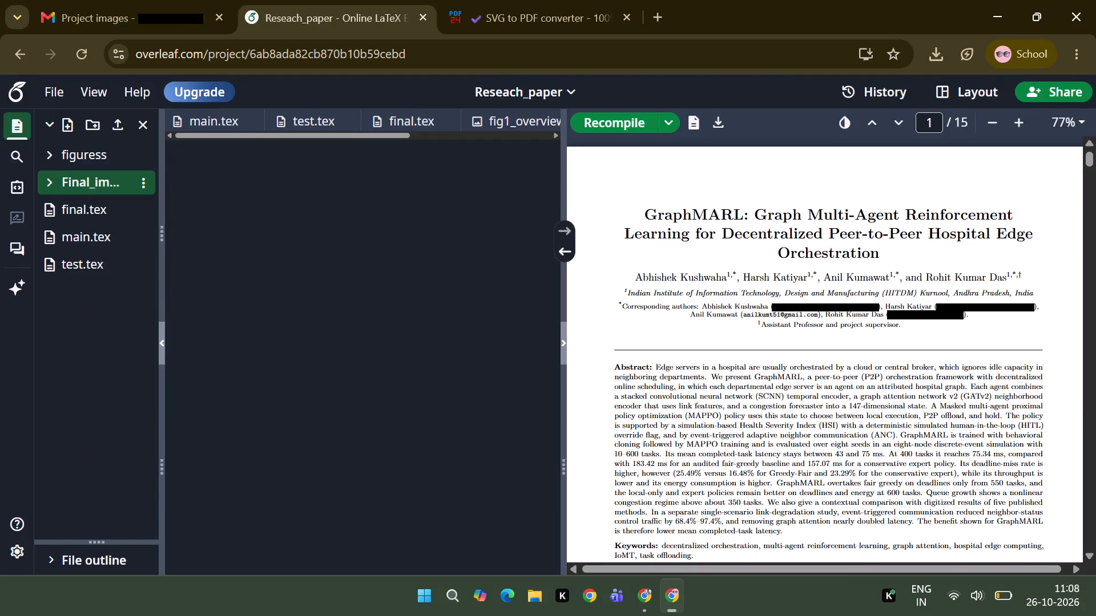
click(317, 118)
click(636, 123)
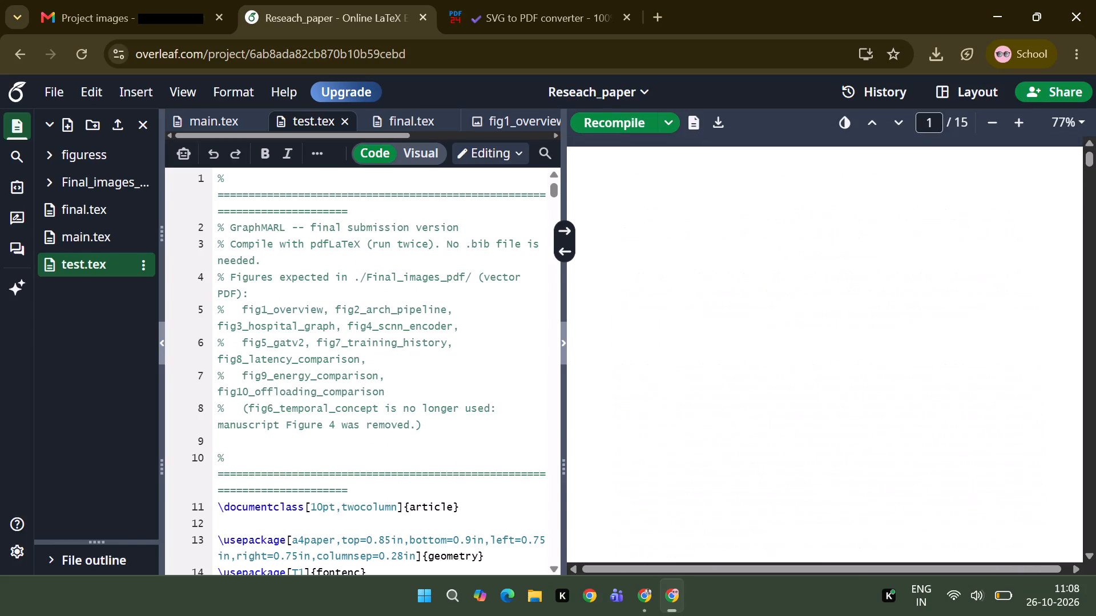
Check Figures 1 and 2 in the compiled PDF, inspecting the hospital graph figure's lettering at high magnification.
scroll(658, 423, down, 9)
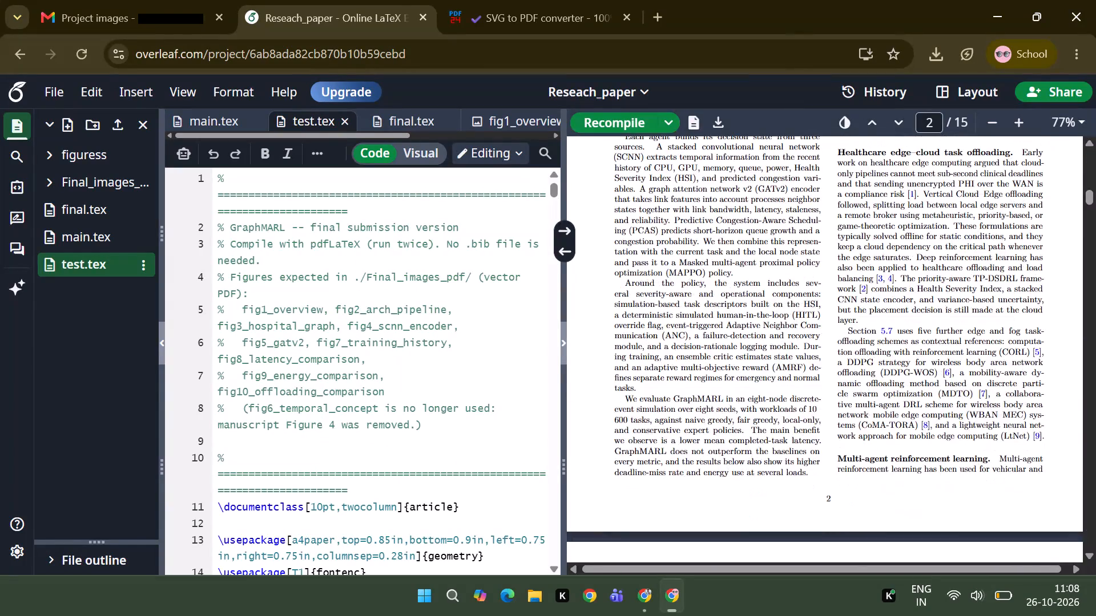
scroll(658, 423, up, 2)
scroll(658, 423, down, 2)
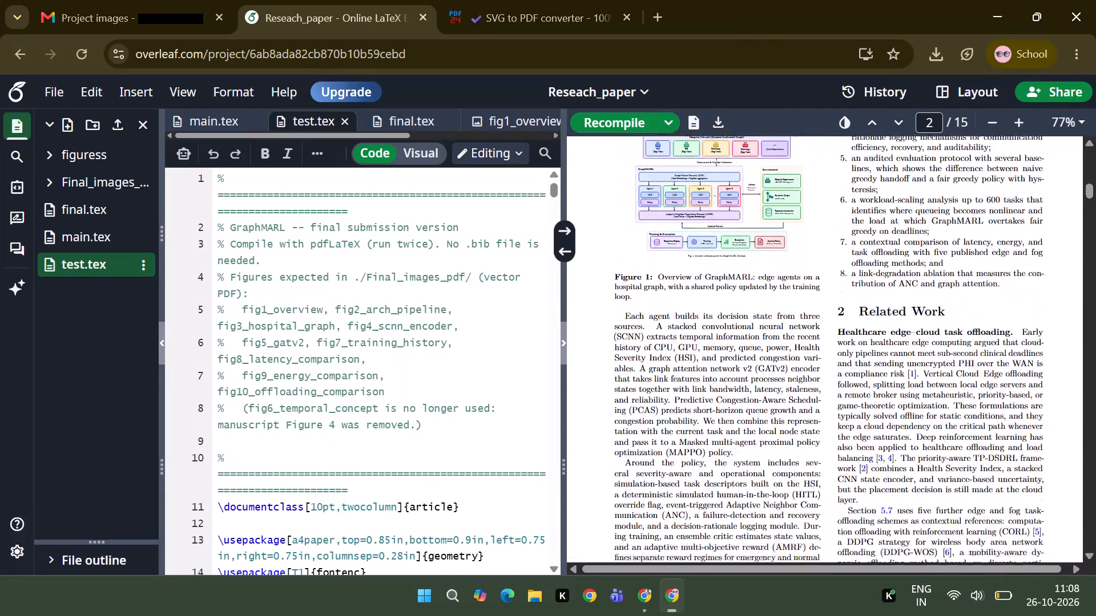
scroll(658, 423, down, 5)
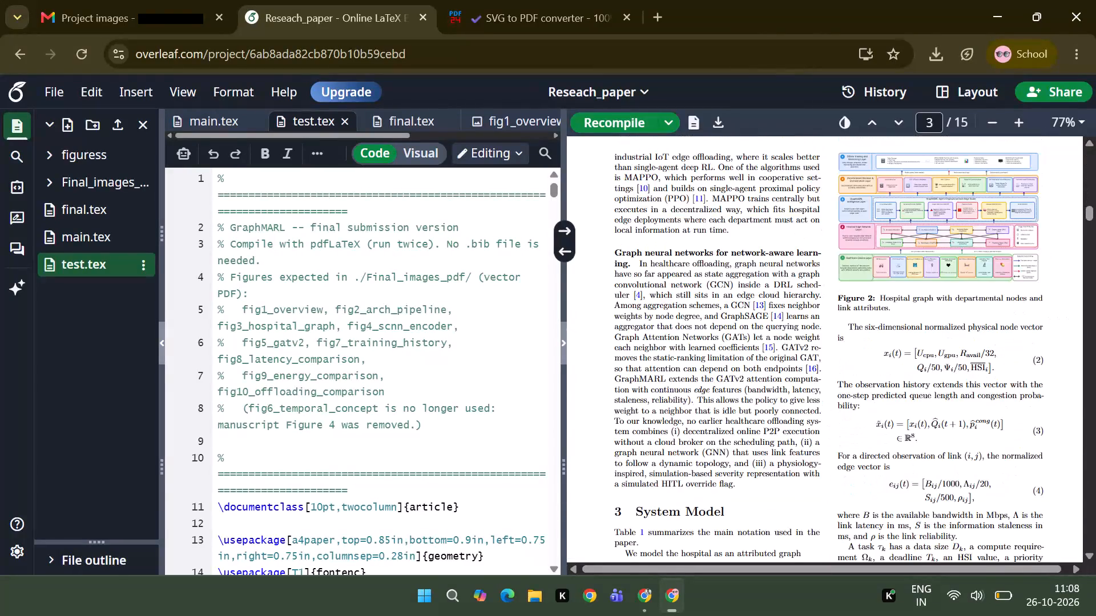
scroll(658, 423, up, 3)
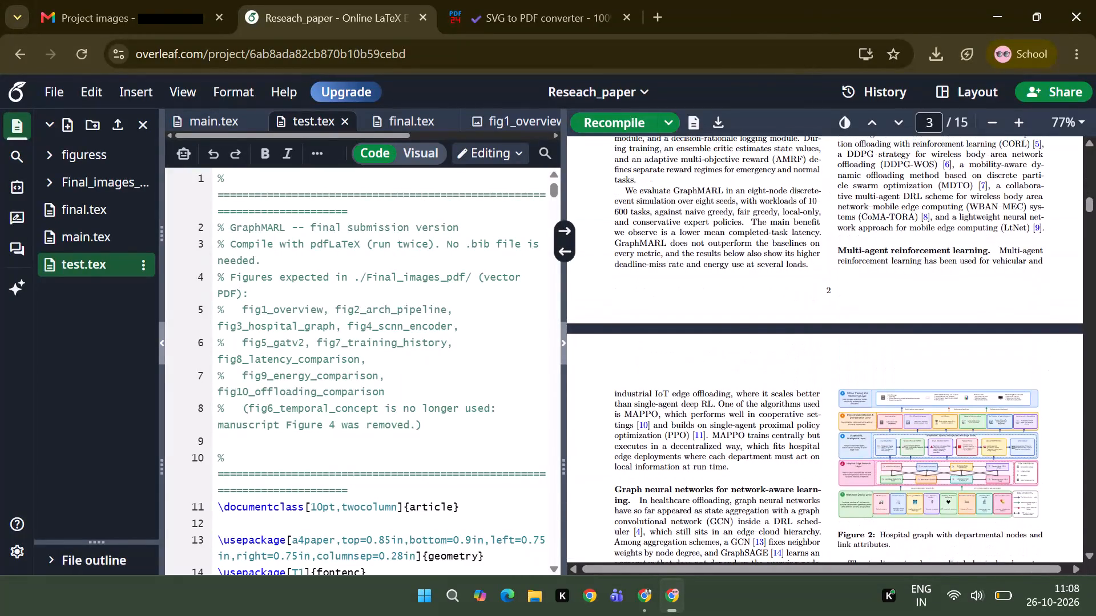
scroll(658, 423, down, 1)
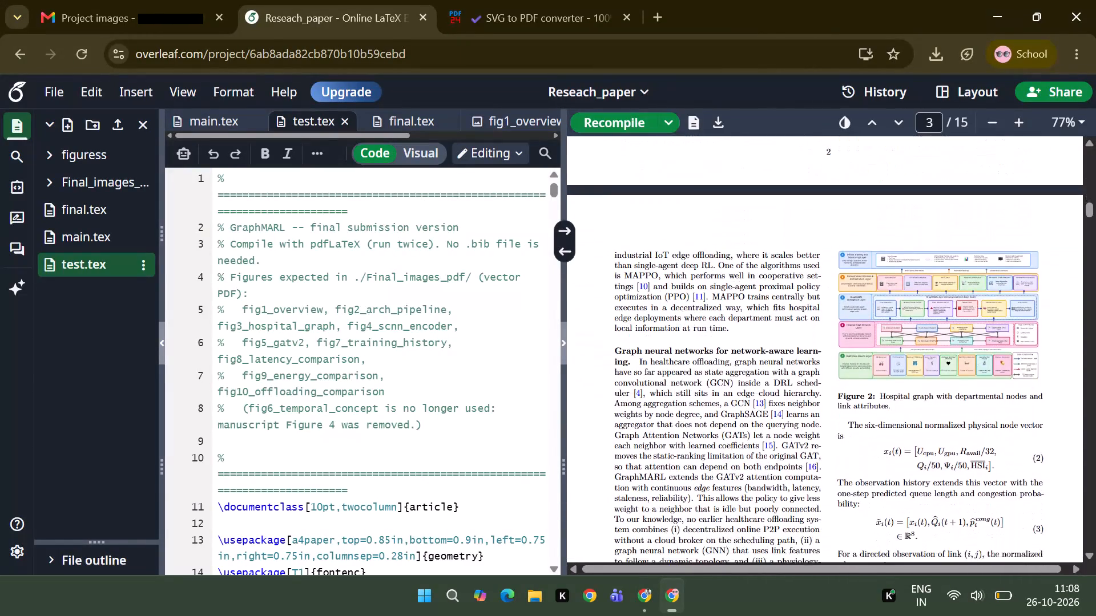
scroll(658, 423, down, 1)
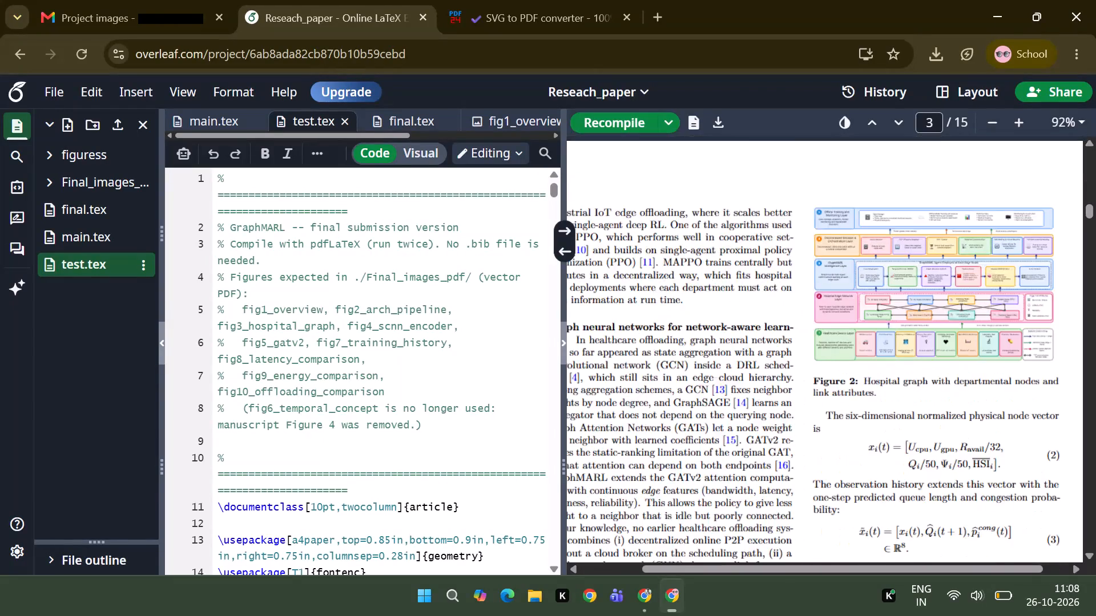
scroll(964, 323, left, 1)
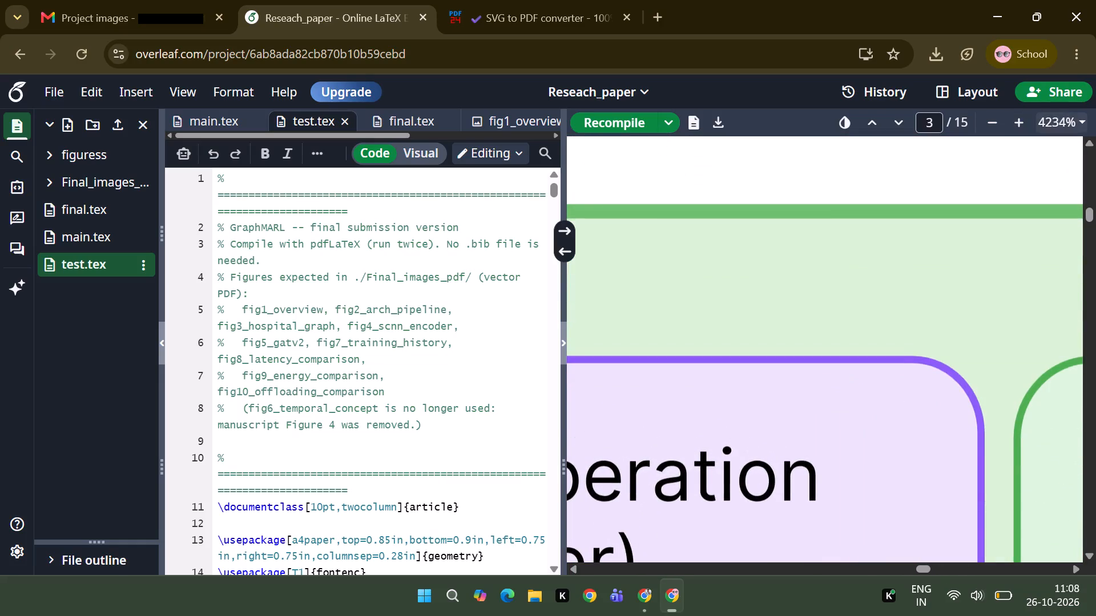
Review pages 2 to 6 of the compiled PDF at reduced zoom, comparing Figures 1 to 3 with their captions.
click(1077, 119)
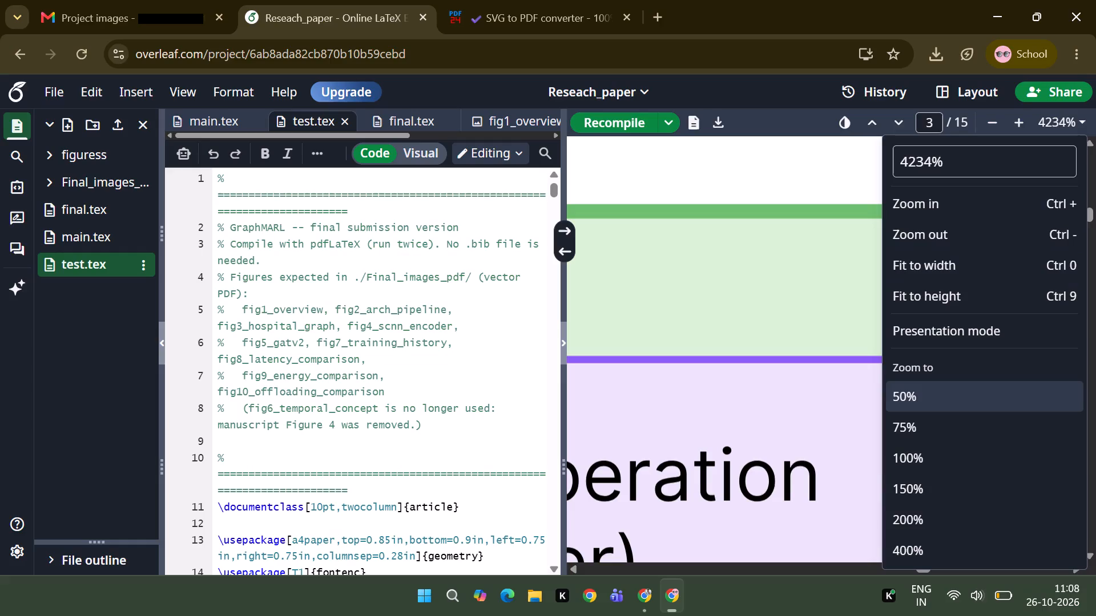
click(918, 396)
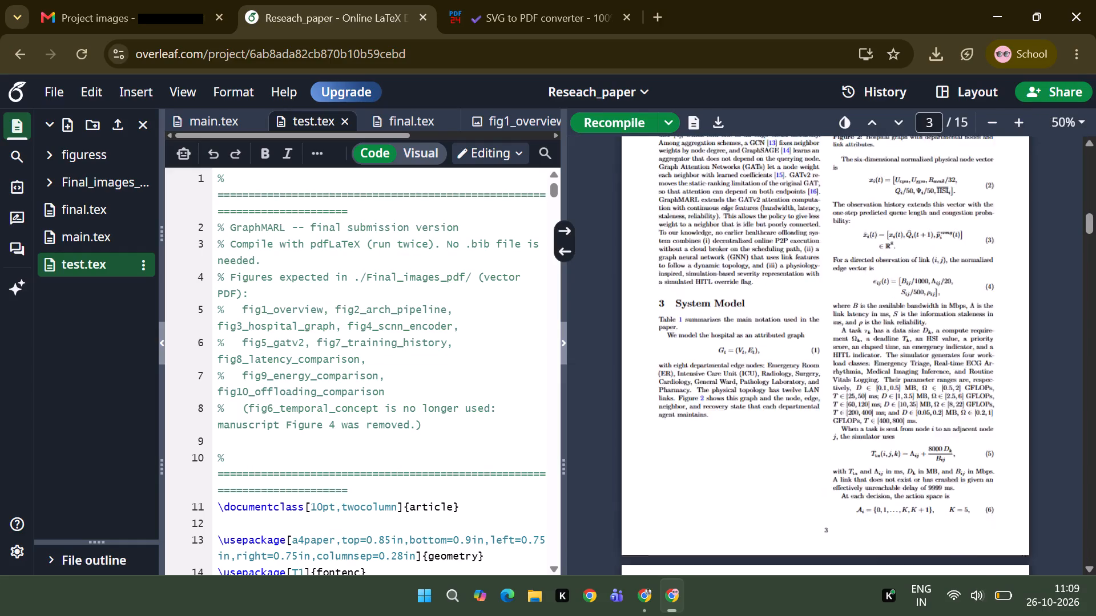
scroll(782, 311, up, 4)
scroll(782, 311, down, 2)
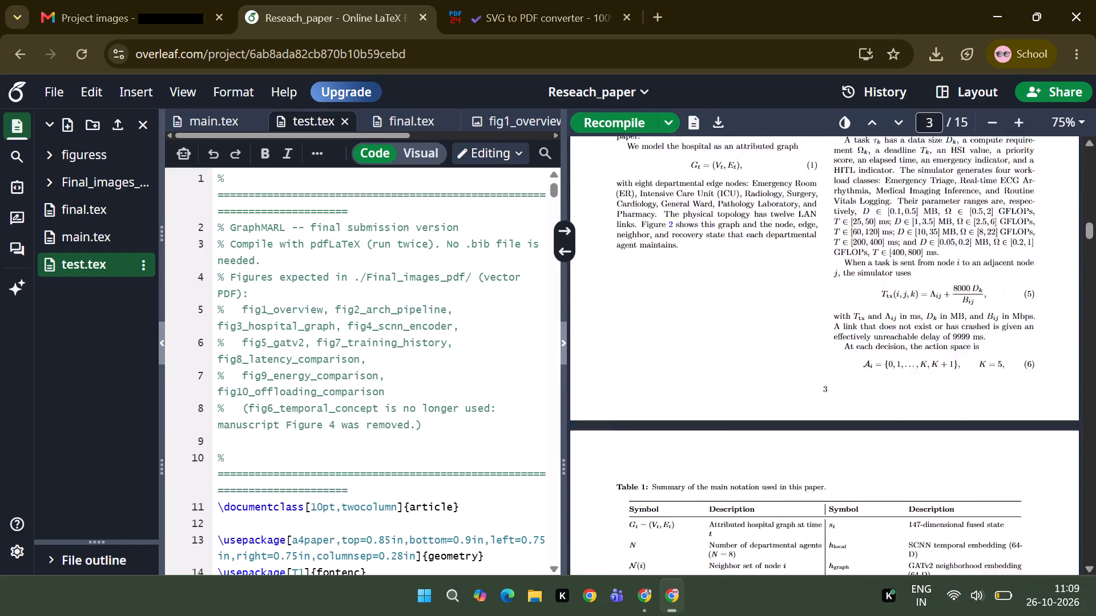
scroll(782, 311, down, 3)
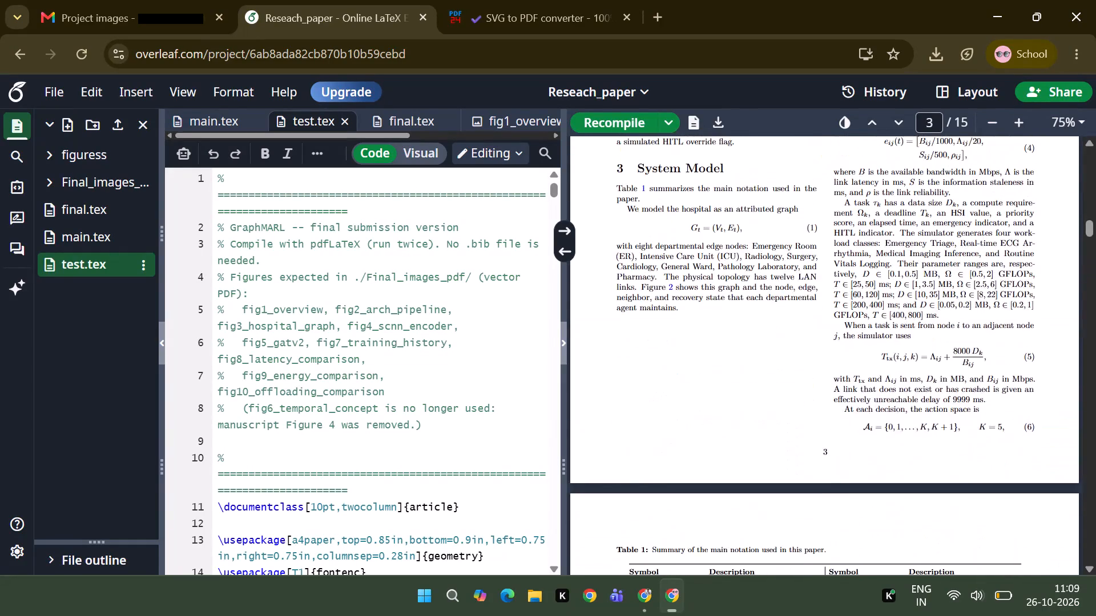
scroll(782, 311, down, 8)
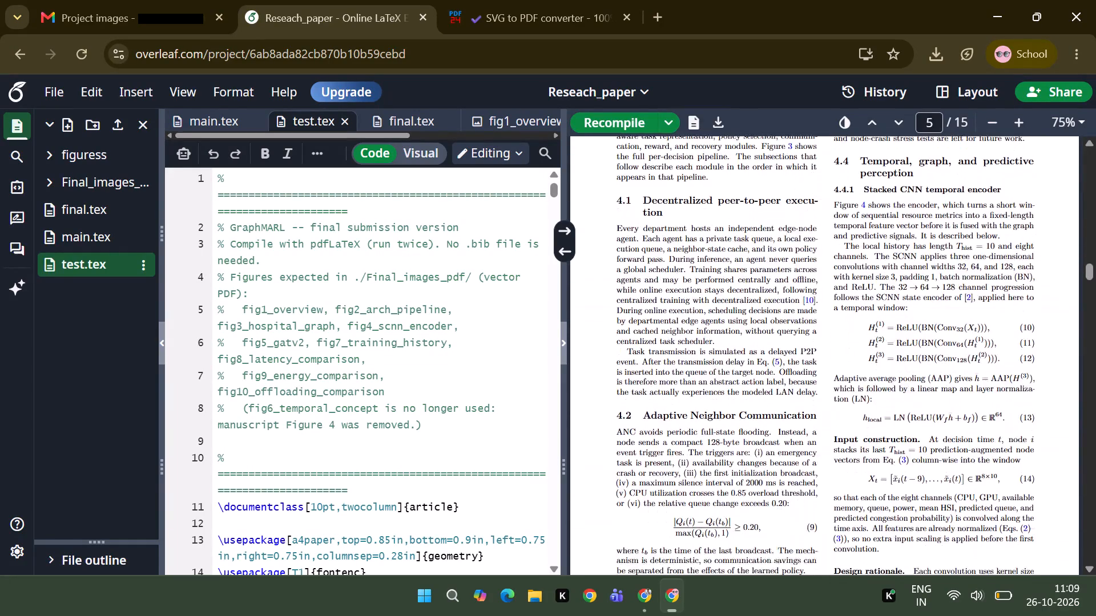
scroll(782, 311, down, 2)
scroll(782, 311, up, 3)
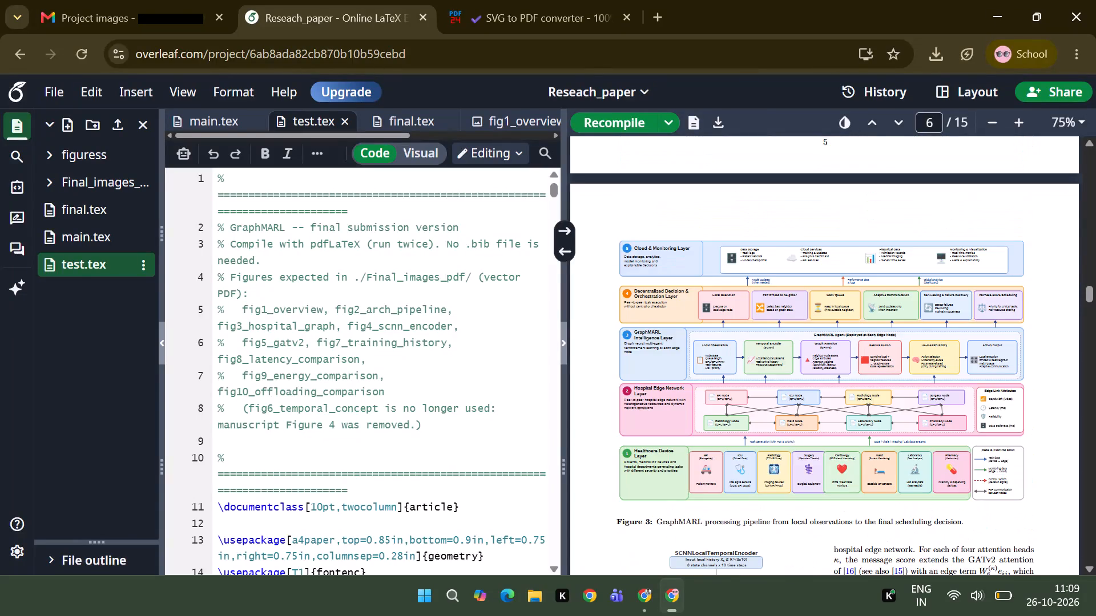
scroll(782, 311, up, 4)
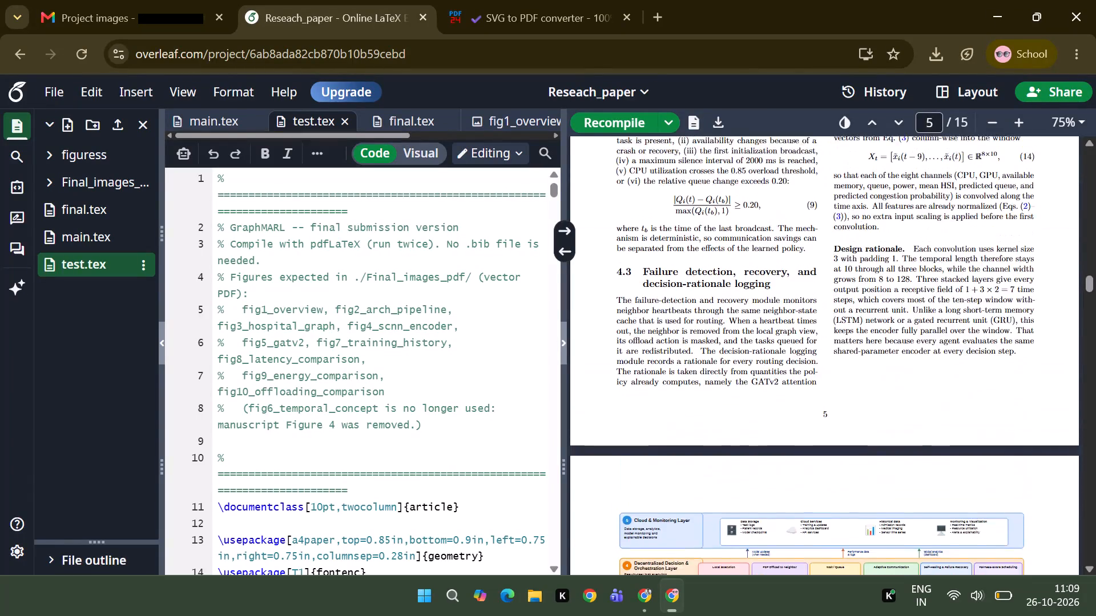
scroll(782, 311, up, 7)
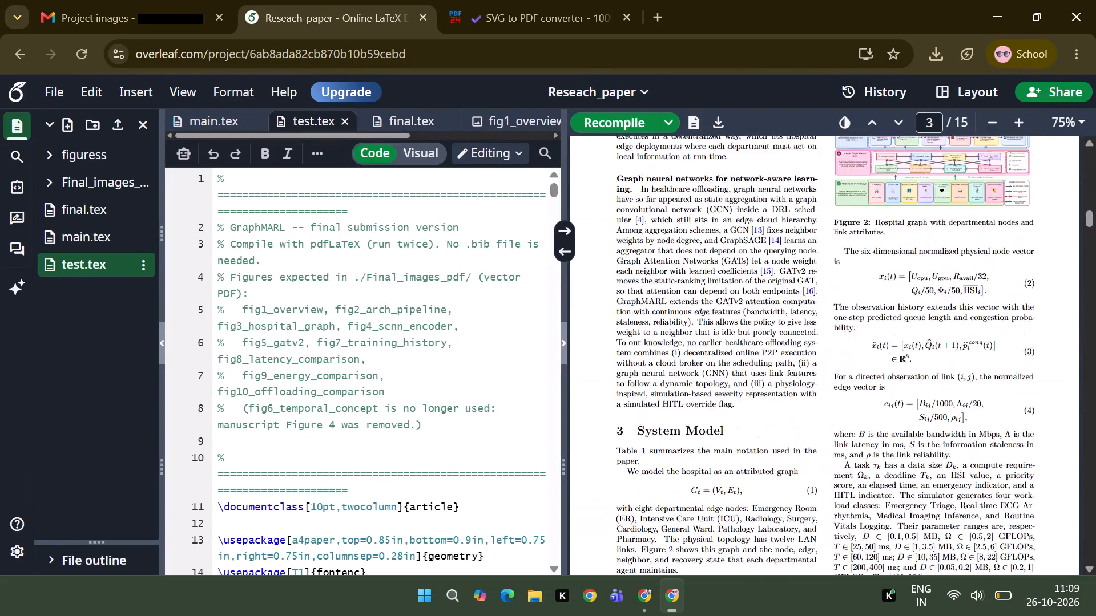
scroll(782, 311, up, 3)
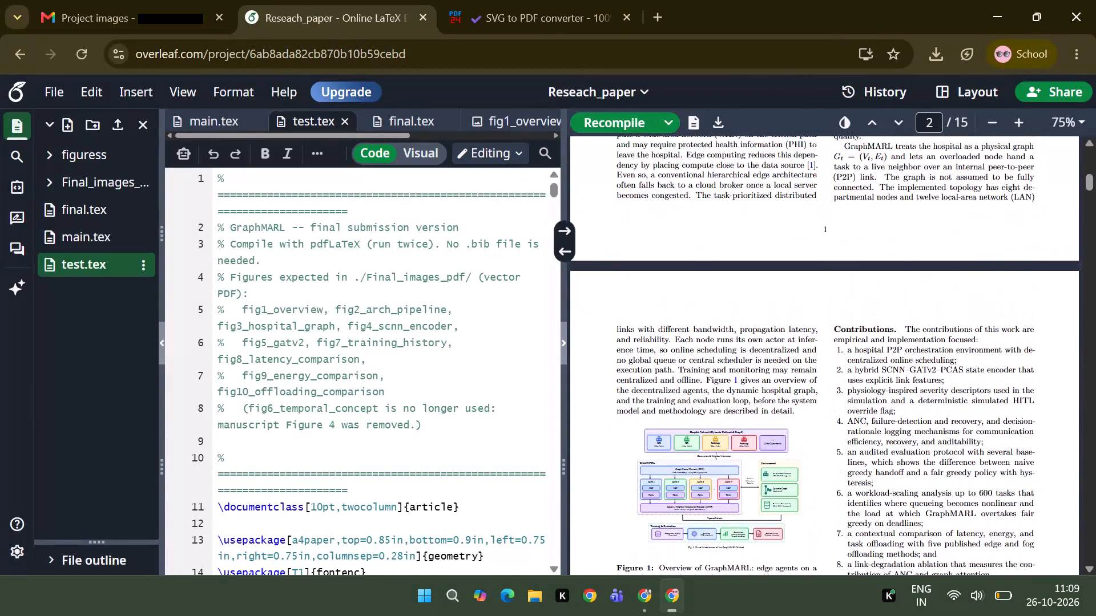
Review pages 1 to 6 of the compiled PDF, checking Figures 2 to 4 against their captions at different magnifications.
scroll(782, 311, up, 4)
scroll(782, 311, down, 3)
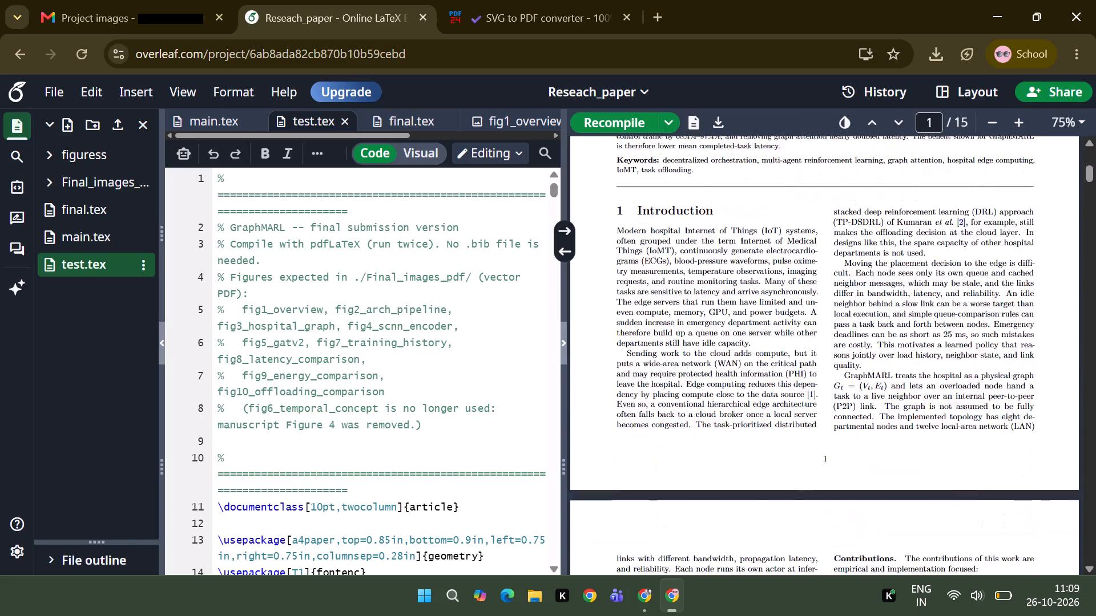
scroll(782, 311, down, 8)
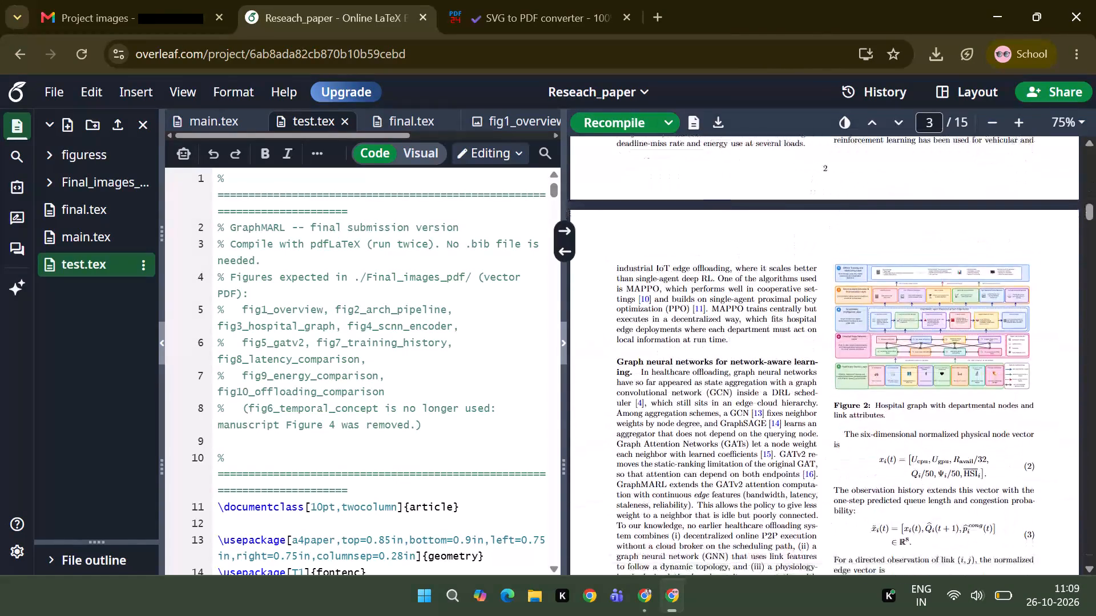
scroll(782, 311, down, 9)
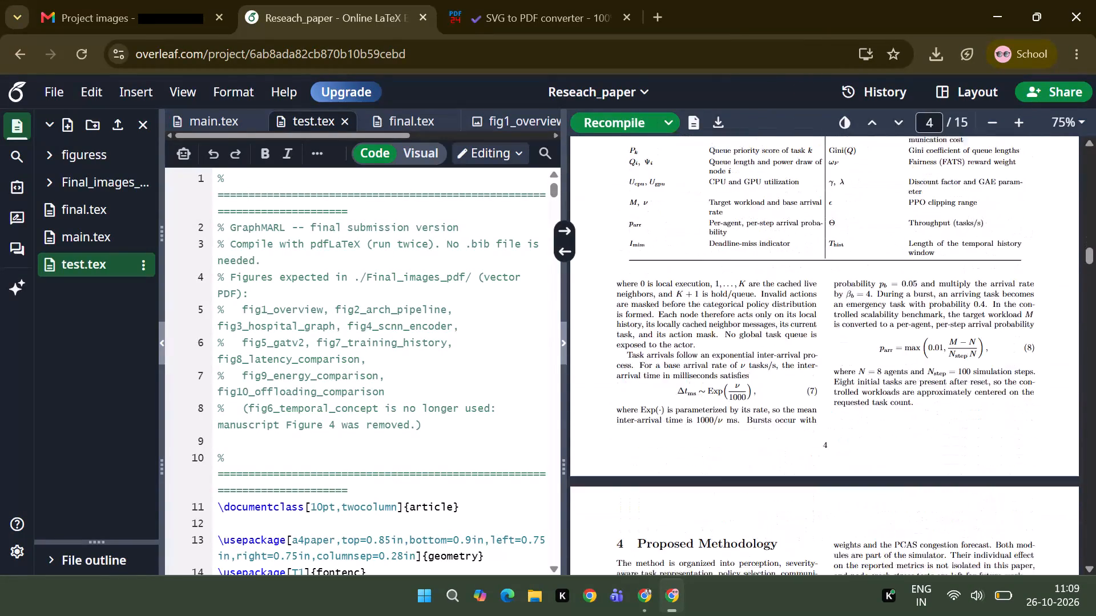
scroll(782, 311, down, 5)
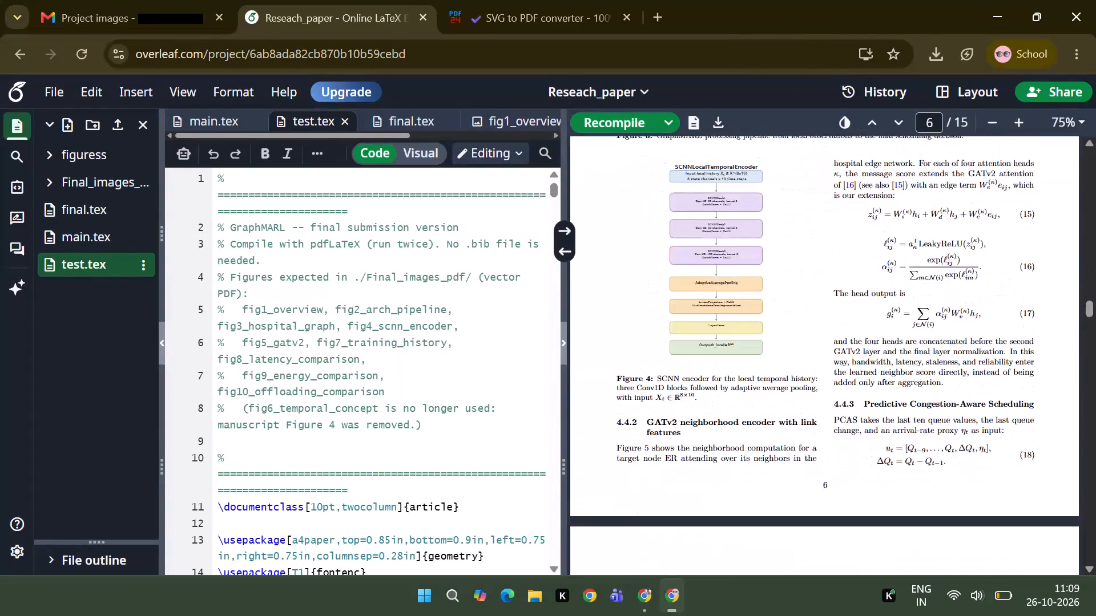
scroll(782, 311, down, 1)
scroll(782, 311, up, 1)
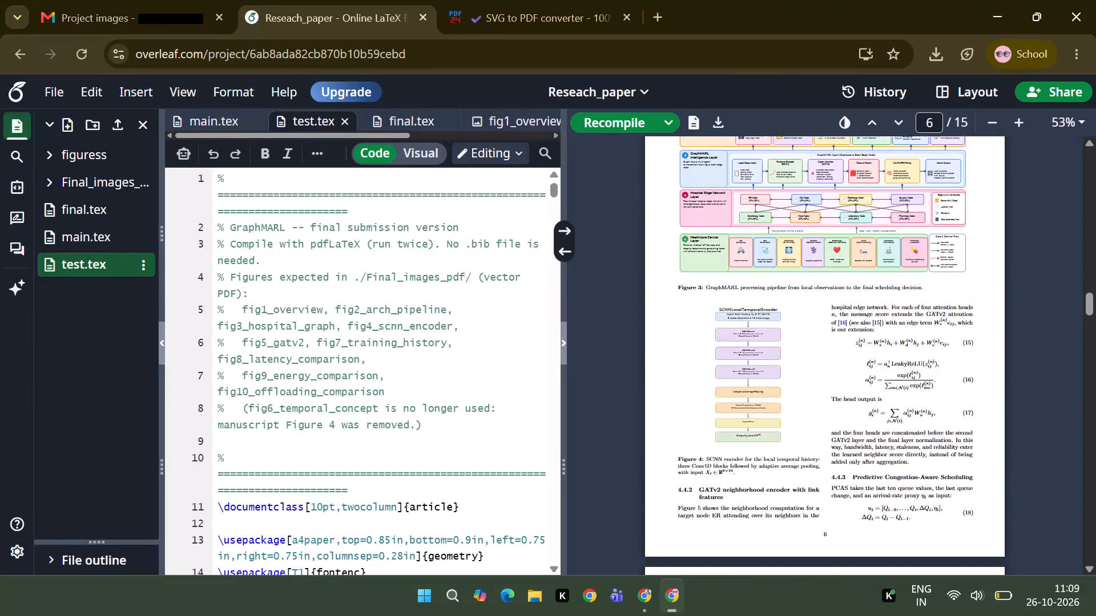
scroll(782, 311, up, 1)
scroll(782, 311, down, 1)
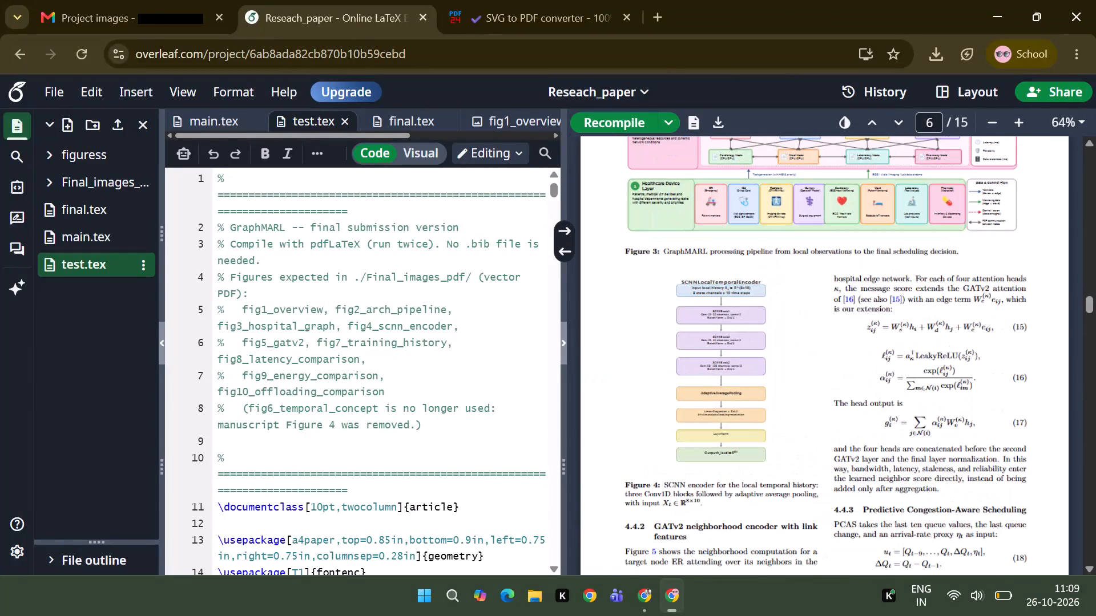
scroll(782, 311, down, 2)
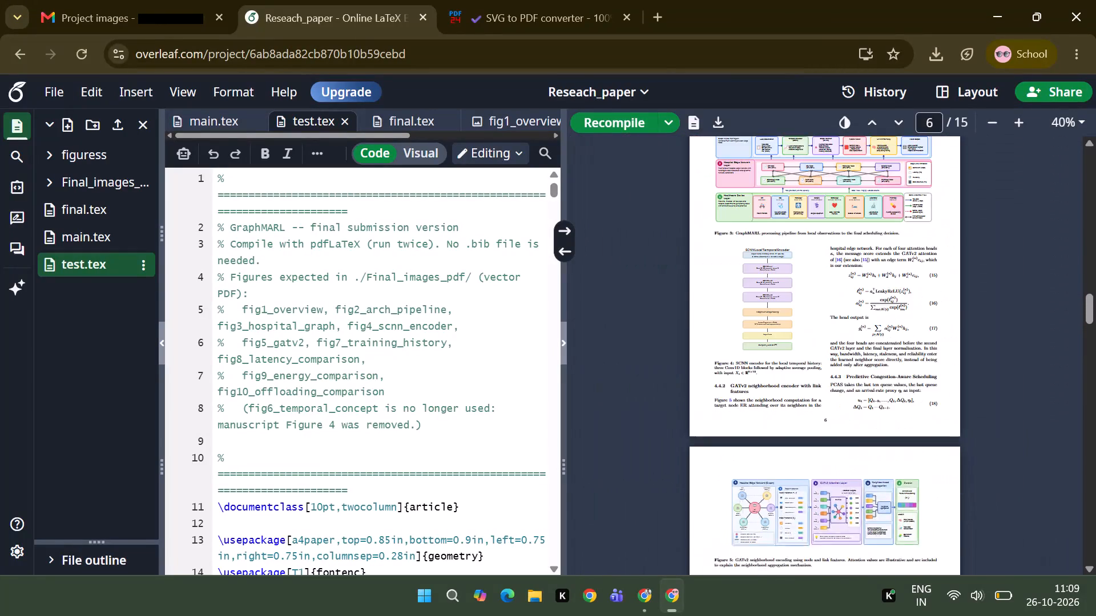
Skim the compiled PDF from page 7 to the references at 40% zoom, and recheck Figures 1 and 2 on the early pages.
scroll(782, 311, down, 5)
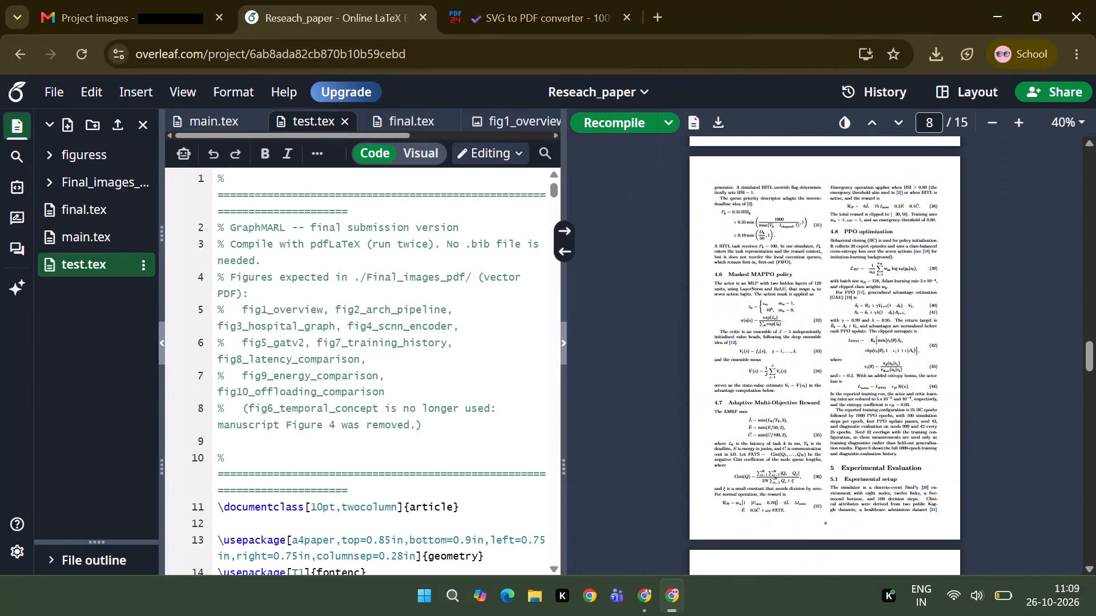
scroll(782, 311, down, 5)
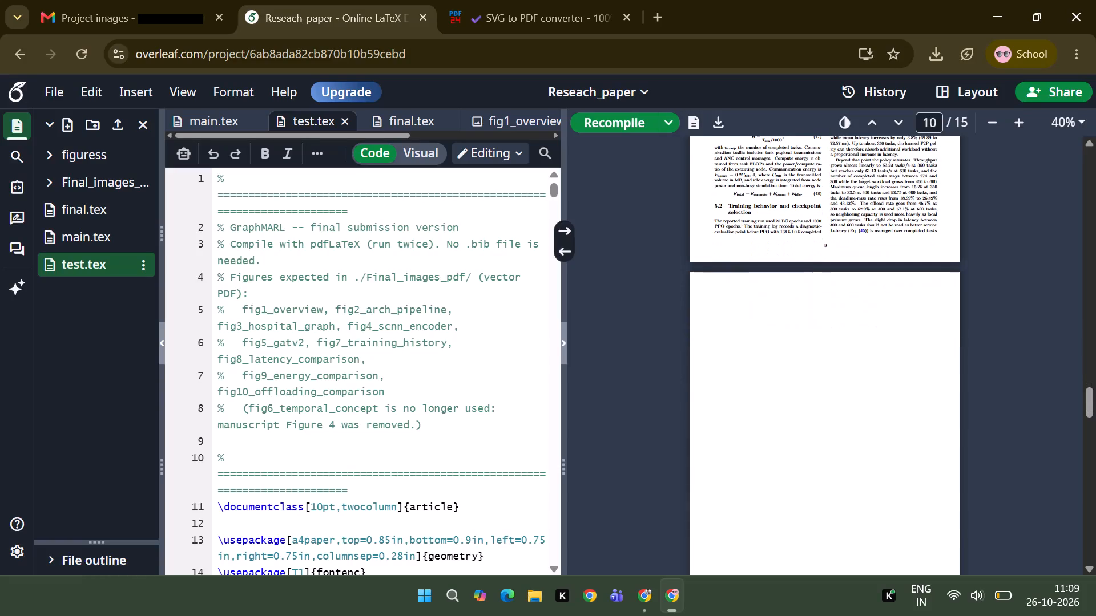
scroll(782, 311, down, 3)
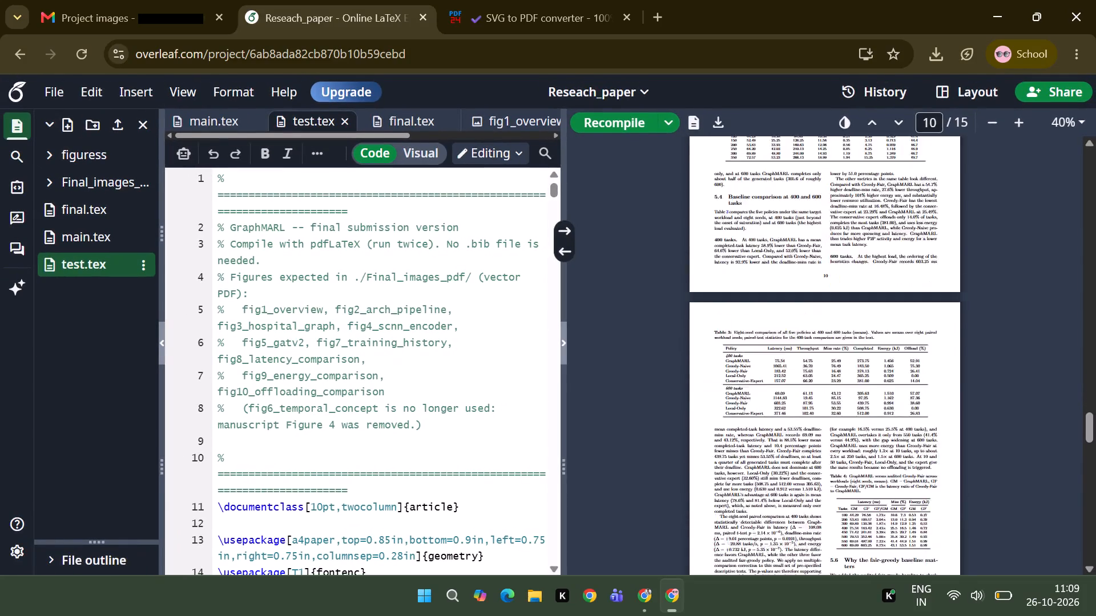
scroll(782, 311, down, 12)
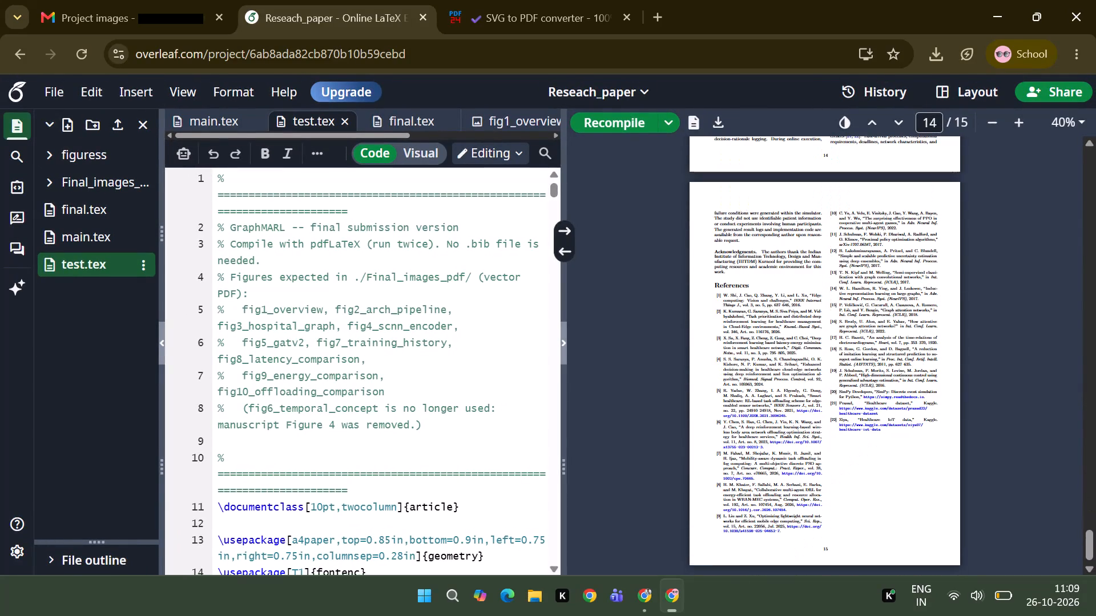
scroll(782, 311, down, 2)
scroll(782, 311, up, 20)
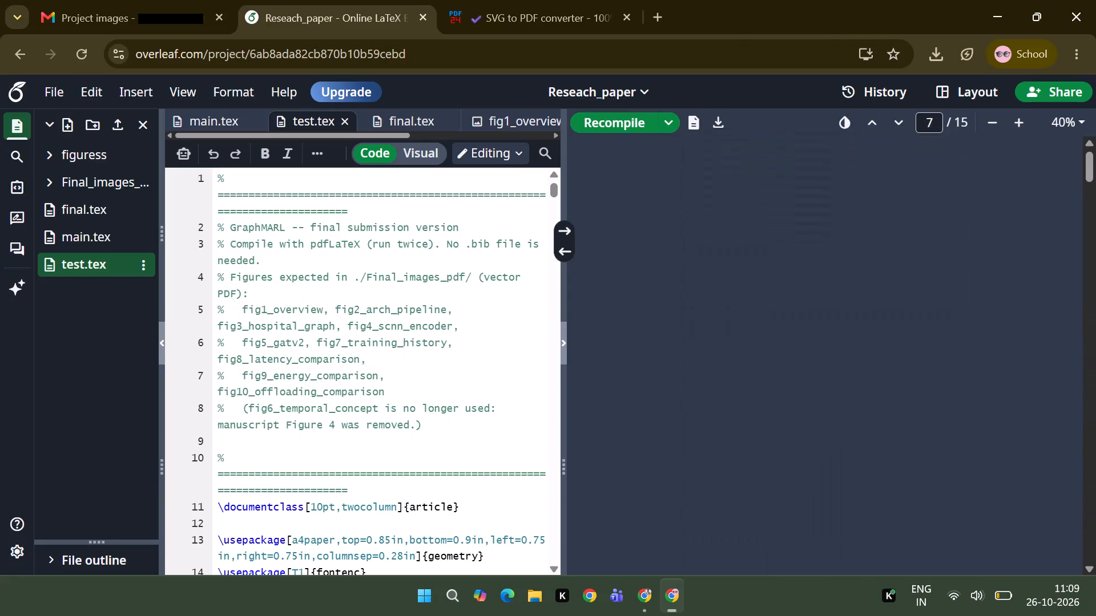
scroll(784, 374, down, 3)
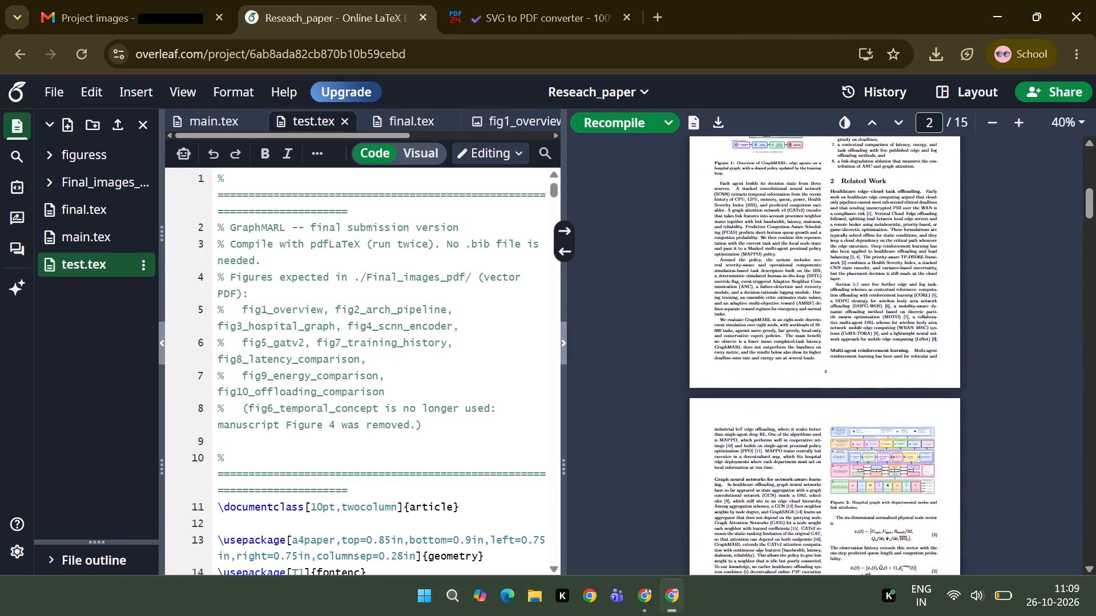
scroll(784, 374, down, 2)
scroll(417, 355, down, 1)
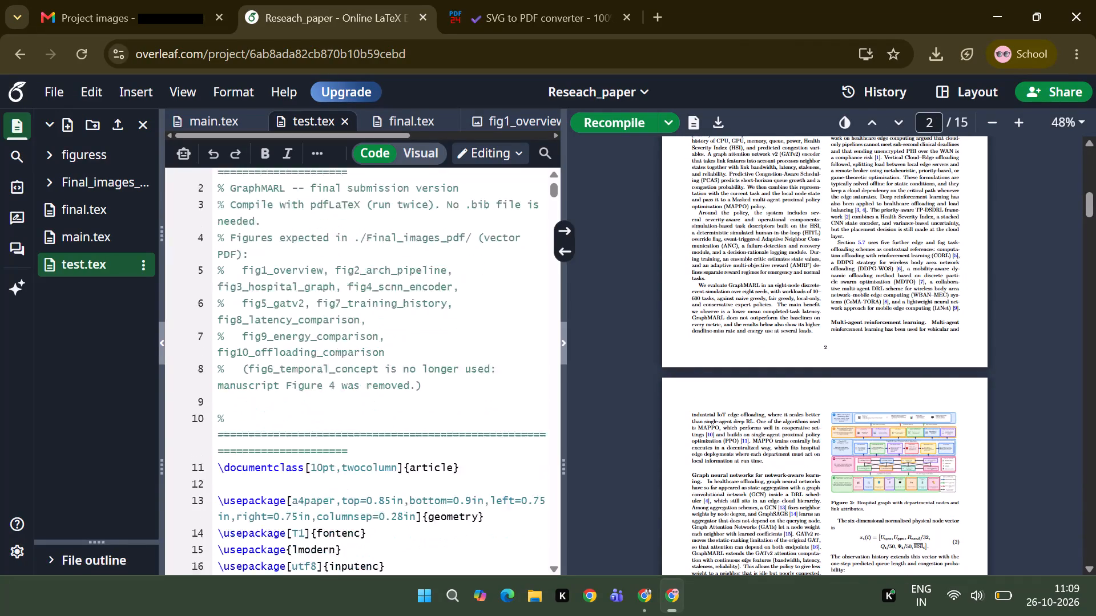
scroll(417, 355, down, 4)
Expand the Final_images_pdf folder in the project's file tree.
click(76, 170)
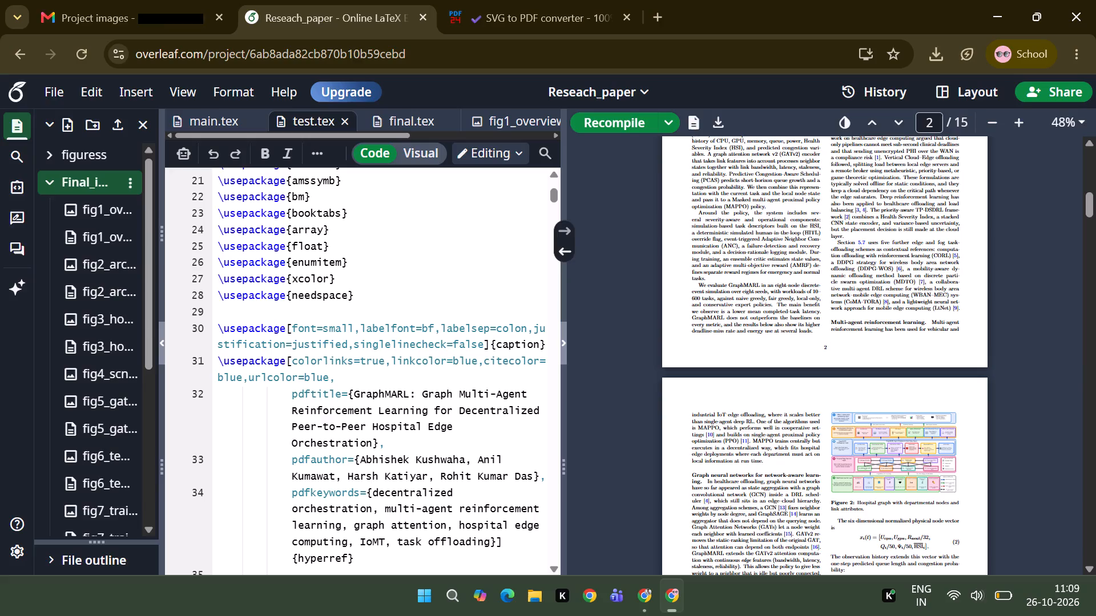
Switch to File Explorer, open the fig2_arch_pipeline PDF from the Desktop's Pr_images folder for a look, and close it.
click(527, 602)
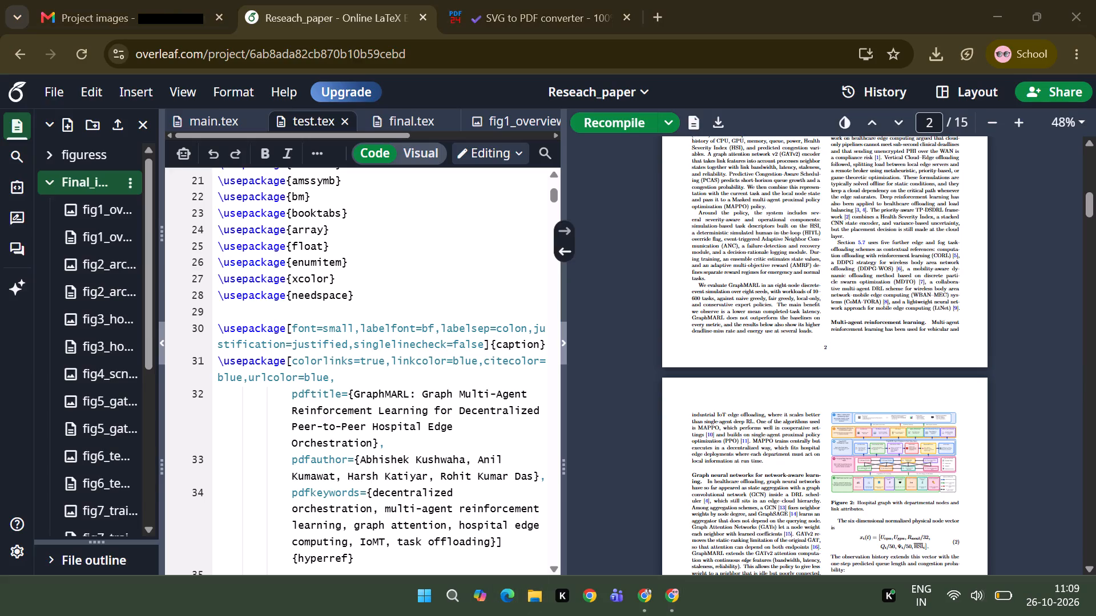
click(68, 245)
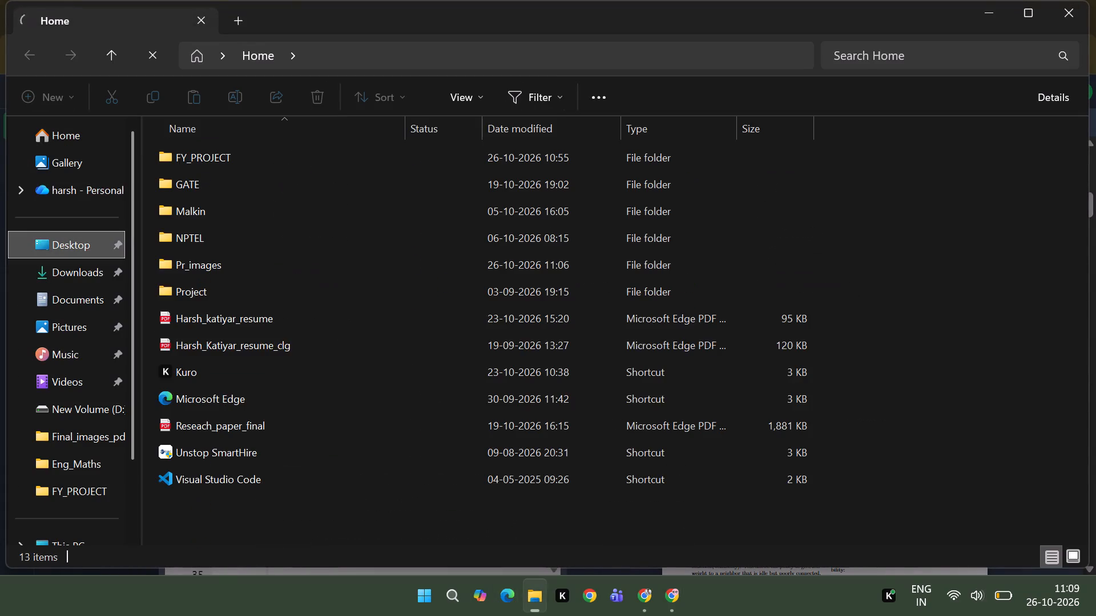
double_click(195, 273)
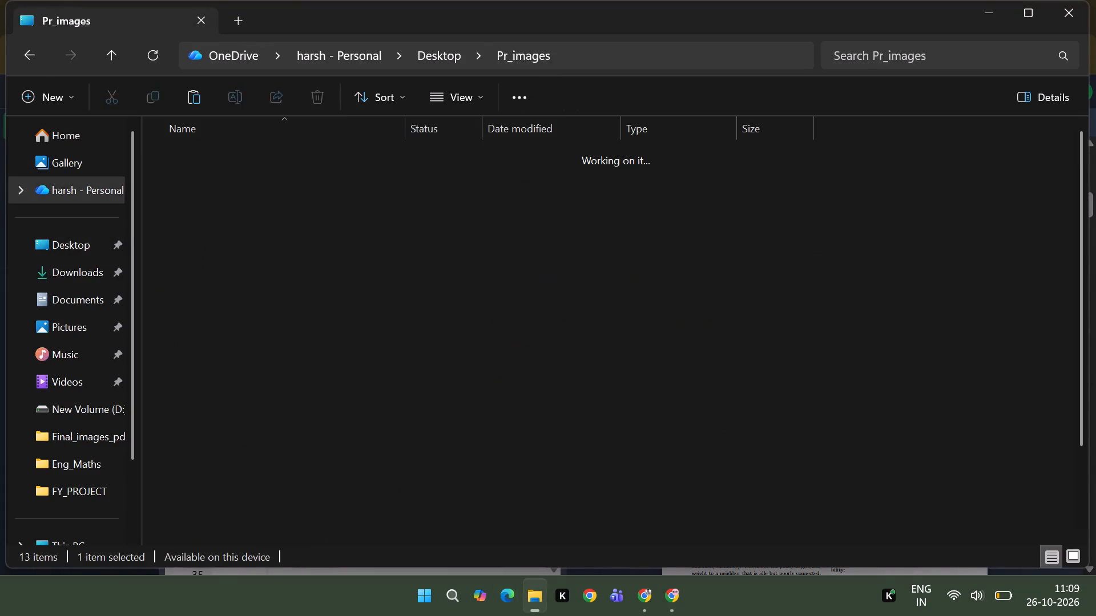
double_click(195, 207)
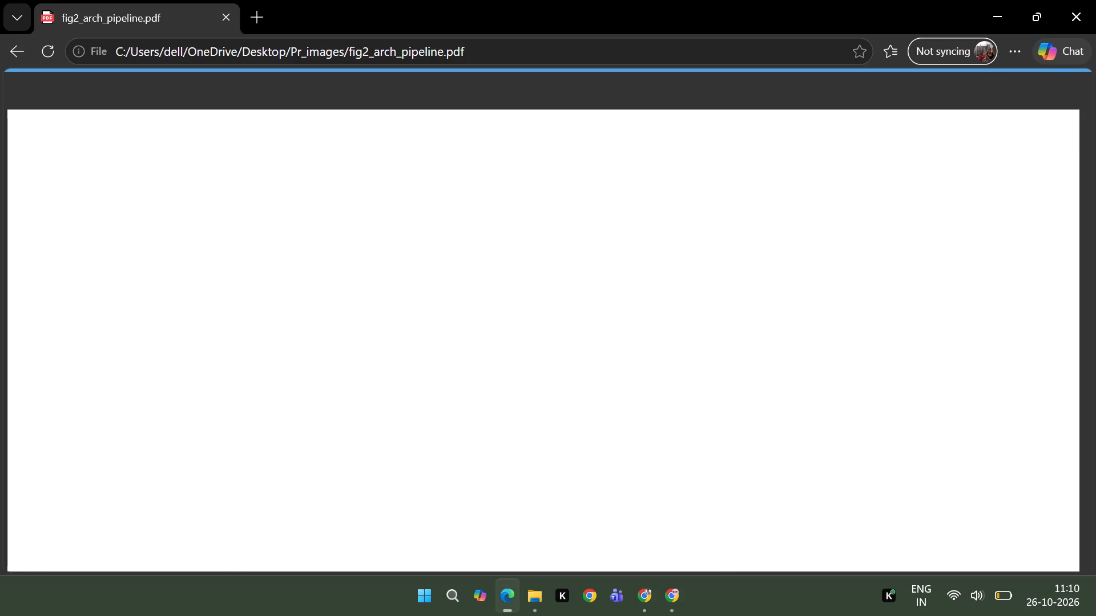
click(1079, 9)
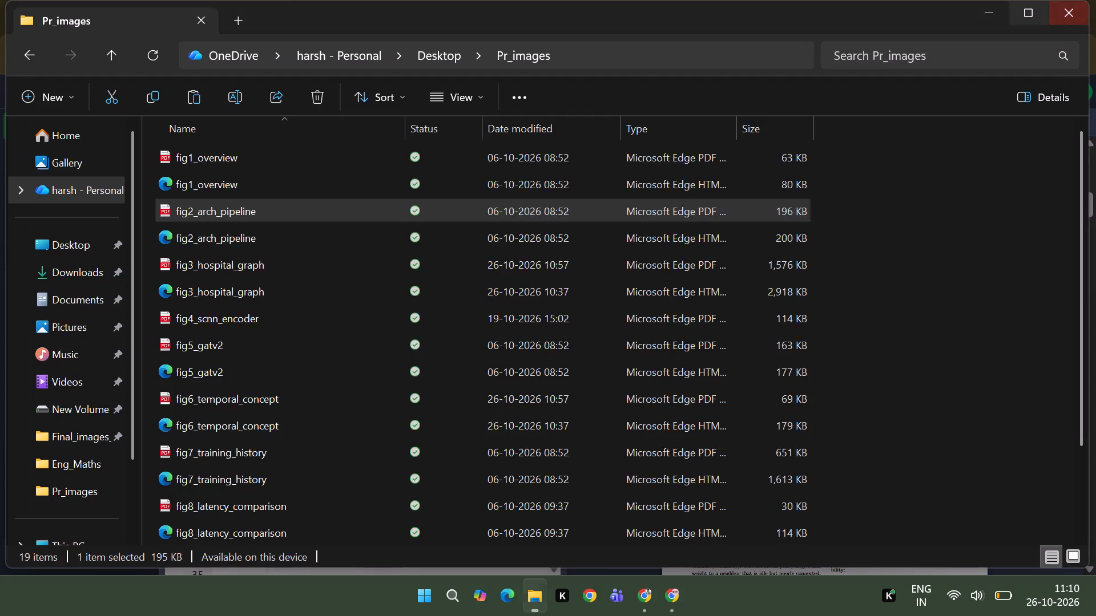
Delete both fig2_arch_pipeline files, the PDF and the Edge HTML one, from the Pr_images folder.
click(223, 241)
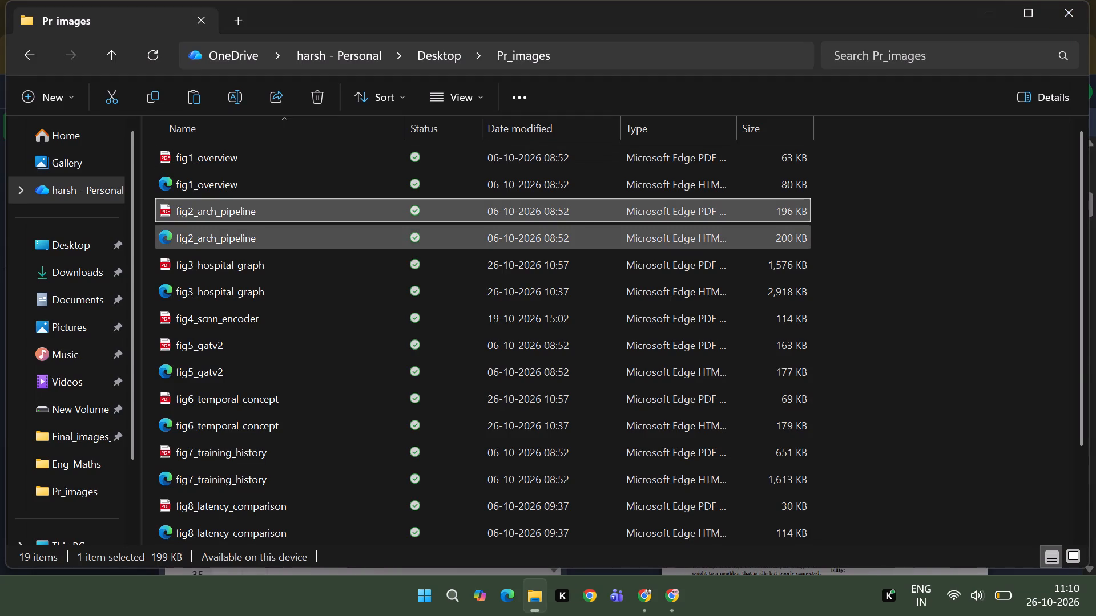
ctrl+click(218, 208)
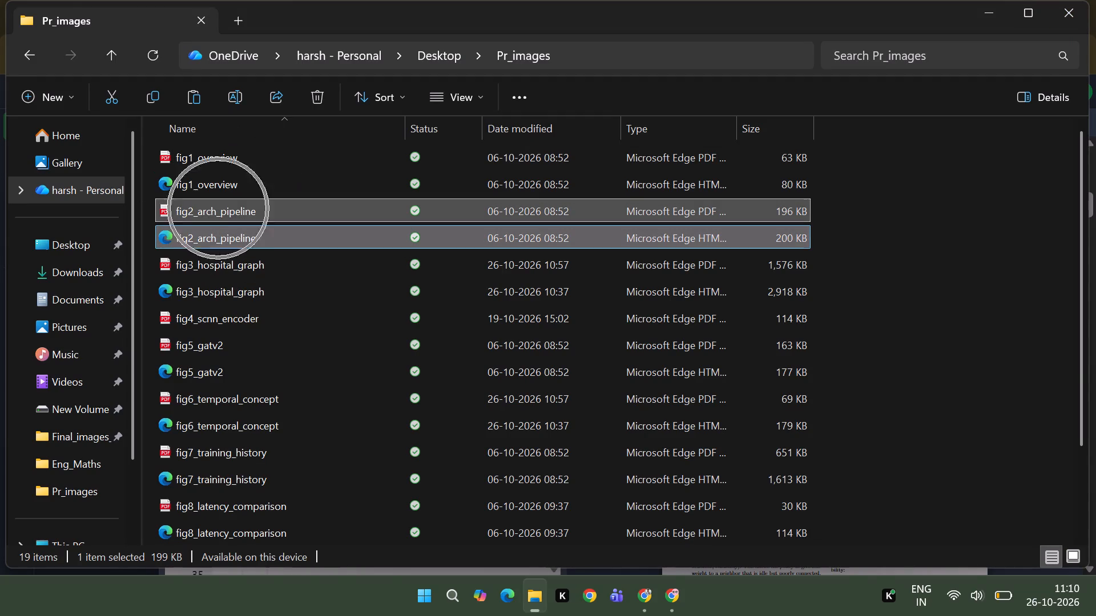
click(324, 104)
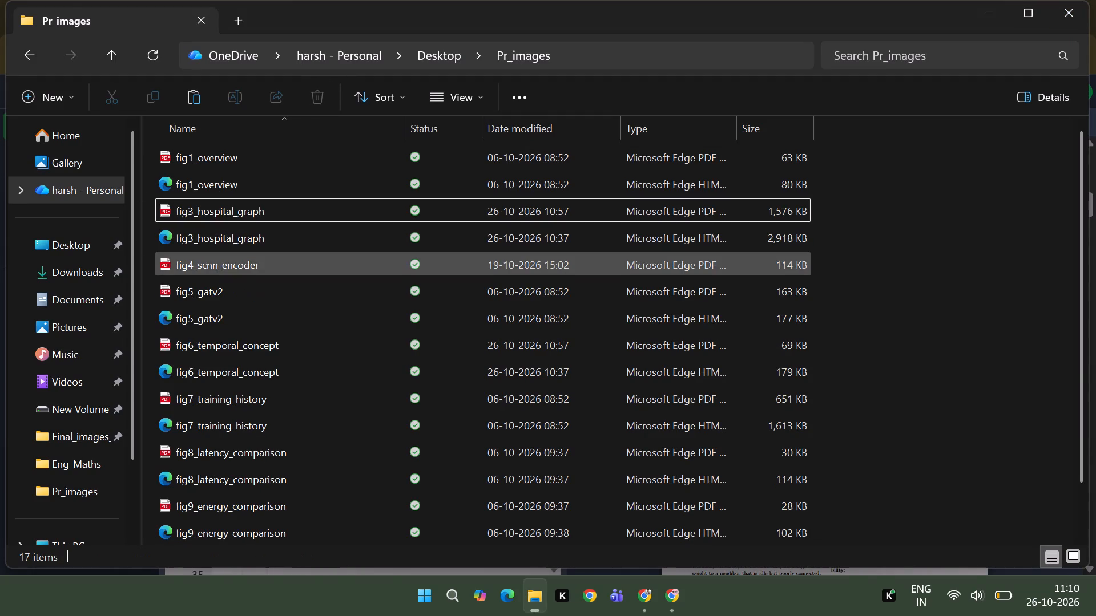
Open the fig3_hospital_graph PDF from Pr_images, examine its diagram, and close it.
double_click(229, 210)
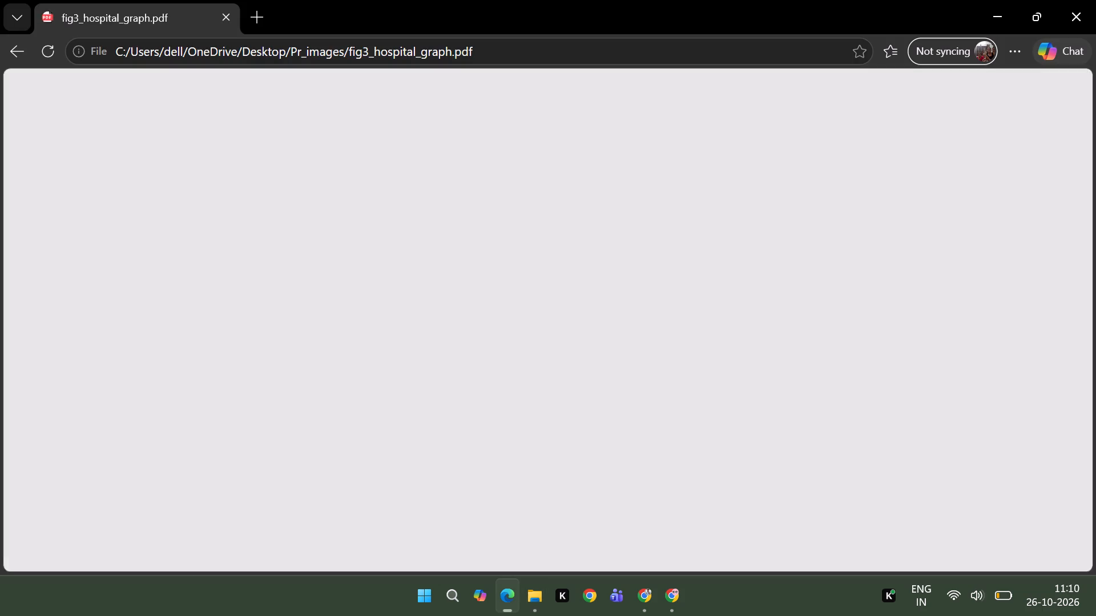
click(1084, 9)
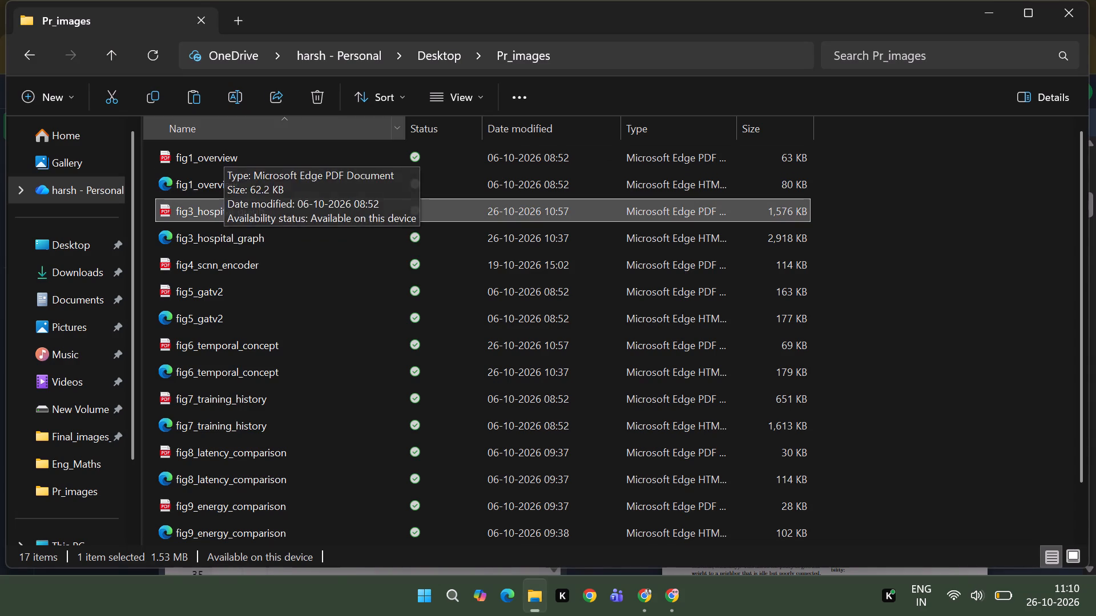
Preview the fig2_arch_pipeline and fig3_hospital_graph PDFs in FY_PROJECT's Final_images_pdf folder, closing each after checking.
click(65, 243)
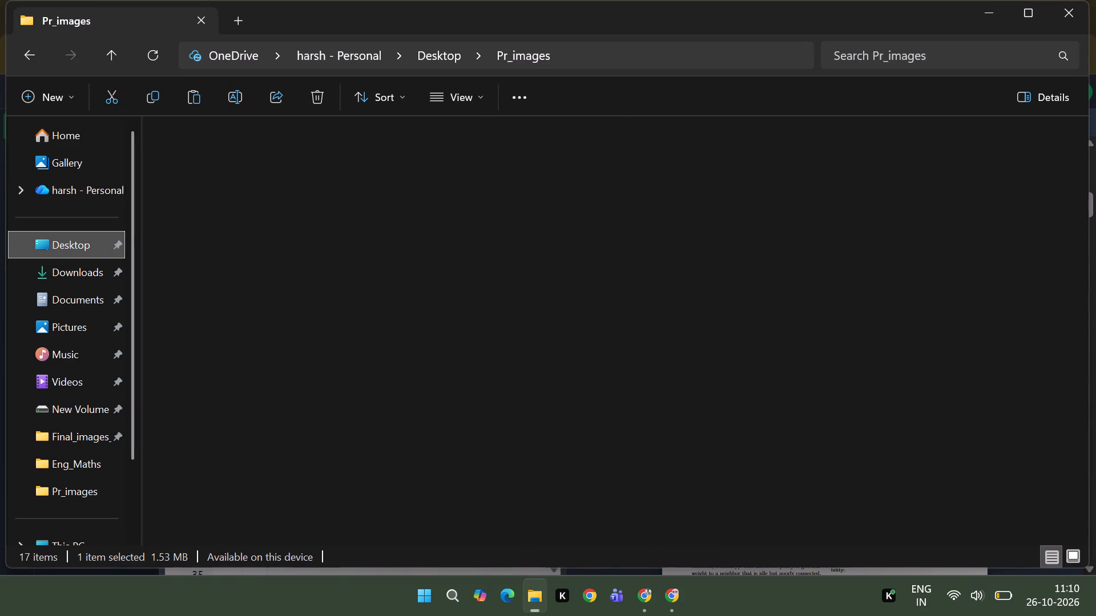
double_click(211, 156)
double_click(239, 155)
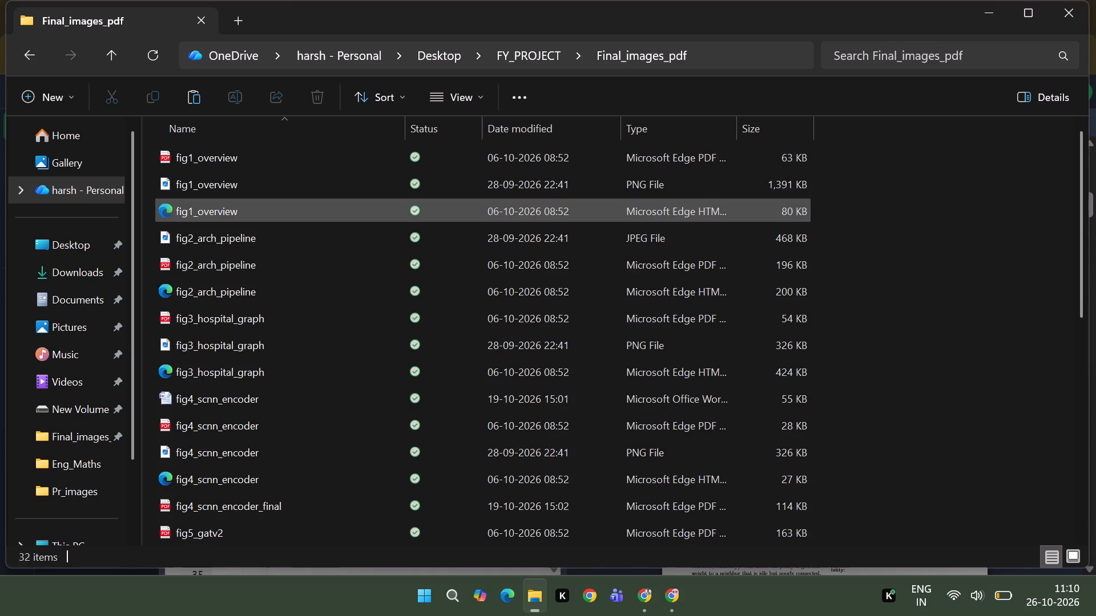
double_click(228, 263)
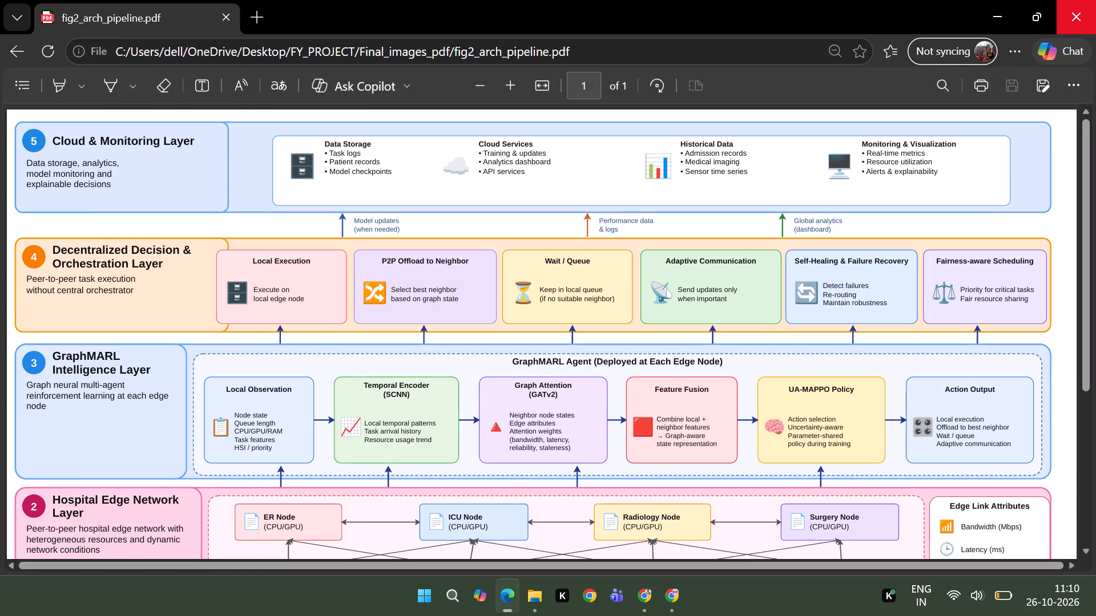
click(1082, 7)
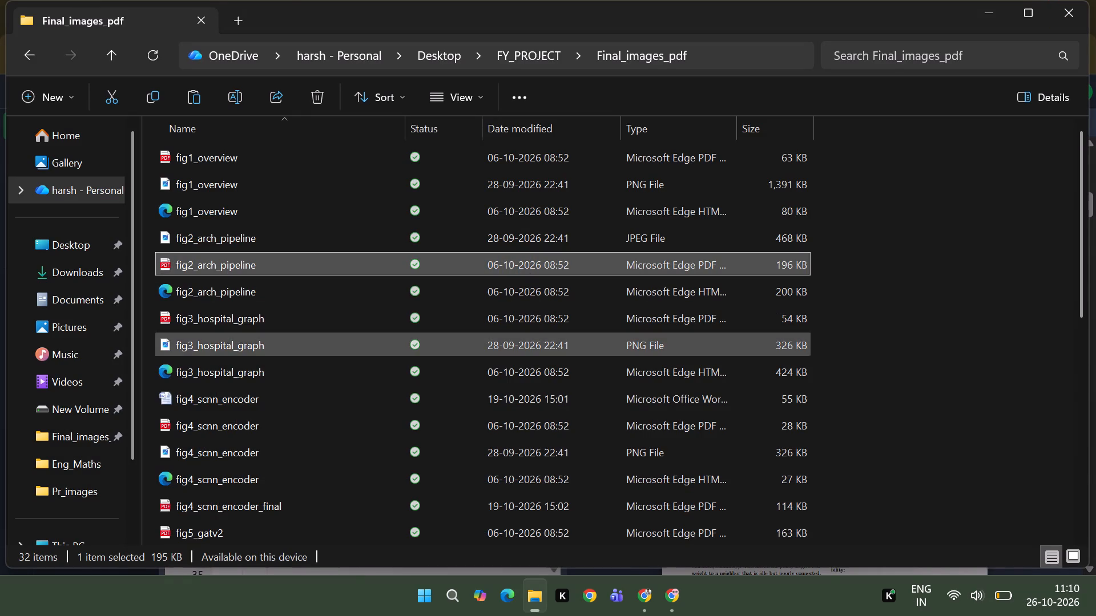
double_click(221, 321)
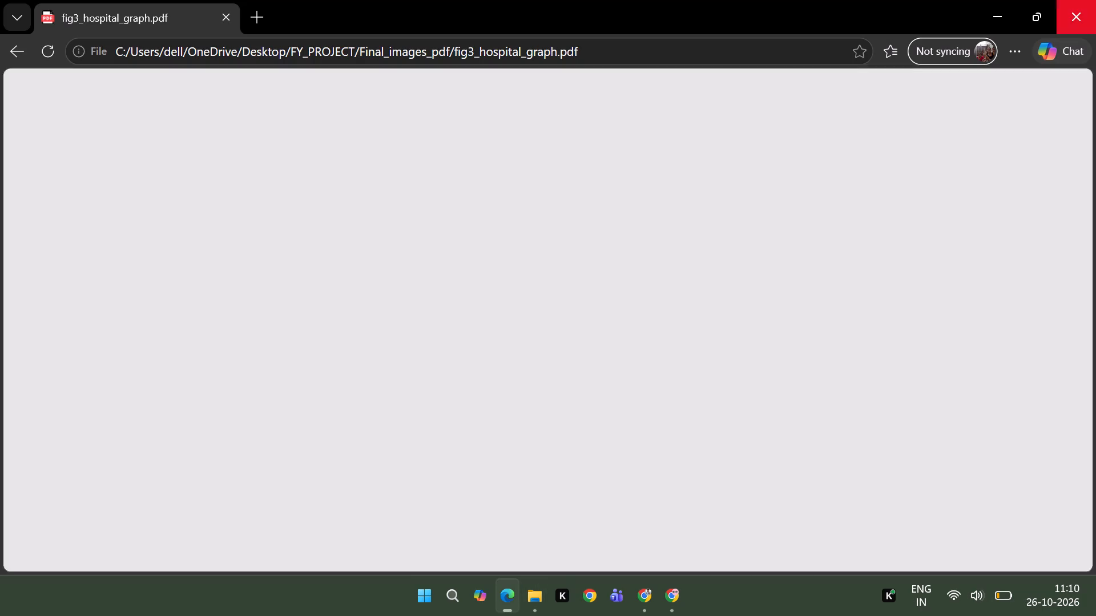
click(1083, 15)
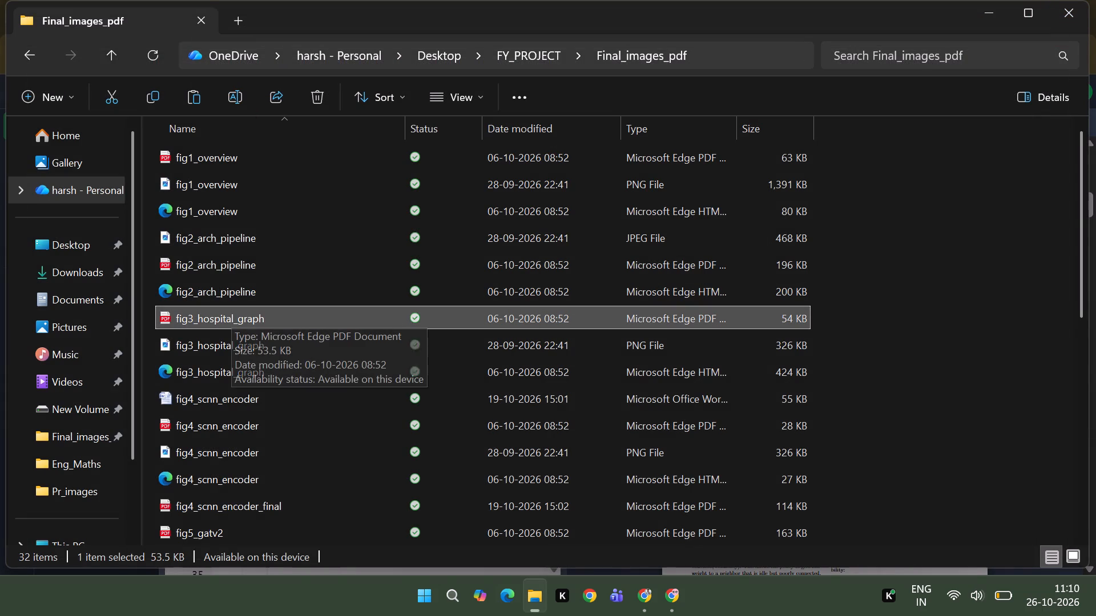
Copy the fig2_arch_pipeline name from Final_images_pdf and use it to rename the fig3_hospital_graph PDF in the Desktop's Pr_images folder.
ctrl+click(192, 342)
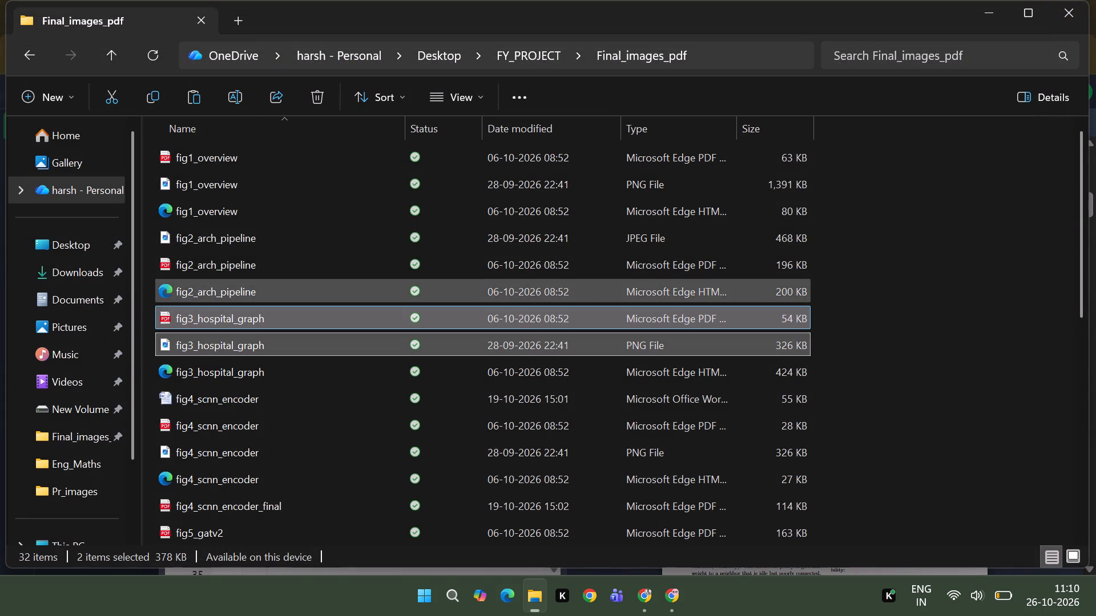
click(219, 262)
click(228, 262)
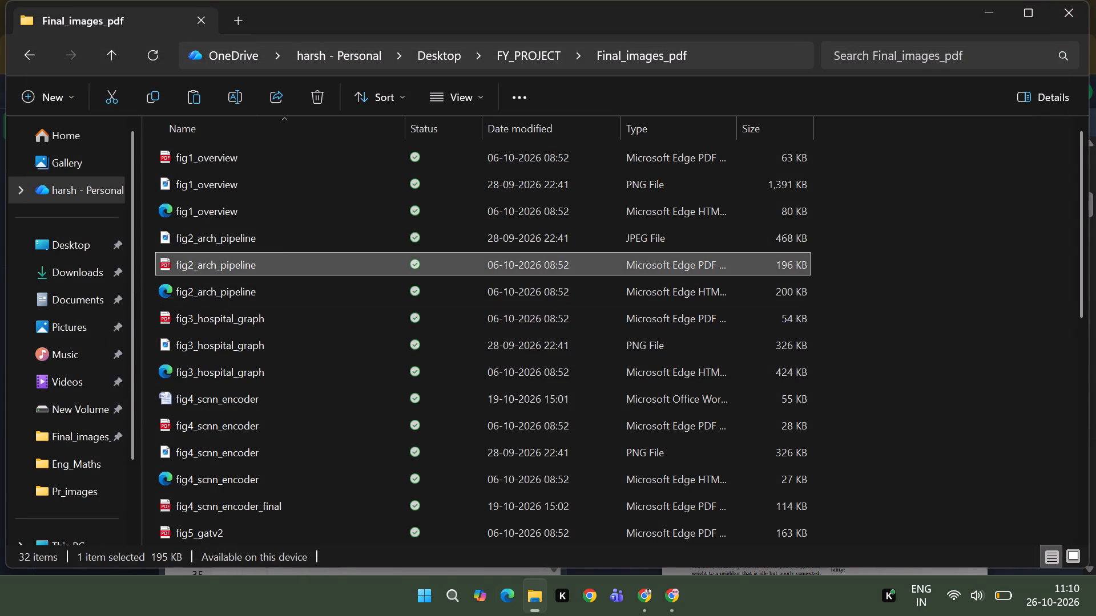
key(ctrl+c)
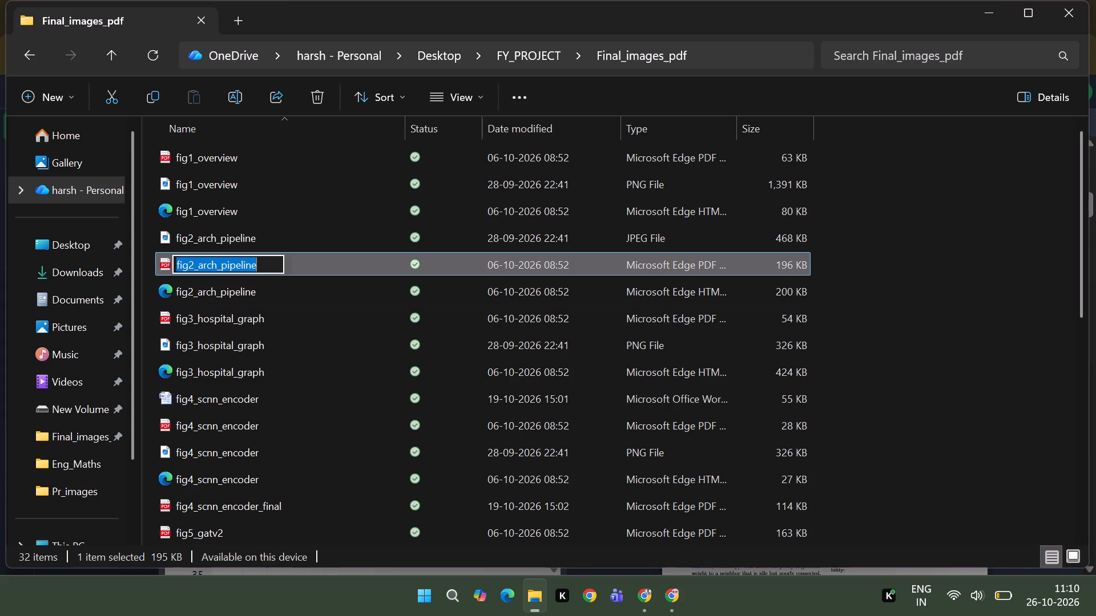
click(58, 248)
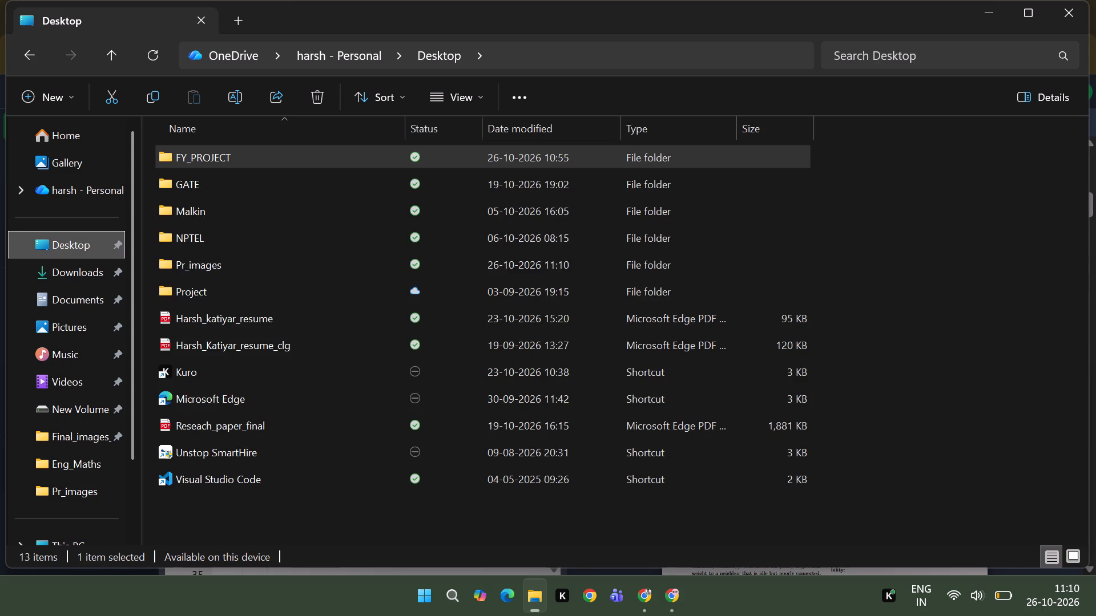
double_click(199, 262)
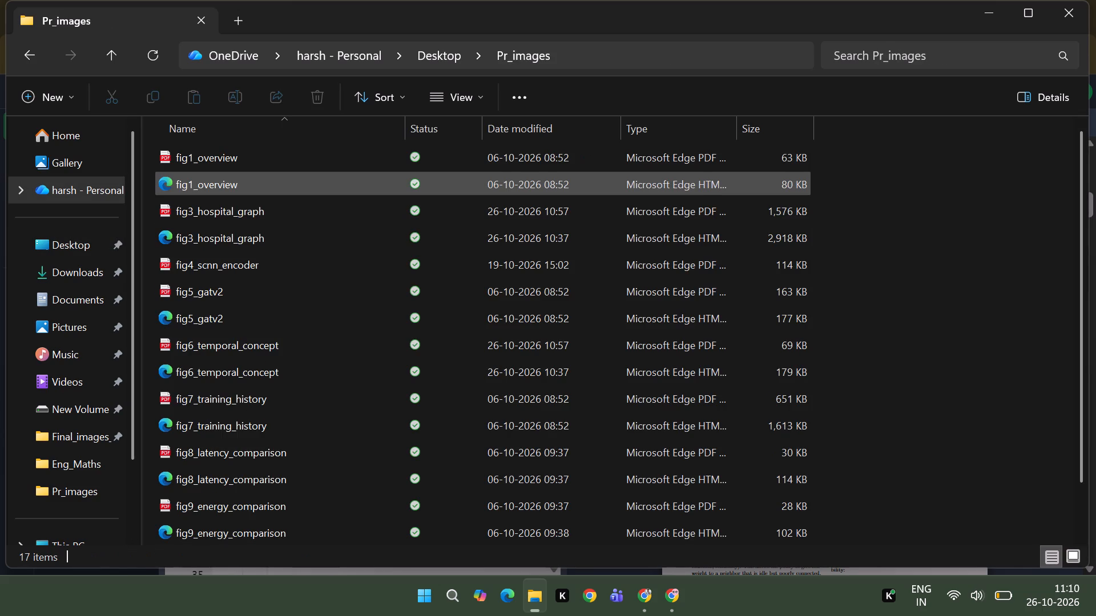
click(210, 216)
click(210, 216)
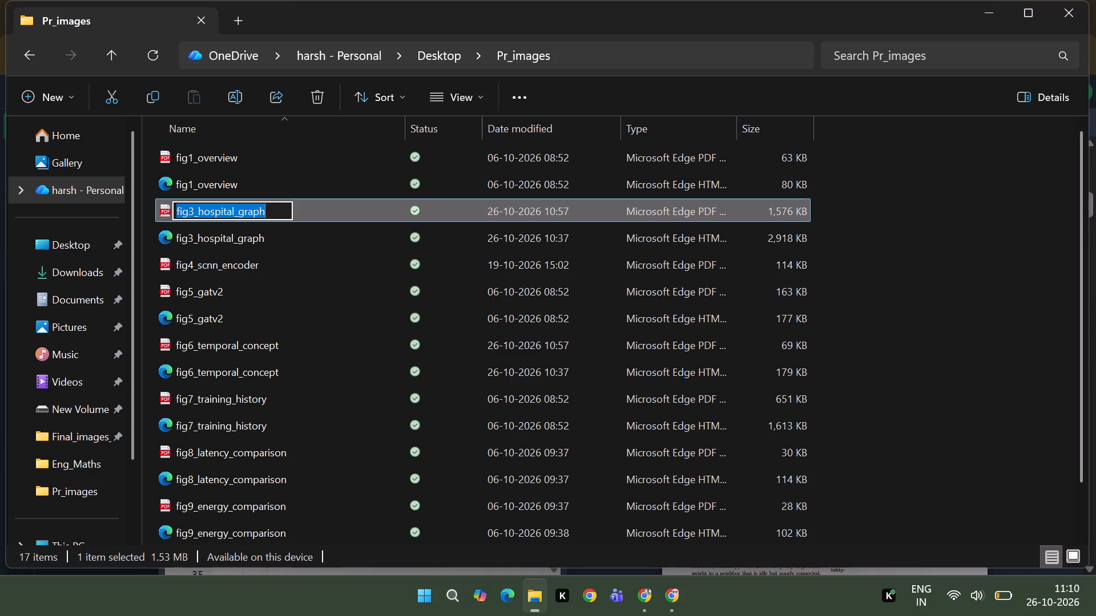
key(BackSpace)
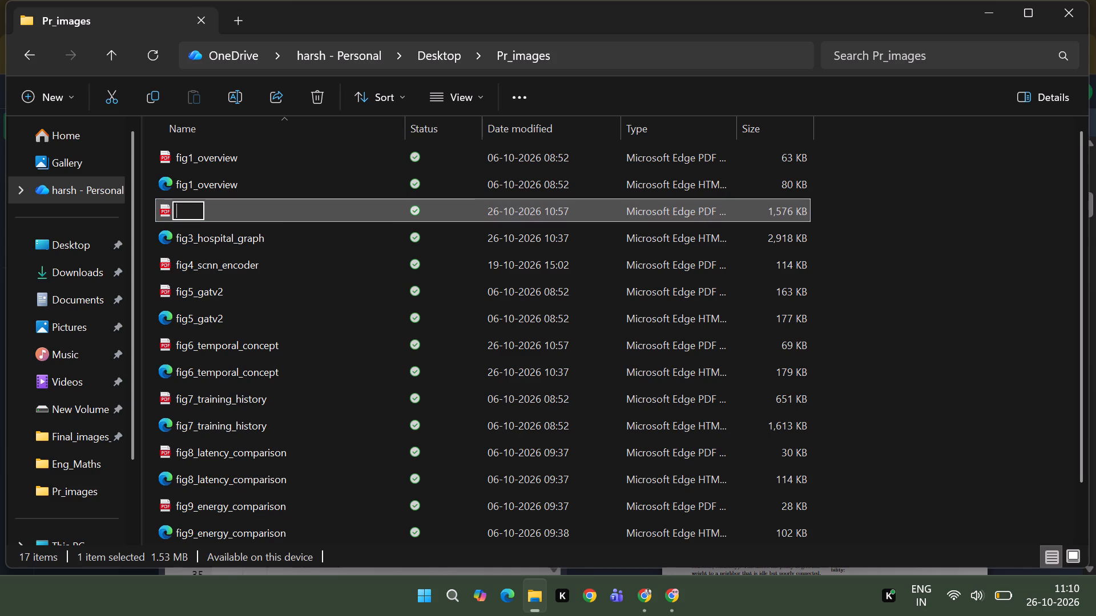
key(ctrl+v)
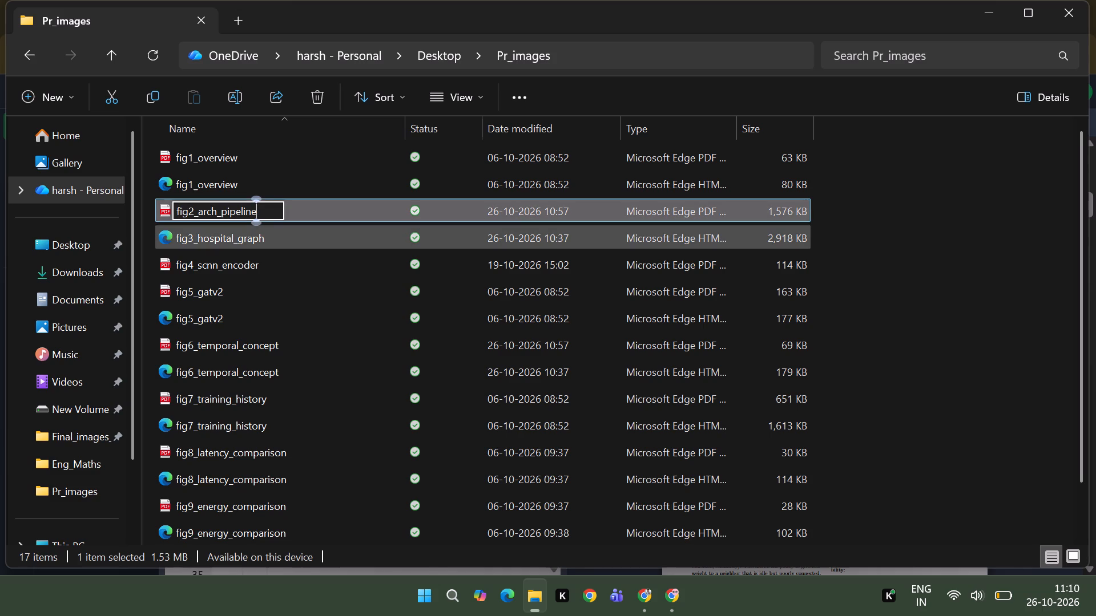
Rename the fig3_hospital_graph Edge HTML file in Pr_images as fig2_arch_pipeline too.
click(233, 240)
click(233, 240)
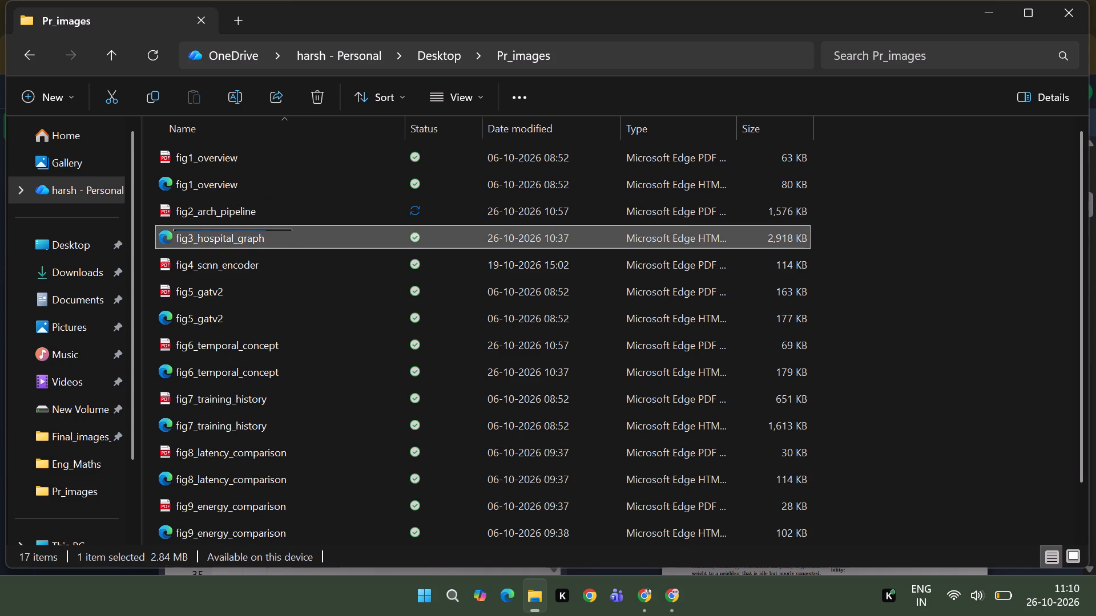
key(BackSpace)
key(ctrl+v)
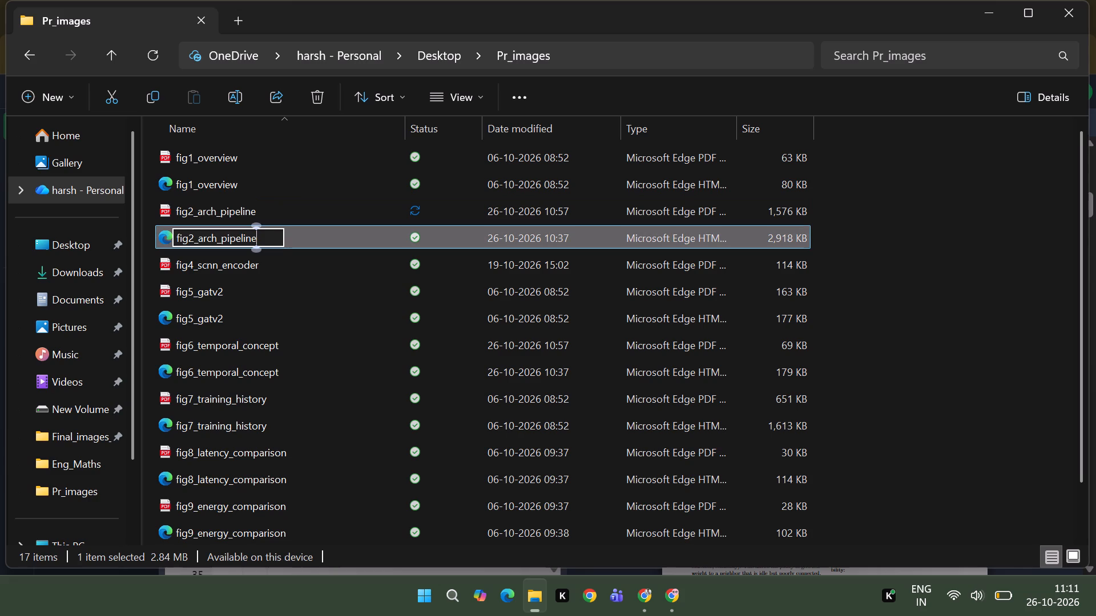
key(Return)
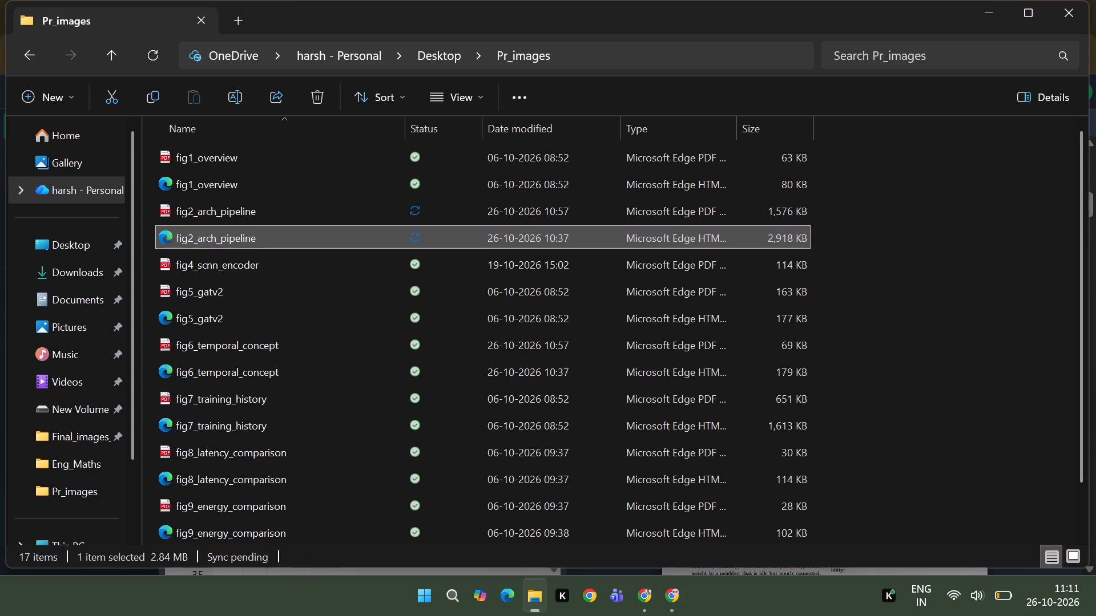
Copy the fig3_hospital_graph PDF and Edge HTML files from FY_PROJECT's Final_images_pdf folder into Pr_images, and close File Explorer.
click(76, 253)
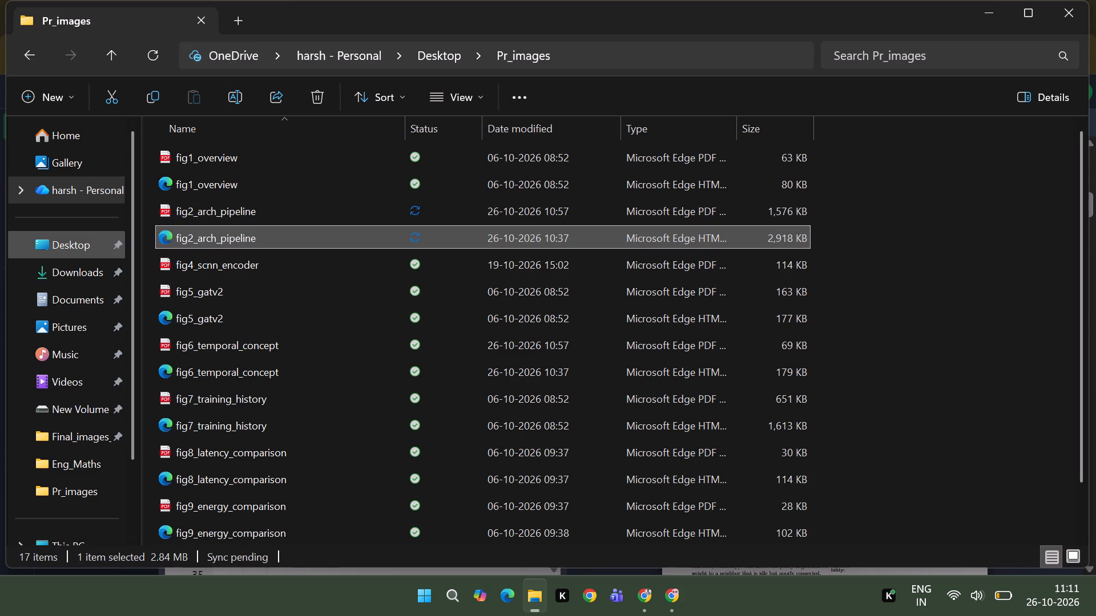
double_click(210, 159)
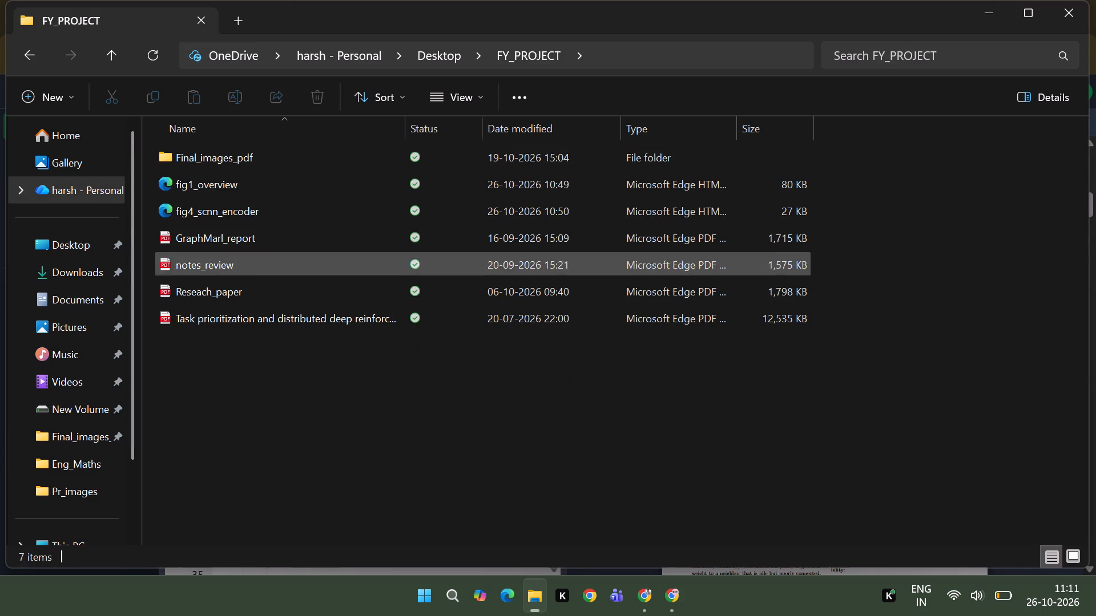
double_click(191, 155)
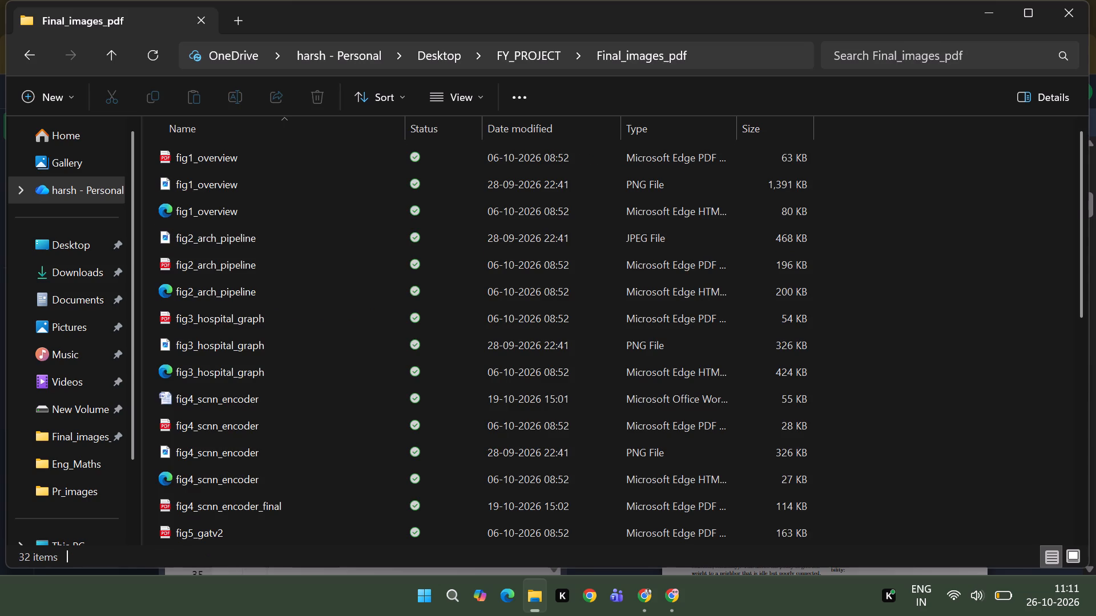
click(213, 314)
ctrl+click(219, 369)
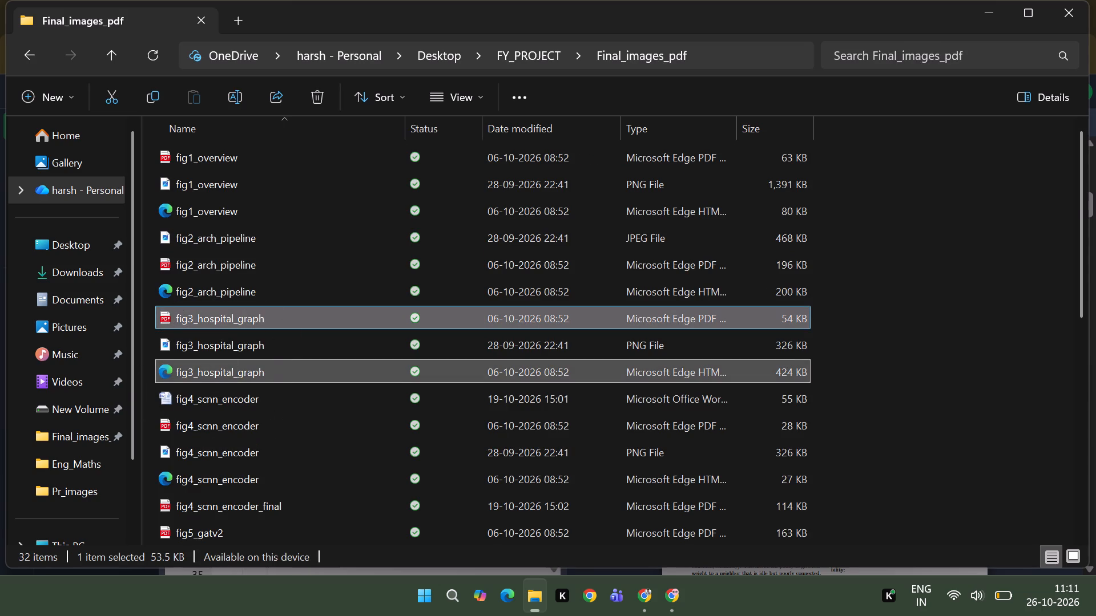
key(ctrl+c)
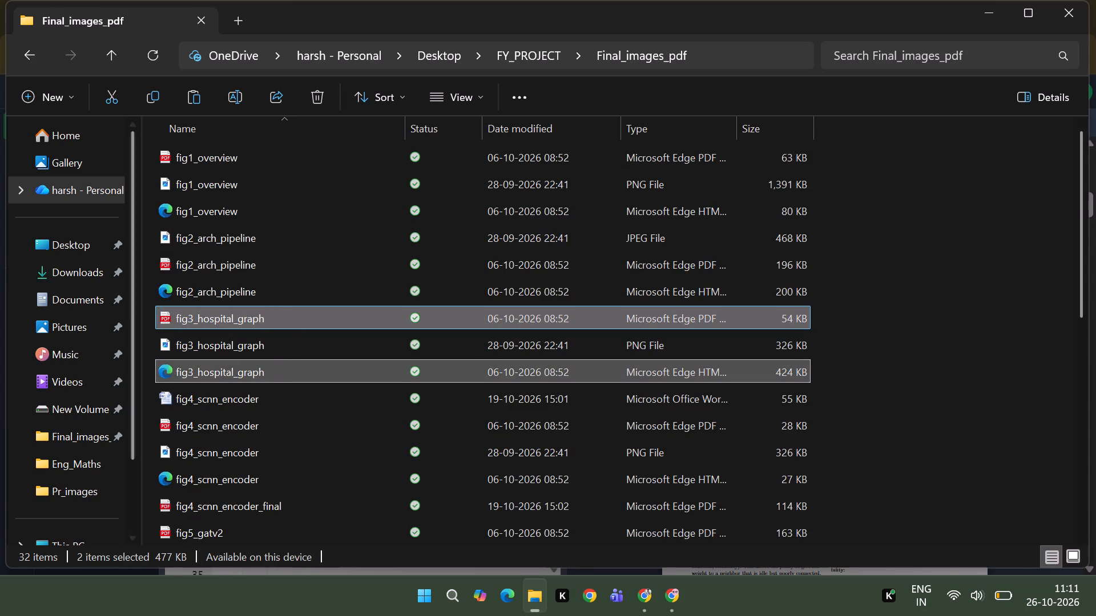
click(57, 241)
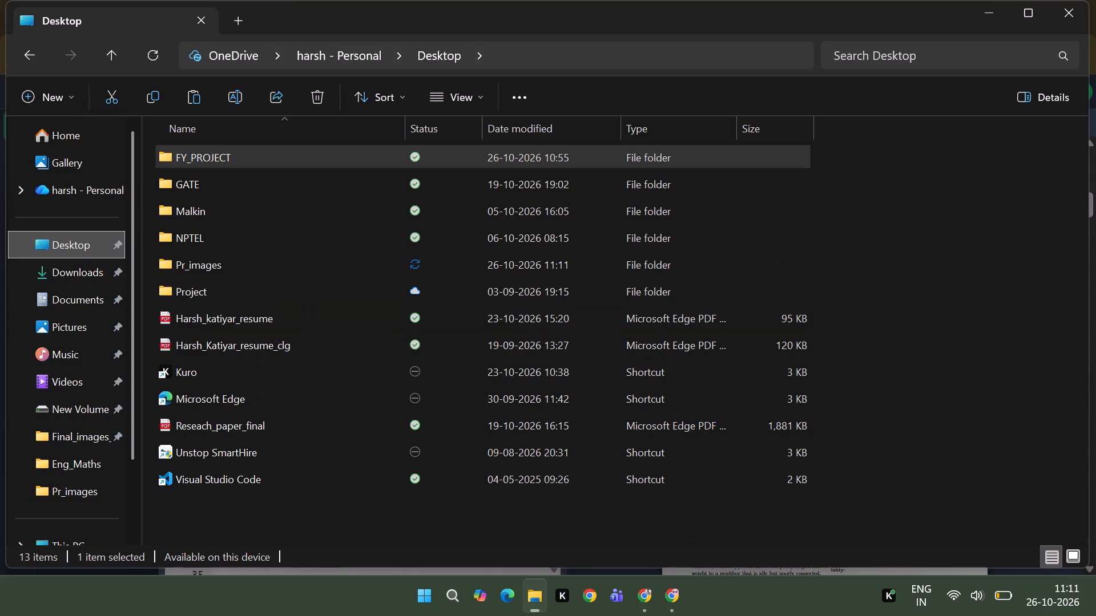
double_click(185, 253)
key(ctrl+v)
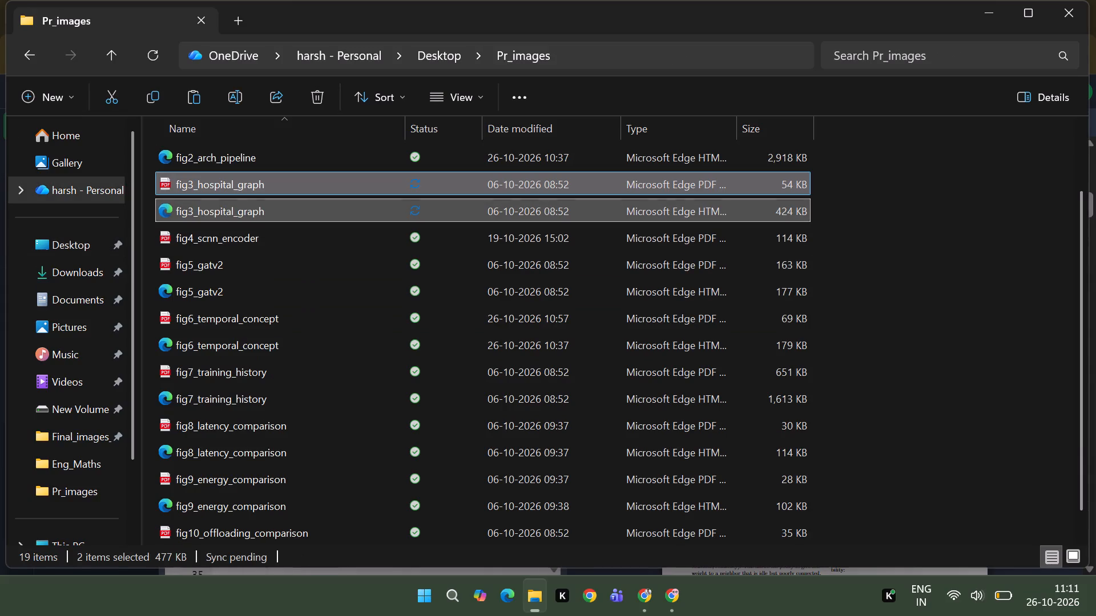
scroll(513, 358, up, 5)
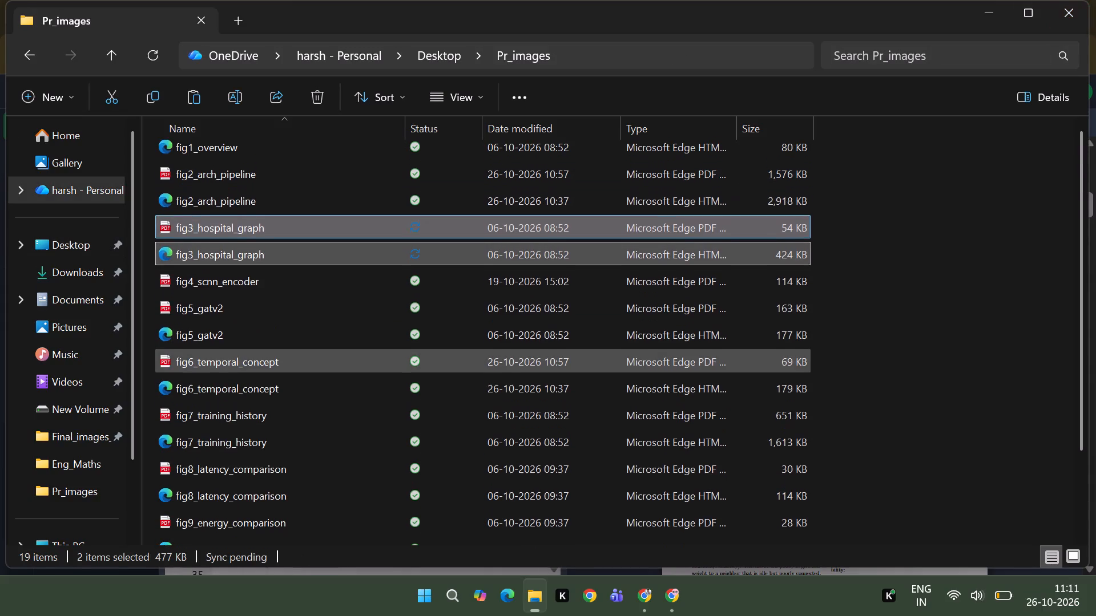
click(1077, 10)
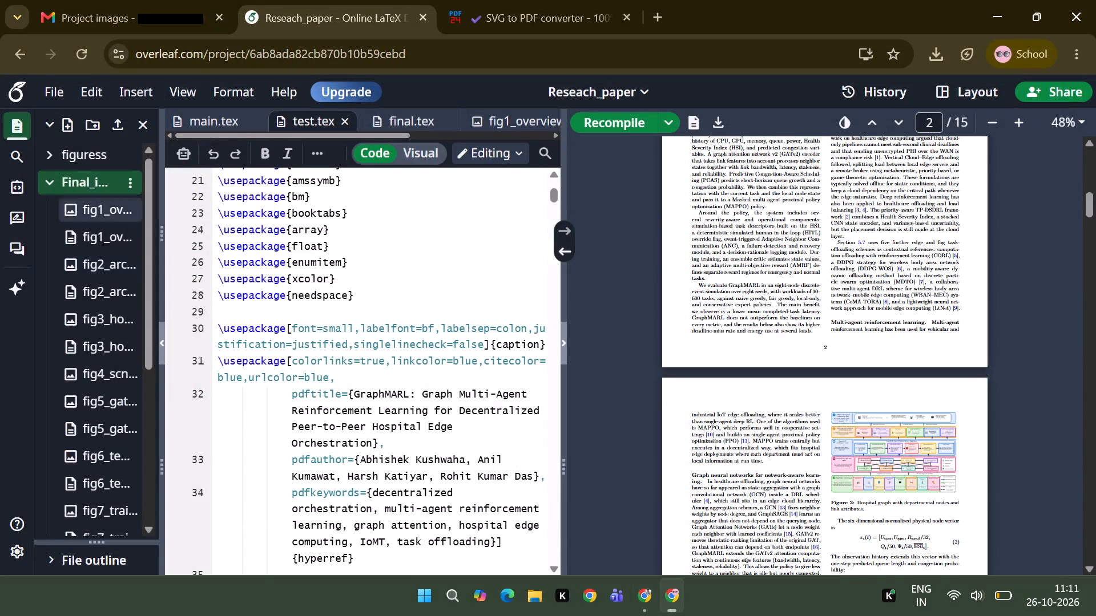
In the Overleaf project, delete fig2_arch_pipeline.svg and fig2_arch_pipeline.pdf from the final images folder.
click(128, 183)
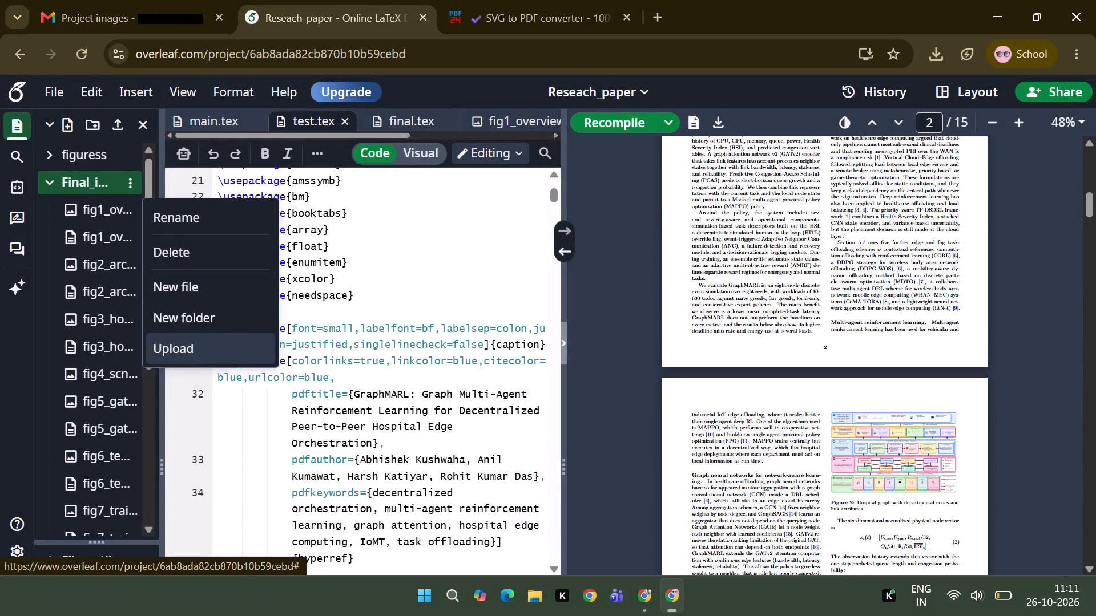
click(101, 287)
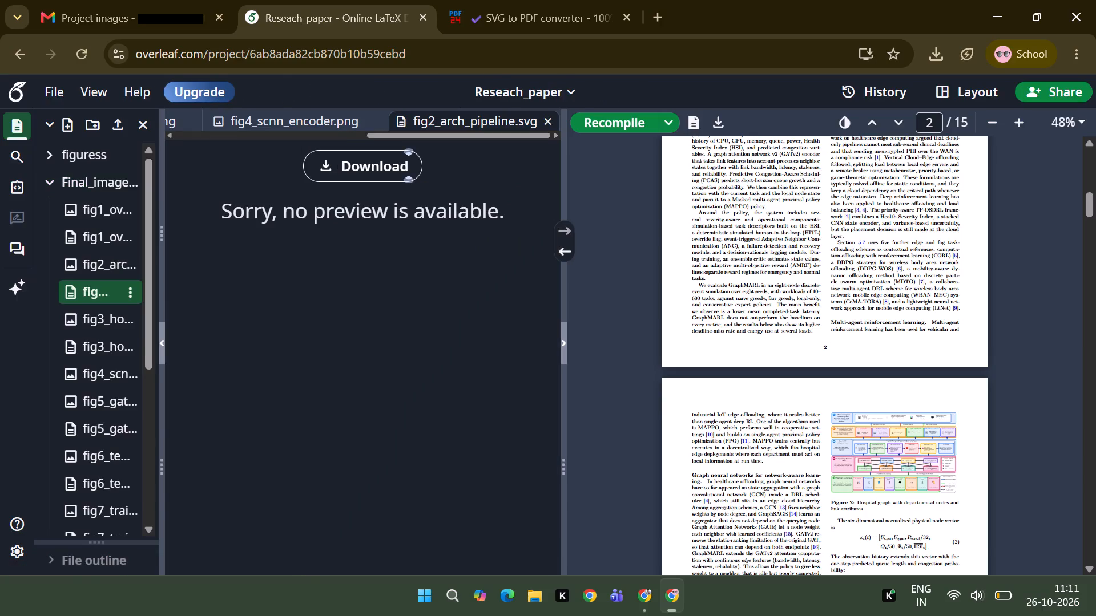
click(130, 291)
click(187, 399)
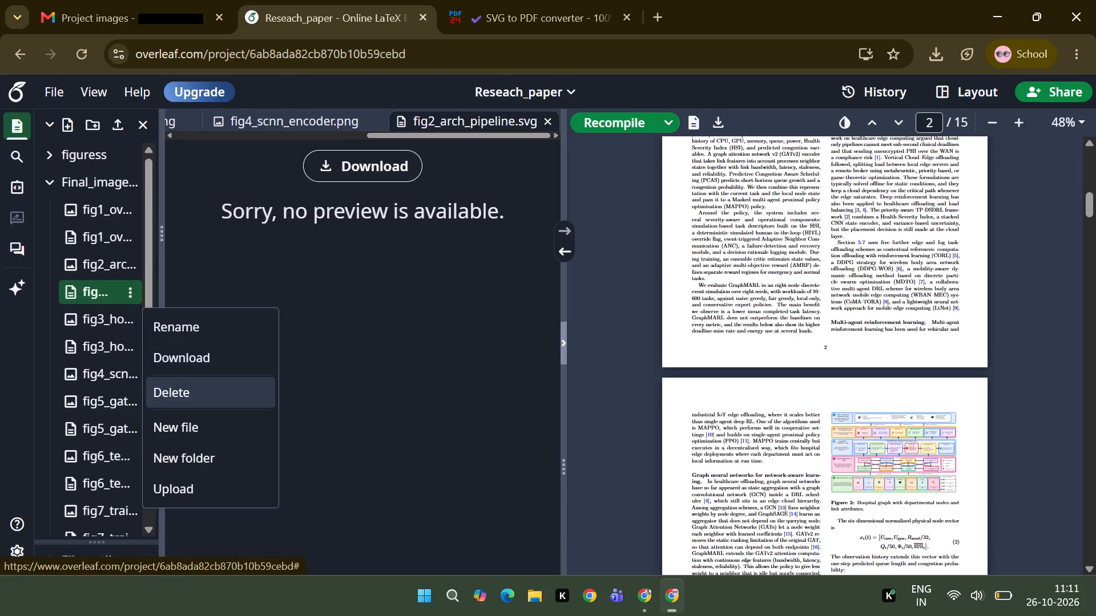
click(776, 269)
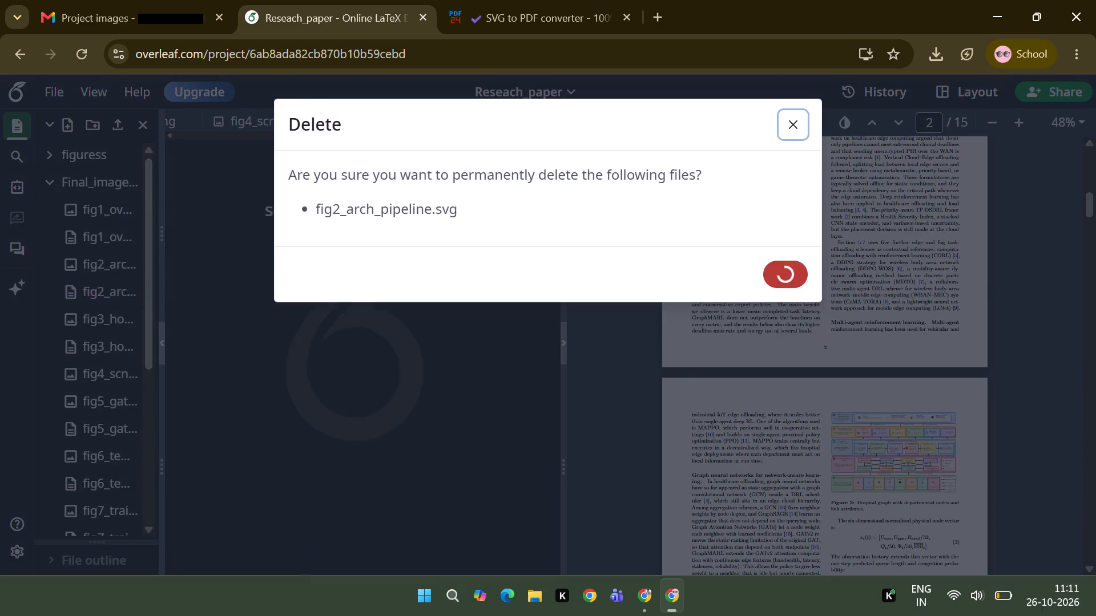
click(135, 265)
click(135, 265)
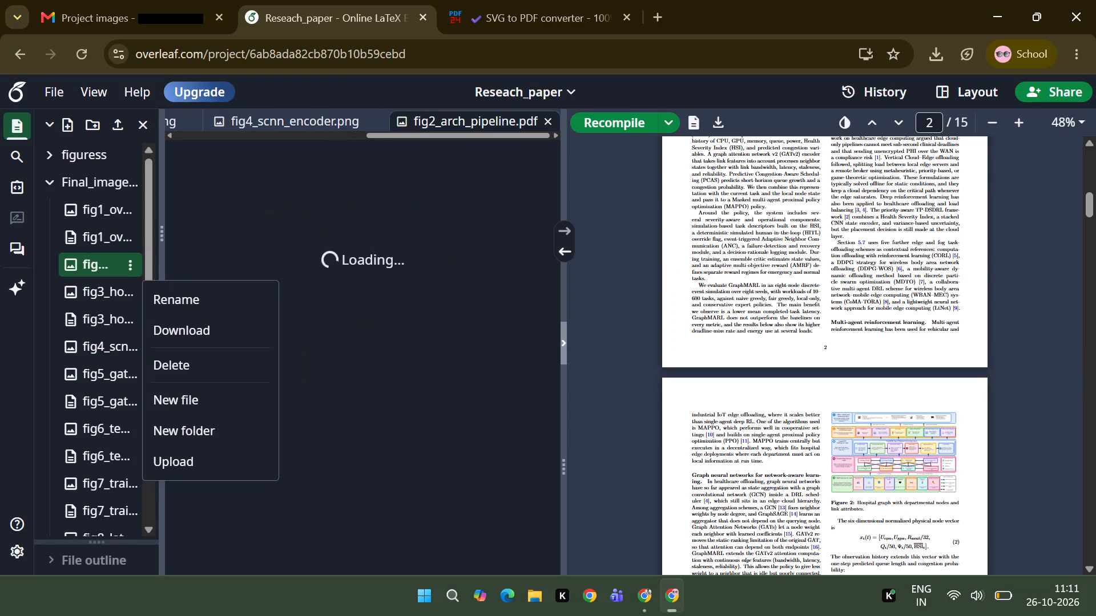
click(184, 369)
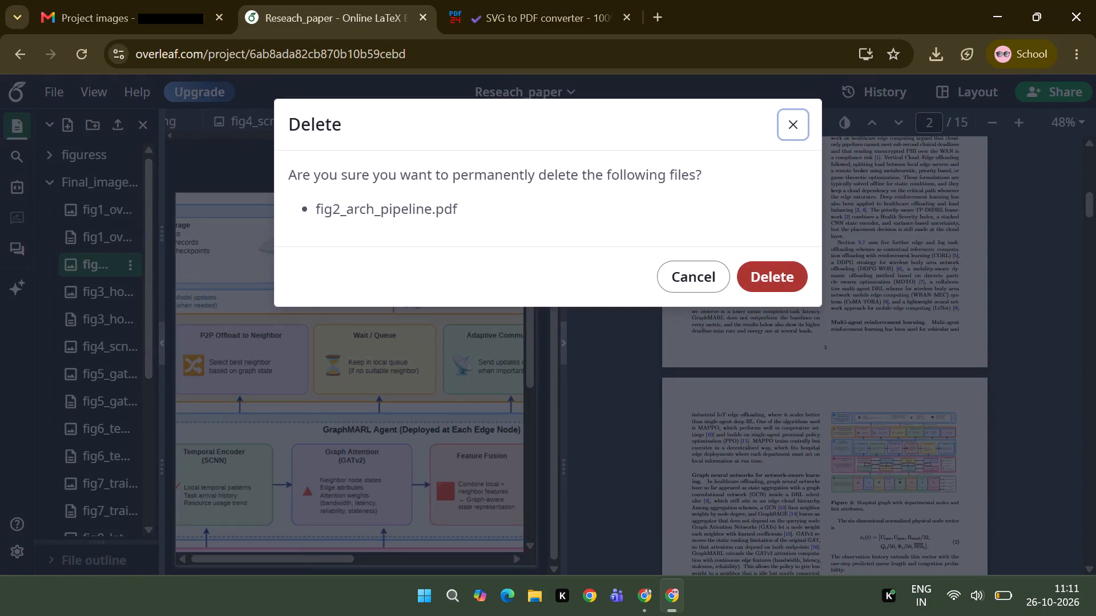
click(780, 281)
Delete fig3_hospital_graph.pdf and fig3_hospital_graph.svg from the project's final images folder.
click(128, 263)
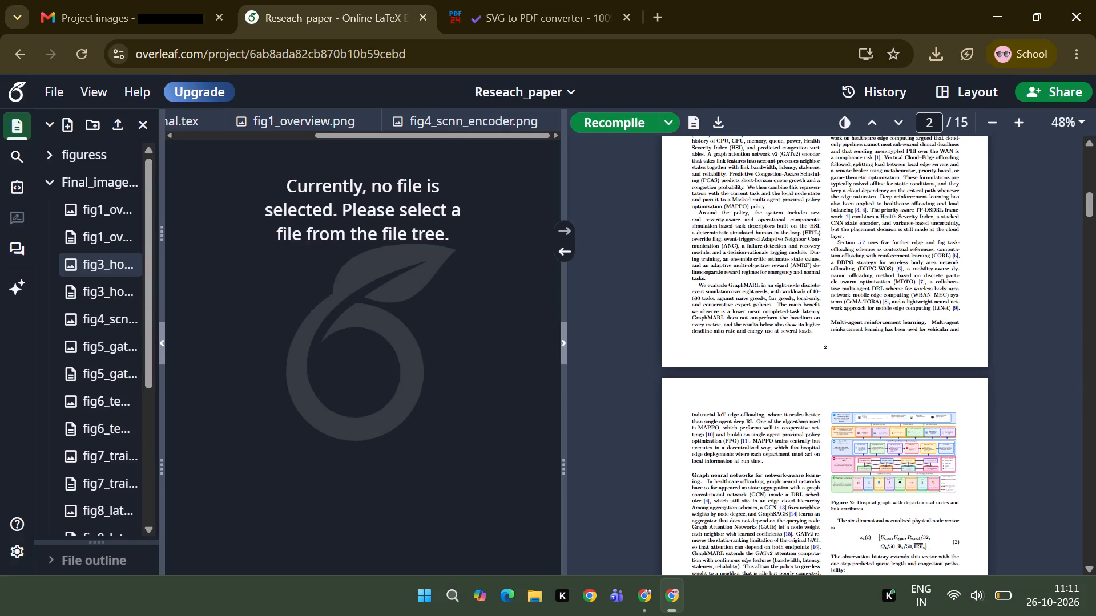
click(128, 263)
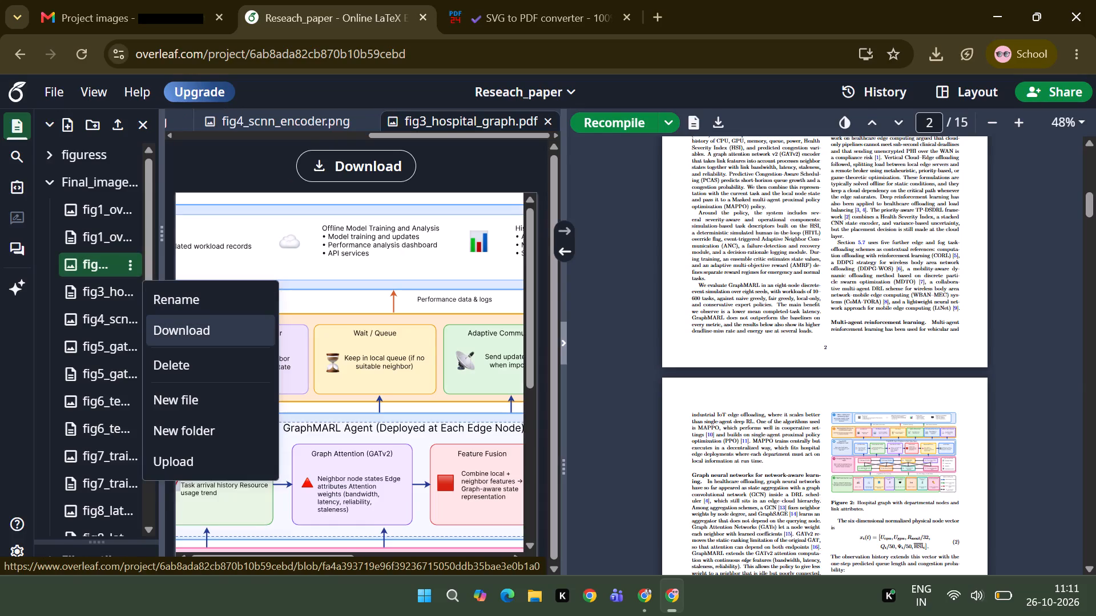
click(180, 363)
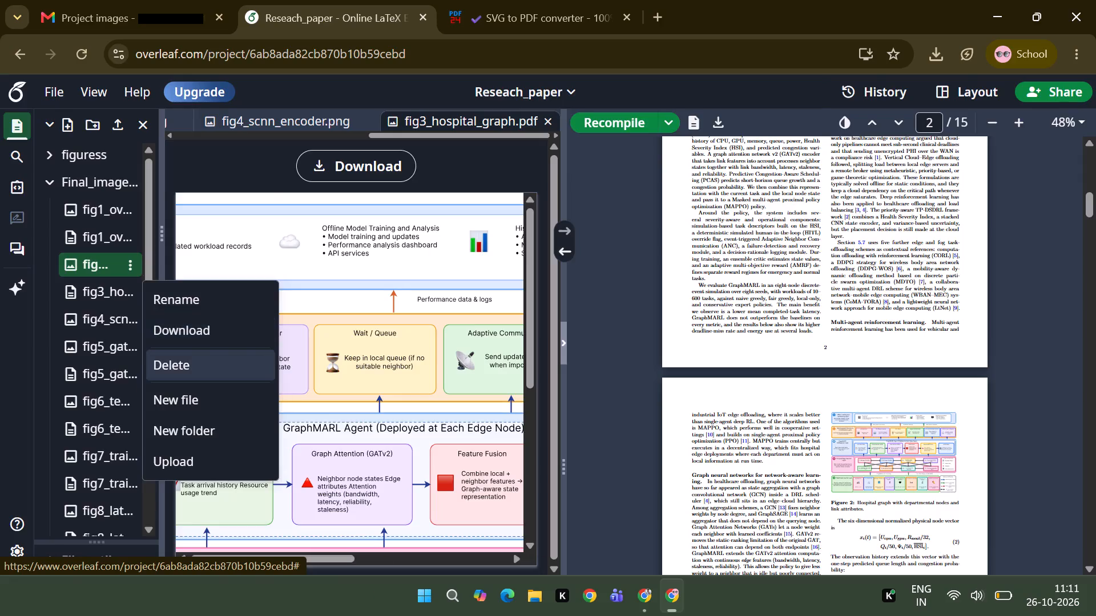
click(778, 267)
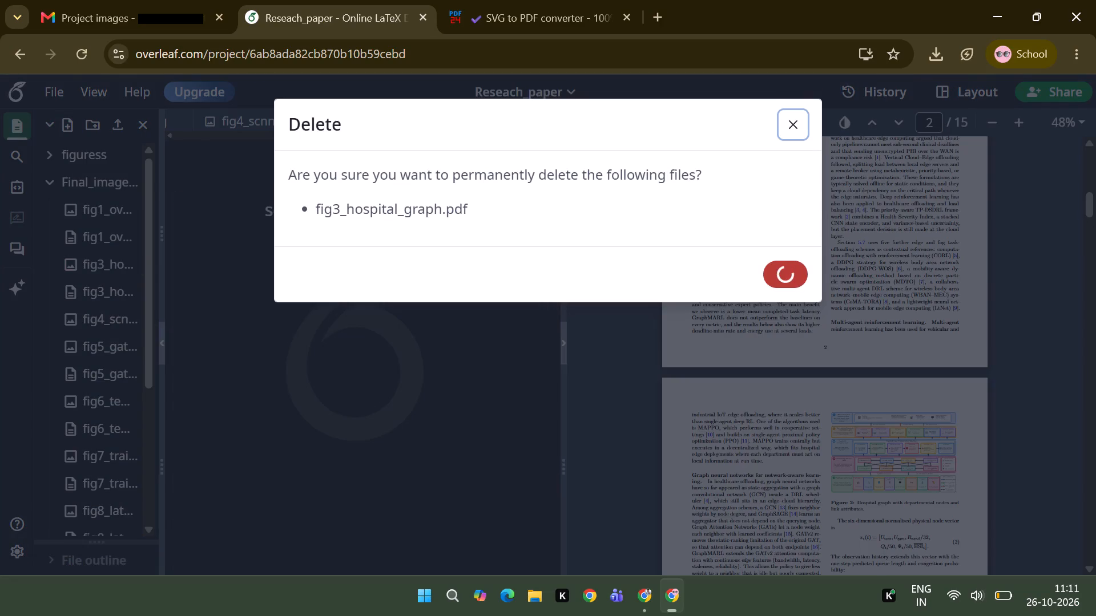
click(132, 264)
click(132, 264)
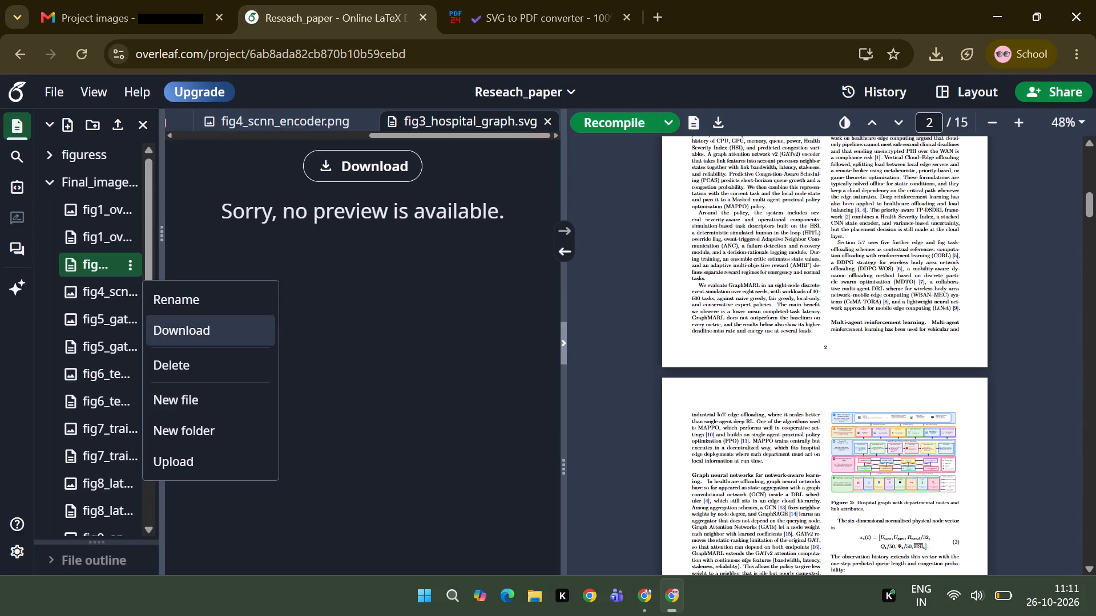
click(205, 356)
click(767, 273)
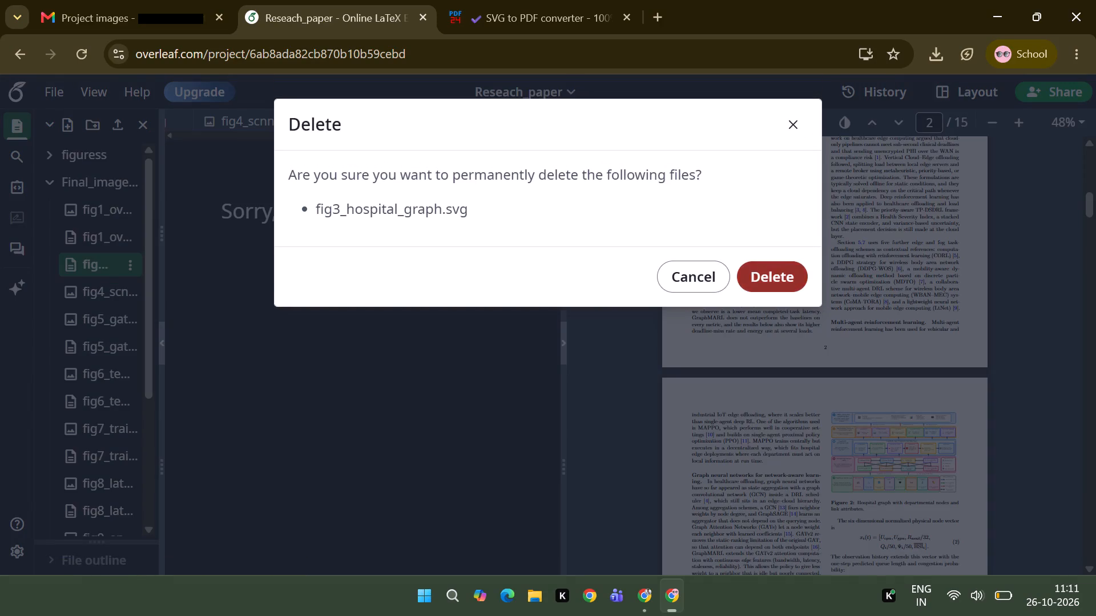
Upload the fig2_arch_pipeline and fig3_hospital_graph PDF and Edge HTML files from Pr_images into the project's final images folder.
click(95, 182)
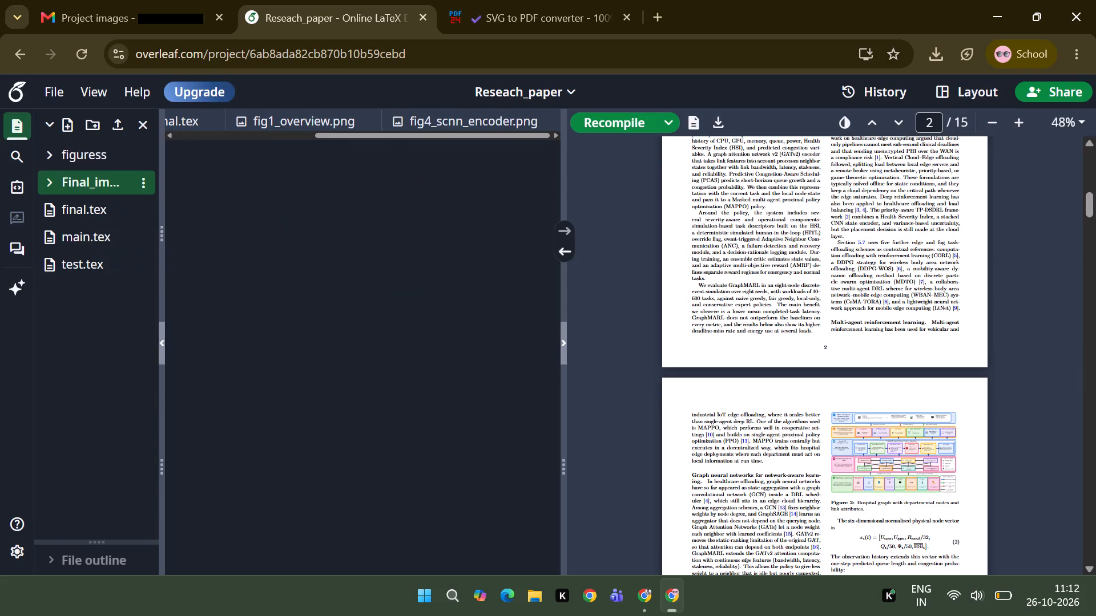
click(95, 182)
click(131, 181)
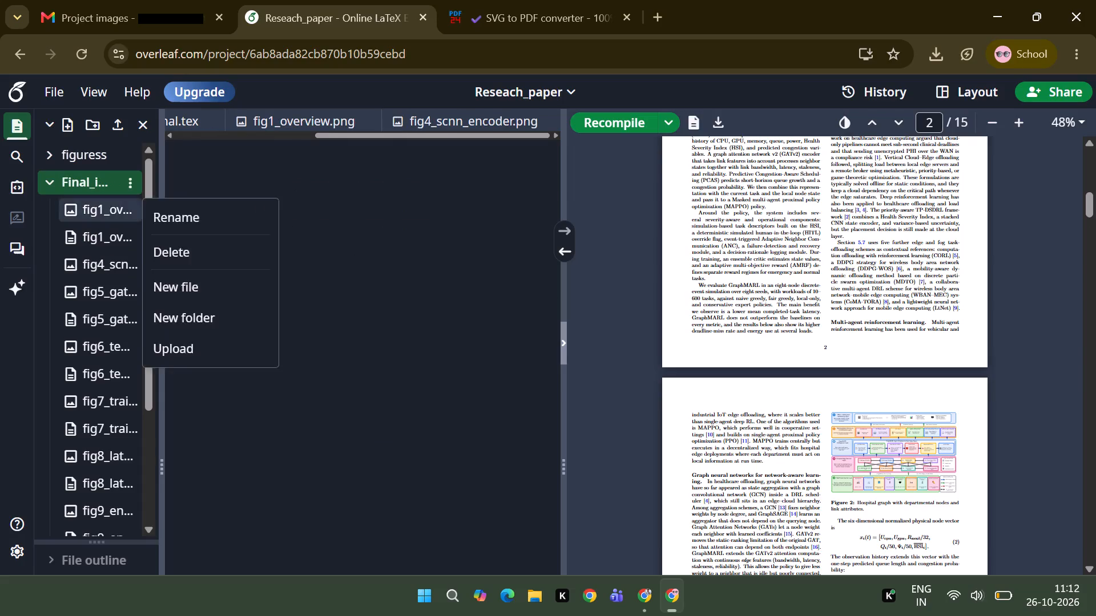
click(185, 339)
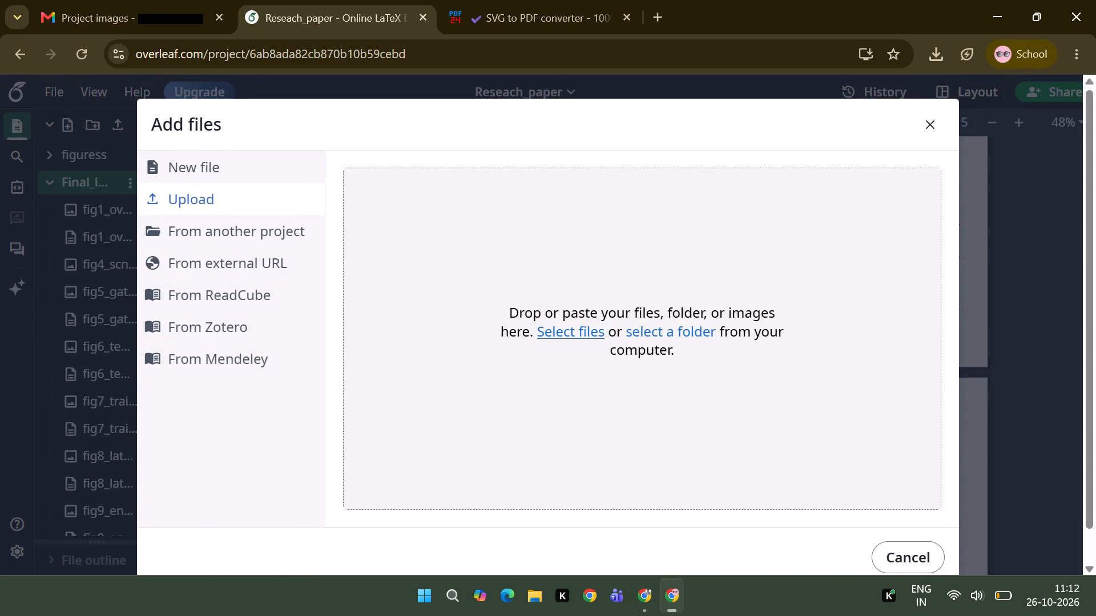
click(578, 327)
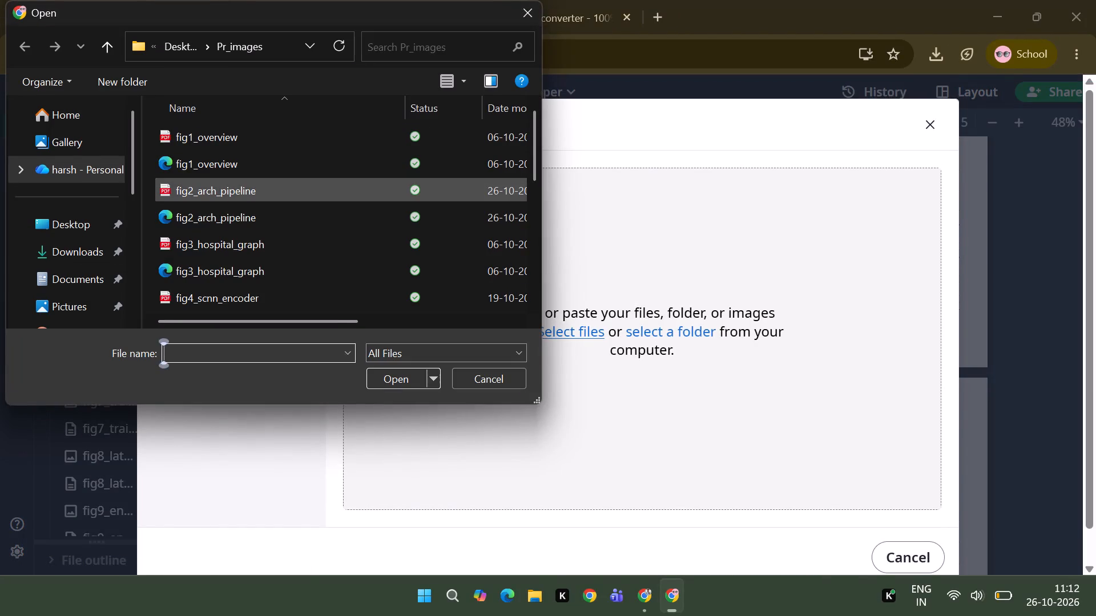
click(187, 186)
ctrl+click(198, 208)
ctrl+click(212, 255)
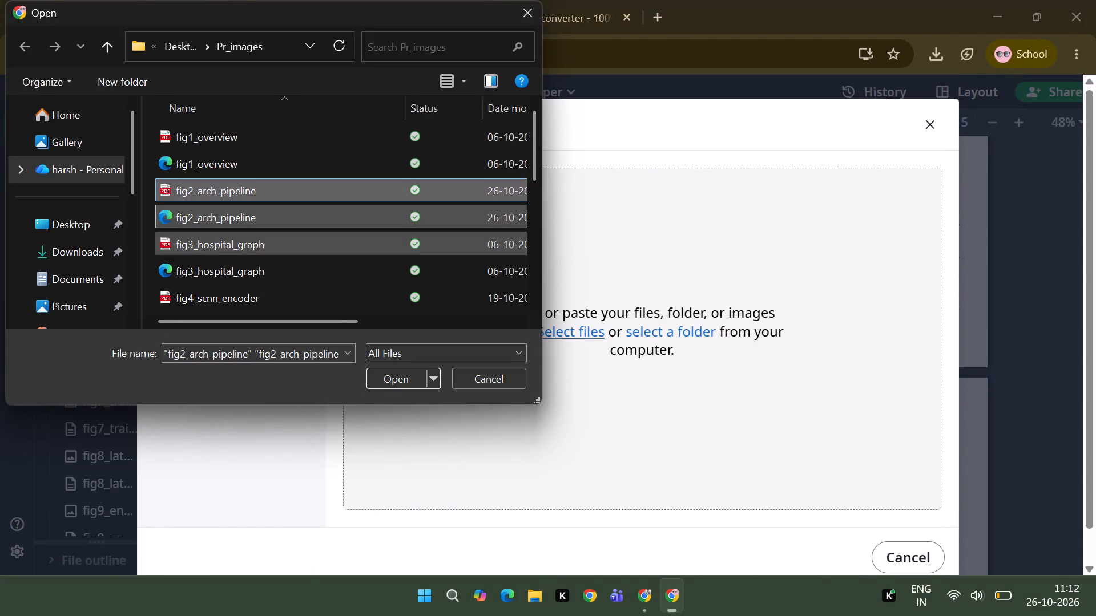
ctrl+click(208, 248)
ctrl+click(213, 269)
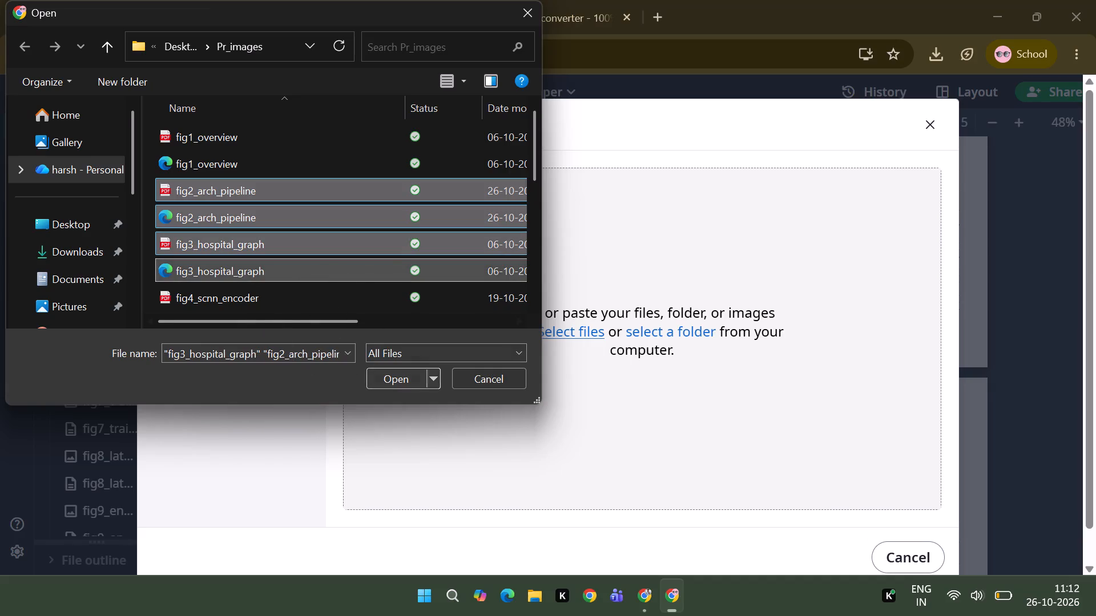
click(384, 377)
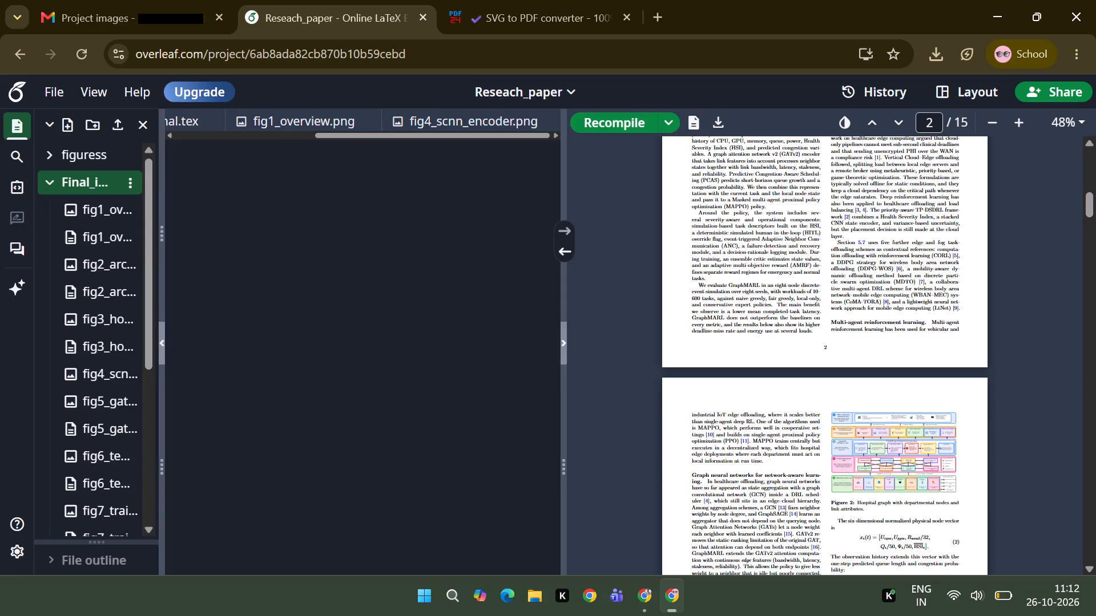
click(47, 185)
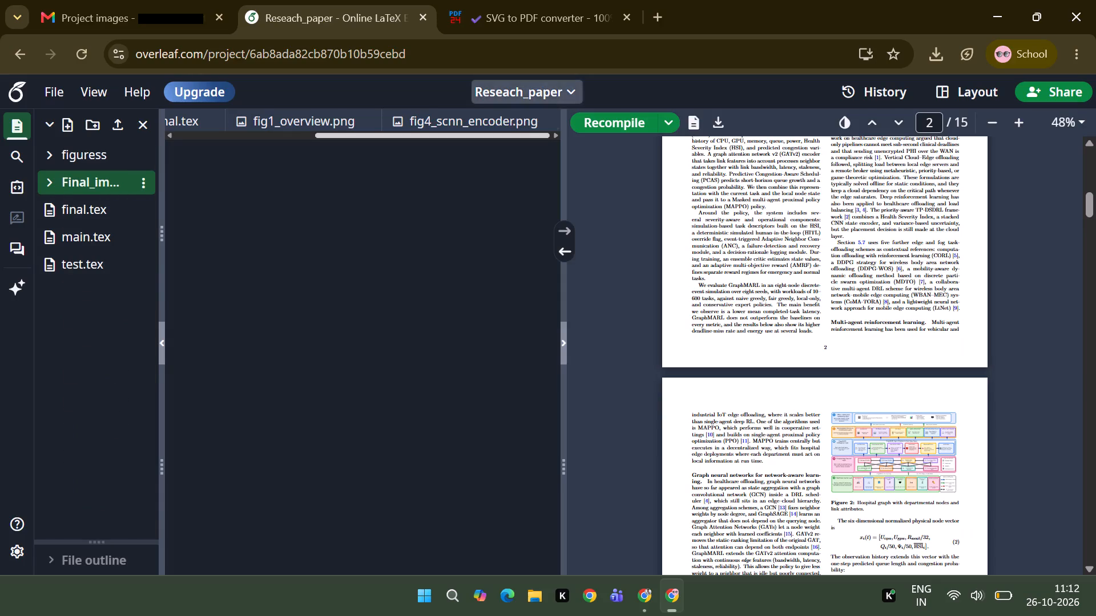
Close the open fig1_overview.png, final.tex and fig4_scnn_encoder.png files in the editor.
click(368, 121)
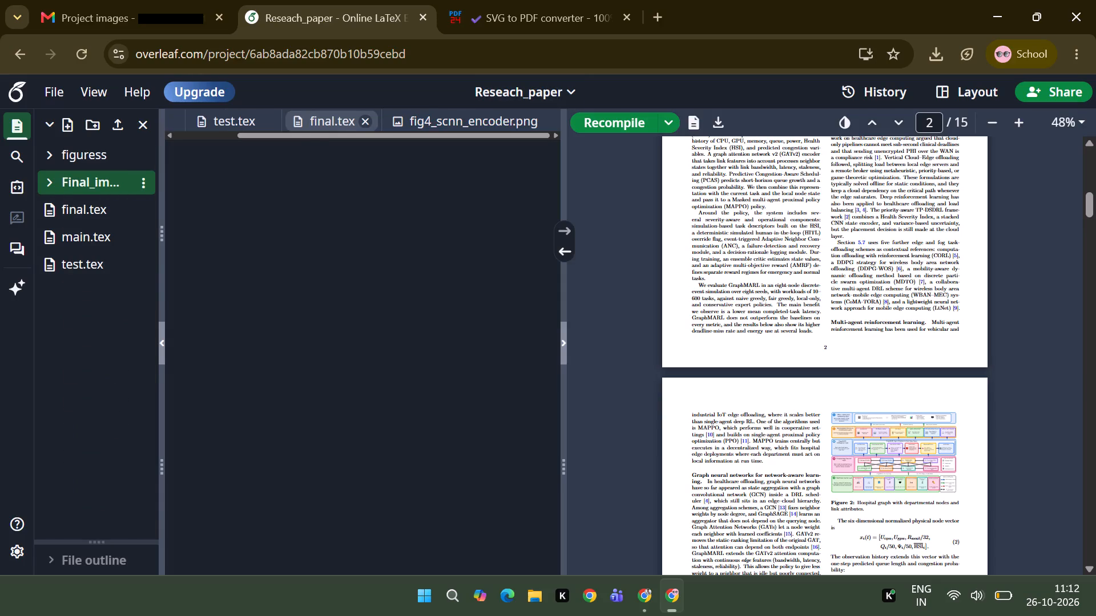
click(368, 121)
click(530, 123)
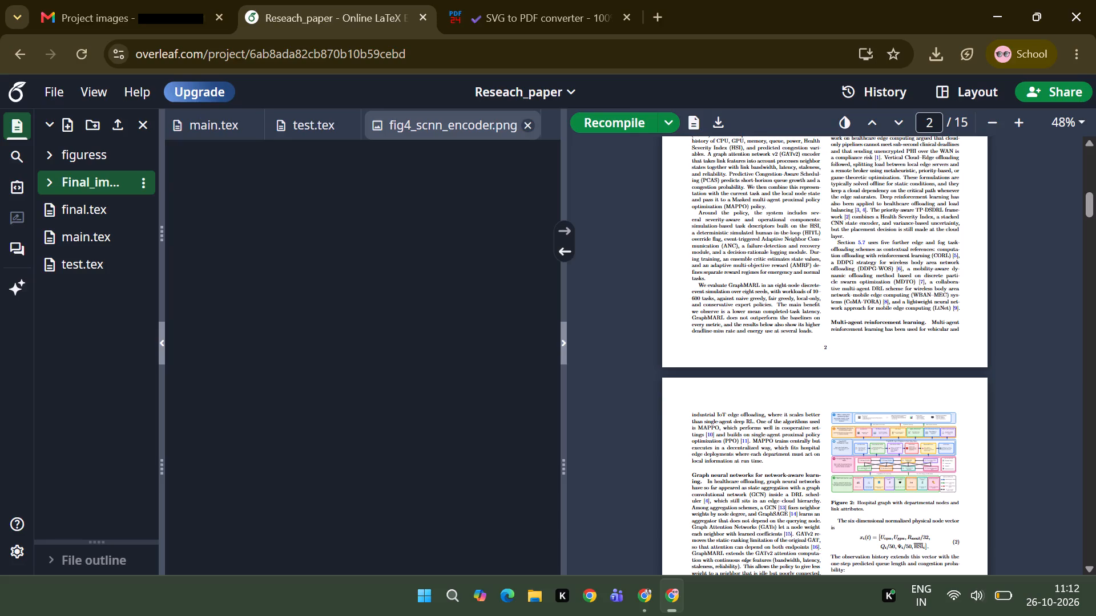
Open test.tex and recompile the paper with the replaced figure files.
click(302, 122)
click(593, 128)
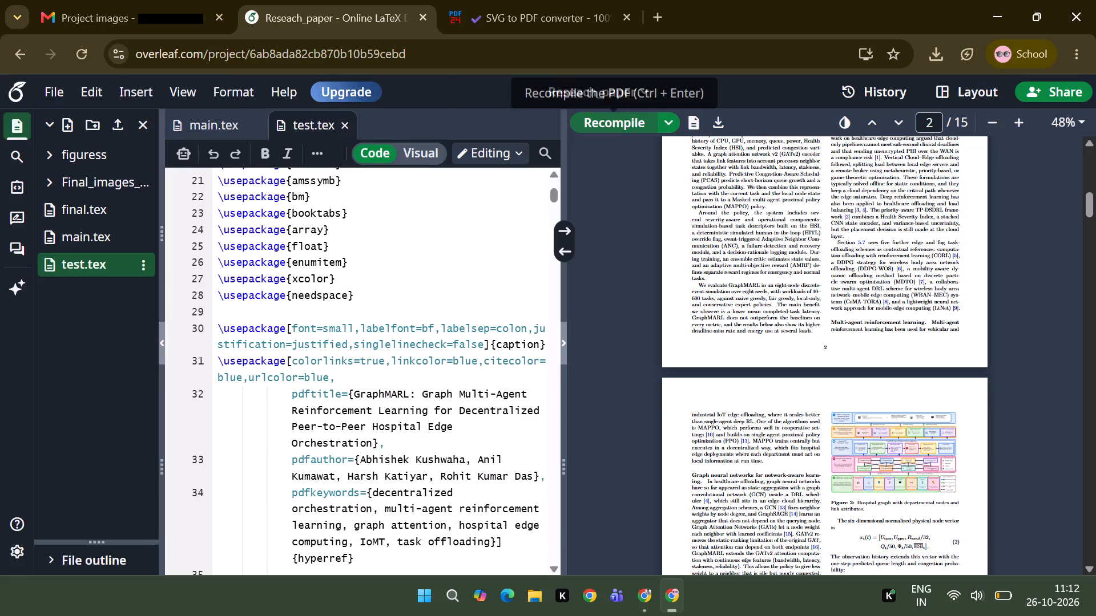
scroll(288, 316, up, 18)
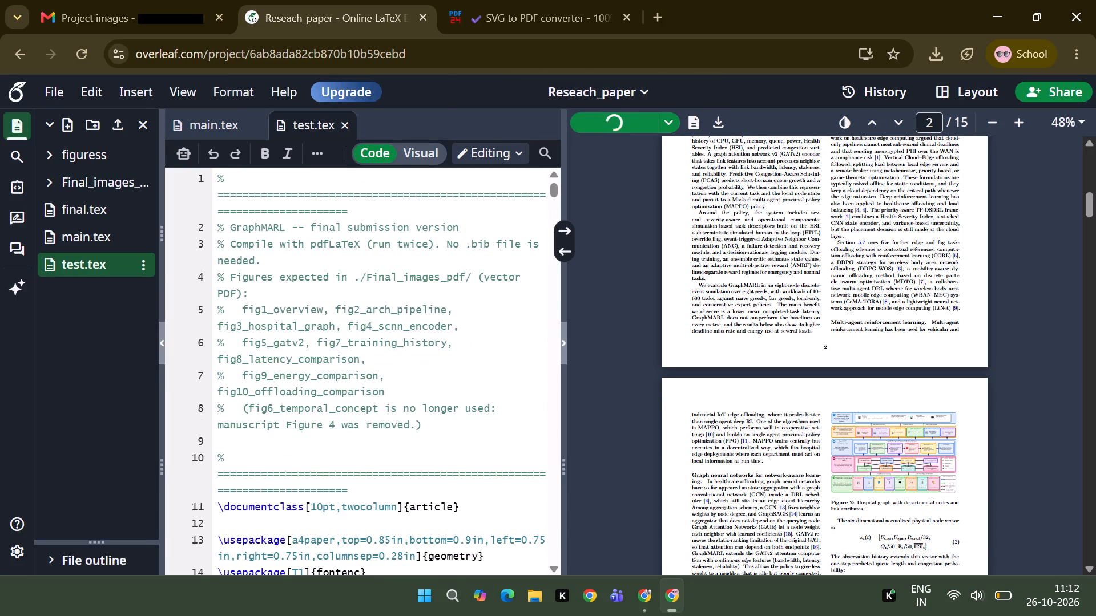
scroll(836, 355, up, 6)
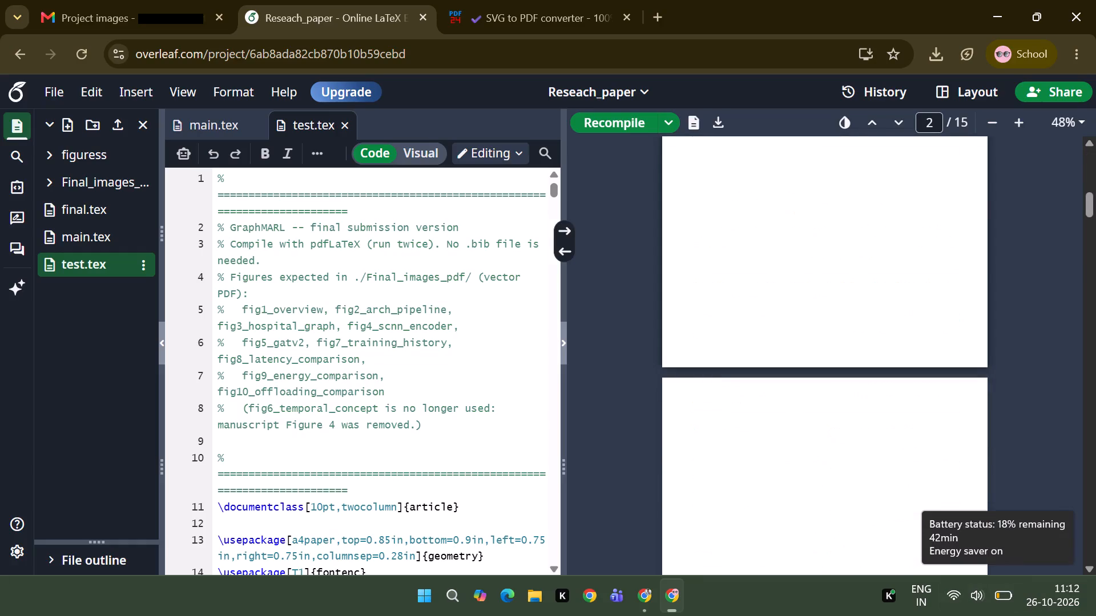
Examine the recompiled paper's hospital graph and processing pipeline figures against their captions.
scroll(835, 310, up, 15)
scroll(835, 310, down, 1)
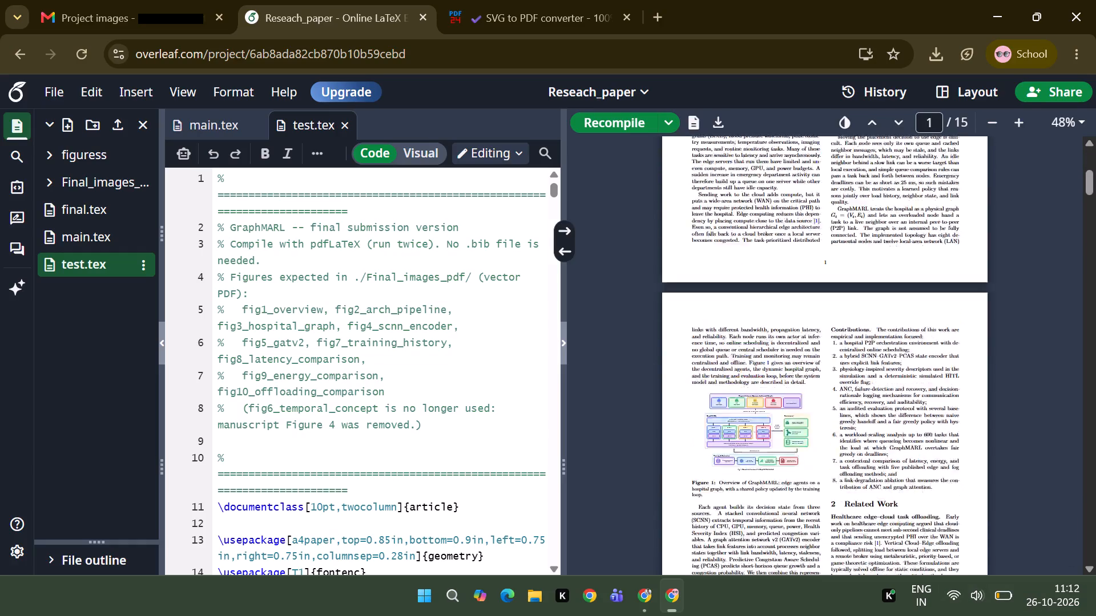
scroll(835, 310, down, 4)
scroll(835, 310, up, 2)
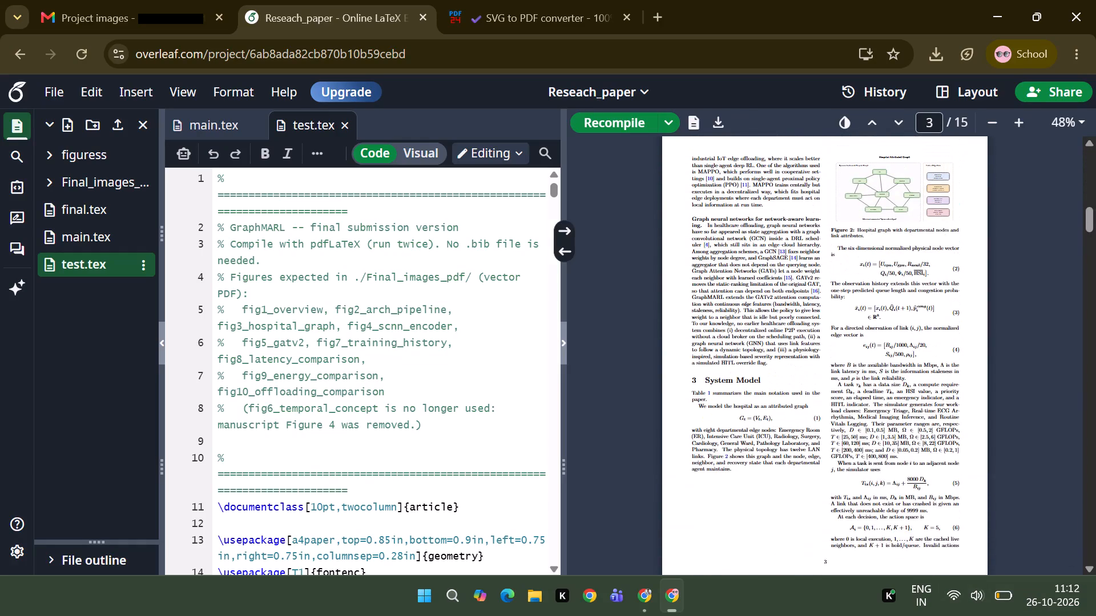
scroll(835, 310, up, 1)
scroll(835, 310, down, 1)
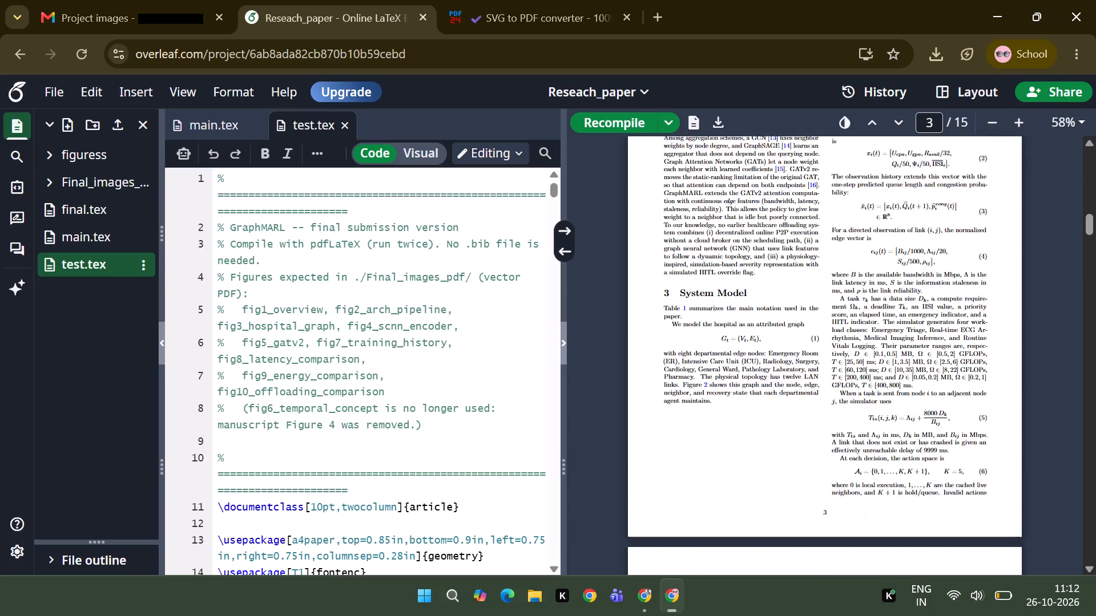
scroll(835, 310, down, 5)
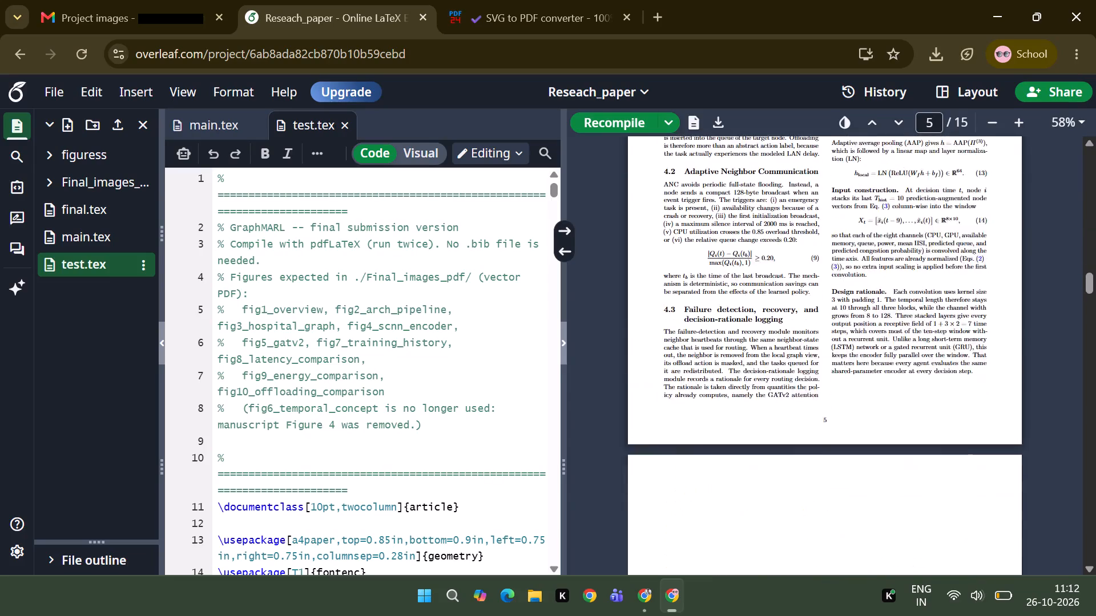
scroll(835, 310, down, 3)
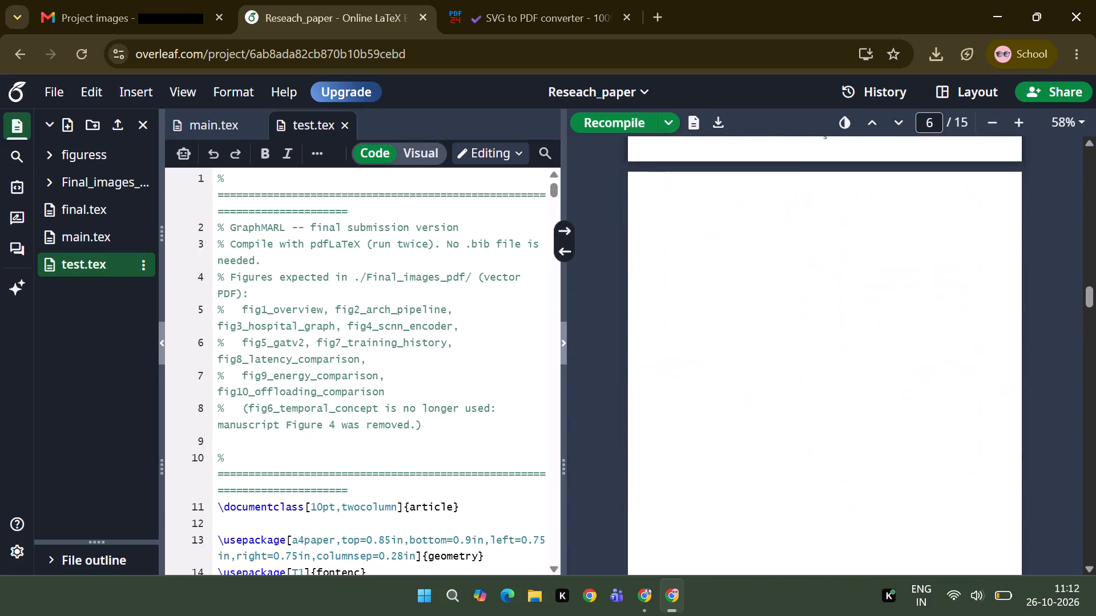
scroll(835, 310, down, 1)
scroll(835, 310, up, 12)
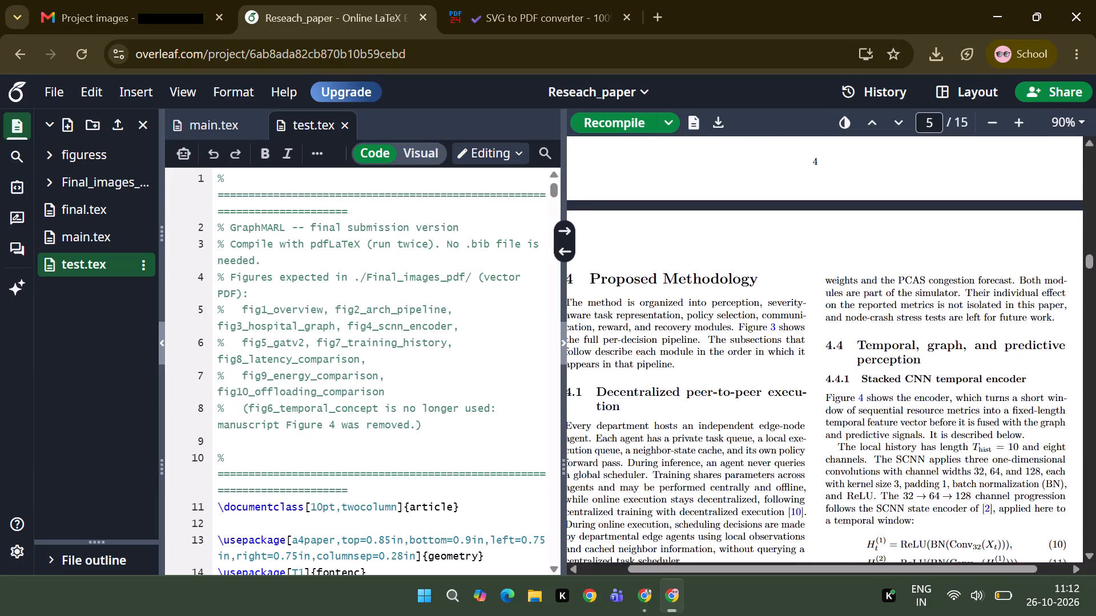
scroll(836, 456, up, 7)
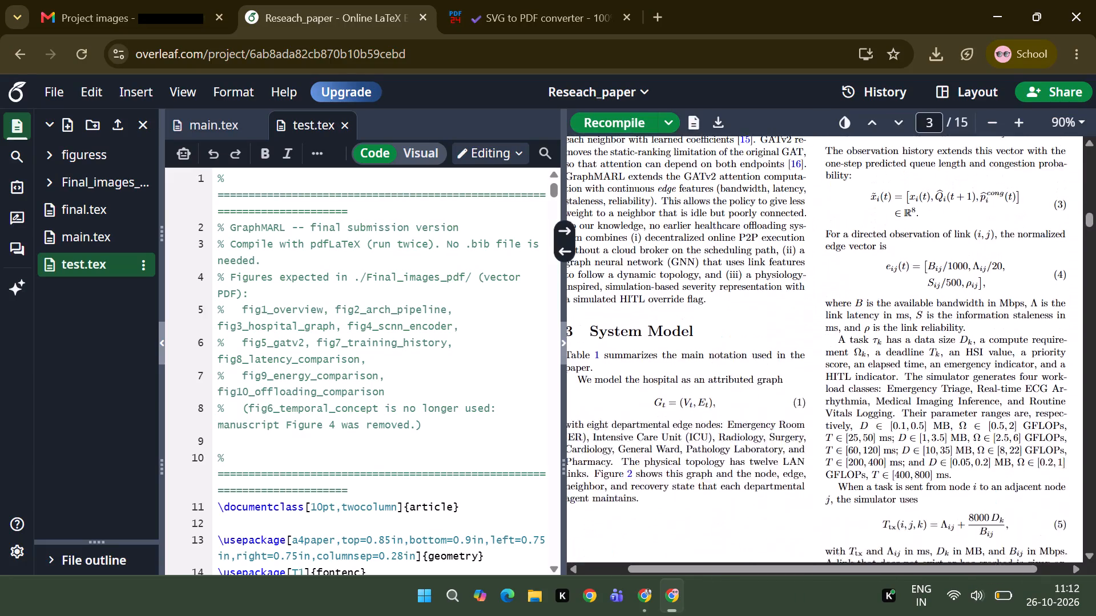
scroll(836, 456, up, 2)
scroll(836, 456, down, 2)
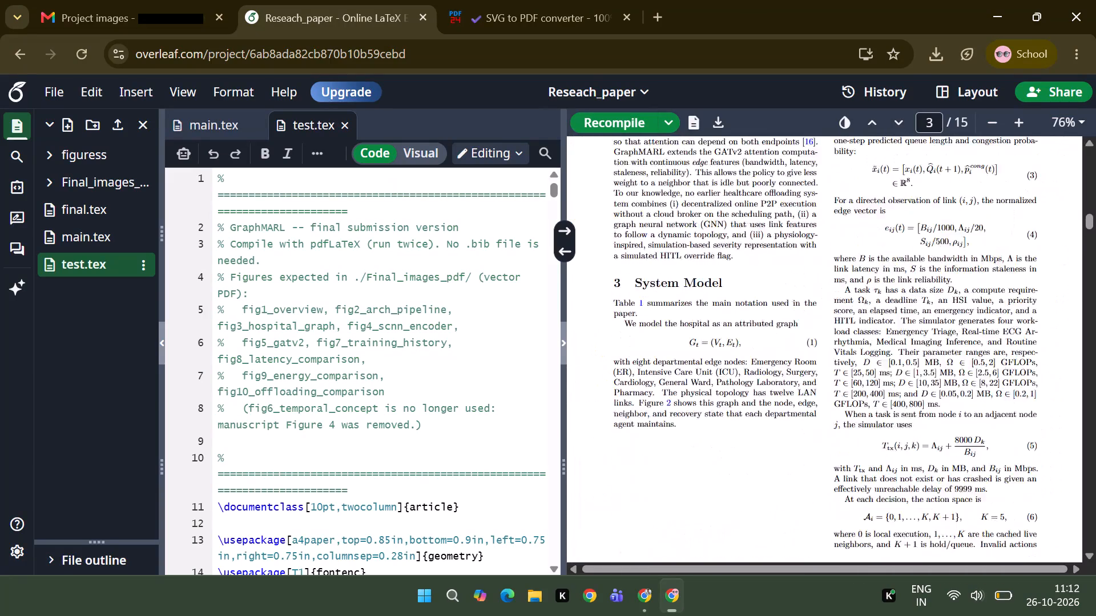
scroll(836, 456, down, 9)
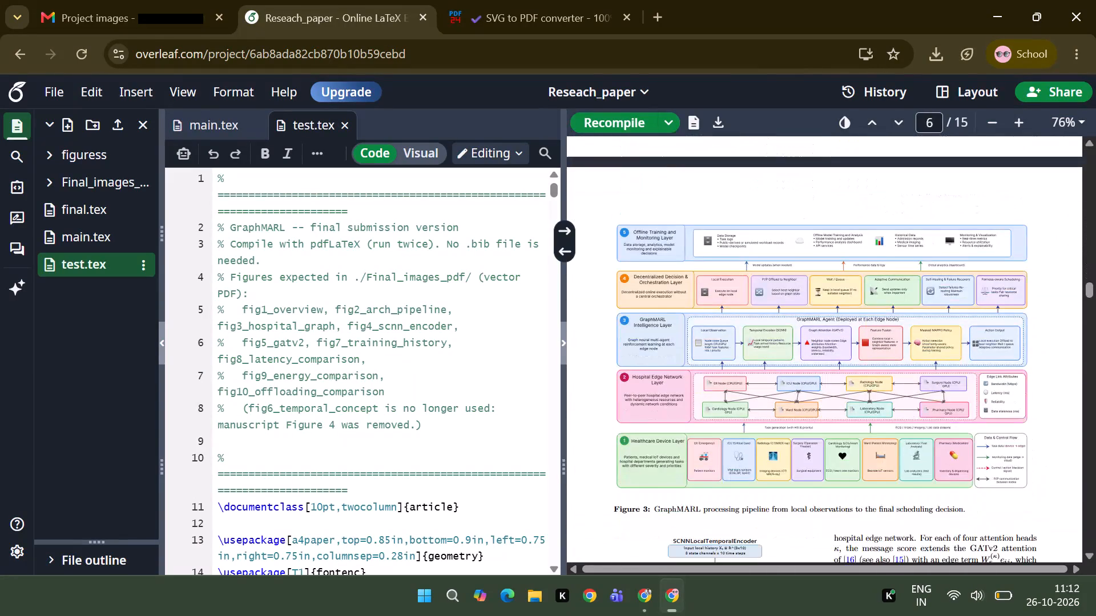
Look through the rest of the compiled paper, checking the remaining figures and tables up to the discussion section.
scroll(836, 456, down, 7)
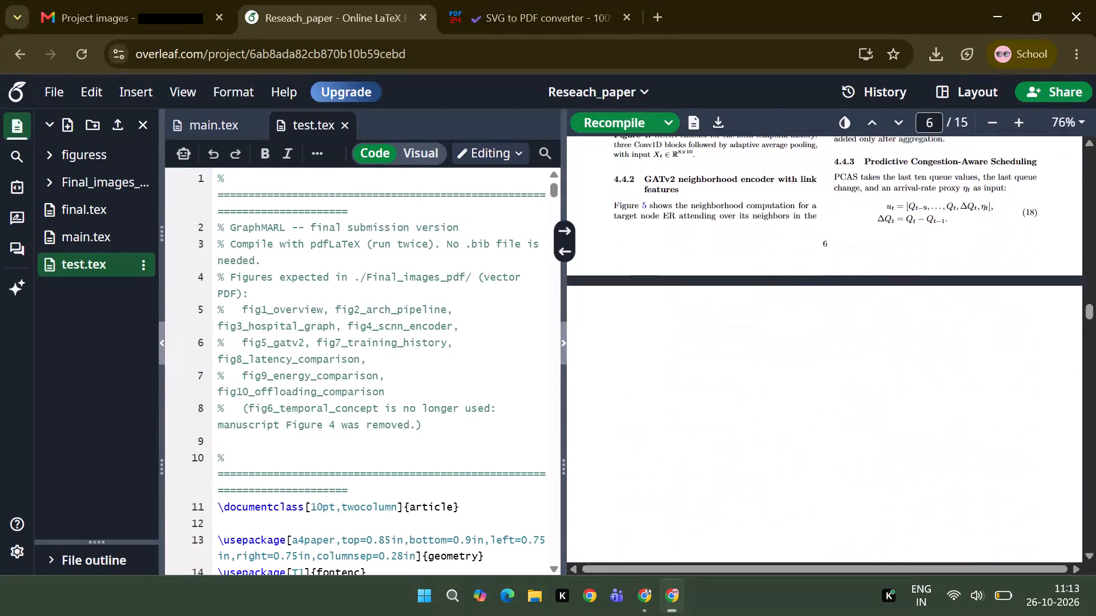
scroll(836, 456, down, 2)
click(836, 456)
scroll(836, 456, down, 9)
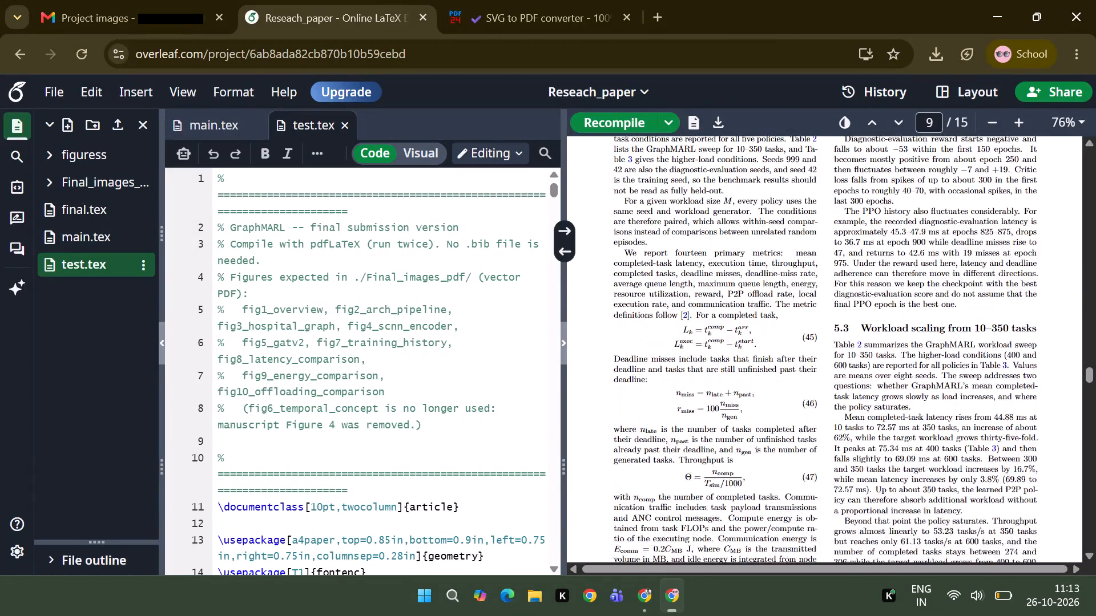
scroll(836, 456, down, 2)
scroll(836, 456, up, 4)
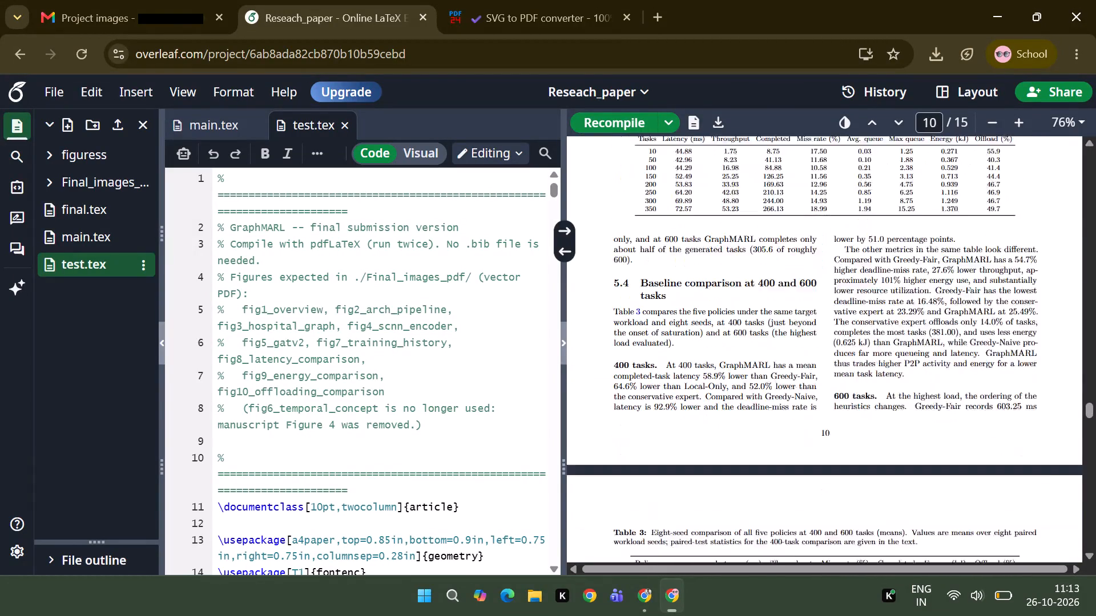
scroll(836, 456, down, 7)
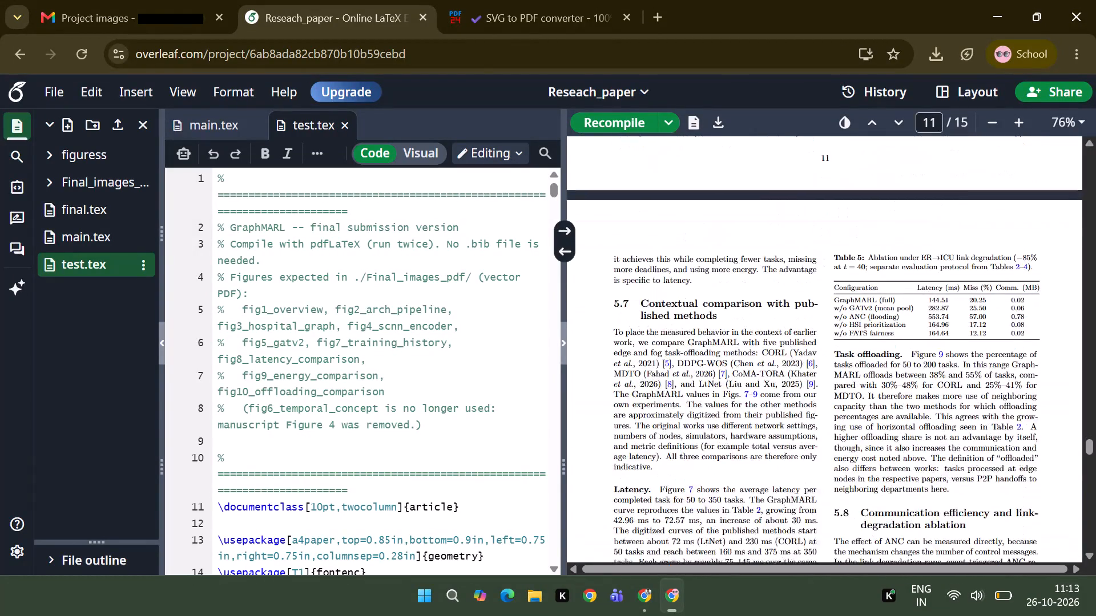
scroll(836, 456, down, 8)
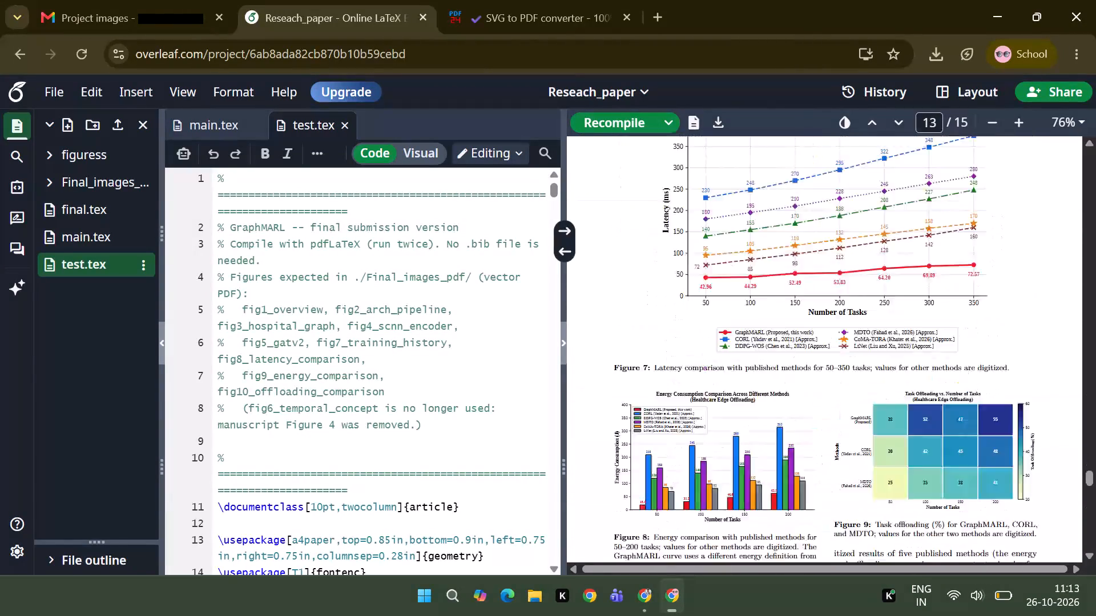
scroll(836, 456, down, 3)
scroll(836, 456, up, 7)
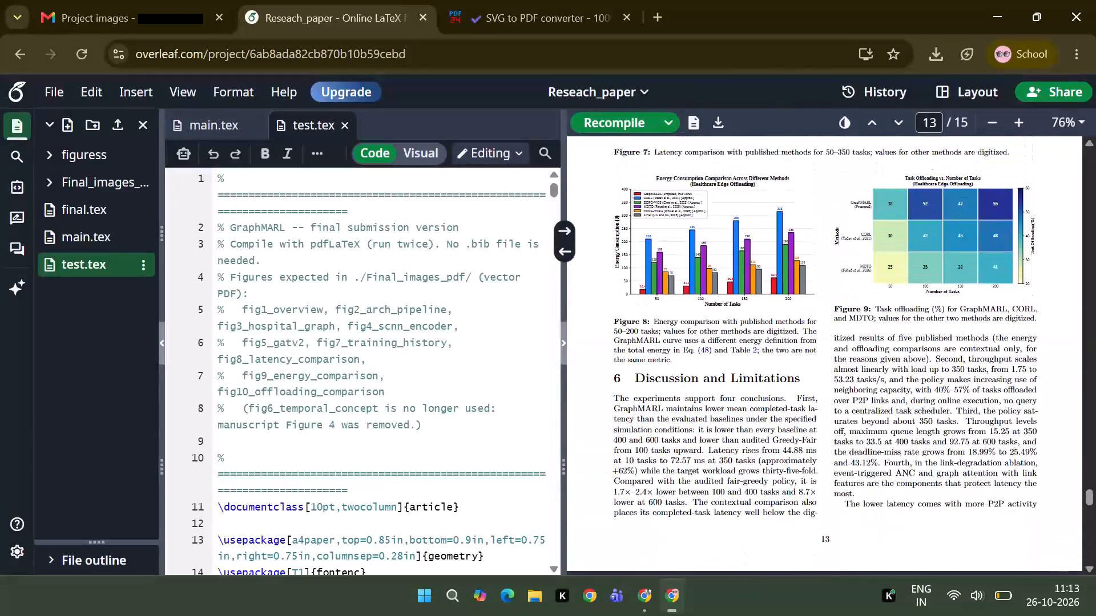
scroll(836, 456, up, 16)
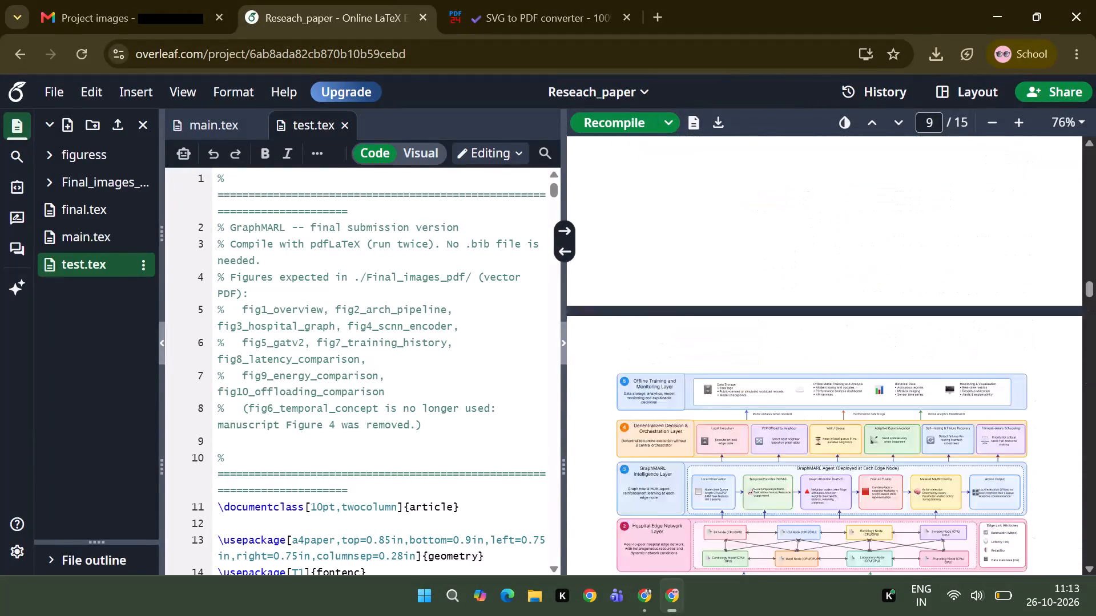
Download the compiled paper's PDF to the Desktop under the file name Reseach_paper_modi.
click(716, 124)
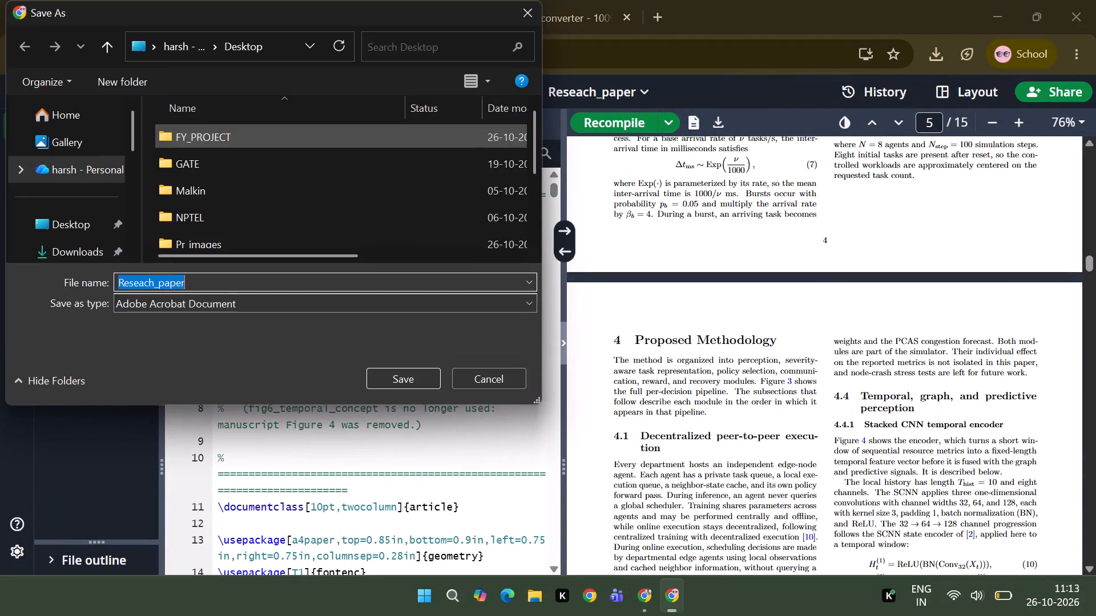
click(87, 229)
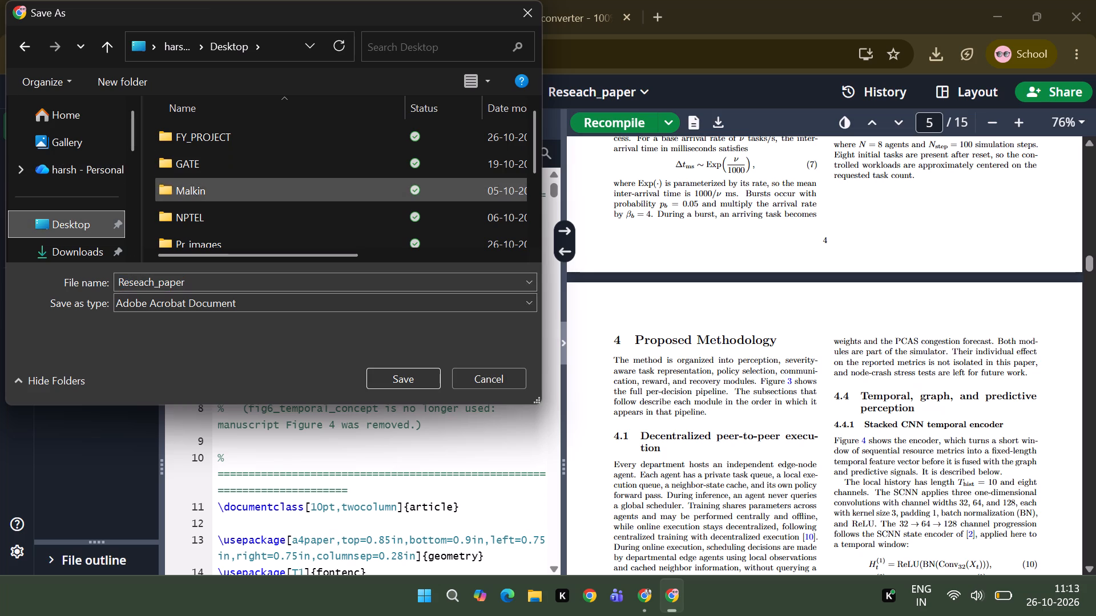
scroll(291, 245, down, 2)
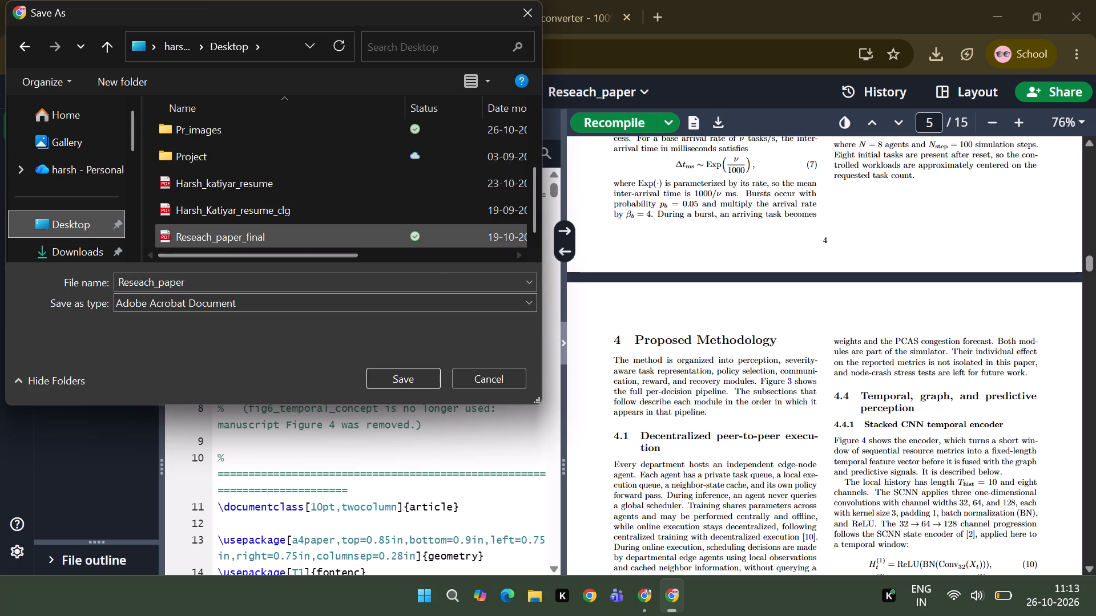
scroll(291, 245, down, 3)
click(193, 279)
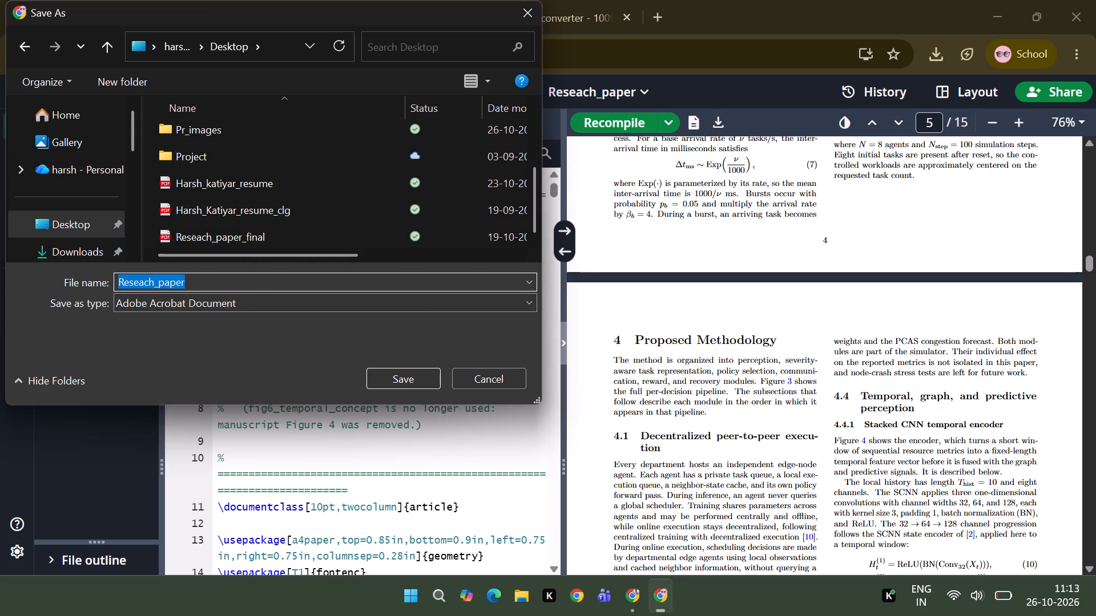
click(193, 279)
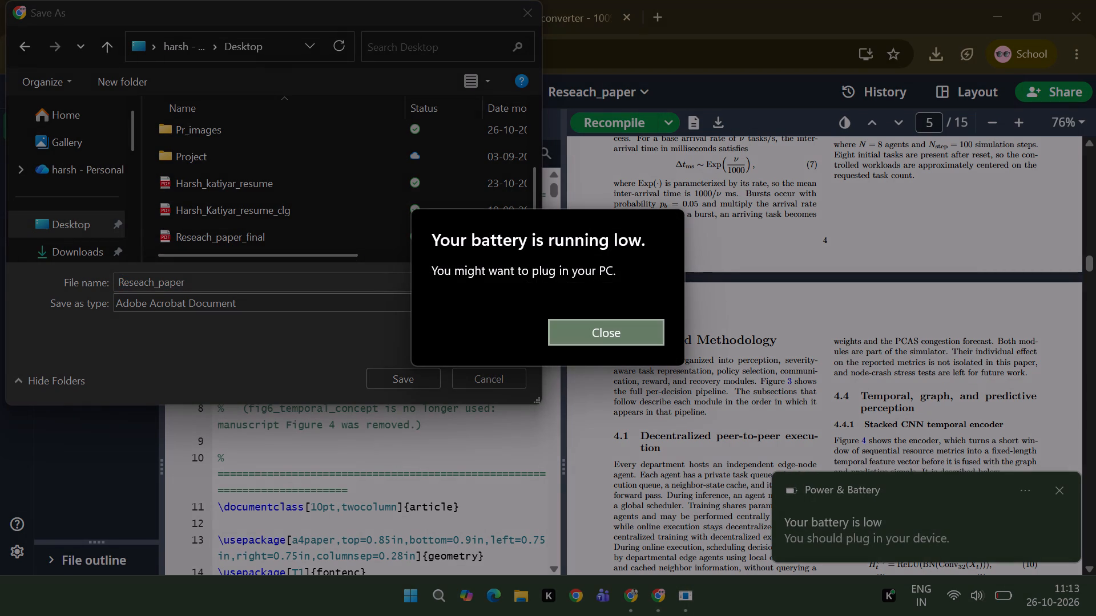
click(594, 339)
click(224, 277)
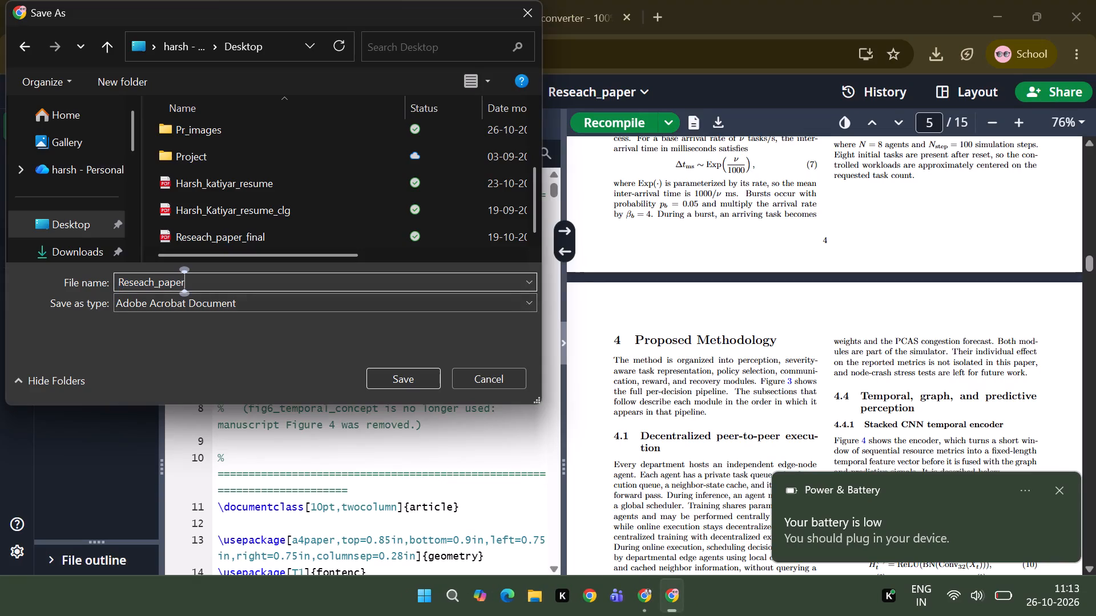
key(shift+underscore)
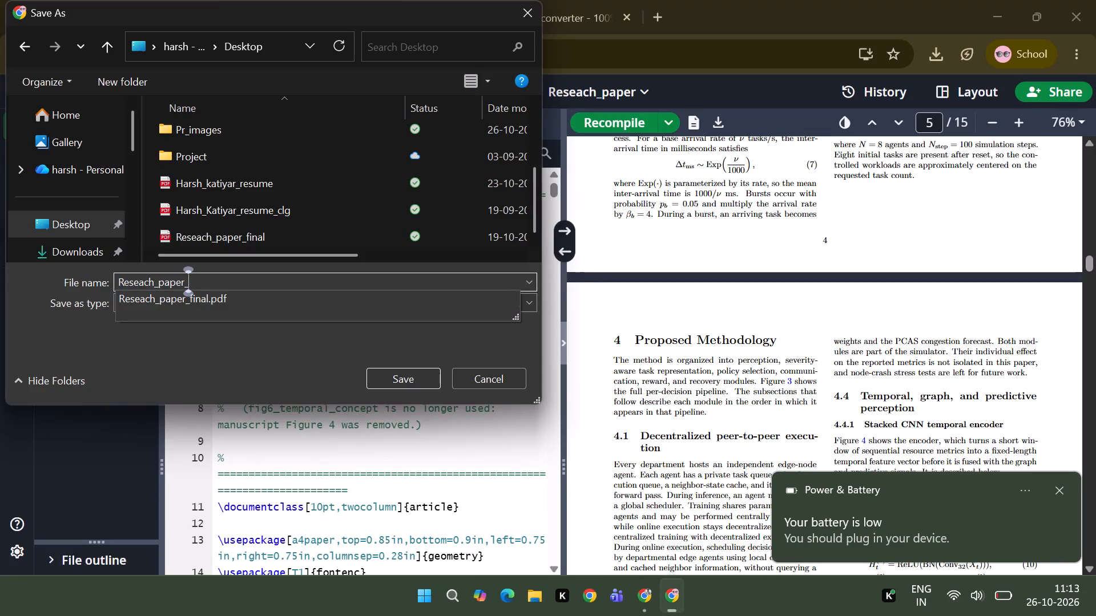
text(modi)
key(Return)
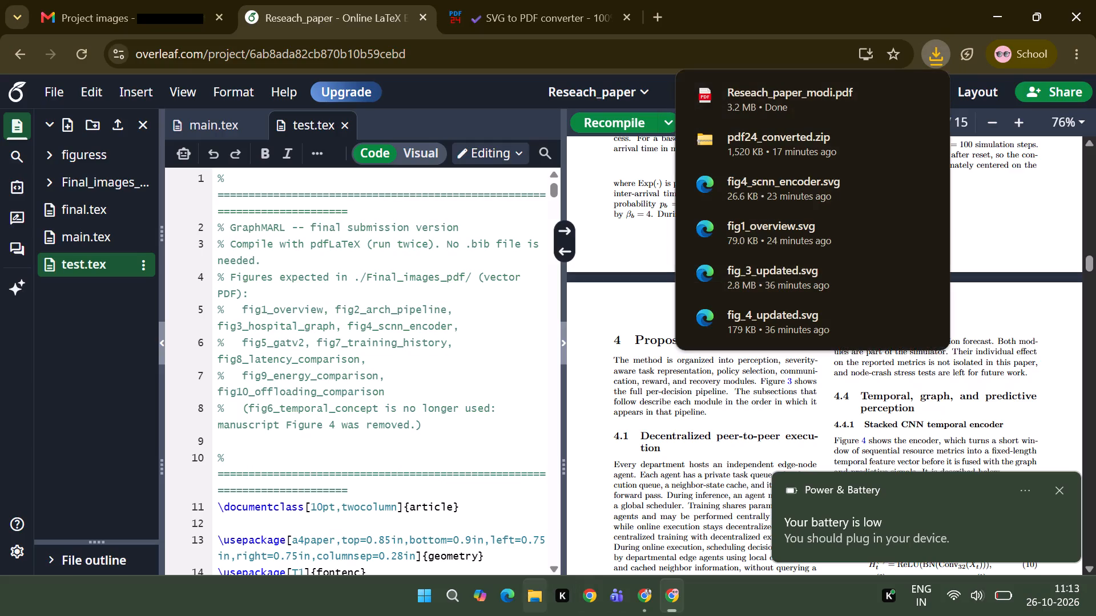
Switch to File Explorer and check the Desktop folder for the saved Reseach_paper_modi PDF.
click(533, 597)
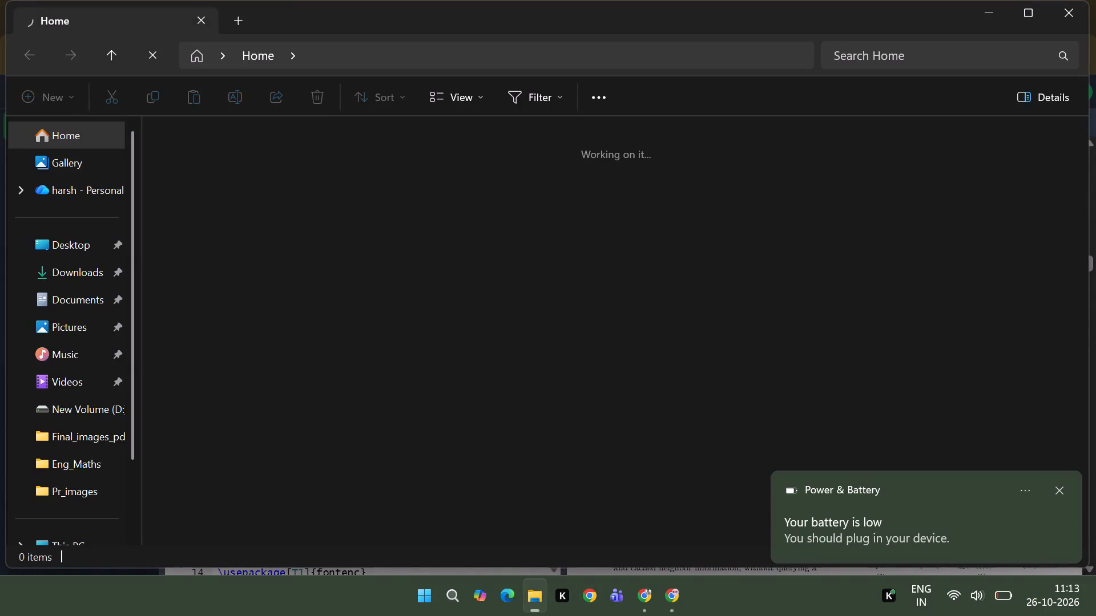
click(78, 248)
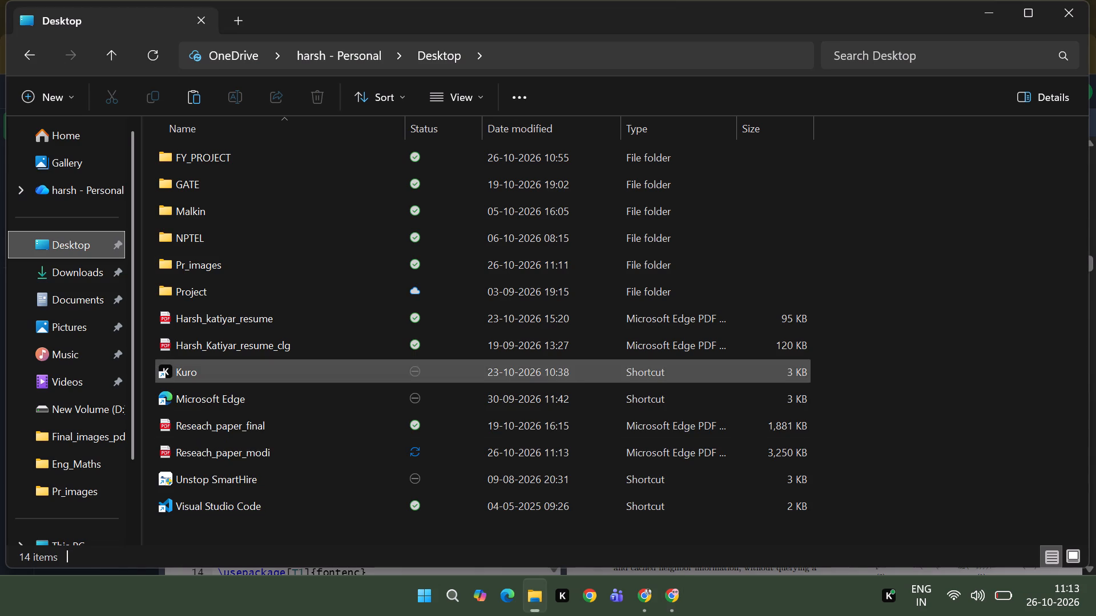